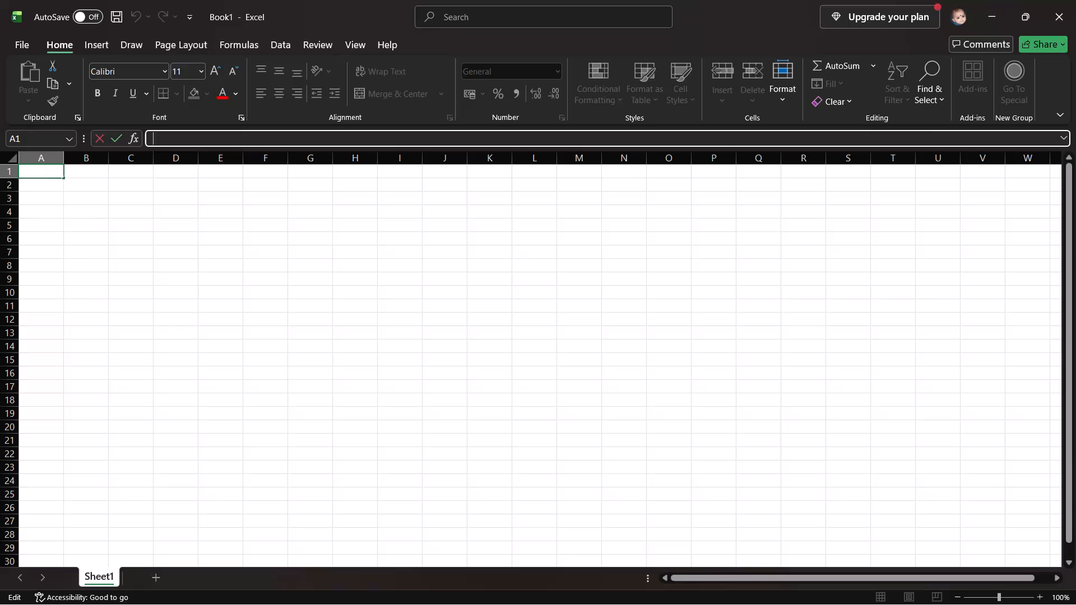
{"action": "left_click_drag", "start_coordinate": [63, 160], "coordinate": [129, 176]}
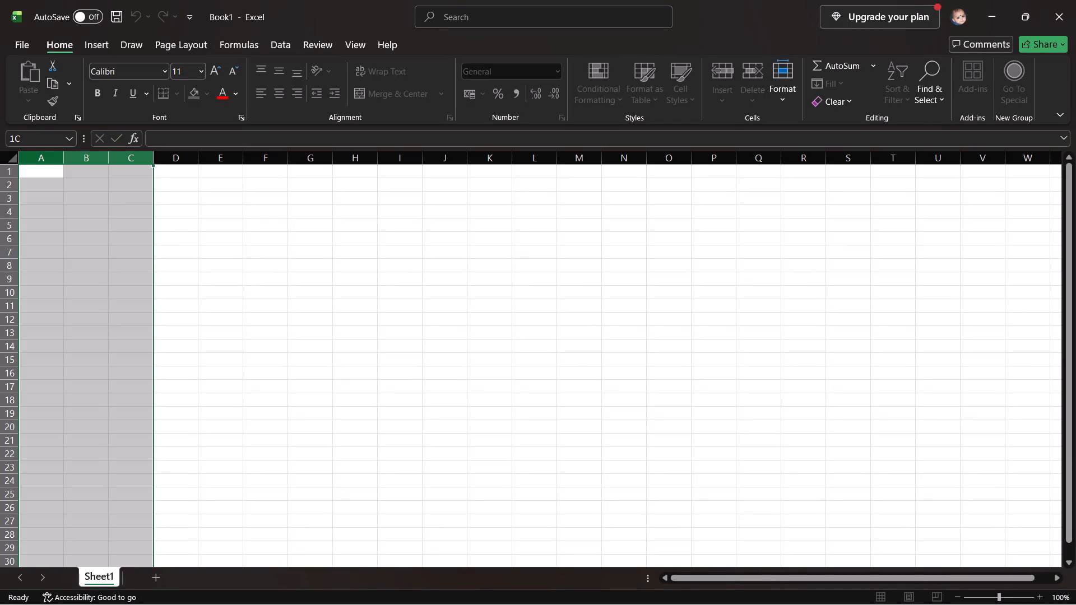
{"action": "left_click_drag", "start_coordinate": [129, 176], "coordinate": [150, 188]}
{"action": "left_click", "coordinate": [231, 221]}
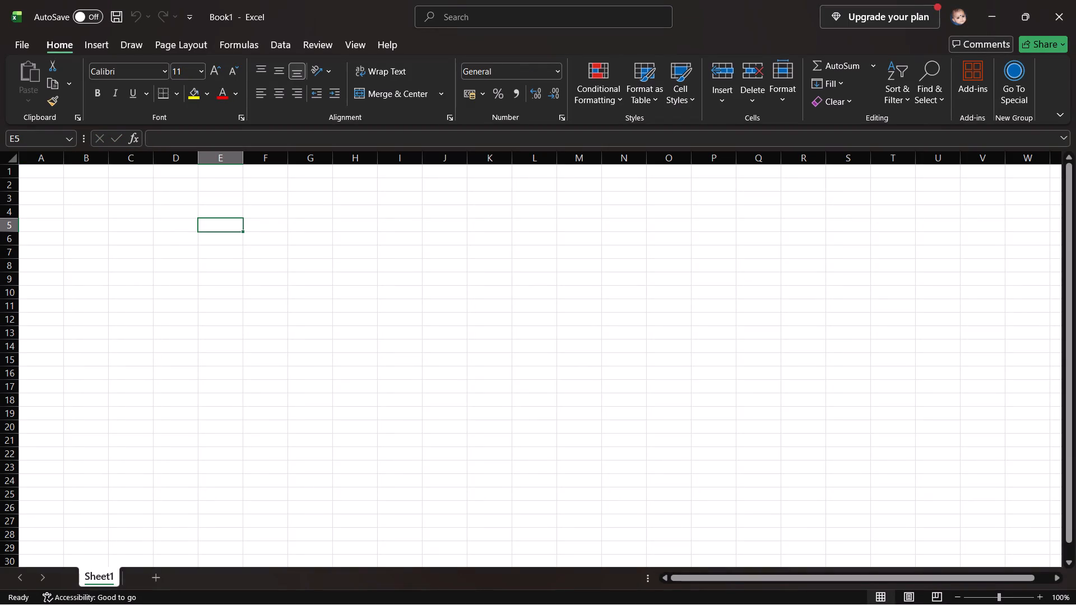
Widen column A to about two and a half times the default width, and columns B and C to a little over three times.
{"action": "left_click_drag", "start_coordinate": [63, 156], "coordinate": [128, 173]}
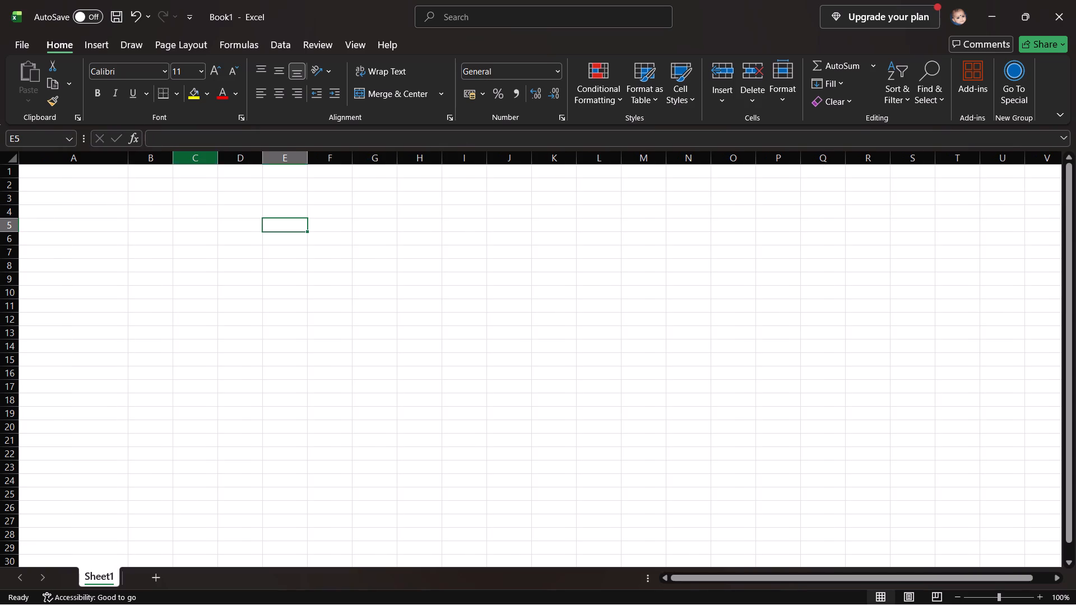
{"action": "left_click_drag", "start_coordinate": [173, 156], "coordinate": [271, 163]}
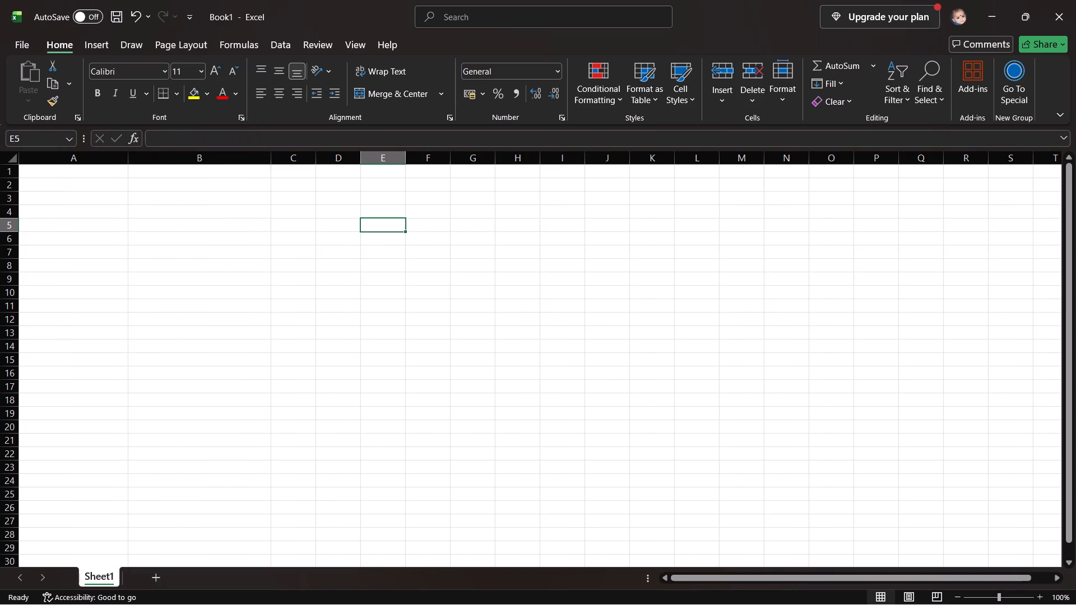
{"action": "left_click_drag", "start_coordinate": [317, 160], "coordinate": [419, 165]}
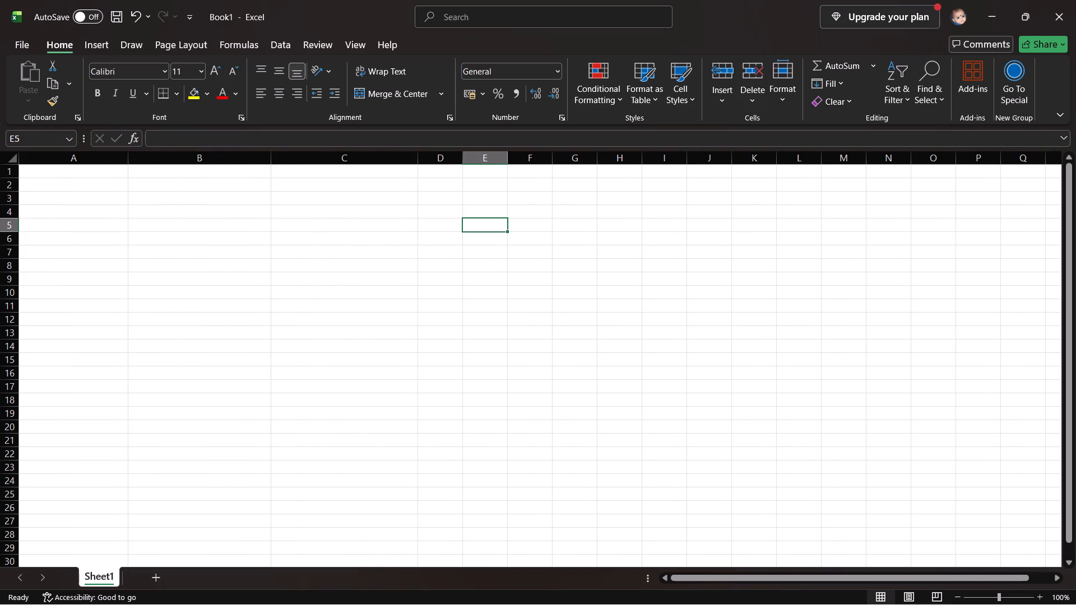
Enter 24 in cell A1.
{"action": "left_click", "coordinate": [85, 176]}
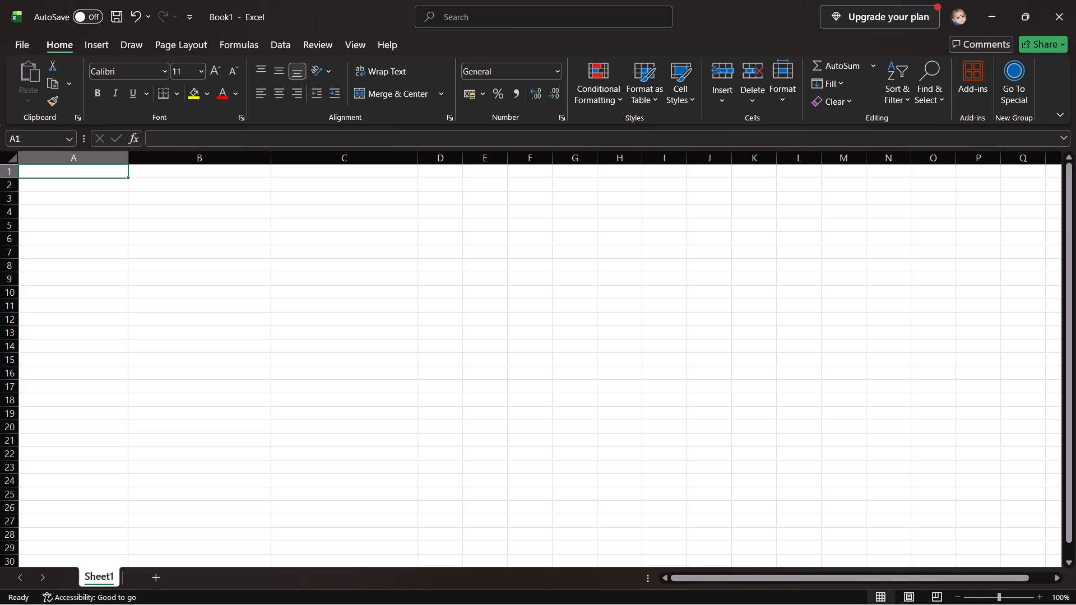
{"action": "type", "text": "24"}
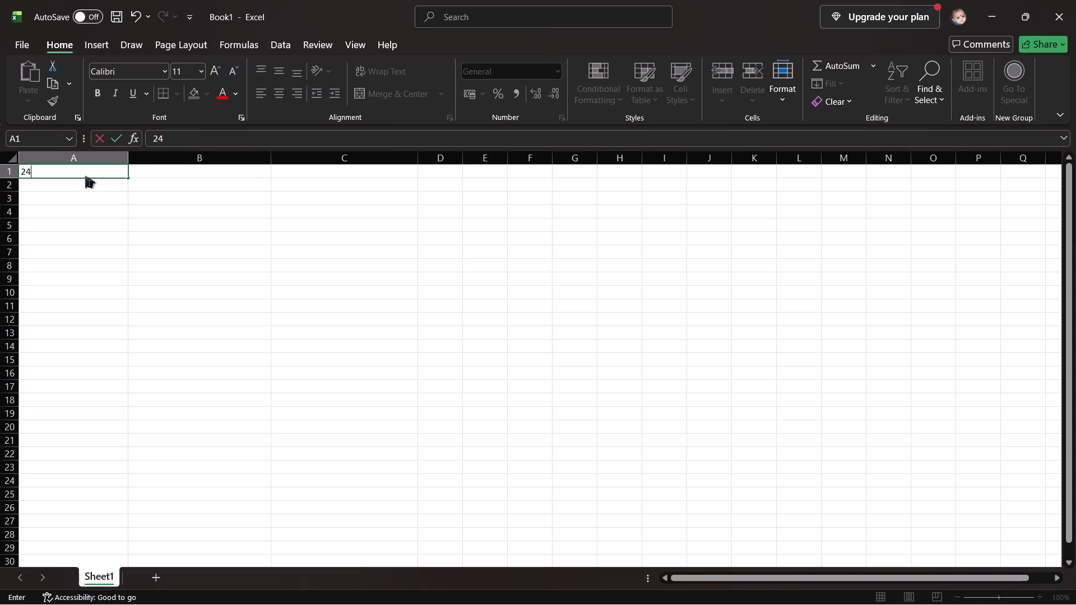
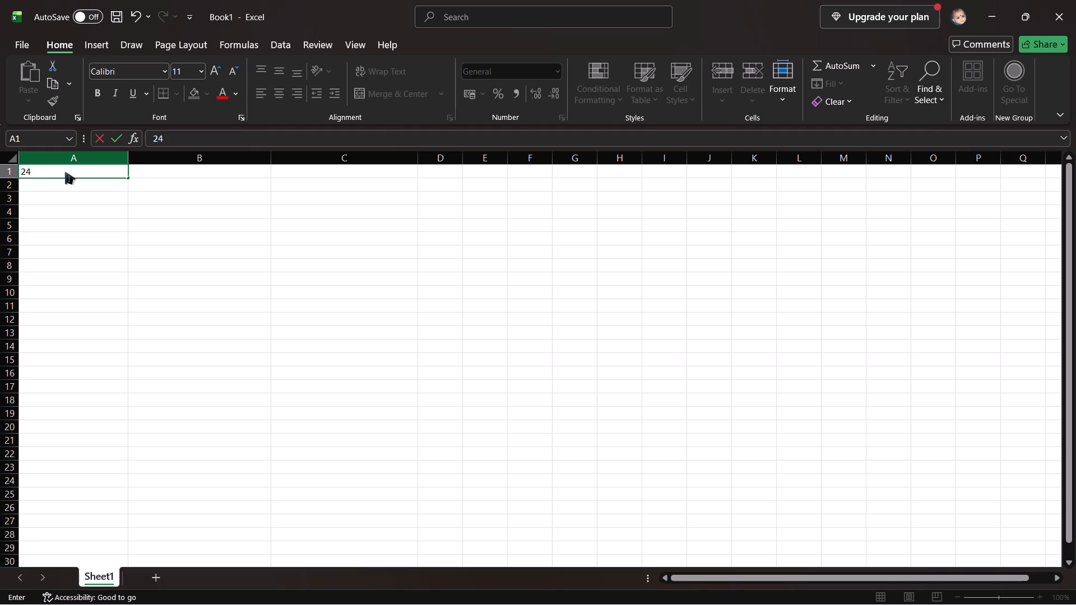
{"action": "key", "text": "BackSpace"}
{"action": "key", "text": "BackSpace"}
{"action": "key", "text": "BackSpace"}
{"action": "type", "text": "Roll No."}
{"action": "key", "text": "space"}
{"action": "key", "text": "BackSpace"}
{"action": "key", "text": "BackSpace"}
{"action": "key", "text": "BackSpace"}
{"action": "type", "text": "umbwr"}
{"action": "key", "text": "BackSpace"}
{"action": "key", "text": "BackSpace"}
{"action": "type", "text": "ers"}
{"action": "key", "text": "Right"}
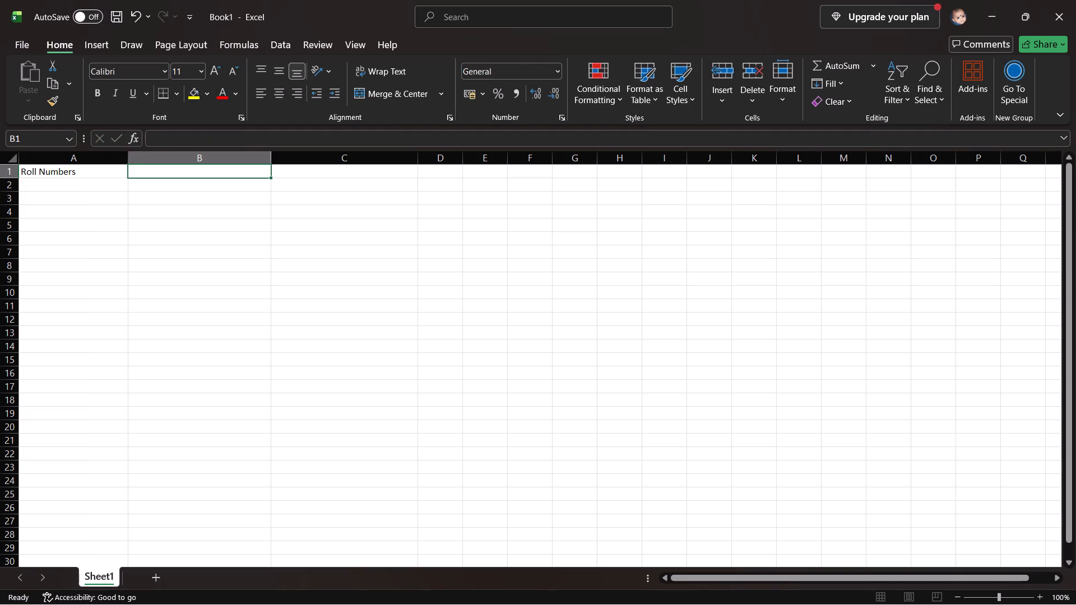
Enter the headers "Assesment 1" in cell B1 and "Assesment 2" in cell C1.
{"action": "type", "text": "Assesmet"}
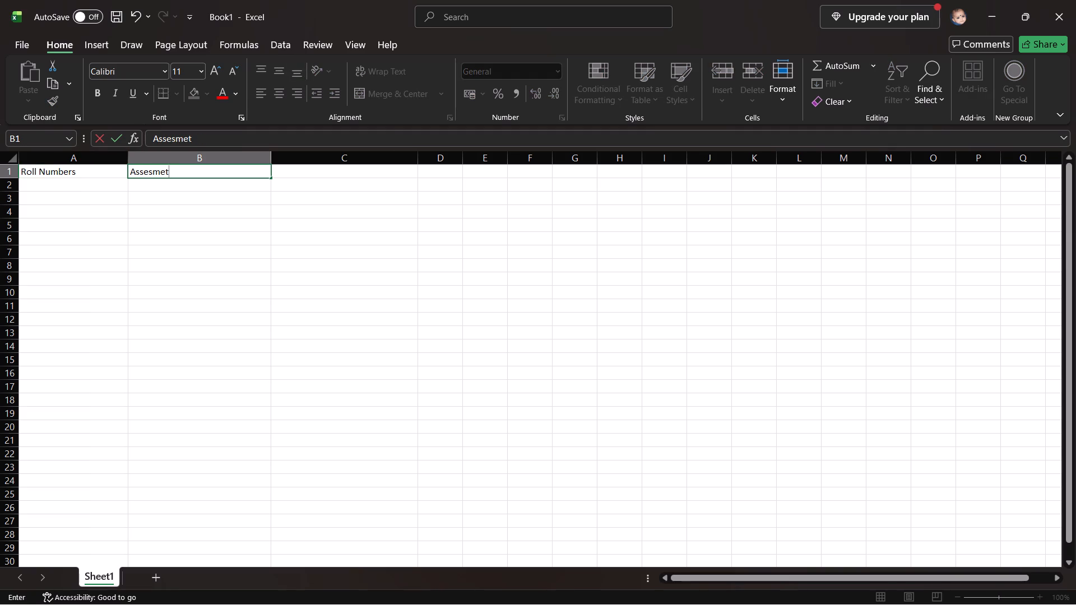
{"action": "key", "text": "space"}
{"action": "key", "text": "BackSpace"}
{"action": "key", "text": "BackSpace"}
{"action": "type", "text": "nt 1"}
{"action": "key", "text": "space"}
{"action": "key", "text": "Insert"}
{"action": "key", "text": "Right"}
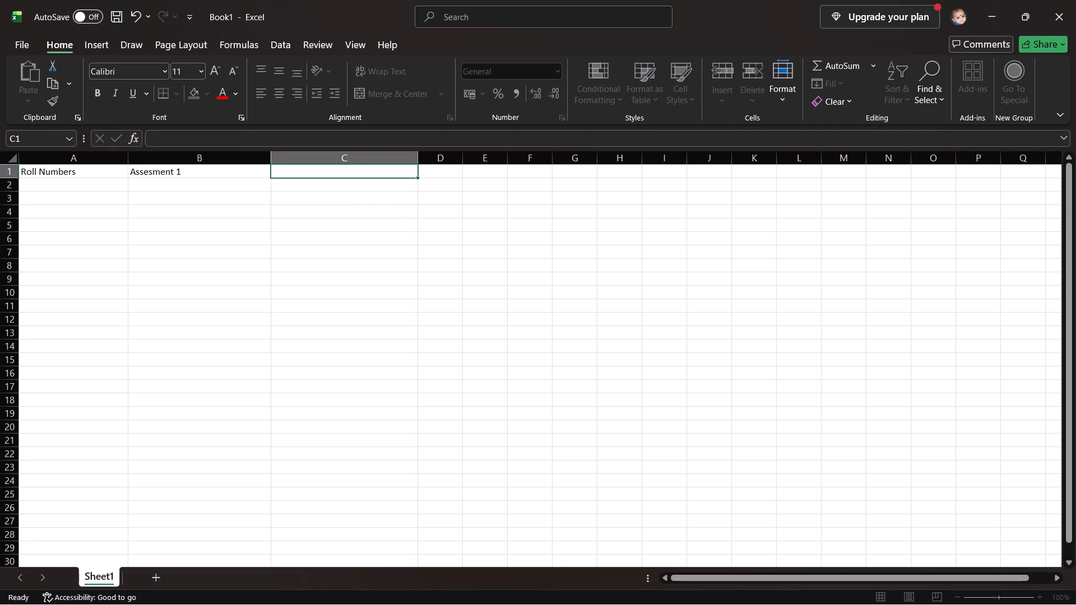
{"action": "type", "text": "Assesment 2"}
{"action": "key", "text": "space"}
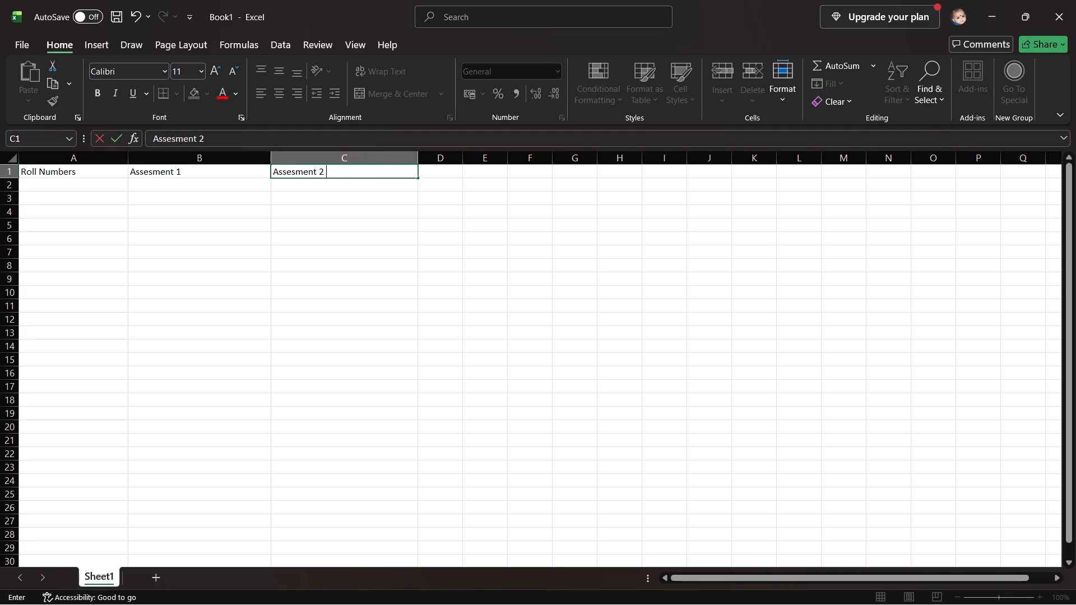
{"action": "key", "text": "Right"}
Autofill the header series from C1 across to E1 with "Assesment 3" and "Assesment 4".
{"action": "left_click", "coordinate": [139, 180]}
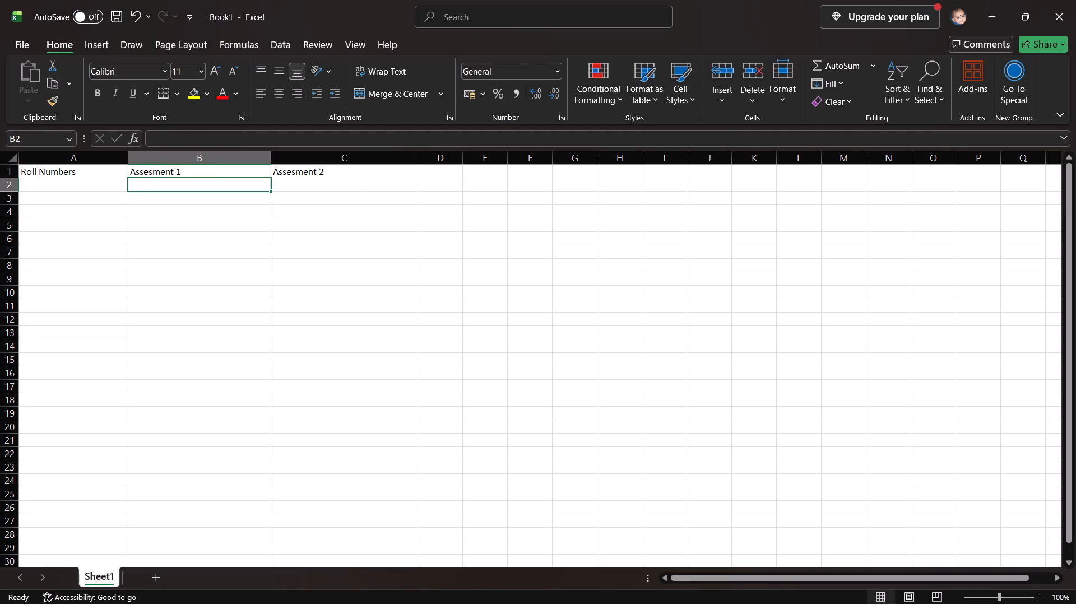
{"action": "left_click", "coordinate": [309, 173]}
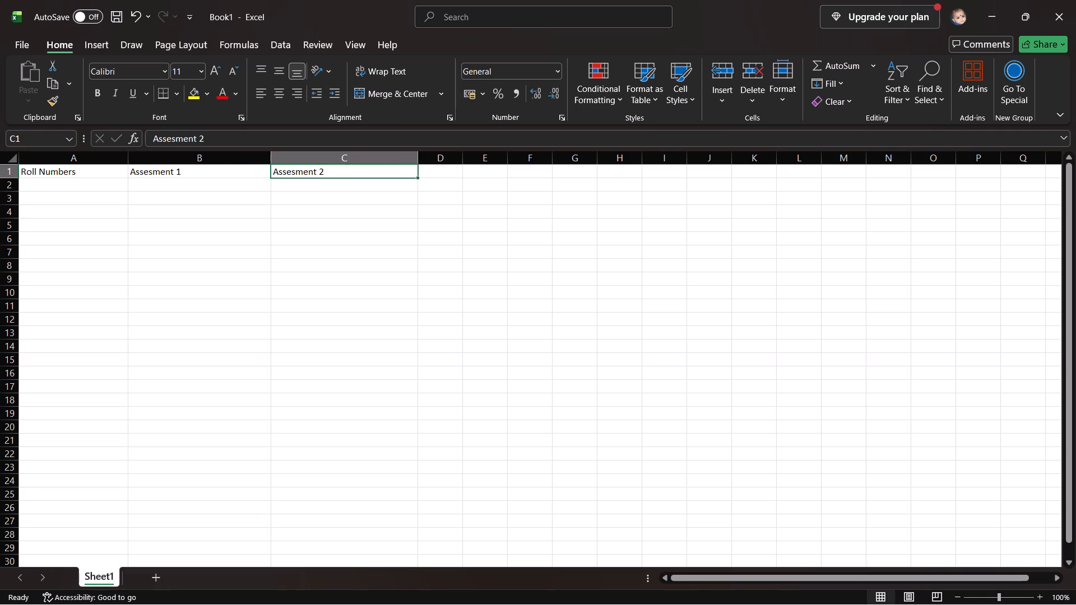
{"action": "left_click_drag", "start_coordinate": [418, 177], "coordinate": [500, 177]}
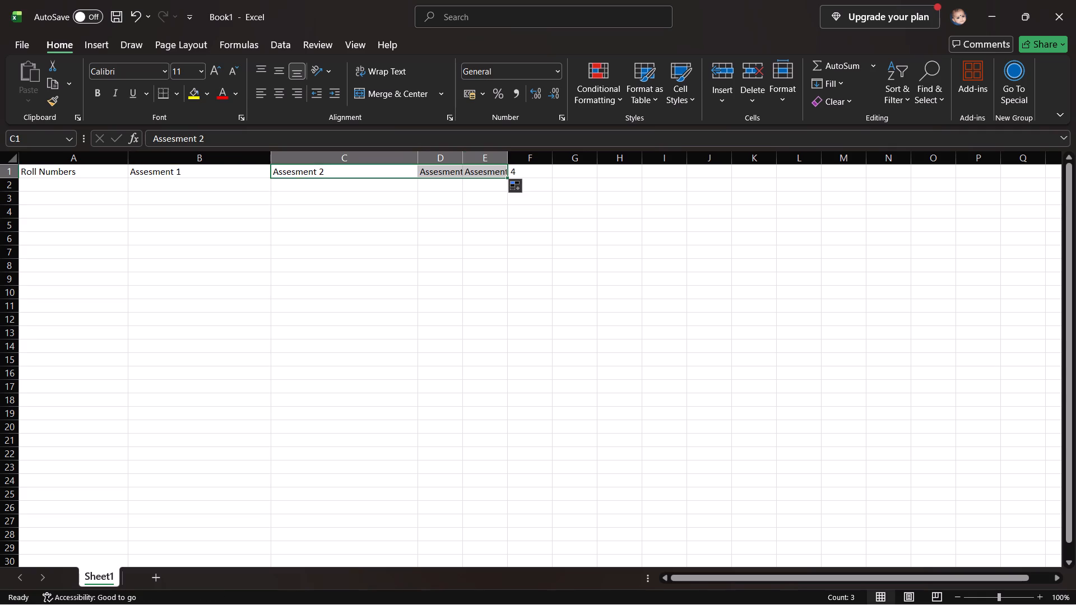
Widen columns D and E so the "Assesment 3" and "Assesment 4" headers fit.
{"action": "left_click_drag", "start_coordinate": [463, 160], "coordinate": [499, 158]}
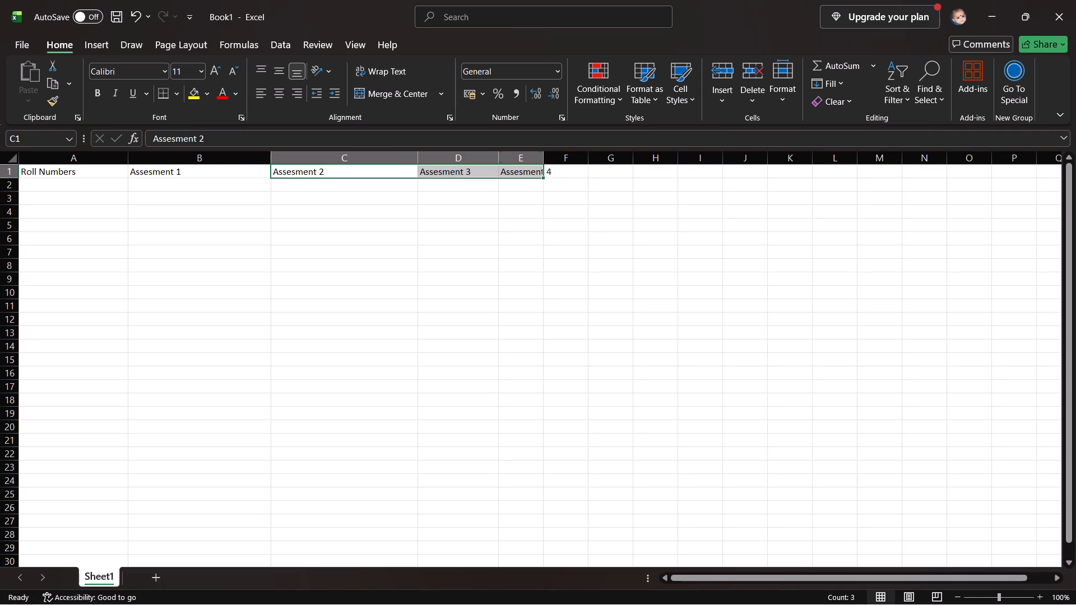
{"action": "left_click_drag", "start_coordinate": [542, 158], "coordinate": [594, 161]}
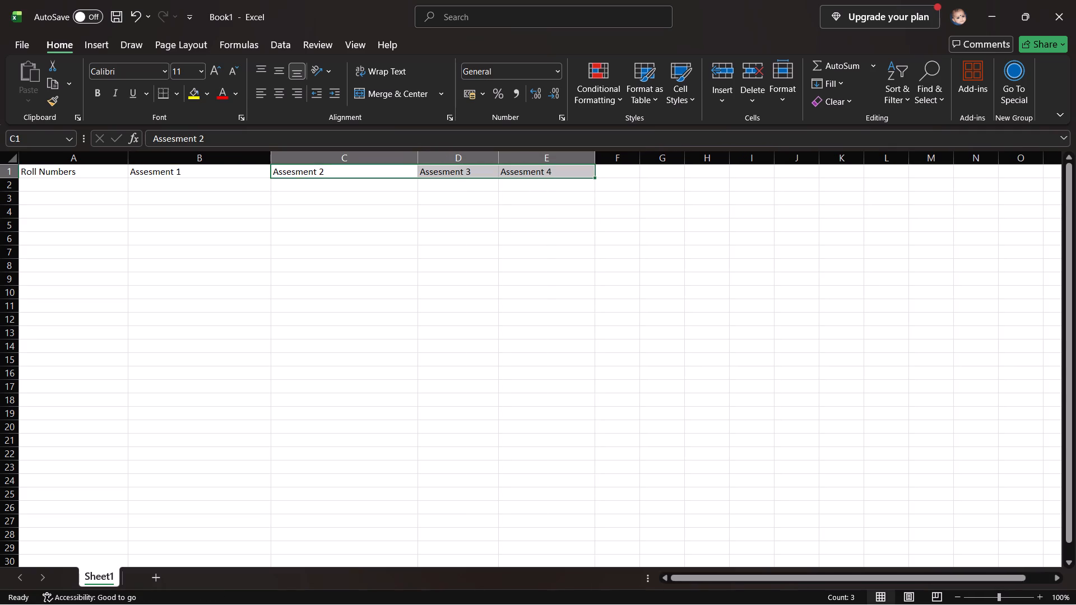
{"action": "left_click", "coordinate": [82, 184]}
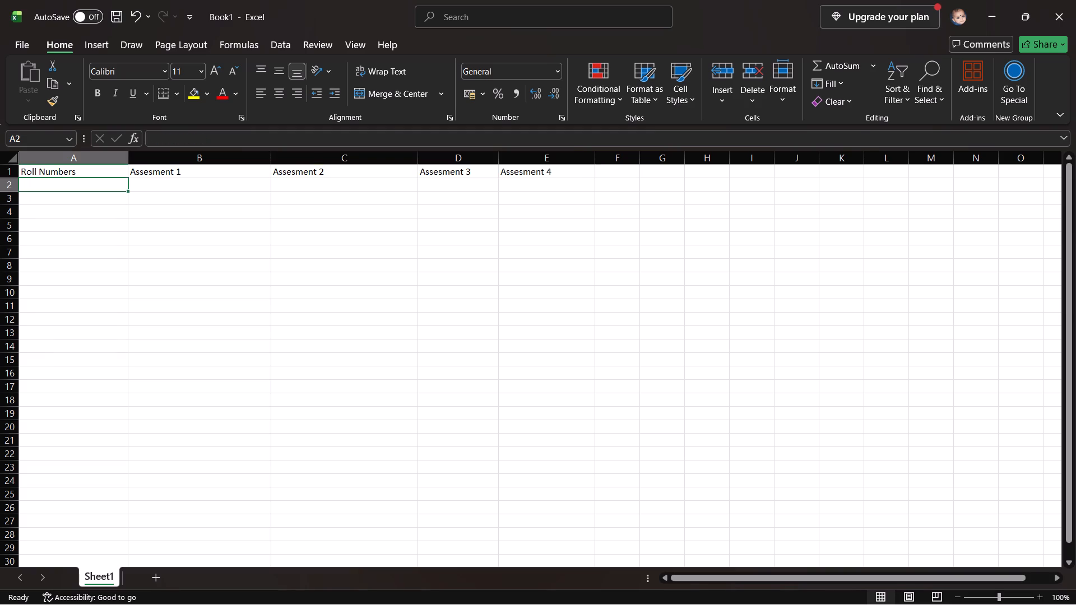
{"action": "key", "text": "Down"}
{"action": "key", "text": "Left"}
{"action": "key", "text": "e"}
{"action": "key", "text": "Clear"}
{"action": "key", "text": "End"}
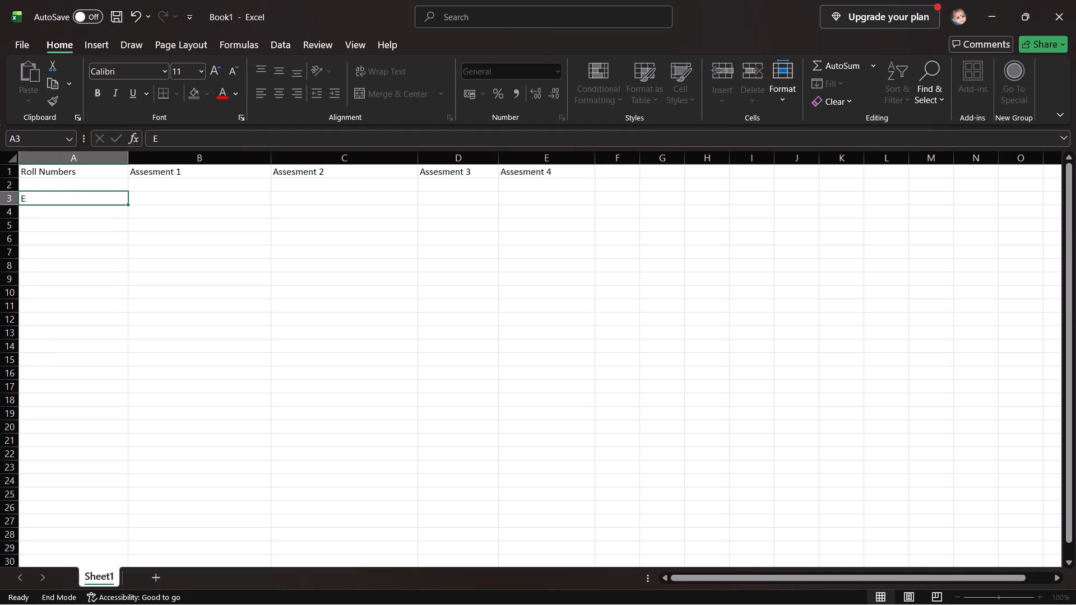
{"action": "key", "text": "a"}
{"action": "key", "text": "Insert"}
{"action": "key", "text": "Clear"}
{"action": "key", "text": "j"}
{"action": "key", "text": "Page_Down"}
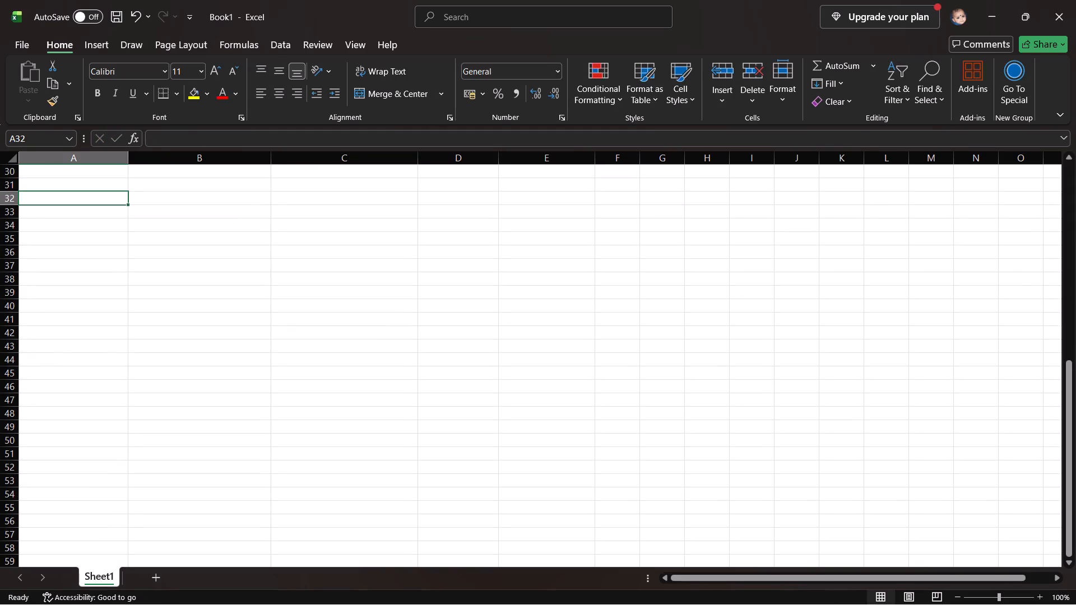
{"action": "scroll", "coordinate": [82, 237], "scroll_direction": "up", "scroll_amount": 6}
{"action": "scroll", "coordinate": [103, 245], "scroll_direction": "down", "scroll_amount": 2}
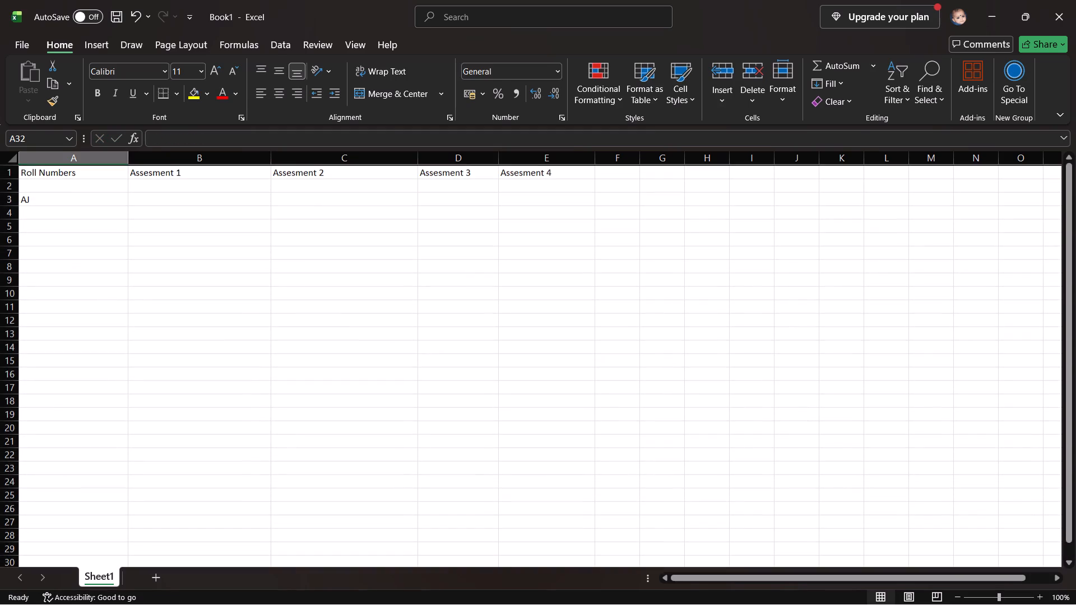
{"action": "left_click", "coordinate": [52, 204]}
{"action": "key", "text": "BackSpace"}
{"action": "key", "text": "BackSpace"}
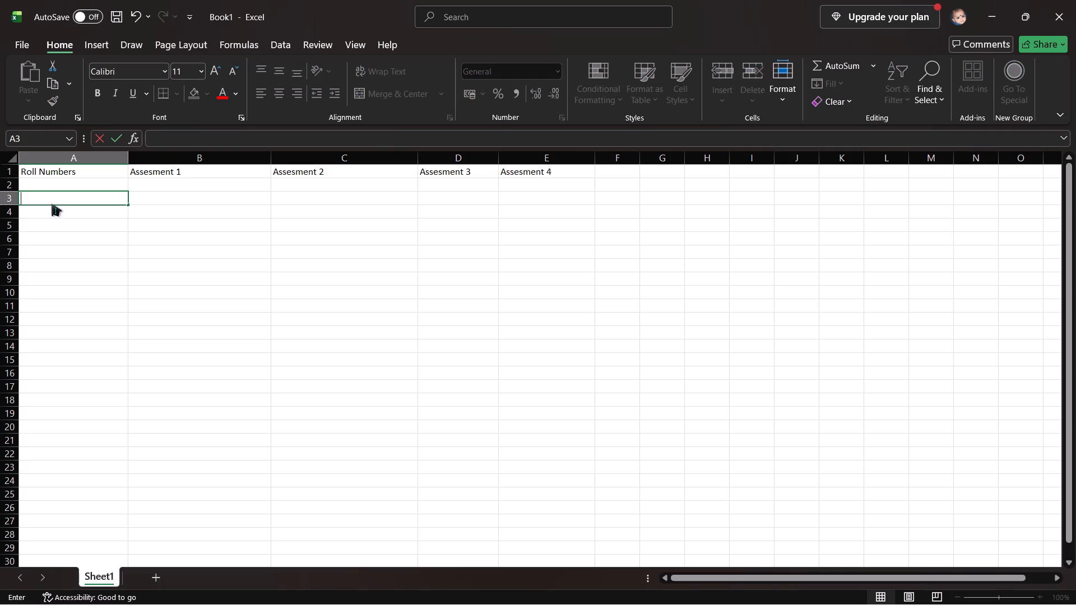
Enter the class's first roll number, the one ending in J3, in cell A2 under the Roll Numbers header.
{"action": "key", "text": "Up"}
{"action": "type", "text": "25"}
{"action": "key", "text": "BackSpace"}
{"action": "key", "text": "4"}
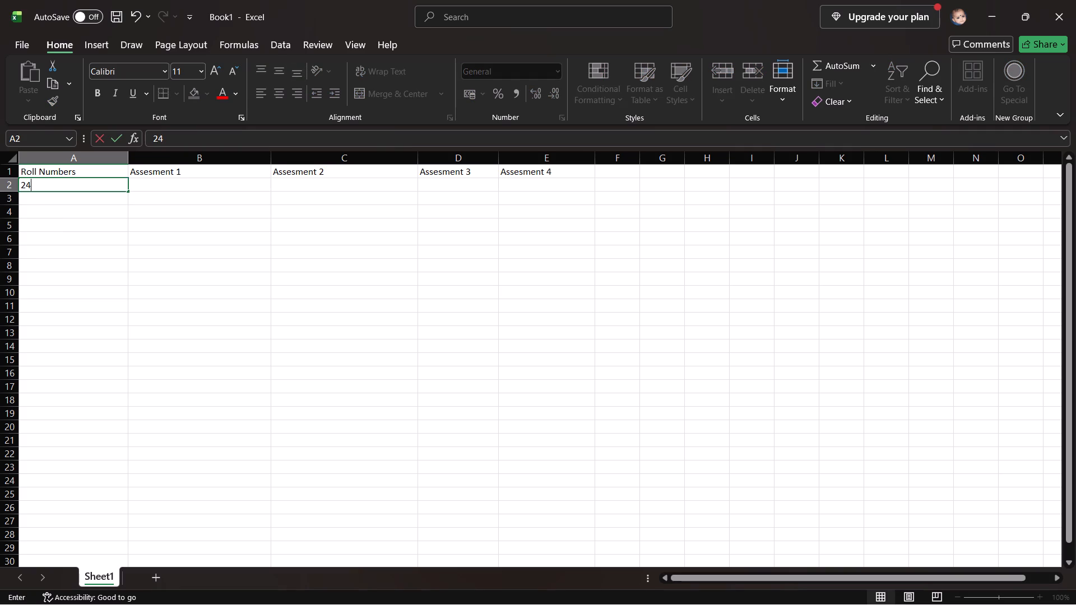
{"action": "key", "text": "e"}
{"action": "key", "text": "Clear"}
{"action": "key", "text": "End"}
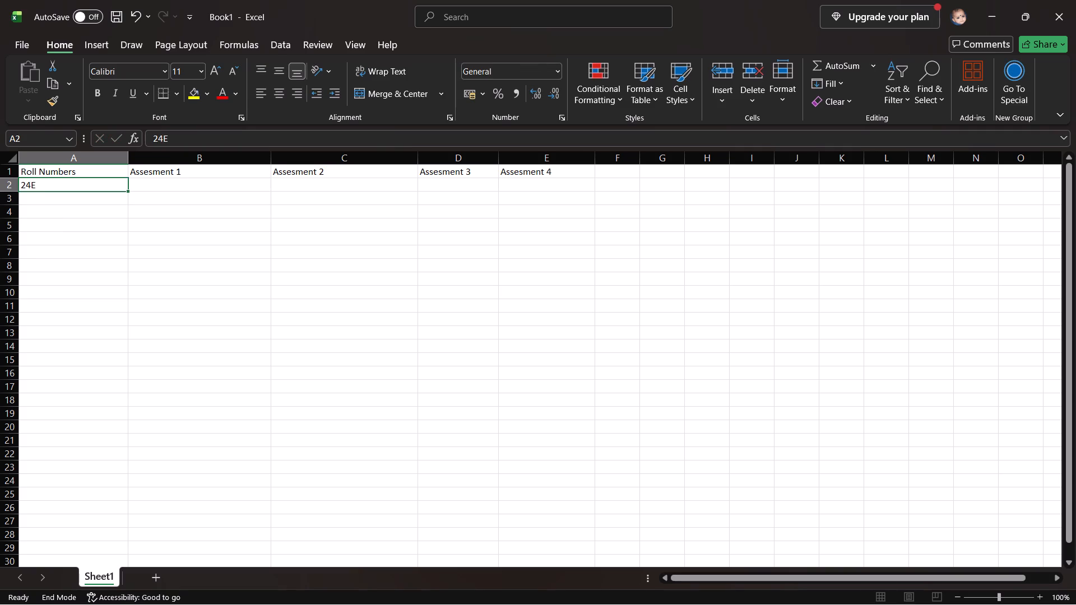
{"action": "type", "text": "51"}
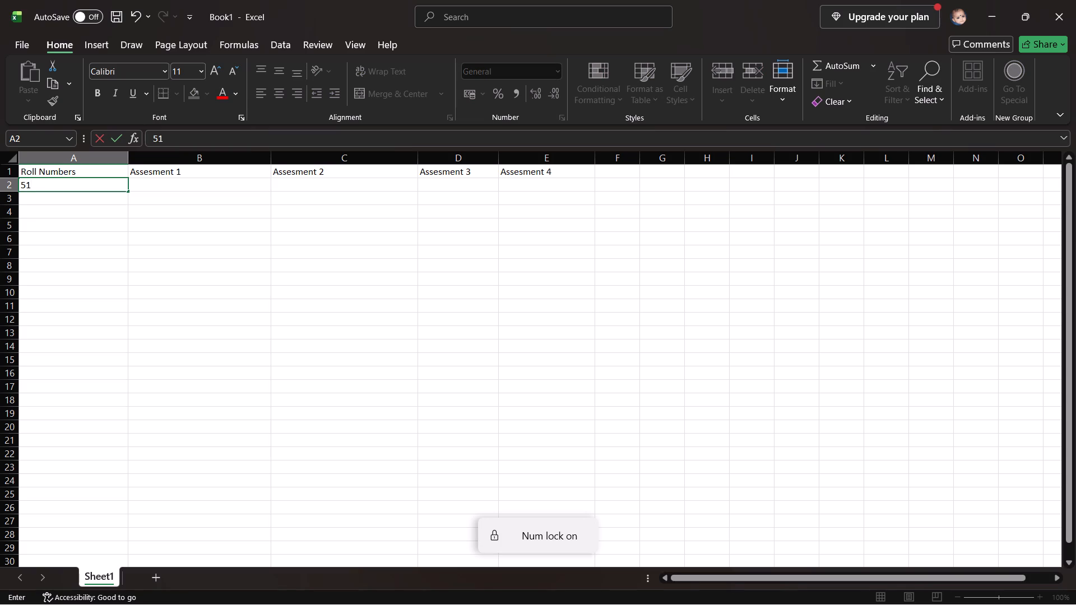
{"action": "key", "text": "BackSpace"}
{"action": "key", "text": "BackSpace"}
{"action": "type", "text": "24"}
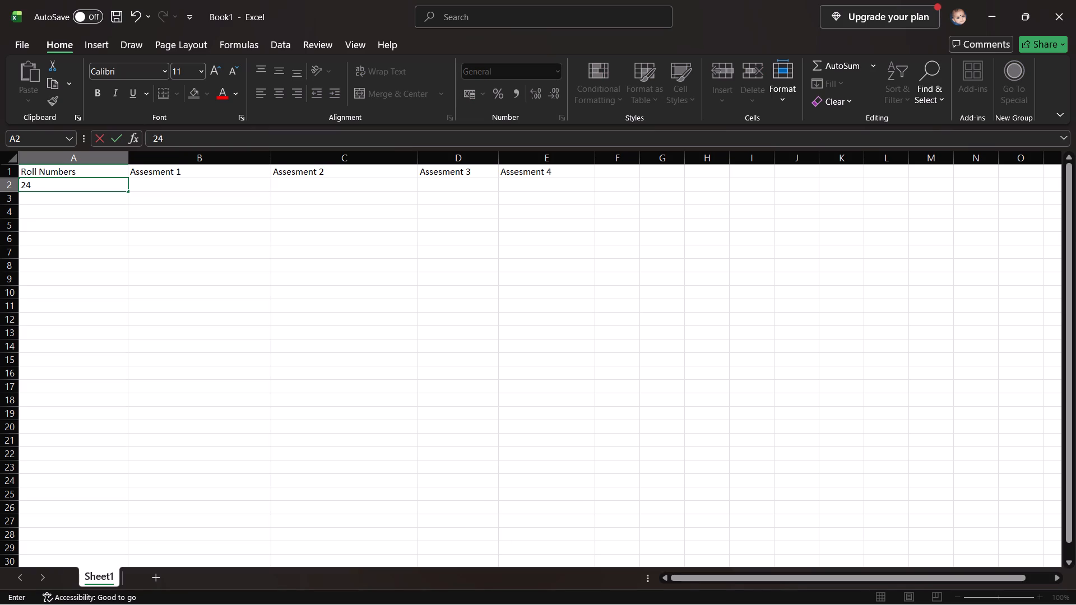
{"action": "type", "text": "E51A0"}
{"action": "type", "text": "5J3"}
Enter the second roll number, with the same prefix and ending in J4, in cell A3.
{"action": "left_click", "coordinate": [88, 199]}
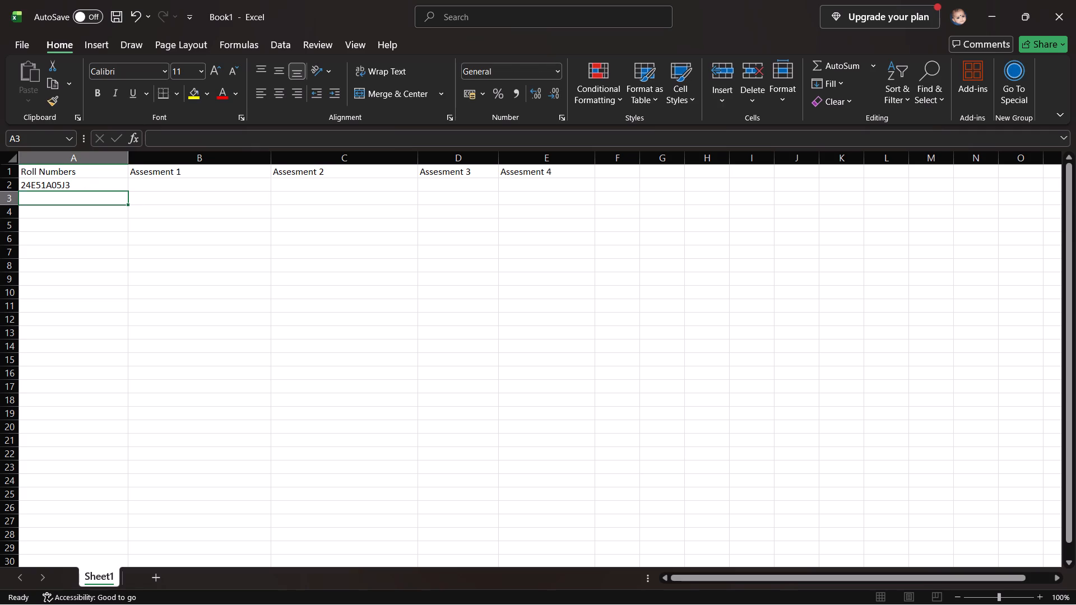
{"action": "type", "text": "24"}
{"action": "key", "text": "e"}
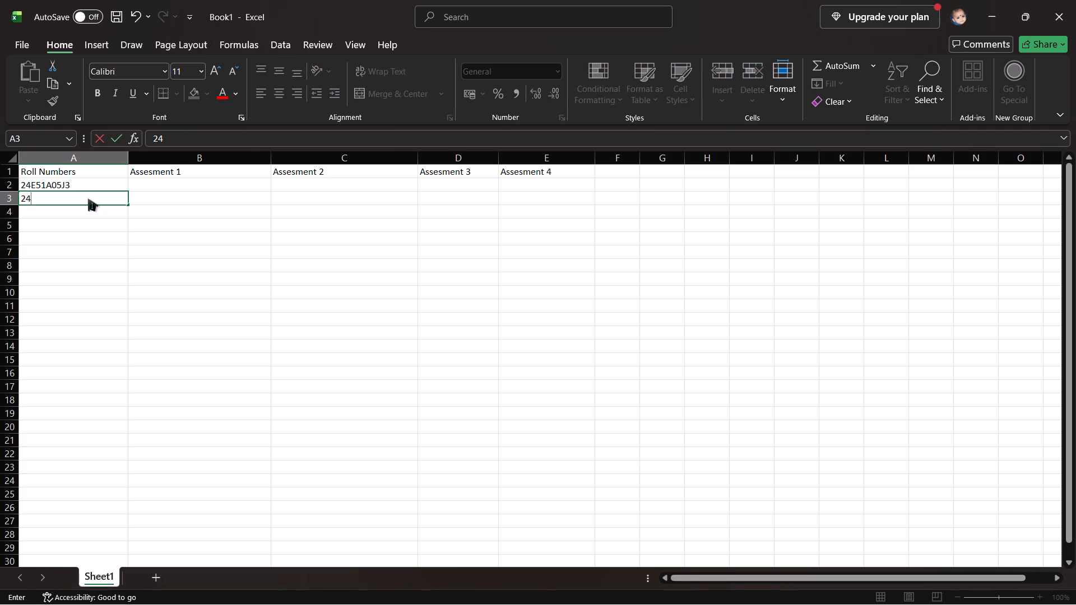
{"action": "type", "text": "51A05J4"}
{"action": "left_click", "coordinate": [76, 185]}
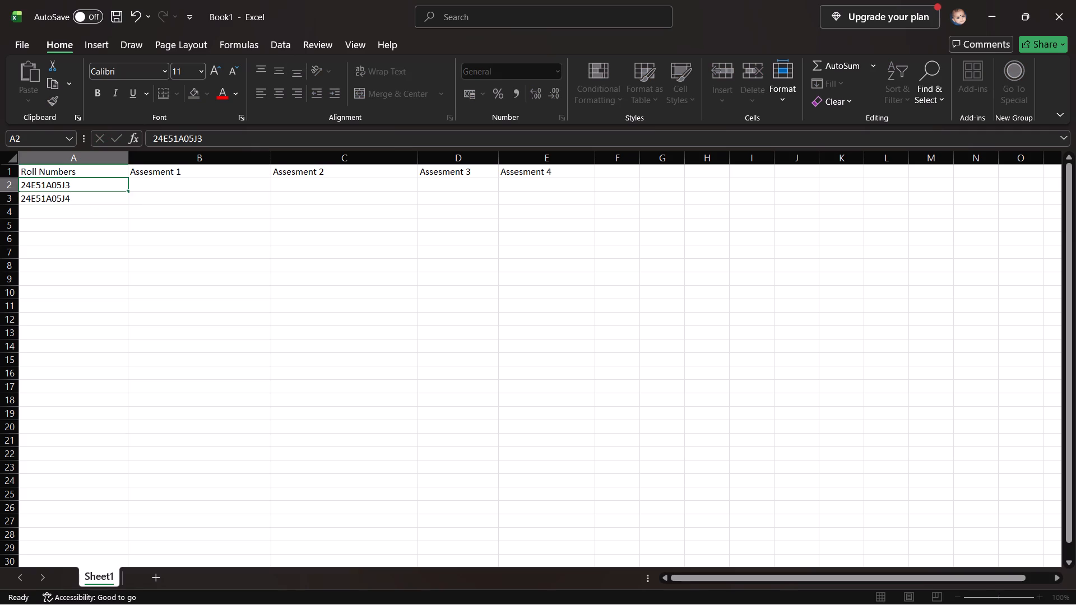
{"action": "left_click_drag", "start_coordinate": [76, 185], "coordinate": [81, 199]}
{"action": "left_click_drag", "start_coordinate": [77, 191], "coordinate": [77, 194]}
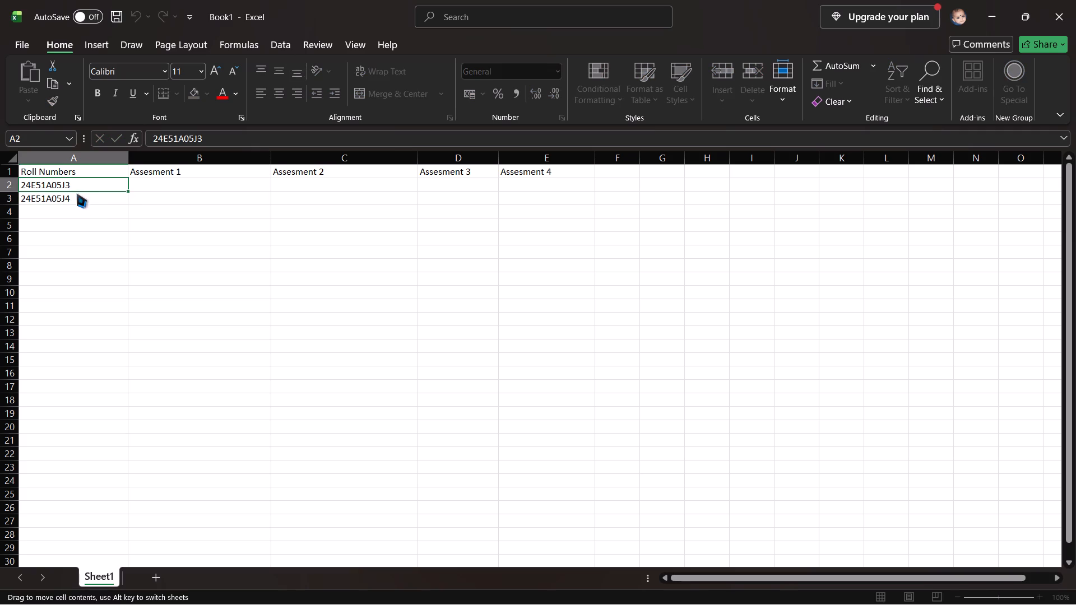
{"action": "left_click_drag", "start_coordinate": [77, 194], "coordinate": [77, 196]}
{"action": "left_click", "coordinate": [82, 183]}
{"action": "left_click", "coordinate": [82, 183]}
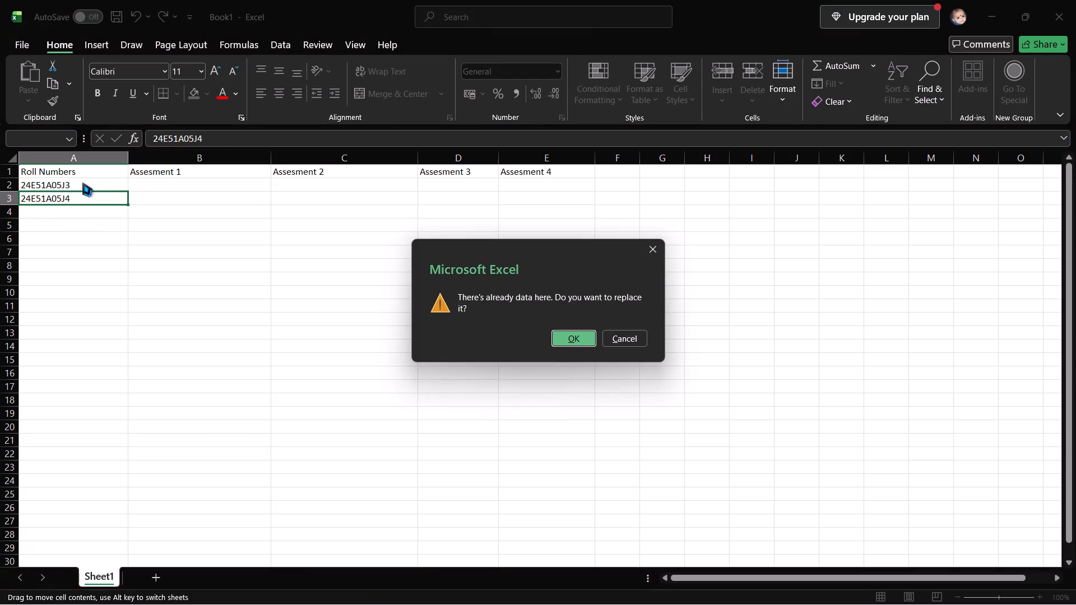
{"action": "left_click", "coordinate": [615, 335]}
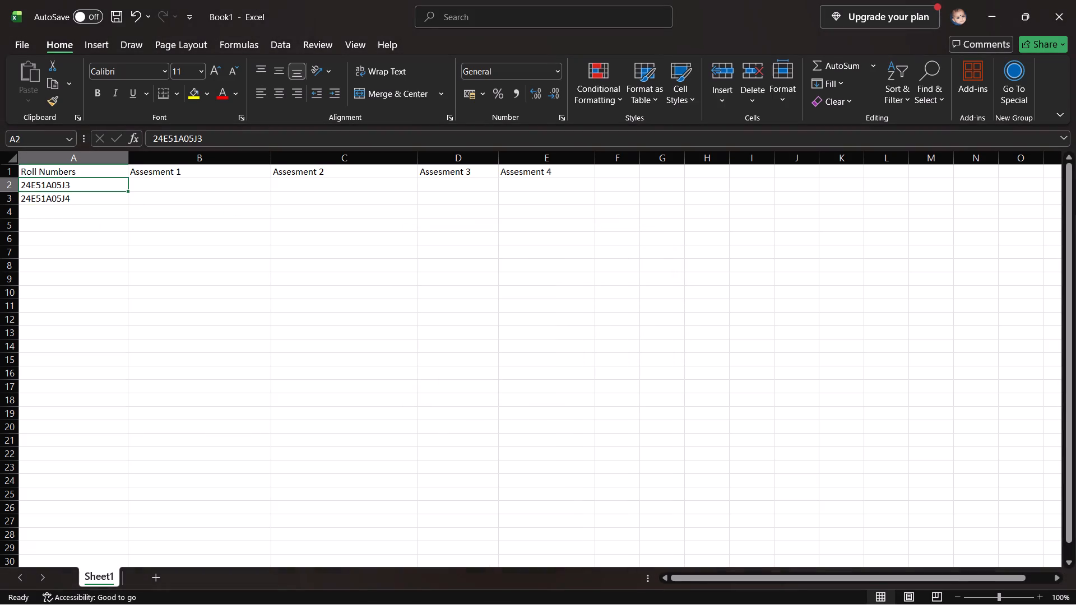
Autofill the roll number series from A2:A3 down through cell A8, so it ends with the roll number ending in J9.
{"action": "left_click_drag", "start_coordinate": [100, 182], "coordinate": [110, 202]}
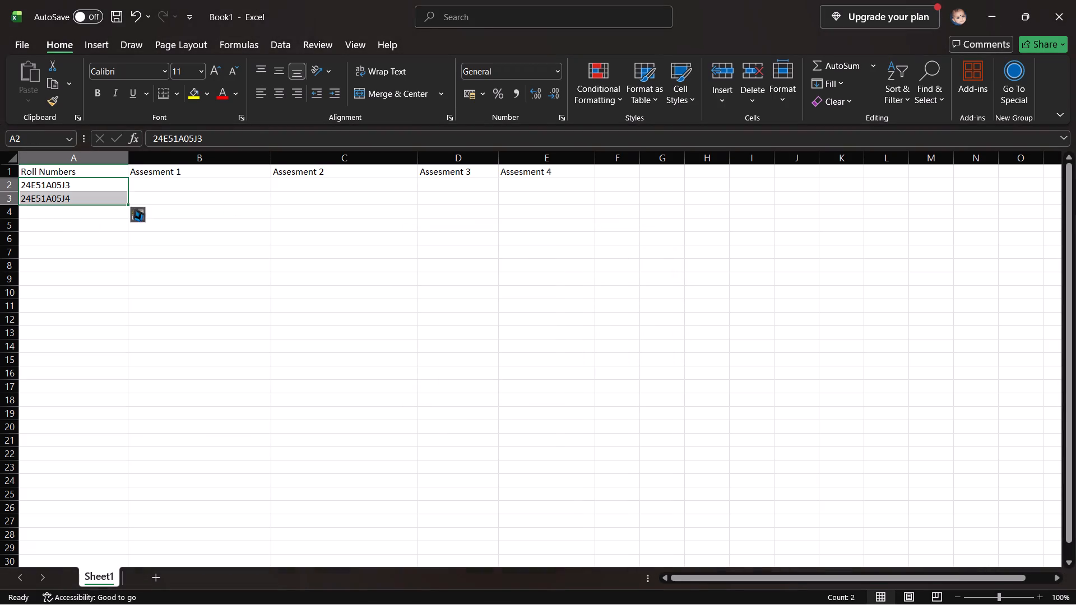
{"action": "left_click_drag", "start_coordinate": [127, 204], "coordinate": [155, 351]}
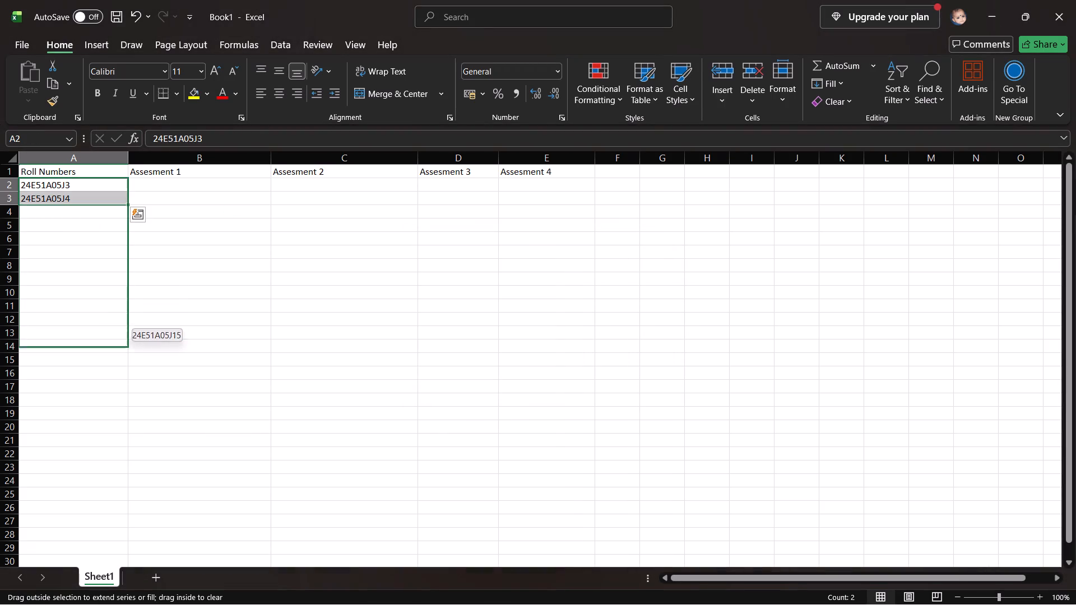
{"action": "left_click_drag", "start_coordinate": [155, 351], "coordinate": [145, 601]}
{"action": "scroll", "coordinate": [155, 382], "scroll_direction": "up", "scroll_amount": 2}
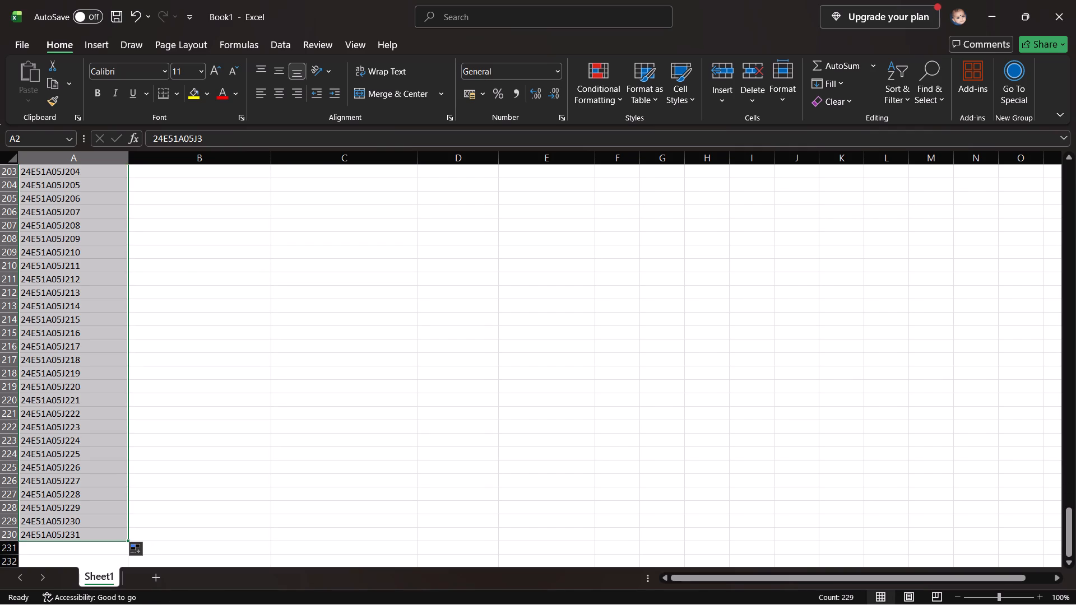
{"action": "left_click_drag", "start_coordinate": [127, 541], "coordinate": [110, 156]}
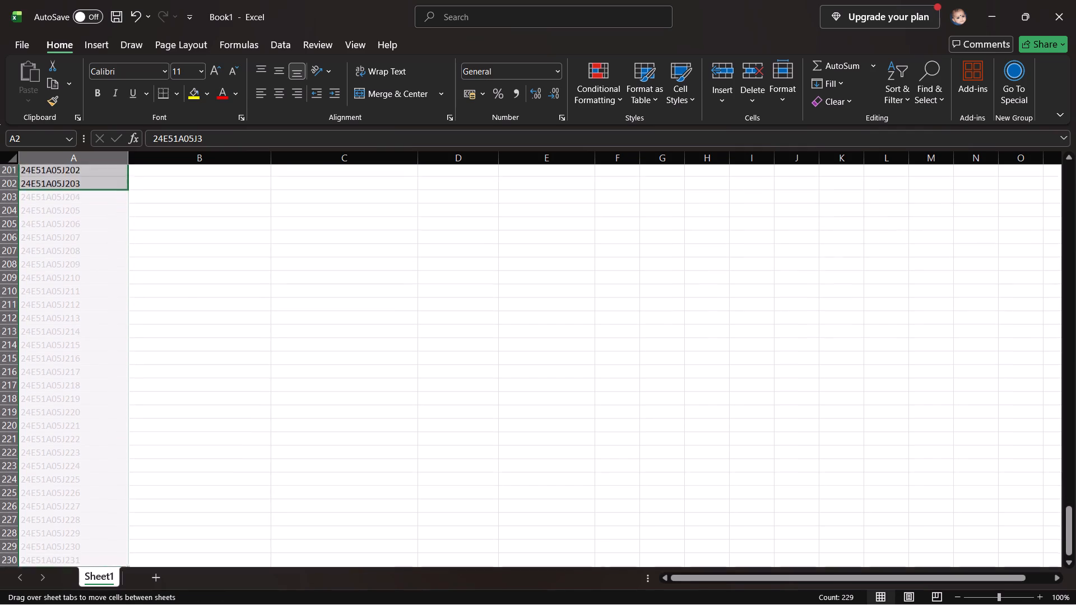
{"action": "left_click_drag", "start_coordinate": [110, 156], "coordinate": [94, 144]}
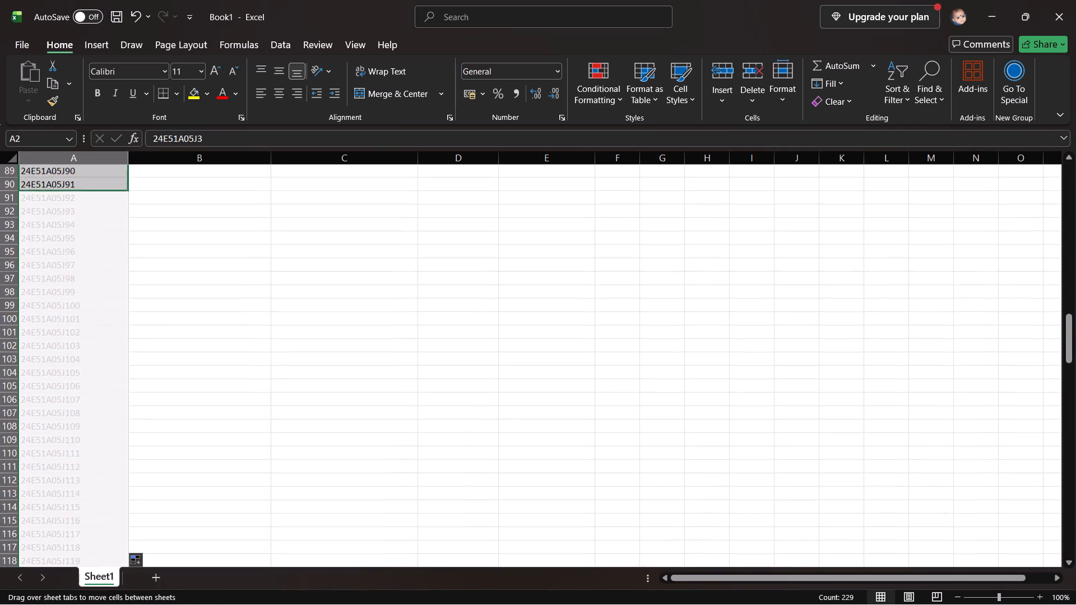
{"action": "left_click_drag", "start_coordinate": [94, 144], "coordinate": [95, 135]}
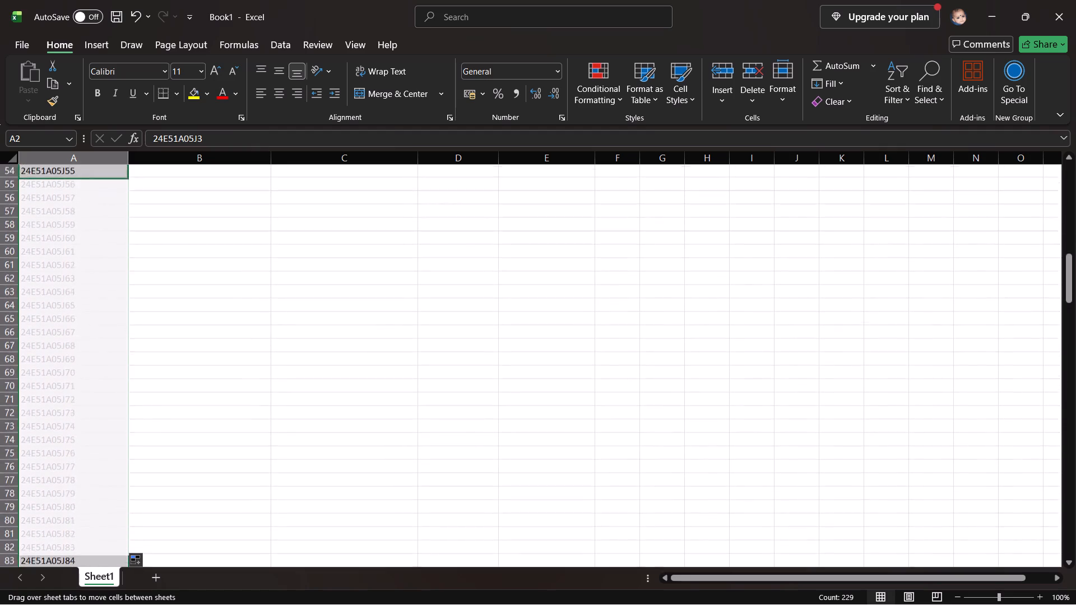
{"action": "left_click_drag", "start_coordinate": [95, 135], "coordinate": [118, 91]}
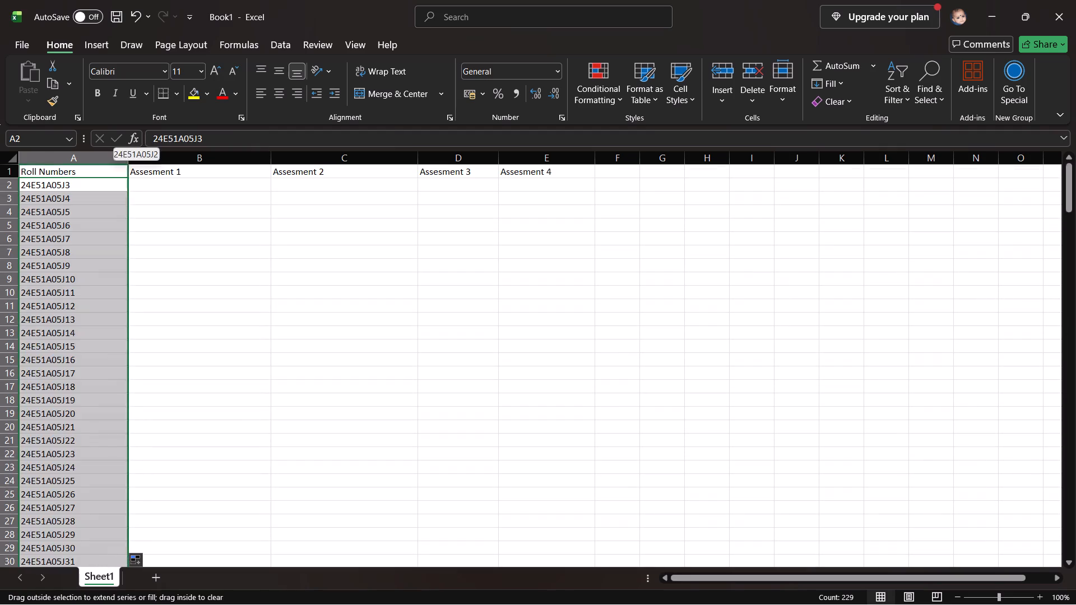
{"action": "left_click_drag", "start_coordinate": [118, 91], "coordinate": [83, 324]}
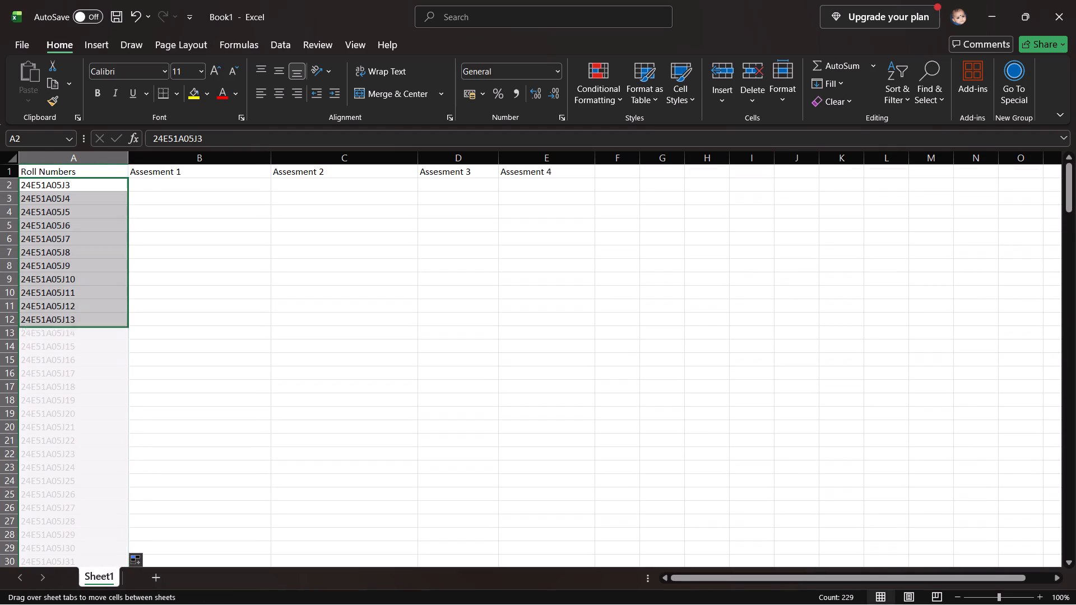
{"action": "left_click_drag", "start_coordinate": [83, 324], "coordinate": [86, 275]}
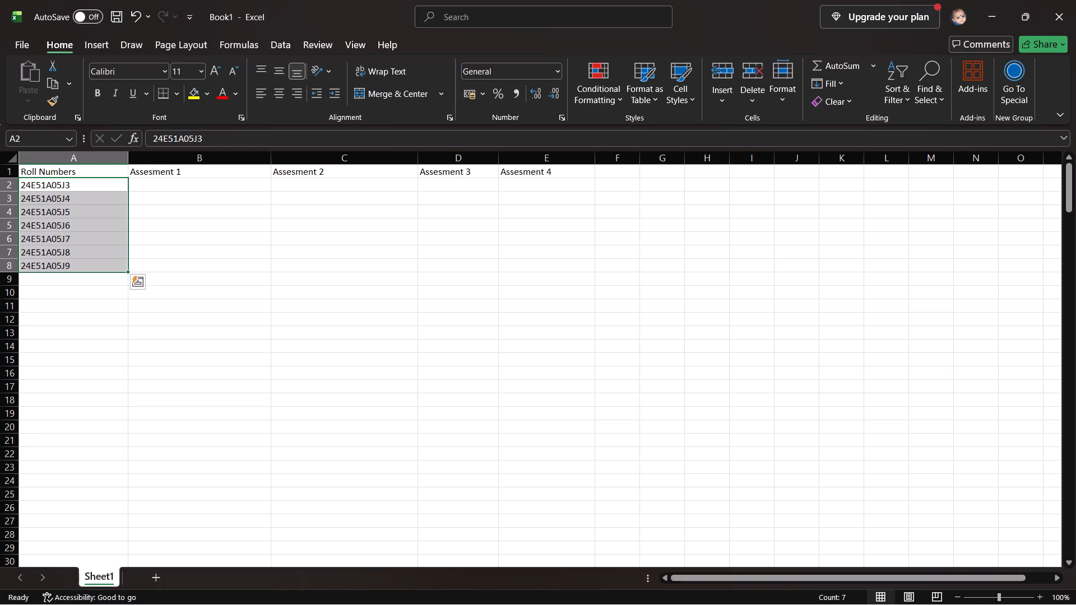
Copy the roll number text from A8 into A9 and change its ending to K0.
{"action": "left_click", "coordinate": [65, 280]}
{"action": "type", "text": "24"}
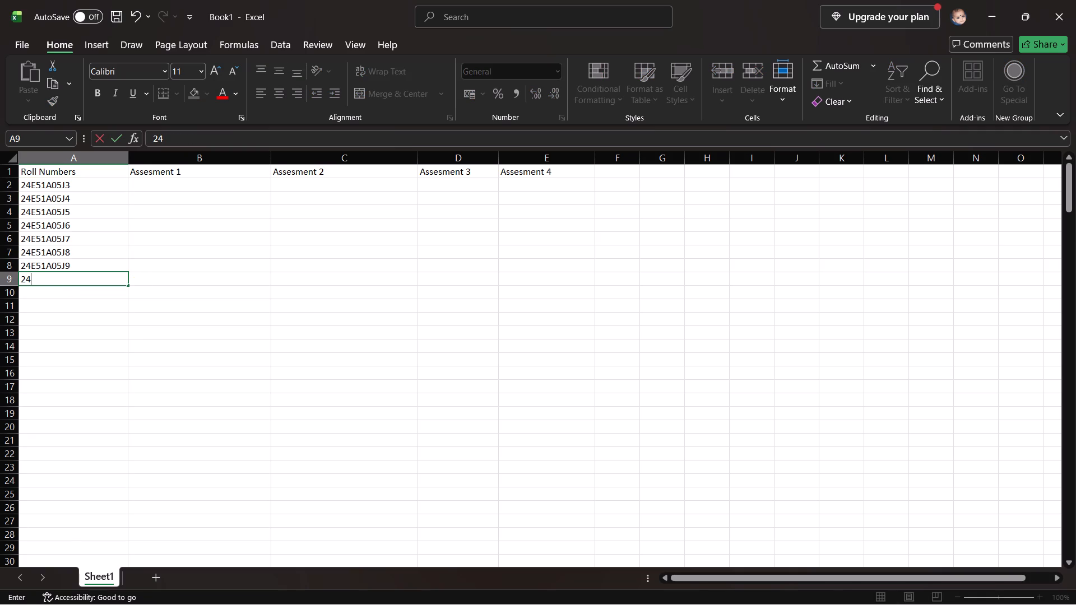
{"action": "left_click_drag", "start_coordinate": [27, 264], "coordinate": [62, 264]}
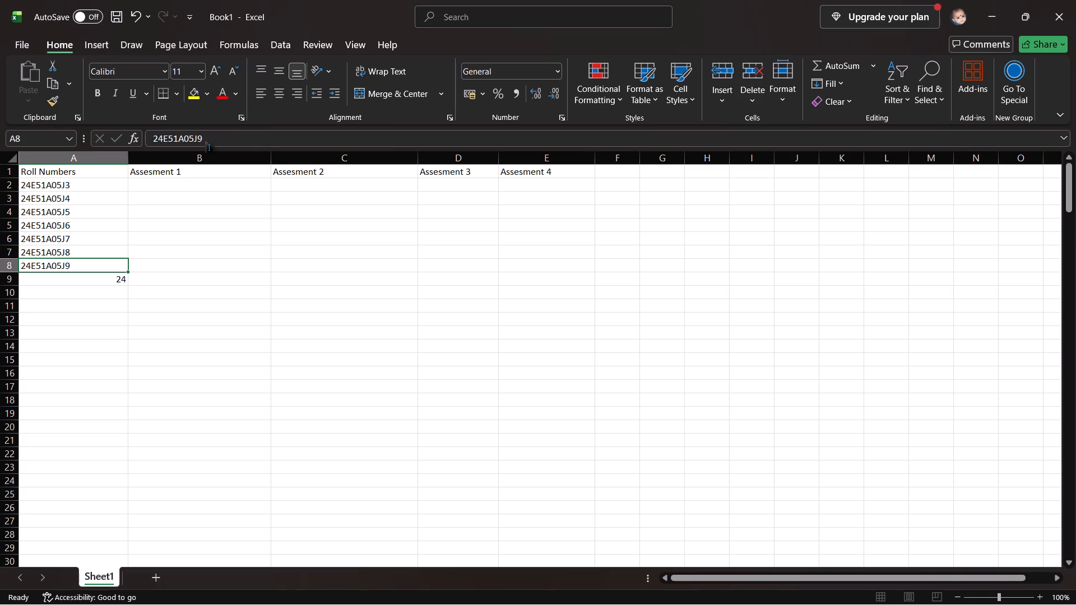
{"action": "left_click", "coordinate": [205, 141]}
{"action": "left_click_drag", "start_coordinate": [205, 141], "coordinate": [152, 146]}
{"action": "key", "text": "ctrl+c"}
{"action": "key", "text": "ctrl+c"}
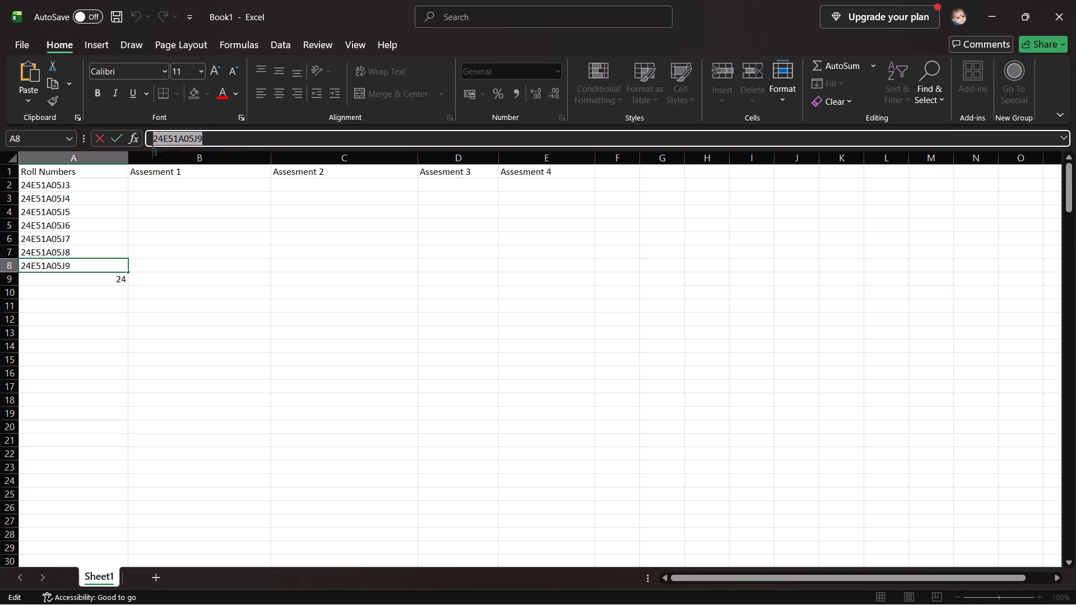
{"action": "key", "text": "ctrl+c"}
{"action": "left_click", "coordinate": [92, 275]}
{"action": "key", "text": "BackSpace"}
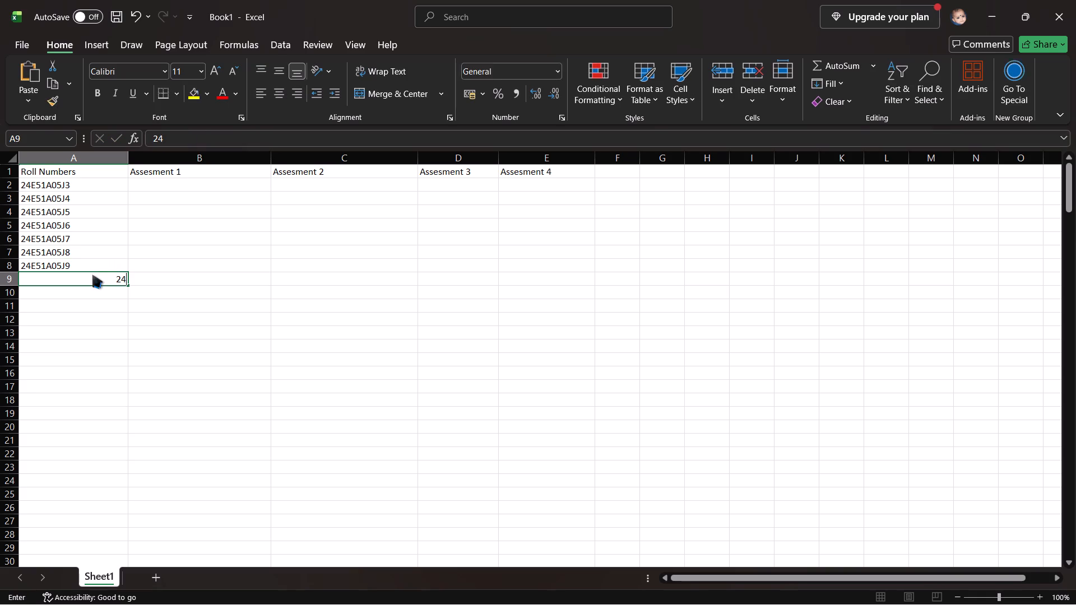
{"action": "key", "text": "ctrl+v"}
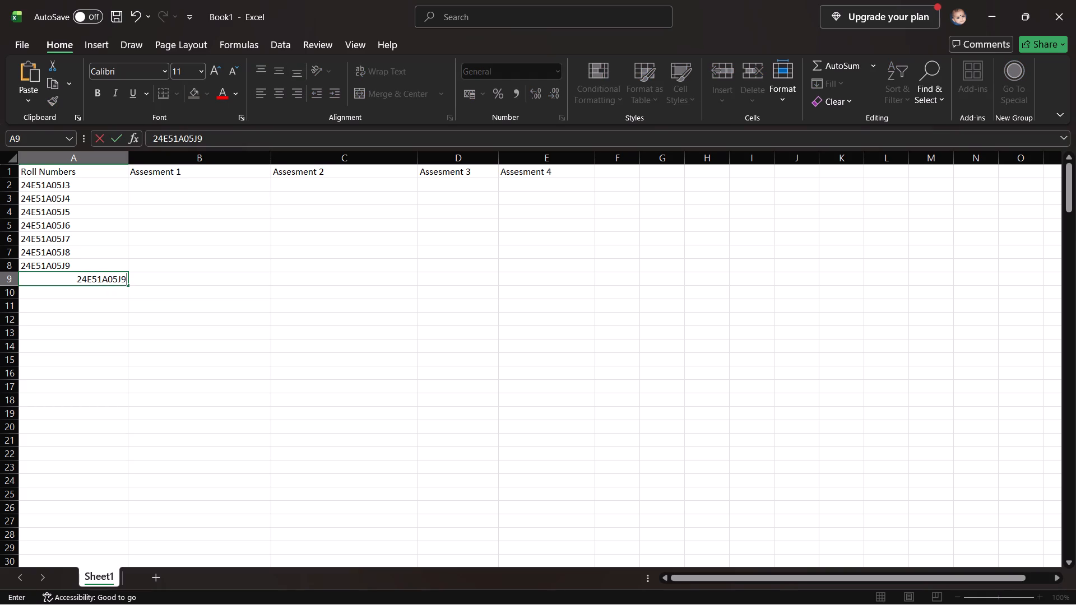
{"action": "left_click", "coordinate": [217, 135]}
{"action": "key", "text": "BackSpace"}
{"action": "key", "text": "BackSpace"}
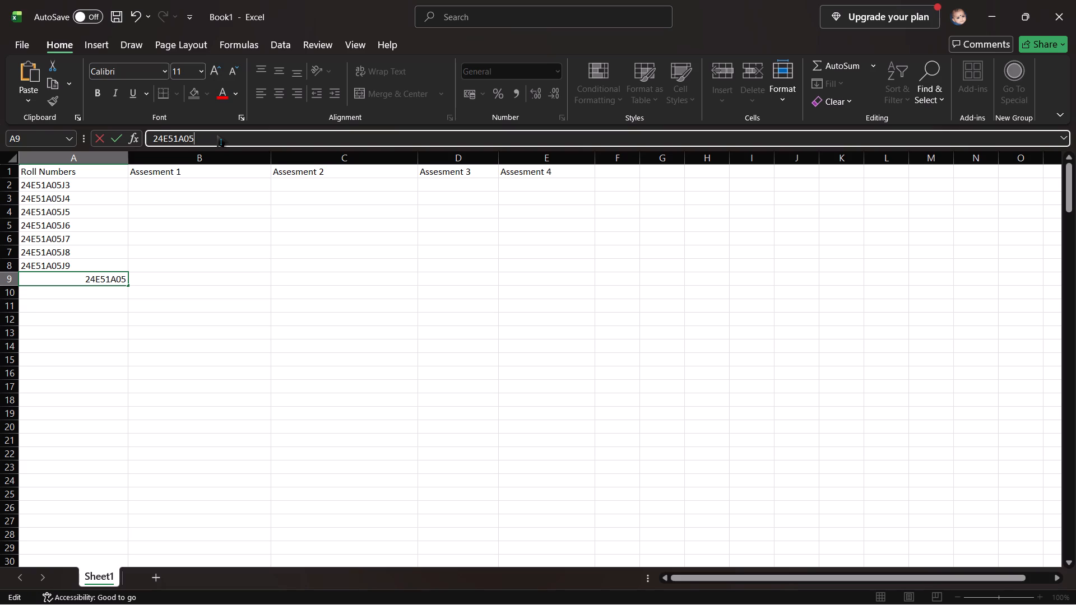
{"action": "type", "text": "K0"}
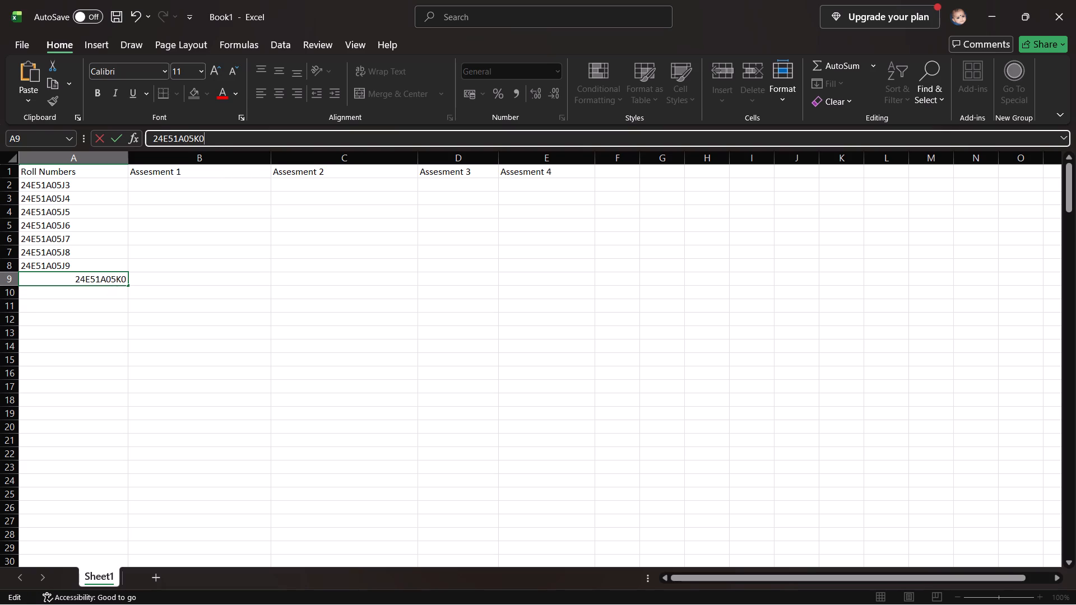
Paste the copied roll number into cell A10 and change its ending to K1.
{"action": "left_click", "coordinate": [106, 292]}
{"action": "key", "text": "ctrl+v"}
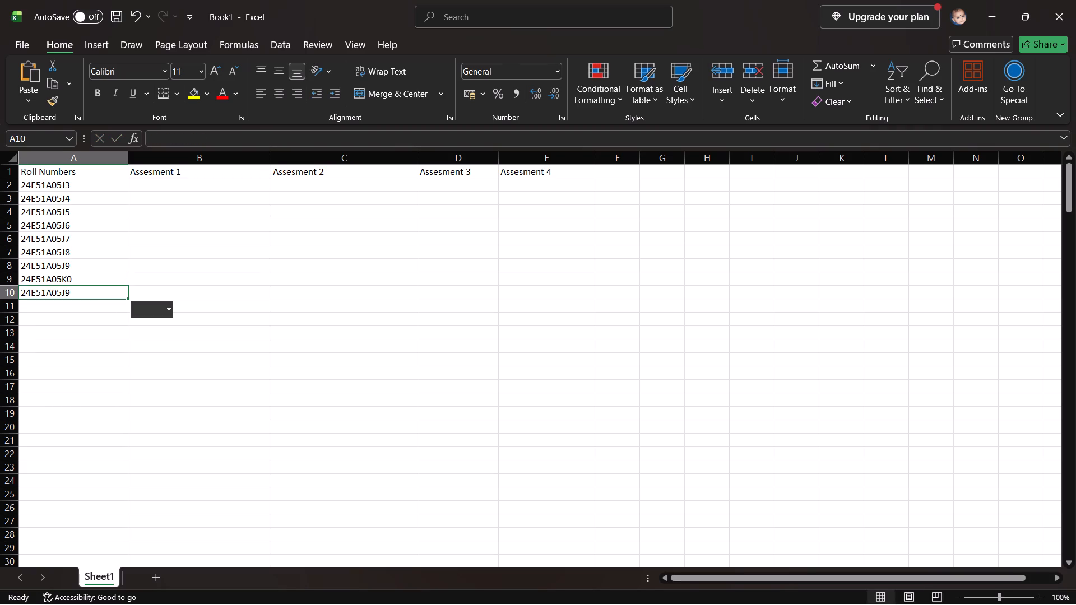
{"action": "left_click", "coordinate": [214, 138]}
{"action": "key", "text": "BackSpace"}
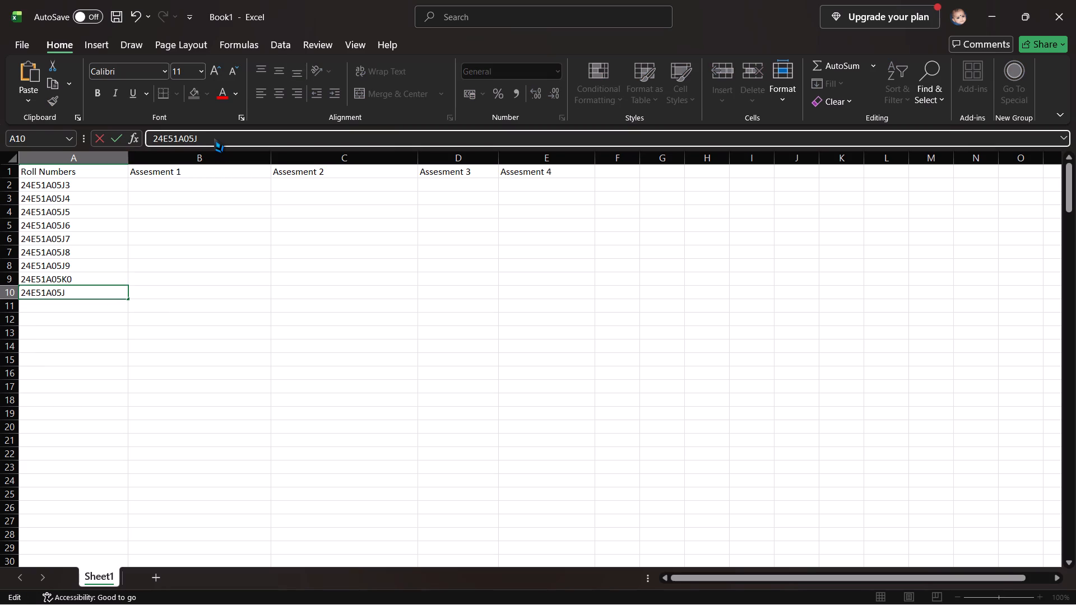
{"action": "key", "text": "BackSpace"}
{"action": "type", "text": "K1"}
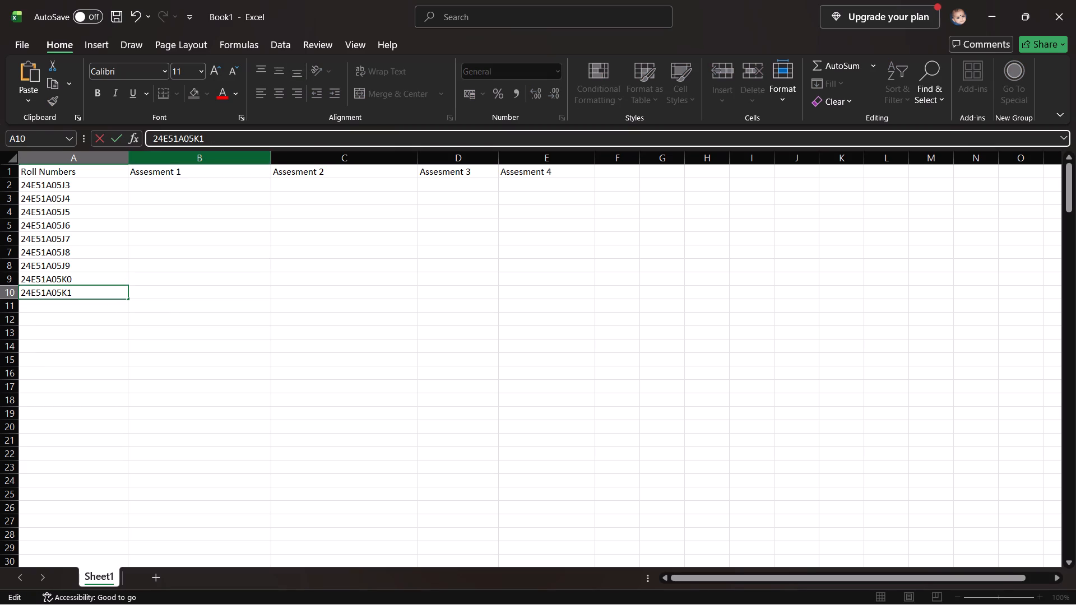
Autofill the roll number series from A9:A10 down through cell A18, so it ends with the roll number ending in K9.
{"action": "left_click_drag", "start_coordinate": [104, 280], "coordinate": [104, 292]}
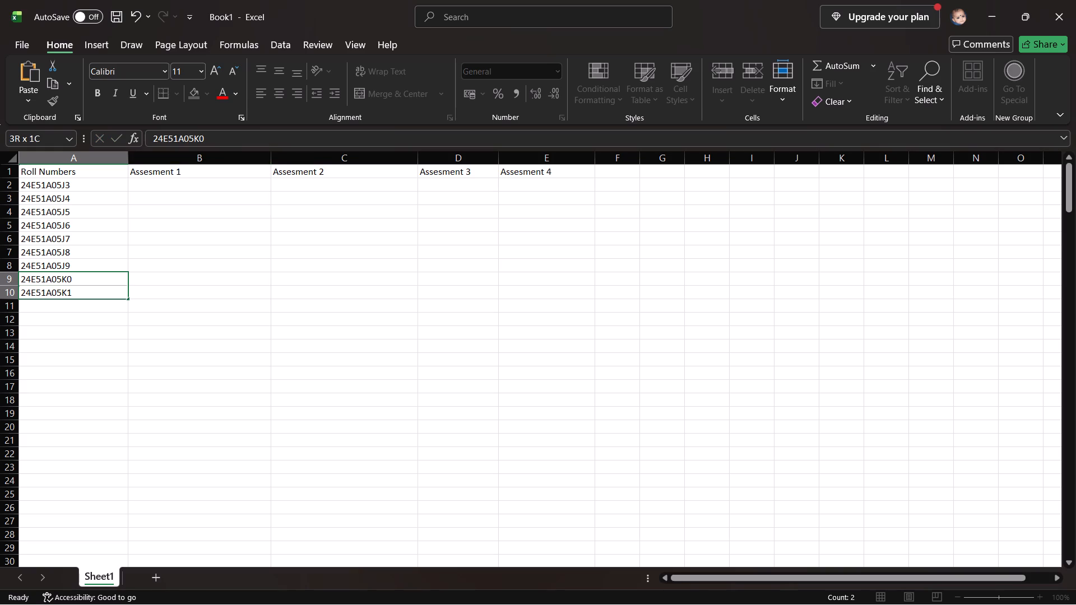
{"action": "left_click_drag", "start_coordinate": [104, 292], "coordinate": [104, 292]}
{"action": "left_click_drag", "start_coordinate": [126, 300], "coordinate": [119, 444]}
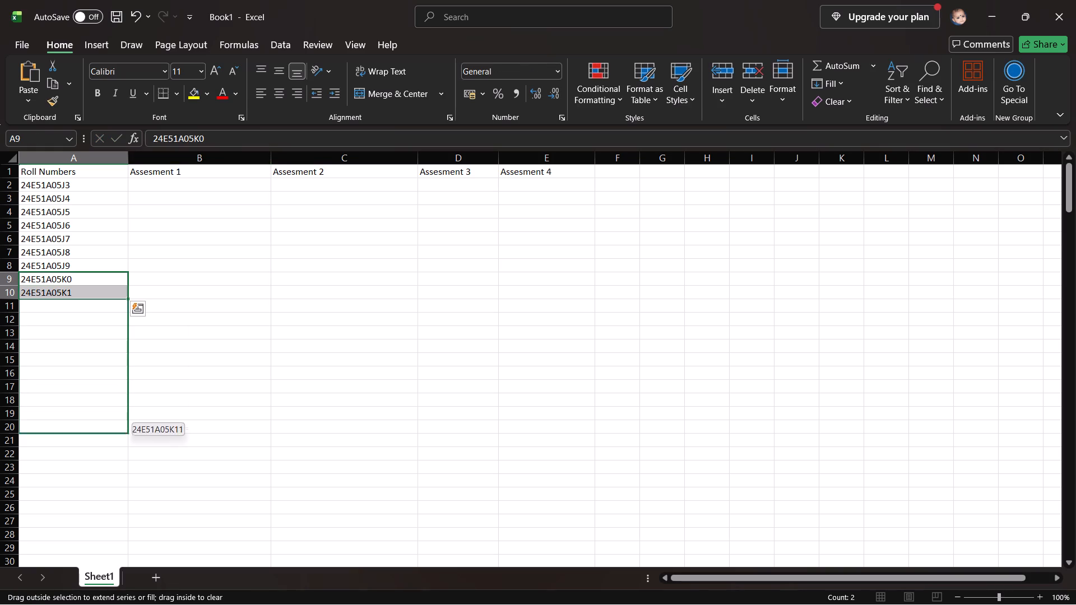
{"action": "left_click_drag", "start_coordinate": [119, 444], "coordinate": [117, 450]}
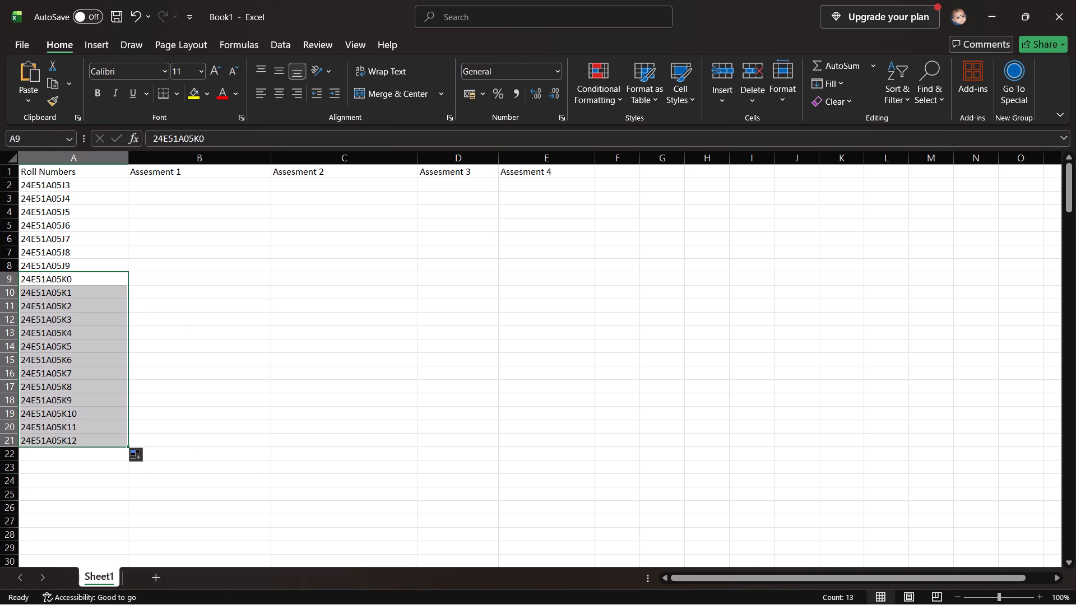
{"action": "left_click_drag", "start_coordinate": [125, 444], "coordinate": [124, 433]}
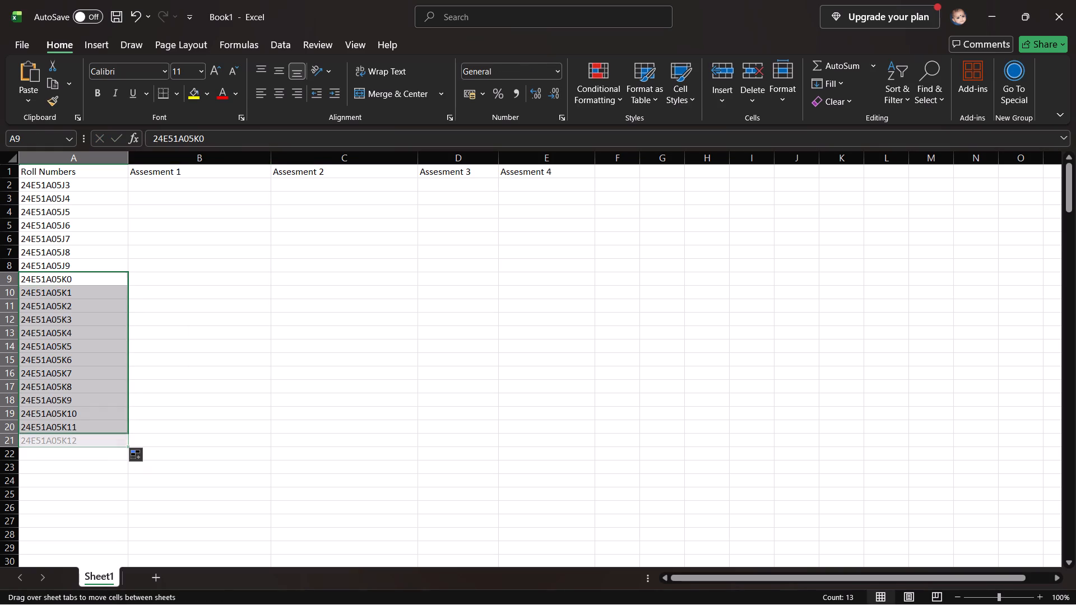
{"action": "left_click_drag", "start_coordinate": [124, 433], "coordinate": [125, 407]}
Paste the copied roll number into cell A19 and change its ending to L0.
{"action": "left_click", "coordinate": [91, 418]}
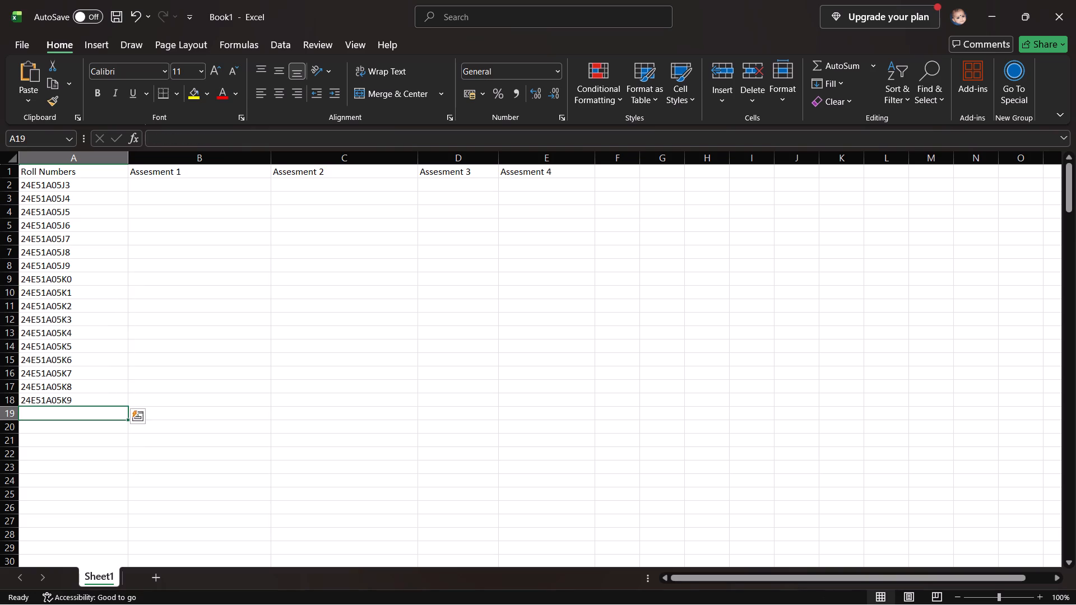
{"action": "key", "text": "ctrl+v"}
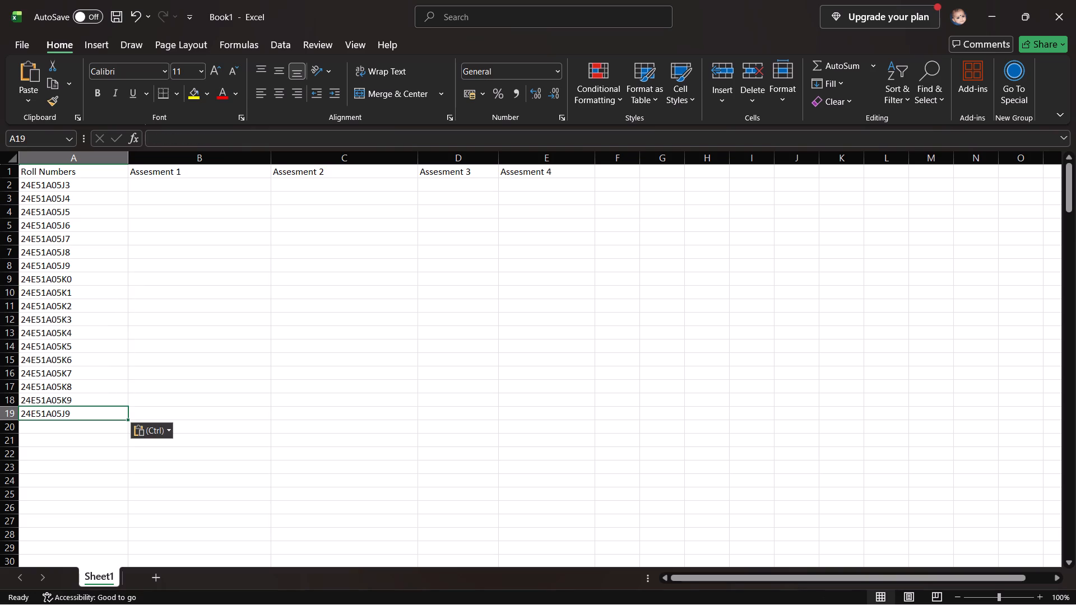
{"action": "left_click", "coordinate": [221, 136]}
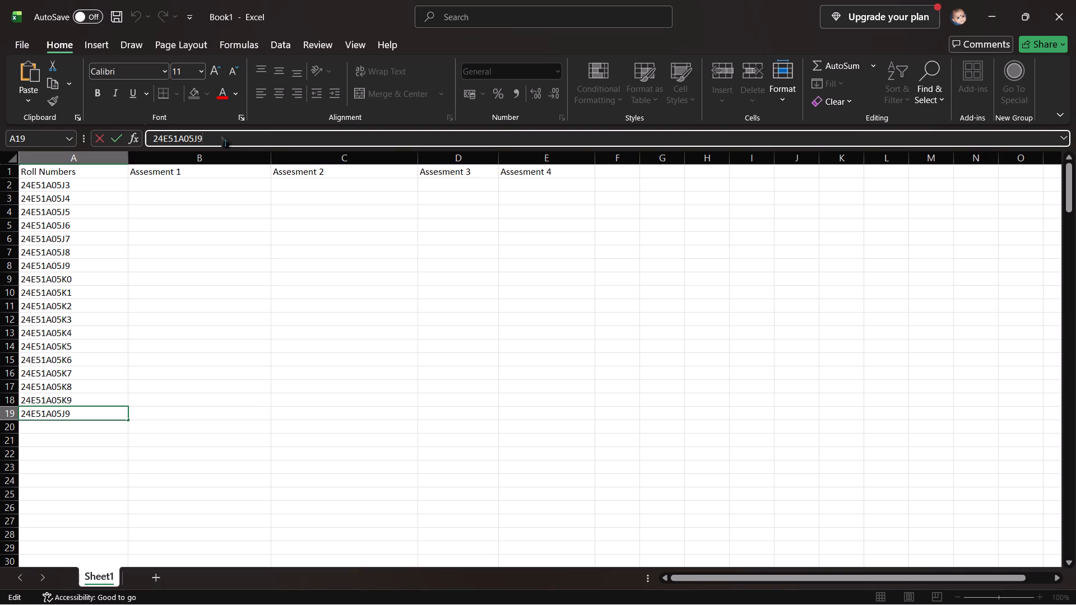
{"action": "key", "text": "BackSpace"}
{"action": "key", "text": "BackSpace"}
{"action": "type", "text": "L0"}
Copy the roll number text from A19 into A20 and change its ending to L1.
{"action": "left_click_drag", "start_coordinate": [212, 141], "coordinate": [127, 148]}
{"action": "key", "text": "ctrl+c"}
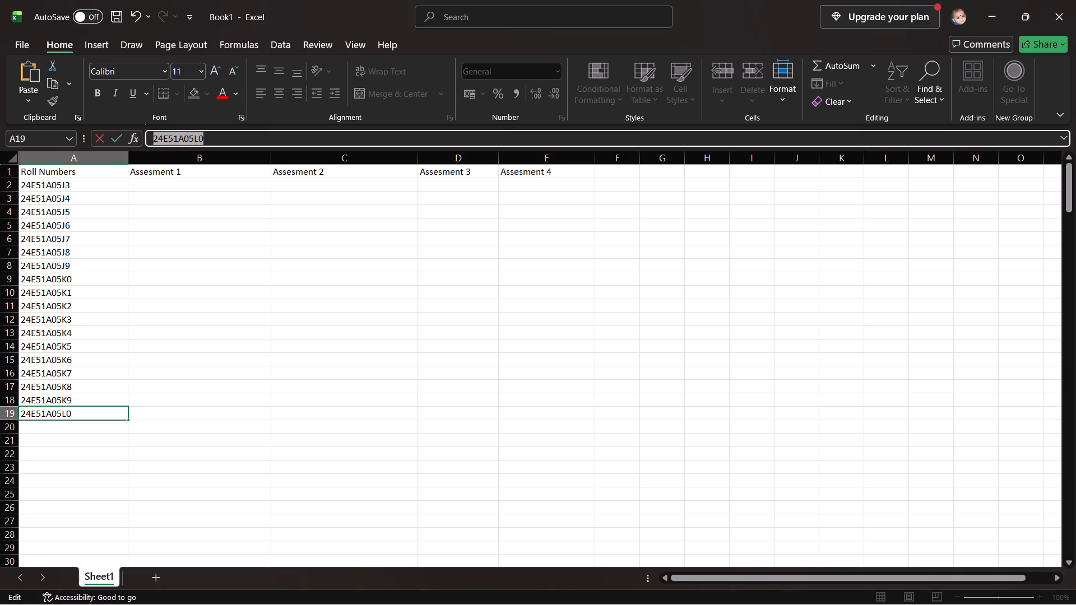
{"action": "left_click", "coordinate": [72, 429]}
{"action": "key", "text": "ctrl+v"}
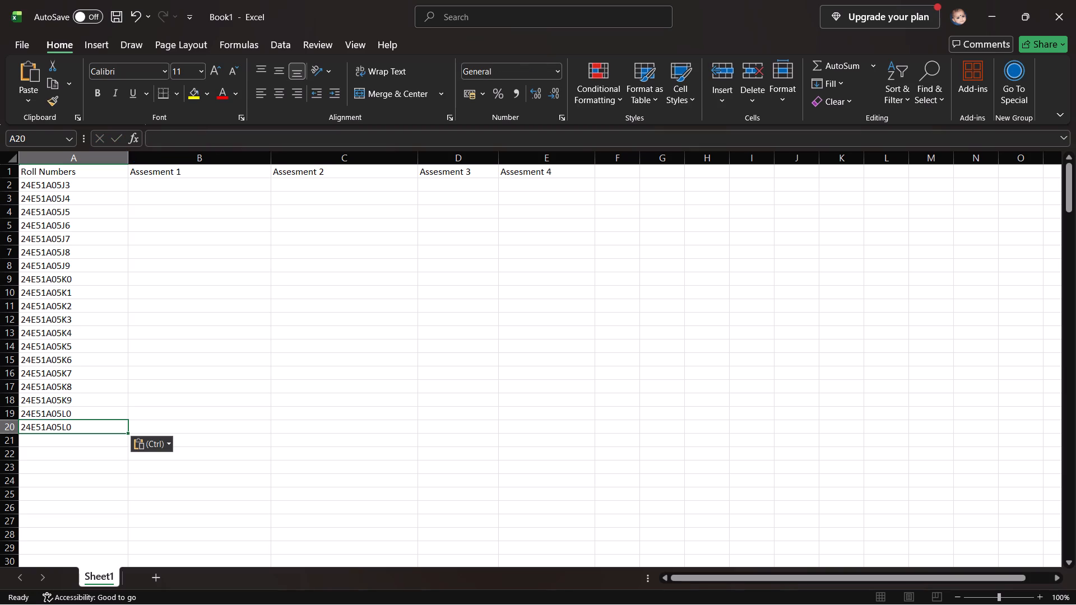
{"action": "left_click", "coordinate": [210, 133]}
{"action": "key", "text": "BackSpace"}
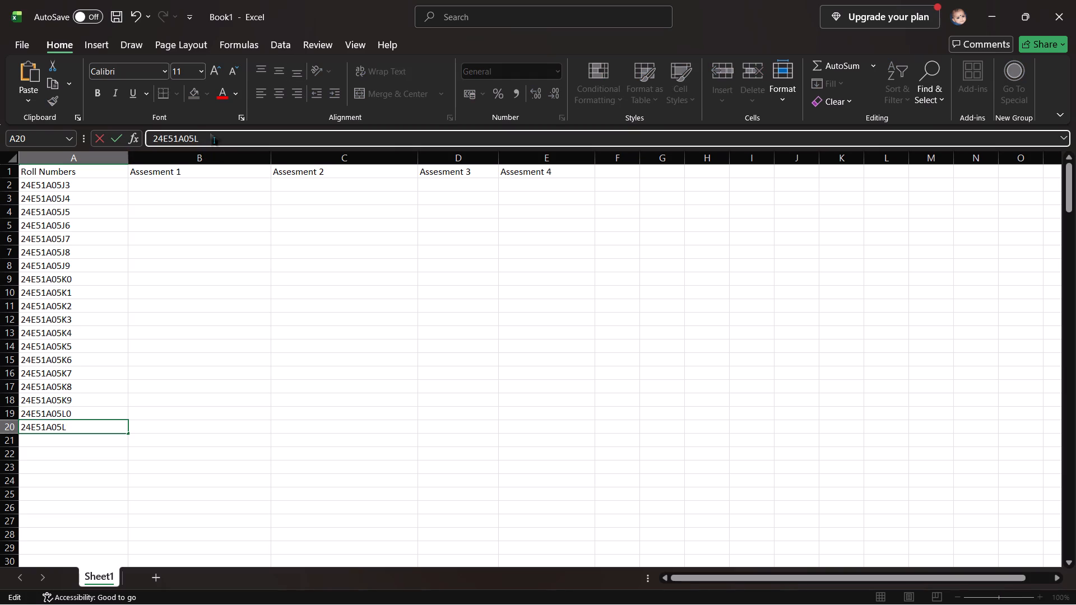
{"action": "key", "text": "1"}
Autofill the roll number series from A19:A20 down through cell A28, so it ends with the roll number ending in L9.
{"action": "left_click_drag", "start_coordinate": [87, 413], "coordinate": [87, 426]}
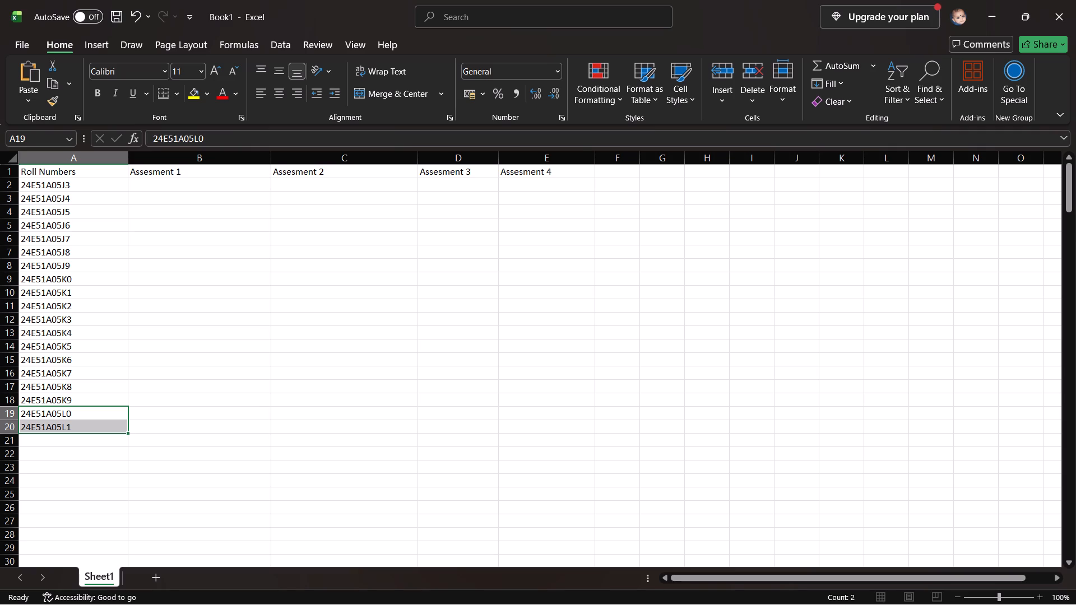
{"action": "left_click_drag", "start_coordinate": [126, 432], "coordinate": [112, 565]}
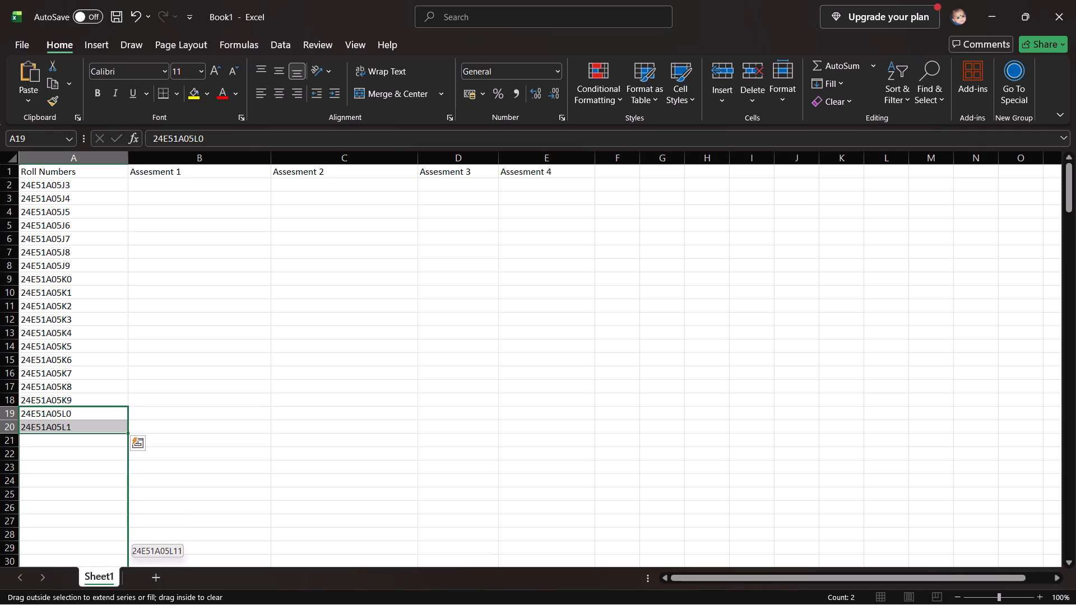
{"action": "left_click_drag", "start_coordinate": [112, 565], "coordinate": [112, 565]}
{"action": "scroll", "coordinate": [99, 511], "scroll_direction": "down", "scroll_amount": 1}
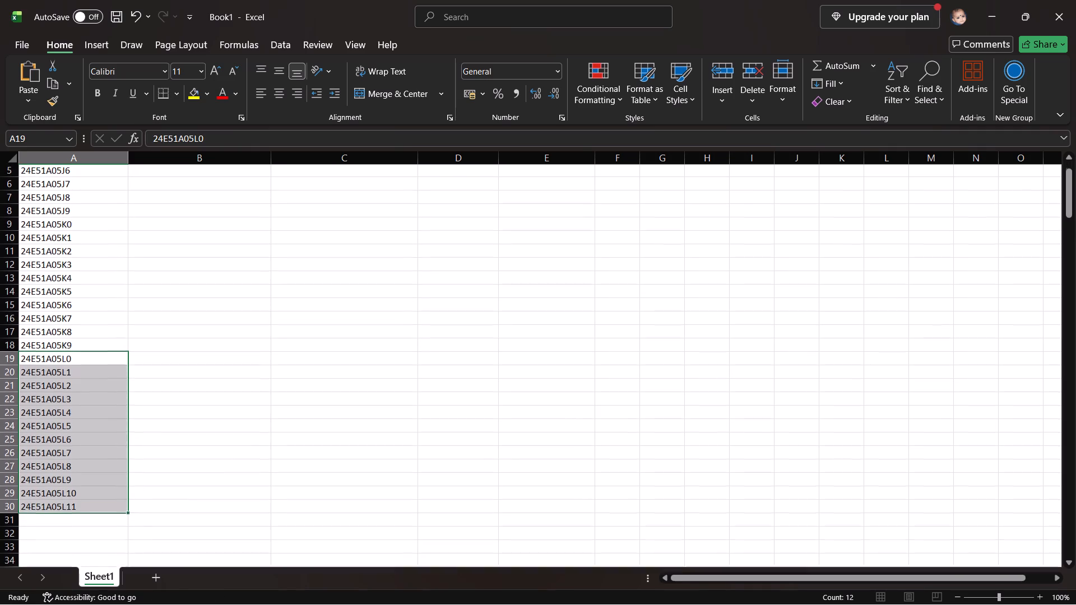
{"action": "left_click_drag", "start_coordinate": [127, 514], "coordinate": [127, 492]}
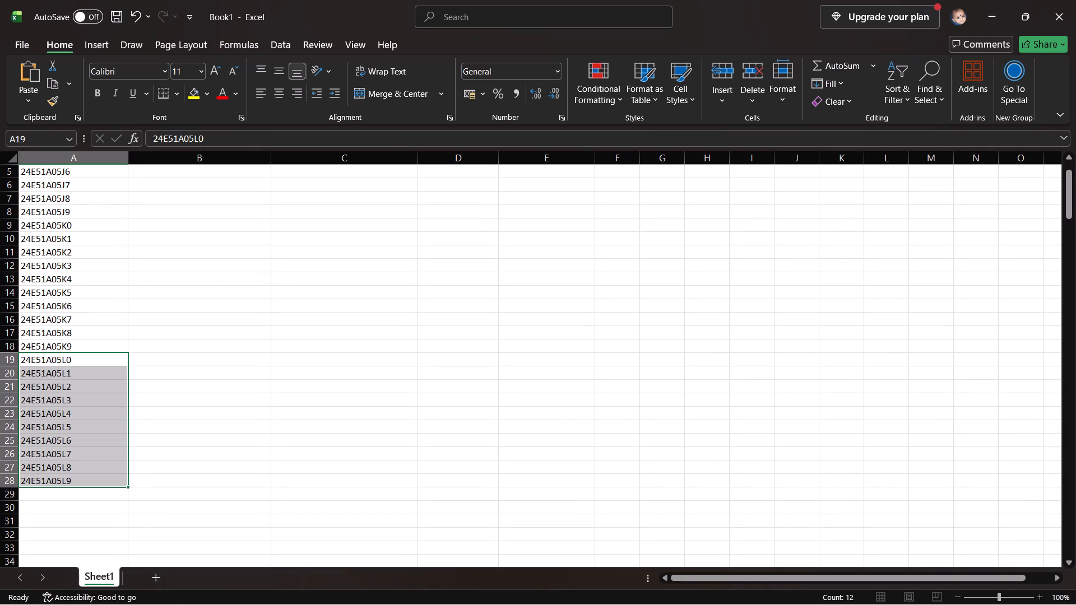
Paste the copied roll number into cell A29 and change its ending to M0.
{"action": "left_click", "coordinate": [89, 491]}
{"action": "key", "text": "ctrl+v"}
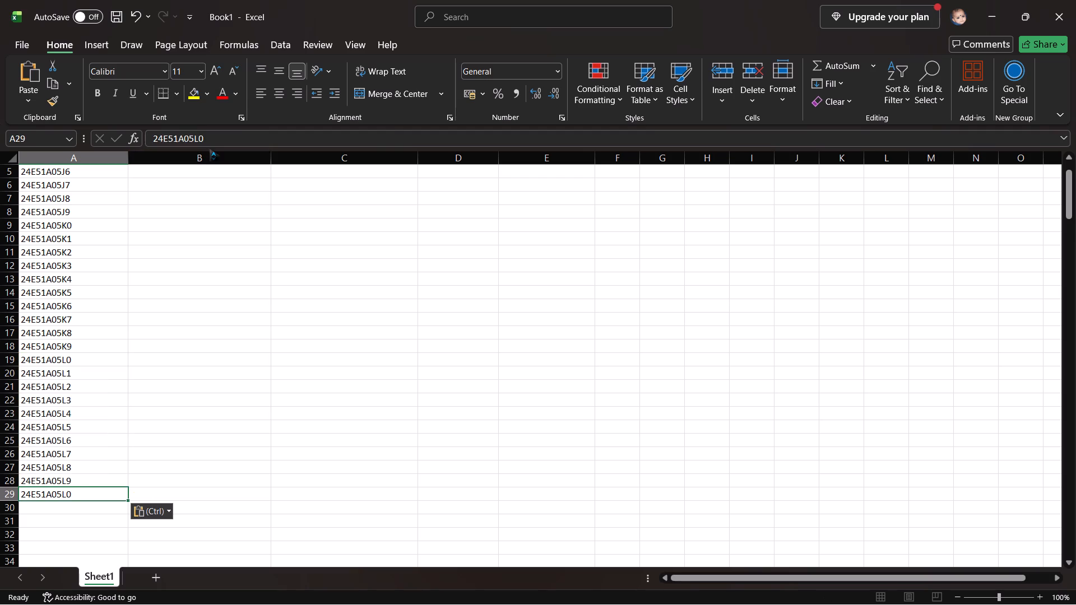
{"action": "left_click", "coordinate": [205, 142]}
{"action": "key", "text": "BackSpace"}
{"action": "key", "text": "BackSpace"}
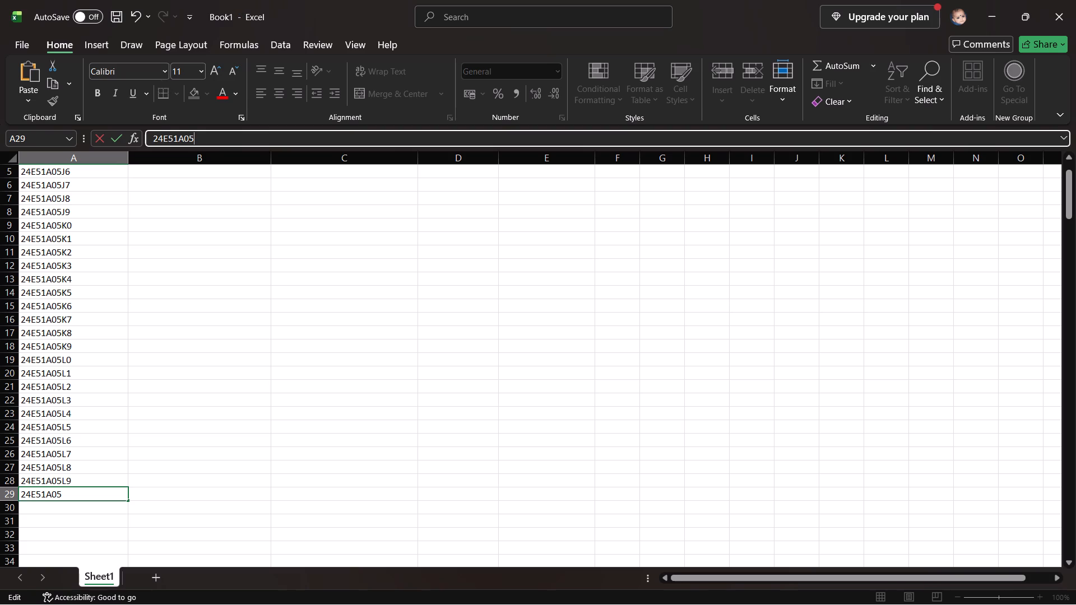
{"action": "key", "text": "m"}
{"action": "key", "text": "0"}
Paste the copied roll number into cell A30 and change its ending to M1.
{"action": "left_click", "coordinate": [77, 514]}
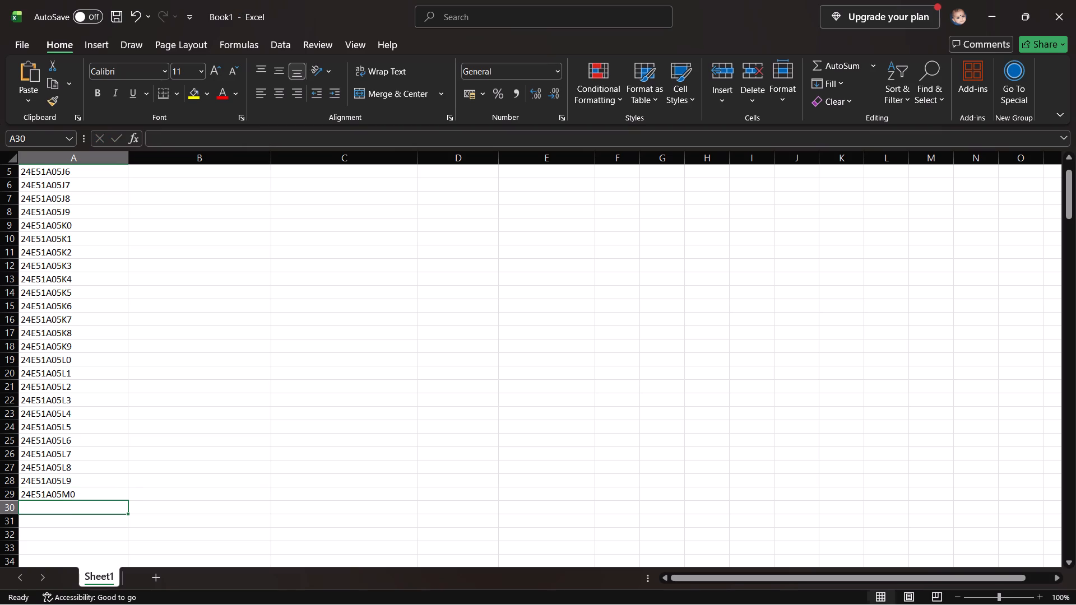
{"action": "key", "text": "ctrl+v"}
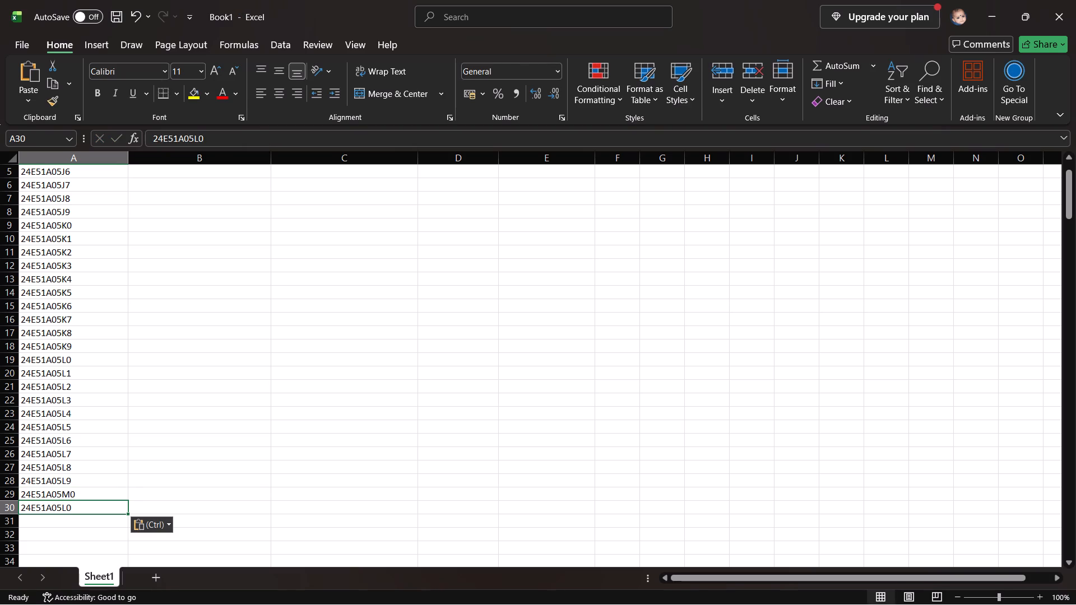
{"action": "left_click", "coordinate": [75, 508]}
{"action": "left_click", "coordinate": [236, 136]}
{"action": "key", "text": "BackSpace"}
{"action": "key", "text": "BackSpace"}
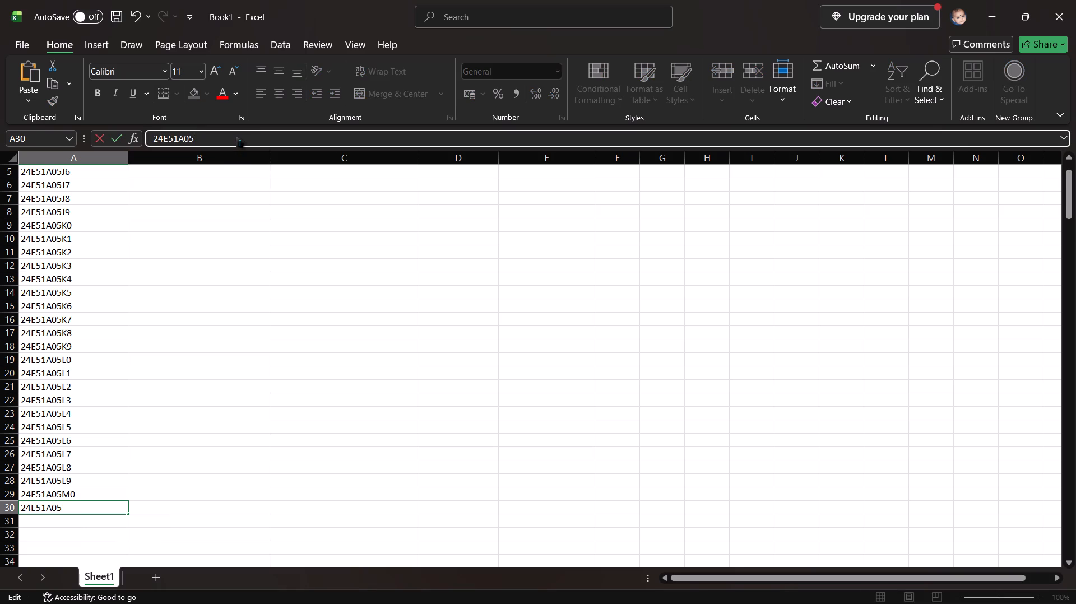
{"action": "type", "text": "M1"}
Autofill the roll number series from A29:A30 down through cell A38, so it ends with the roll number ending in M9.
{"action": "left_click", "coordinate": [96, 497]}
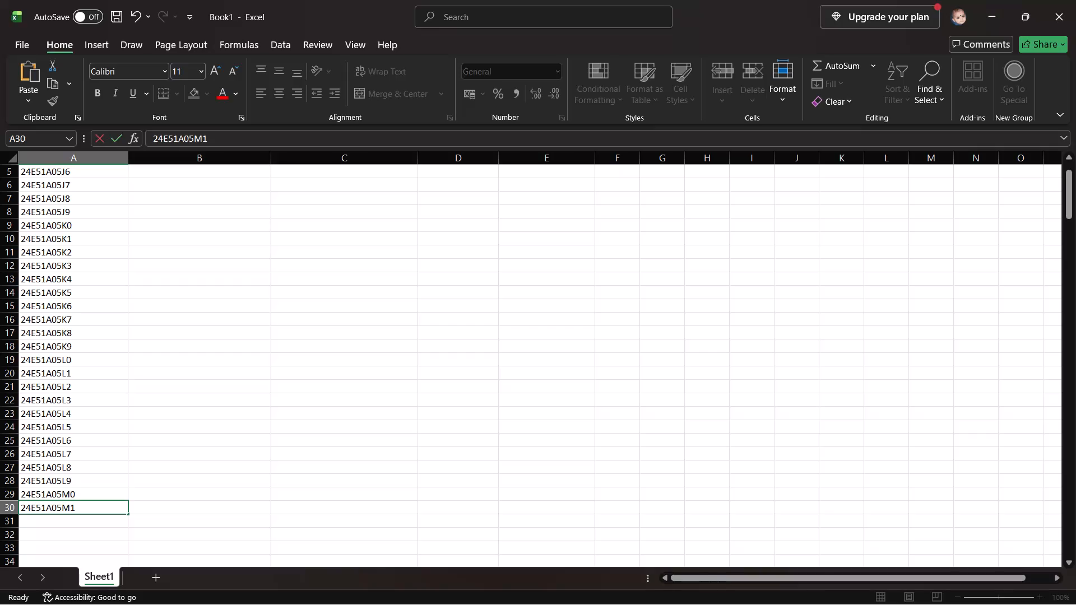
{"action": "left_click_drag", "start_coordinate": [96, 497], "coordinate": [94, 508]}
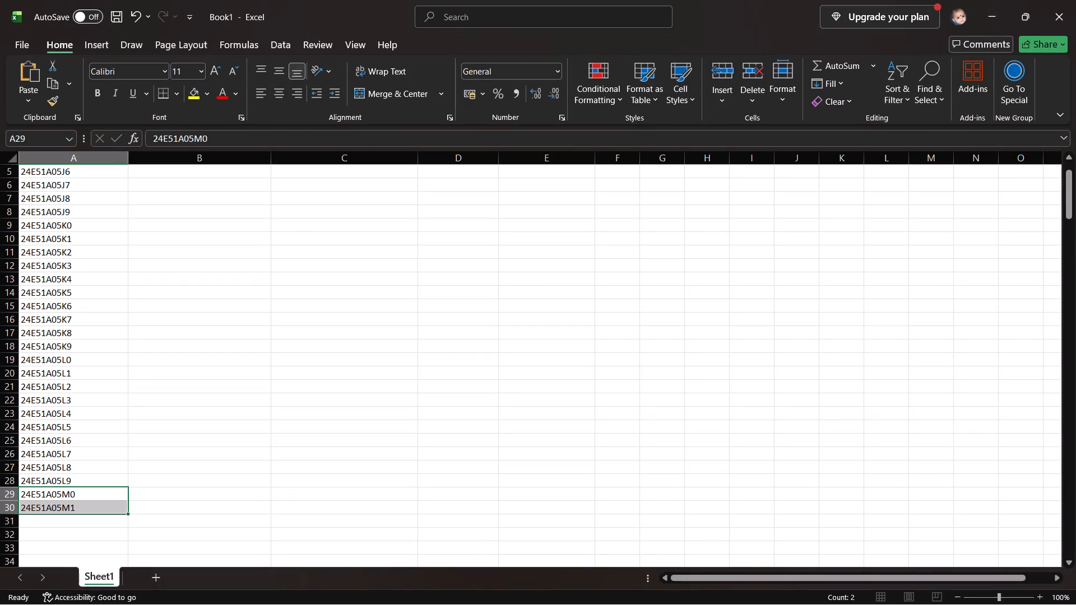
{"action": "left_click_drag", "start_coordinate": [129, 513], "coordinate": [129, 435]}
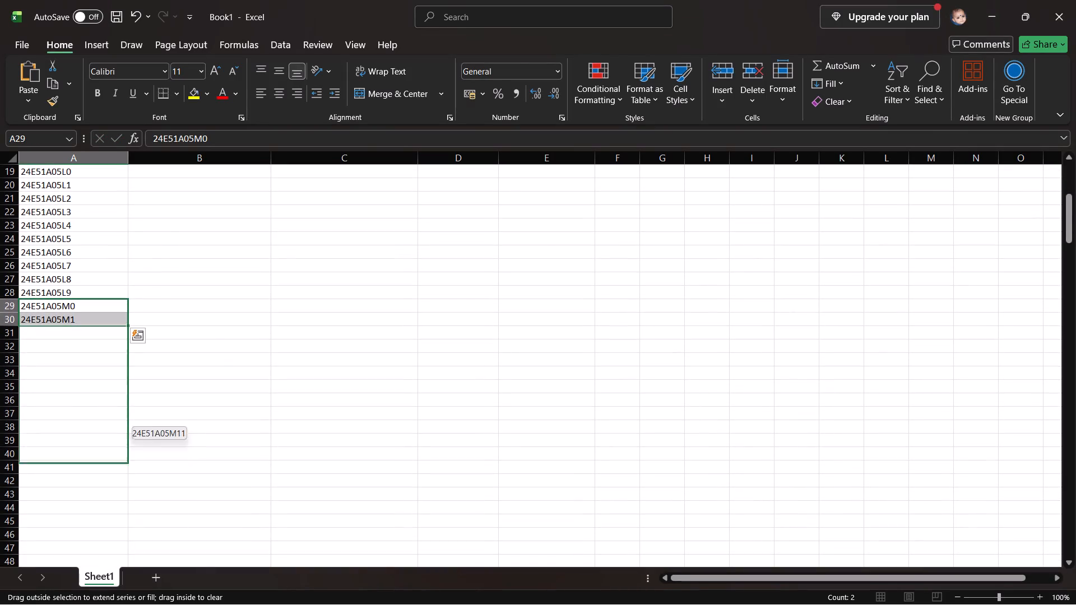
{"action": "left_click_drag", "start_coordinate": [129, 435], "coordinate": [128, 394]}
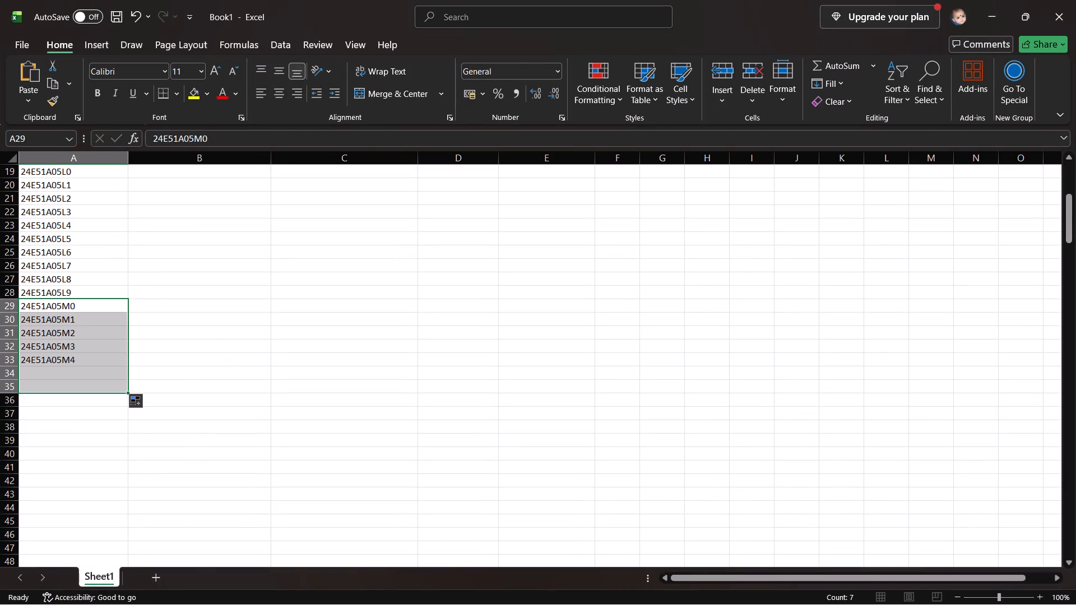
{"action": "left_click_drag", "start_coordinate": [126, 391], "coordinate": [129, 421]}
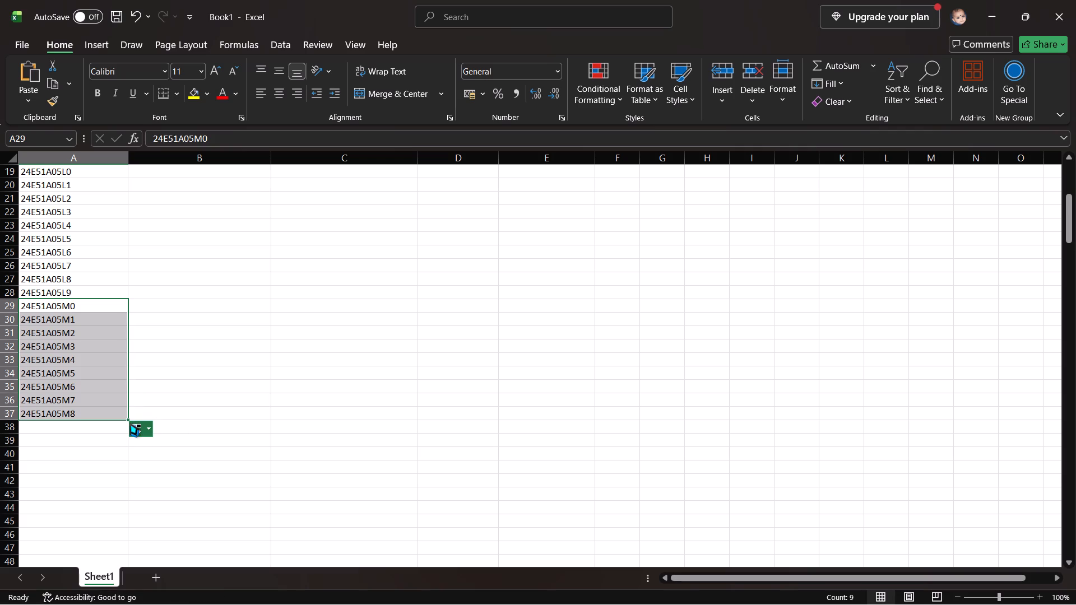
{"action": "left_click", "coordinate": [129, 423]}
{"action": "left_click", "coordinate": [127, 419]}
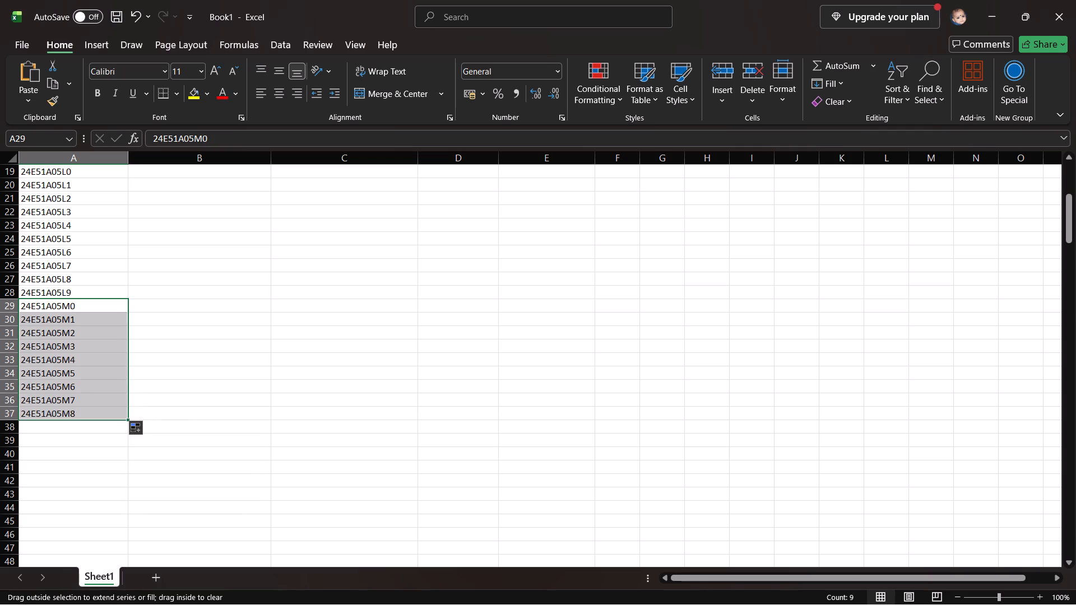
{"action": "left_click_drag", "start_coordinate": [127, 419], "coordinate": [128, 438]}
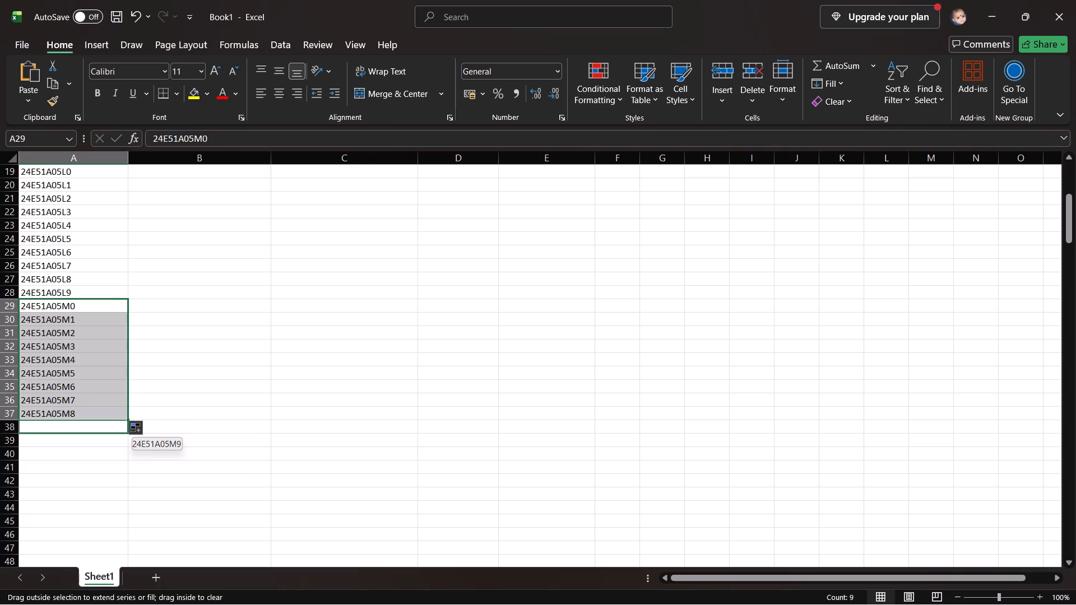
{"action": "left_click_drag", "start_coordinate": [128, 438], "coordinate": [129, 438]}
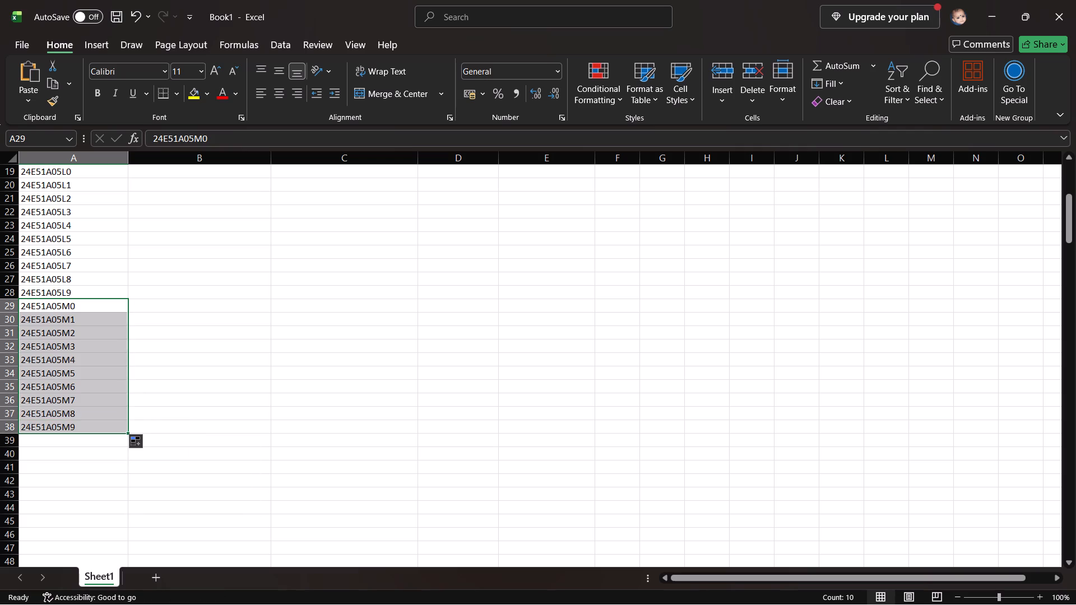
Paste the copied roll number into cell A39 and change its ending to N0.
{"action": "left_click", "coordinate": [82, 441]}
{"action": "key", "text": "ctrl+v"}
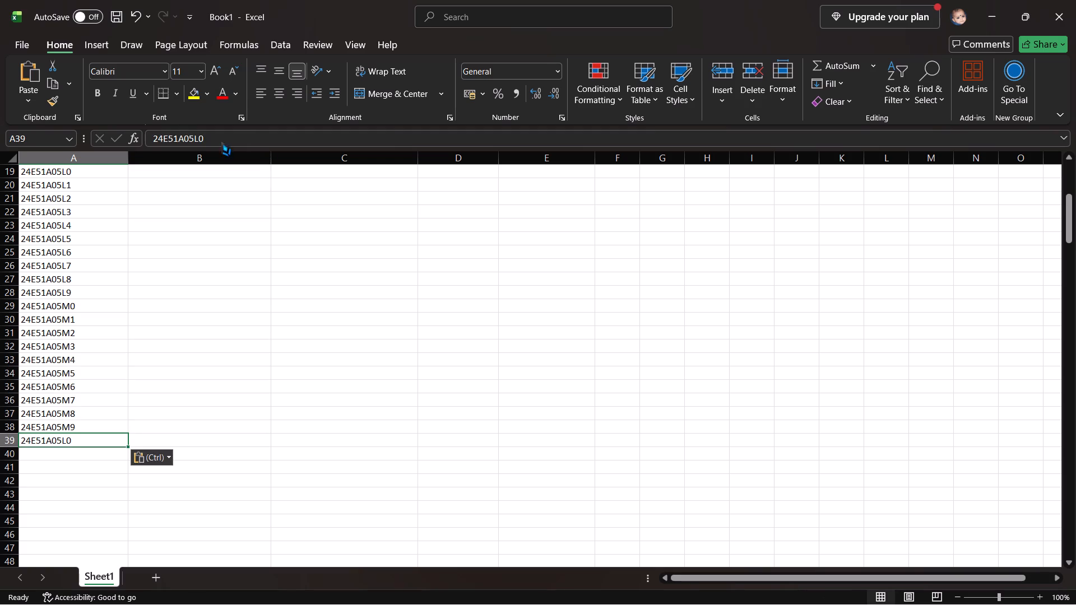
{"action": "left_click", "coordinate": [219, 138]}
{"action": "key", "text": "BackSpace"}
{"action": "key", "text": "BackSpace"}
{"action": "type", "text": "N0"}
Paste the copied roll number into cell A40 and change its ending to N1.
{"action": "left_click", "coordinate": [84, 452]}
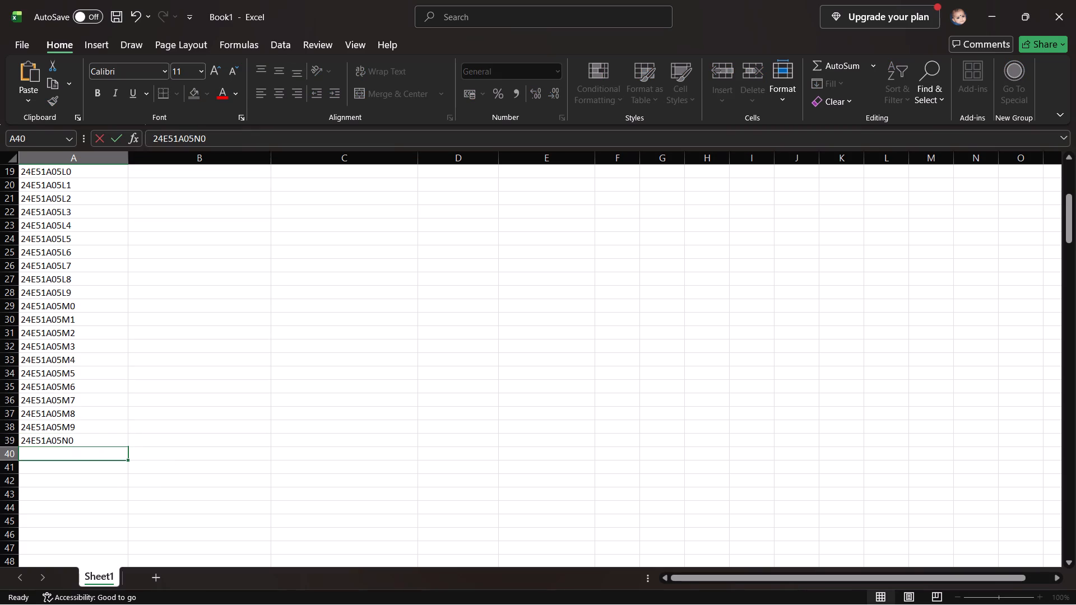
{"action": "key", "text": "ctrl+v"}
{"action": "left_click", "coordinate": [235, 140]}
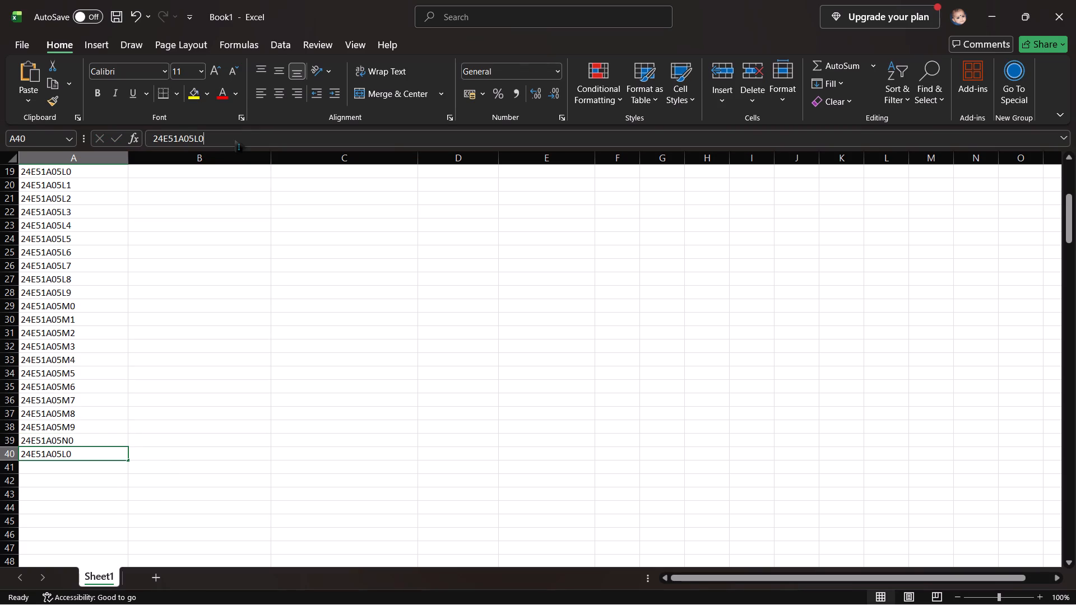
{"action": "key", "text": "BackSpace"}
{"action": "key", "text": "BackSpace"}
{"action": "type", "text": "N1"}
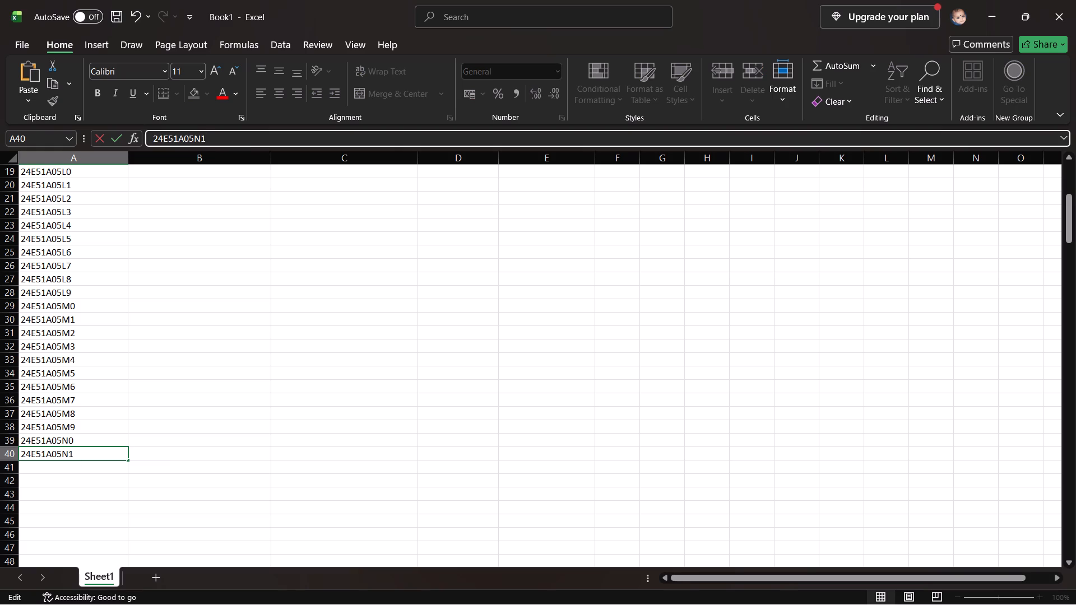
Autofill the roll number series from A39:A40 down through cell A49, so it ends with the roll number ending in N10.
{"action": "left_click", "coordinate": [69, 442]}
{"action": "left_click_drag", "start_coordinate": [75, 441], "coordinate": [75, 455]}
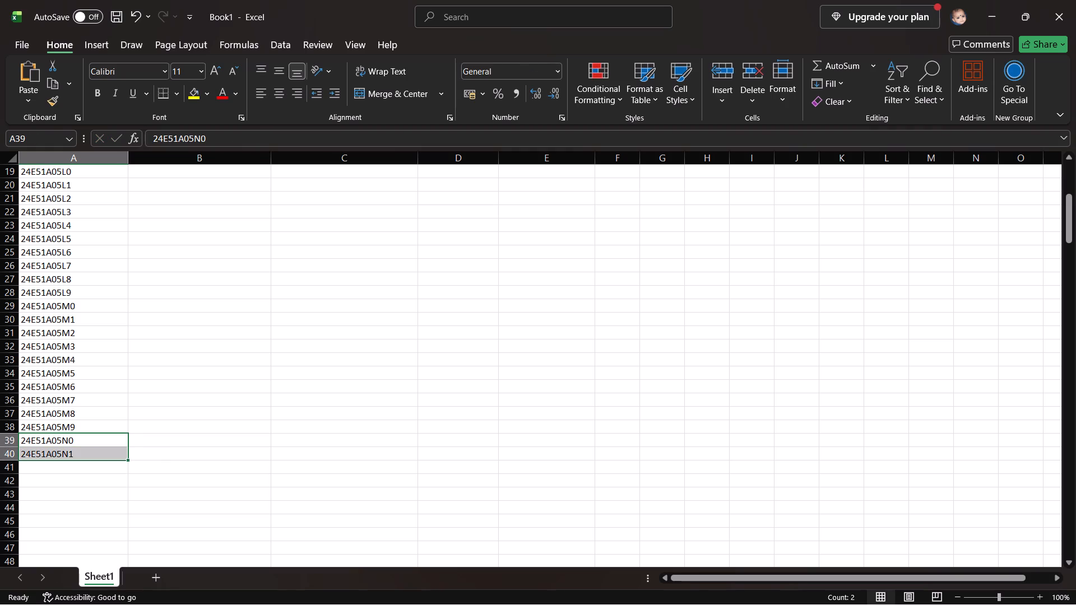
{"action": "left_click_drag", "start_coordinate": [125, 460], "coordinate": [106, 578]}
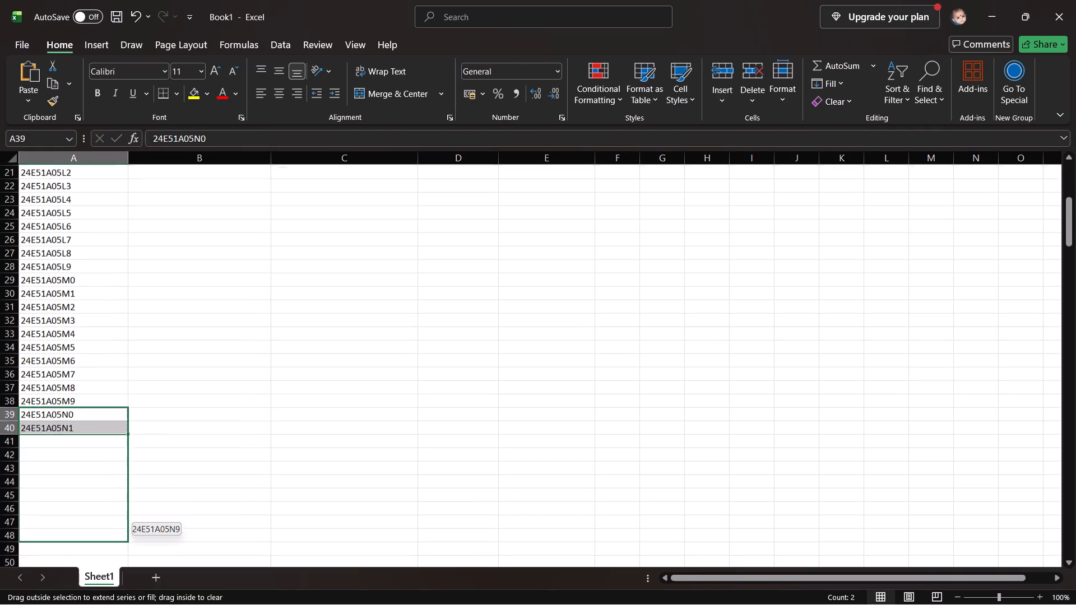
{"action": "left_click_drag", "start_coordinate": [106, 578], "coordinate": [113, 477]}
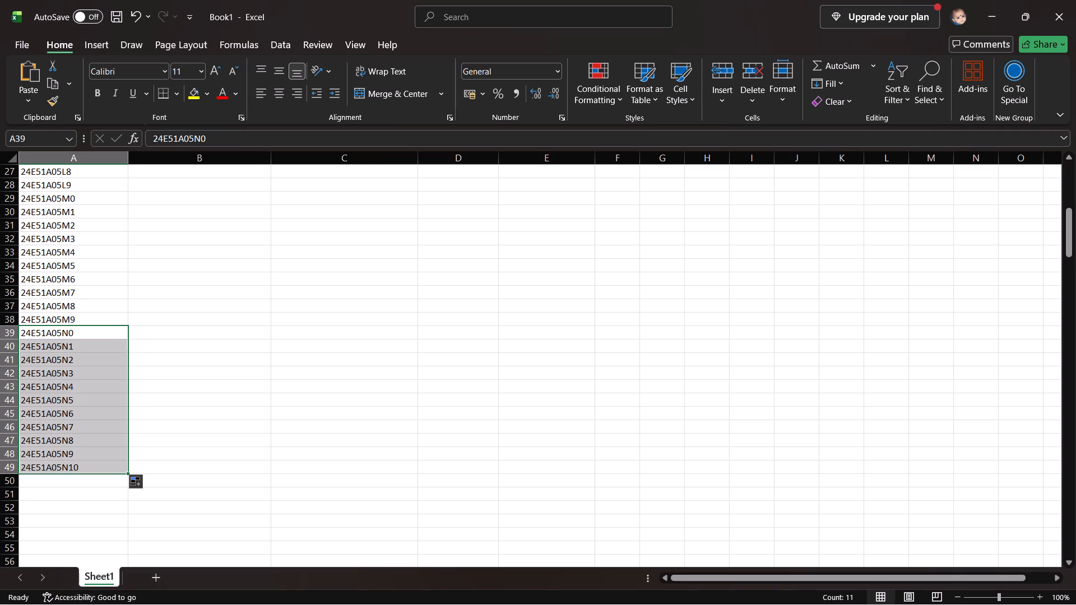
Change the ending of the roll number in cell A49 to the letter O followed by 0.
{"action": "left_click", "coordinate": [96, 469]}
{"action": "left_click", "coordinate": [96, 469]}
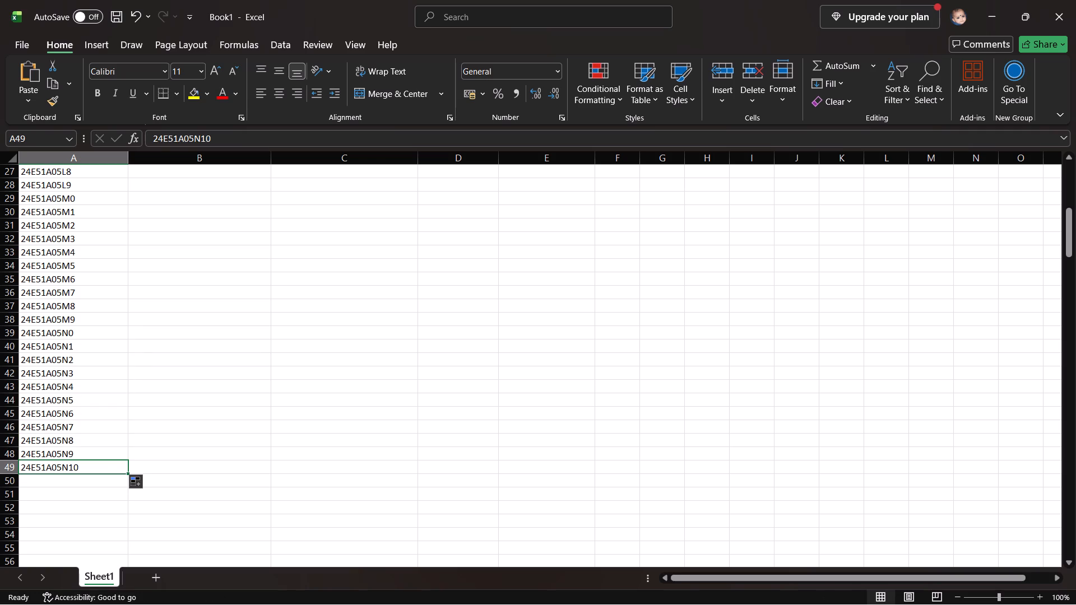
{"action": "key", "text": "BackSpace"}
{"action": "key", "text": "ctrl+z"}
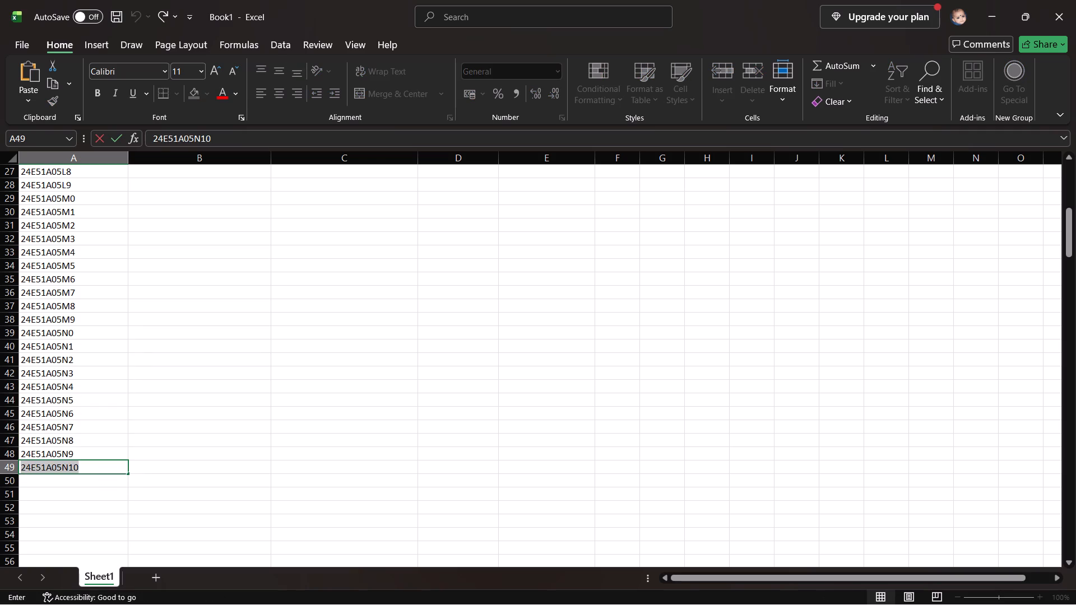
{"action": "left_click", "coordinate": [267, 142]}
{"action": "key", "text": "BackSpace"}
{"action": "key", "text": "BackSpace"}
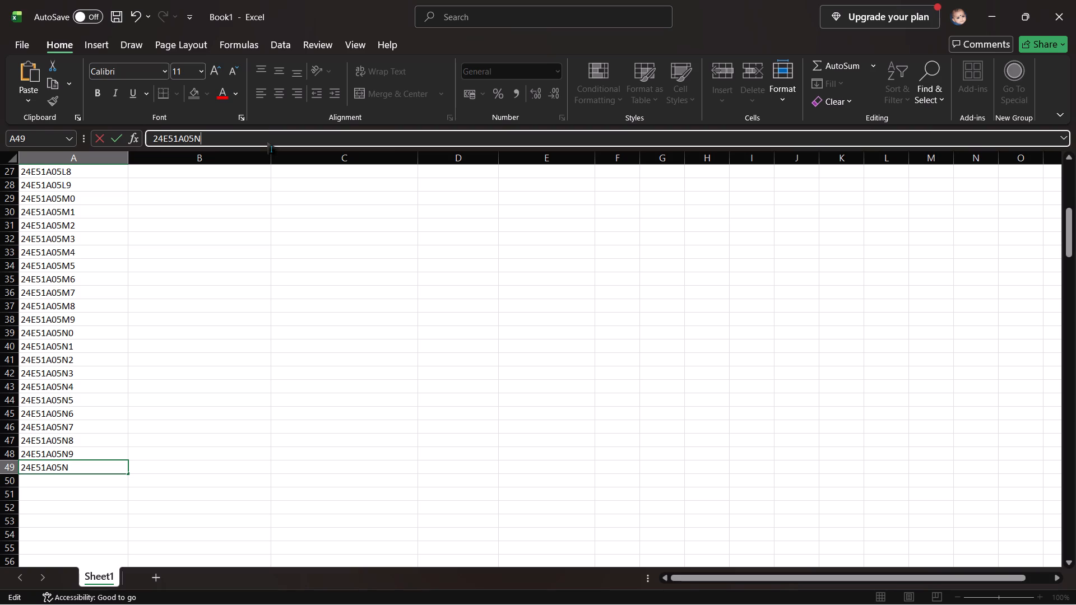
{"action": "key", "text": "BackSpace"}
{"action": "key", "text": "o"}
{"action": "key", "text": "0"}
{"action": "left_click", "coordinate": [113, 464]}
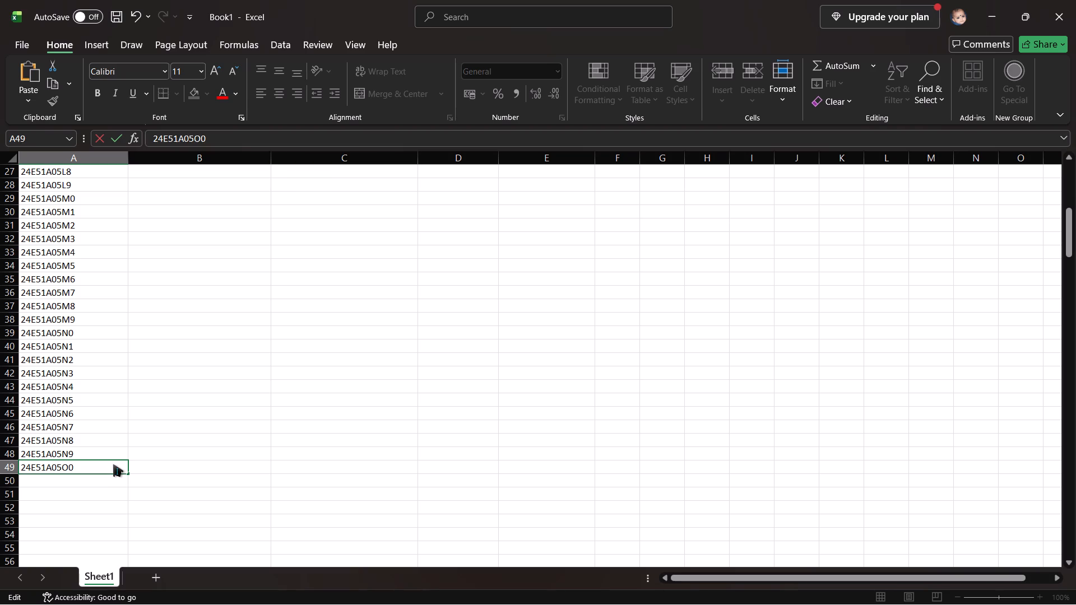
Paste the copied roll number into cell A50 and change its ending to the letter O followed by 1.
{"action": "left_click", "coordinate": [101, 478]}
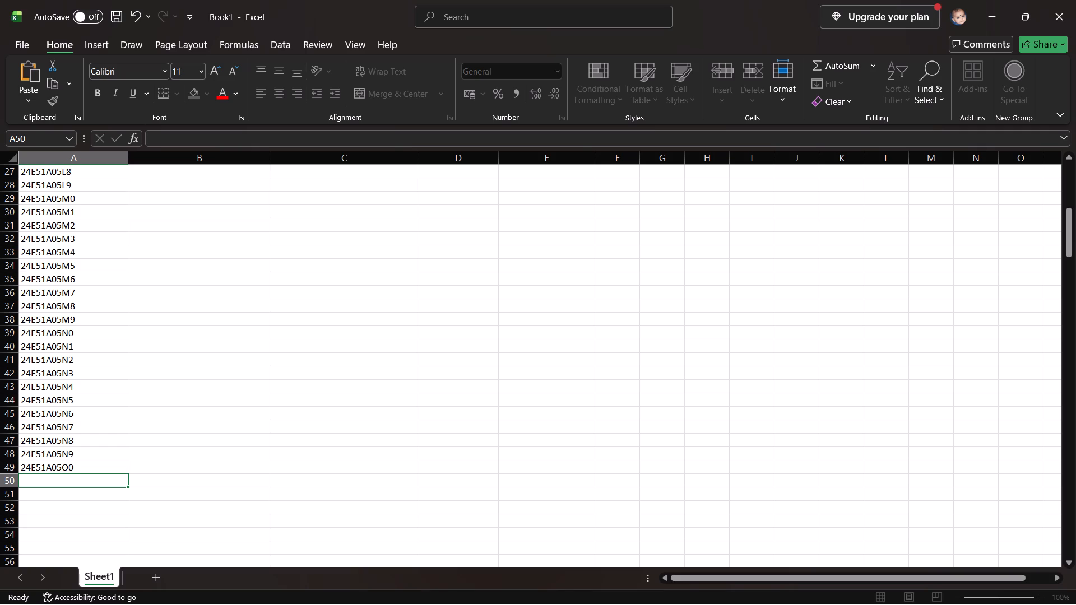
{"action": "key", "text": "ctrl+v"}
{"action": "left_click", "coordinate": [229, 136]}
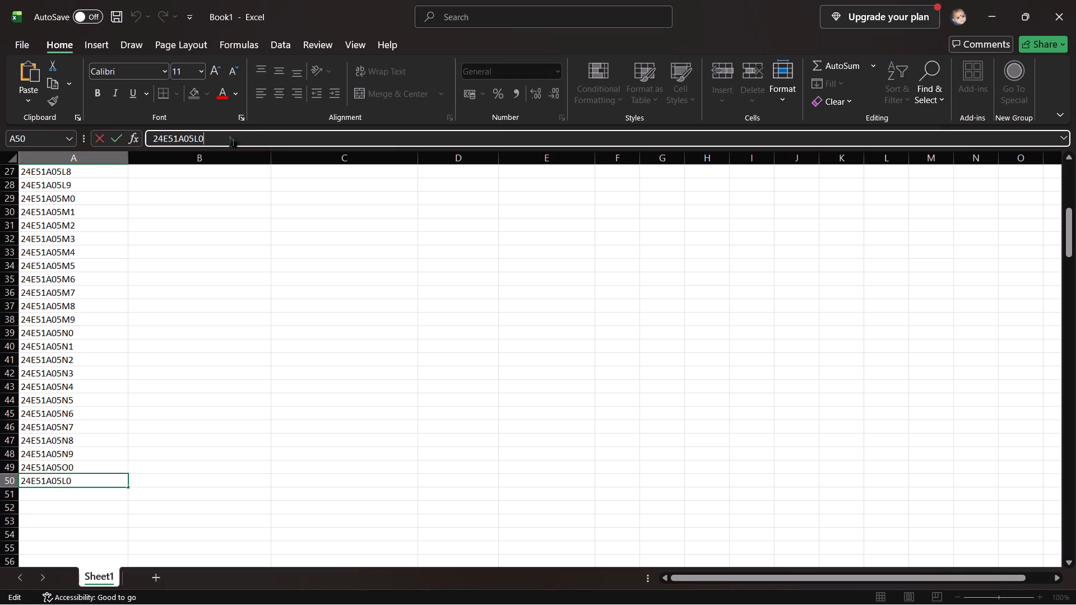
{"action": "key", "text": "BackSpace"}
{"action": "key", "text": "BackSpace"}
{"action": "key", "text": "o"}
{"action": "key", "text": "1"}
Autofill the roll number series from A49:A50 down through cell A59, so it ends with the roll number ending in O10.
{"action": "left_click", "coordinate": [95, 466]}
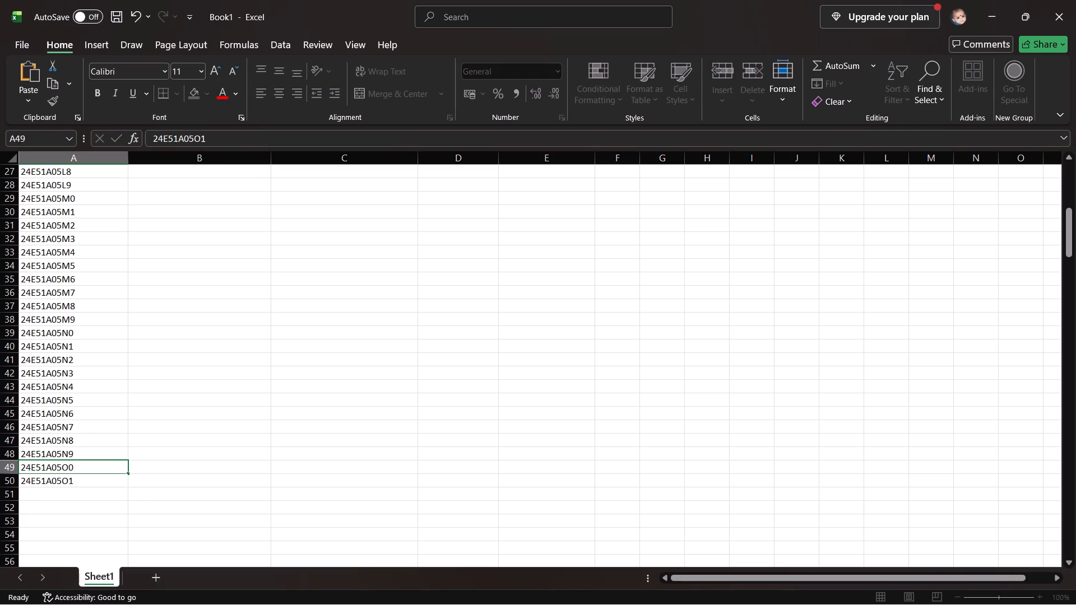
{"action": "left_click_drag", "start_coordinate": [91, 468], "coordinate": [89, 506]}
{"action": "left_click", "coordinate": [100, 465]}
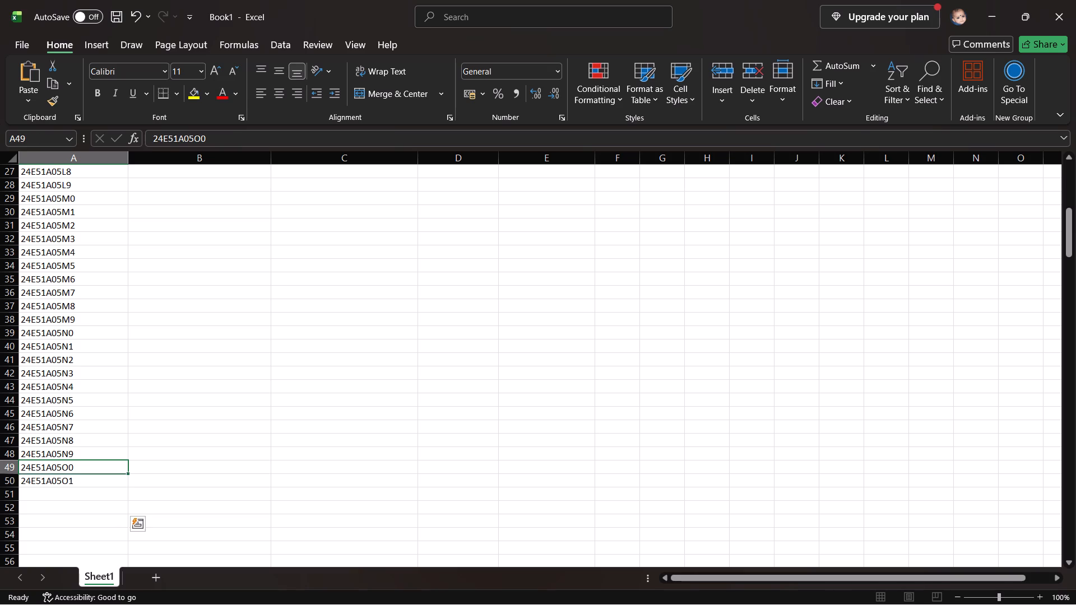
{"action": "left_click", "coordinate": [100, 465]}
{"action": "left_click_drag", "start_coordinate": [100, 465], "coordinate": [90, 464]}
{"action": "left_click_drag", "start_coordinate": [90, 464], "coordinate": [90, 477]}
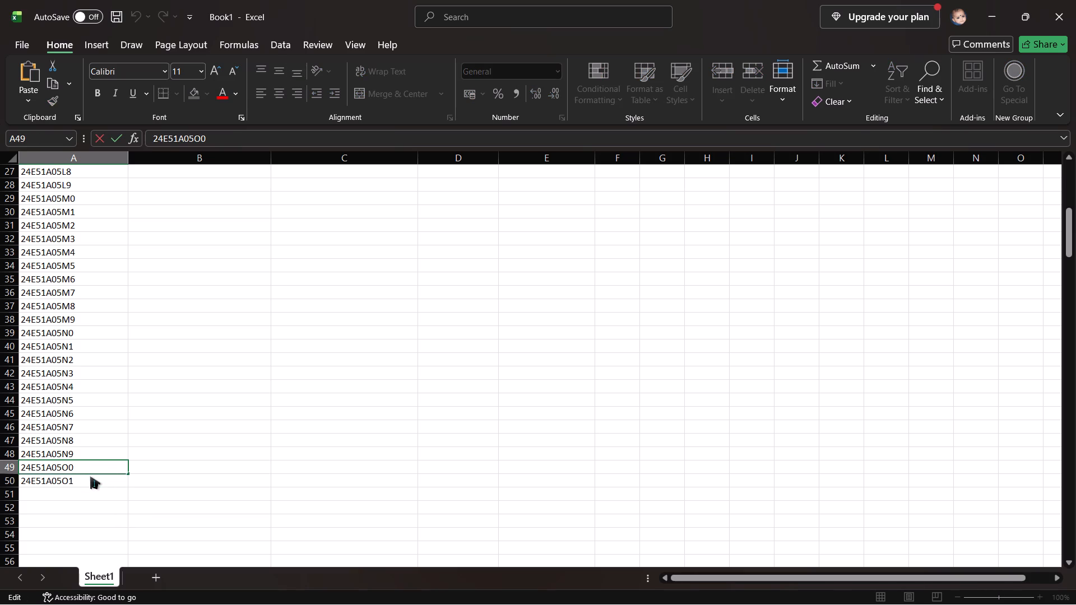
{"action": "left_click_drag", "start_coordinate": [90, 477], "coordinate": [90, 476]}
{"action": "left_click", "coordinate": [90, 476]}
{"action": "left_click_drag", "start_coordinate": [90, 466], "coordinate": [90, 480]}
{"action": "left_click_drag", "start_coordinate": [129, 486], "coordinate": [115, 566]}
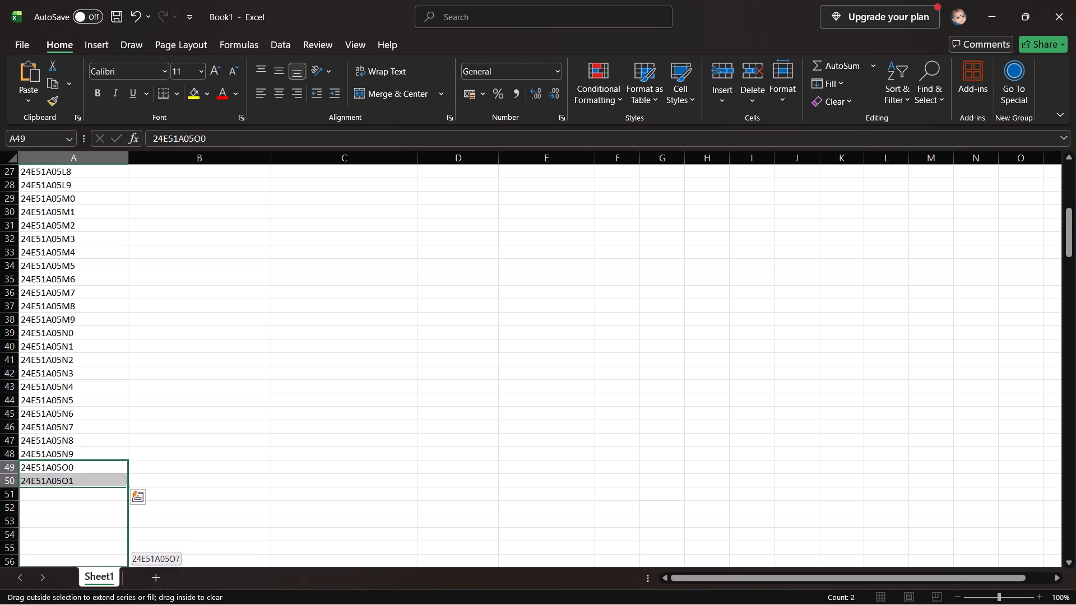
{"action": "left_click_drag", "start_coordinate": [115, 566], "coordinate": [123, 539]}
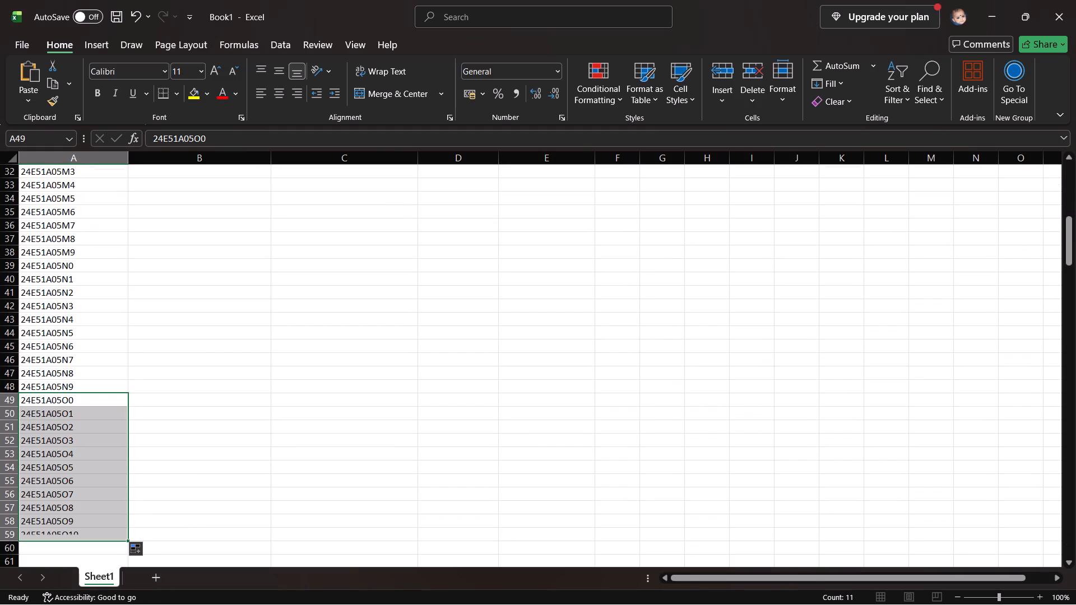
Change the ending of the roll number in cell A59 to P0.
{"action": "left_click", "coordinate": [96, 537]}
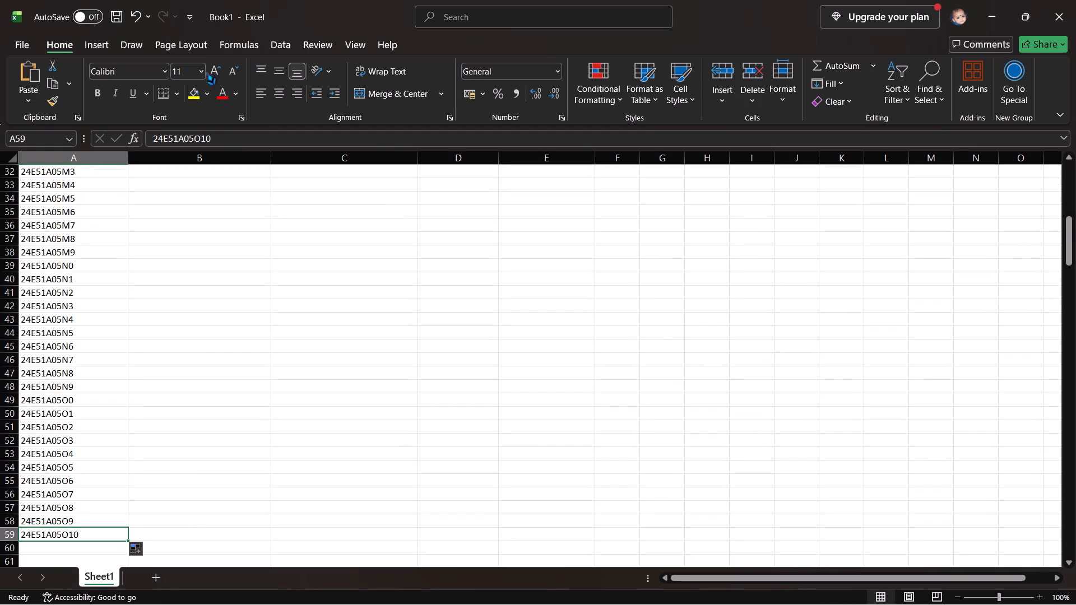
{"action": "left_click", "coordinate": [213, 138]}
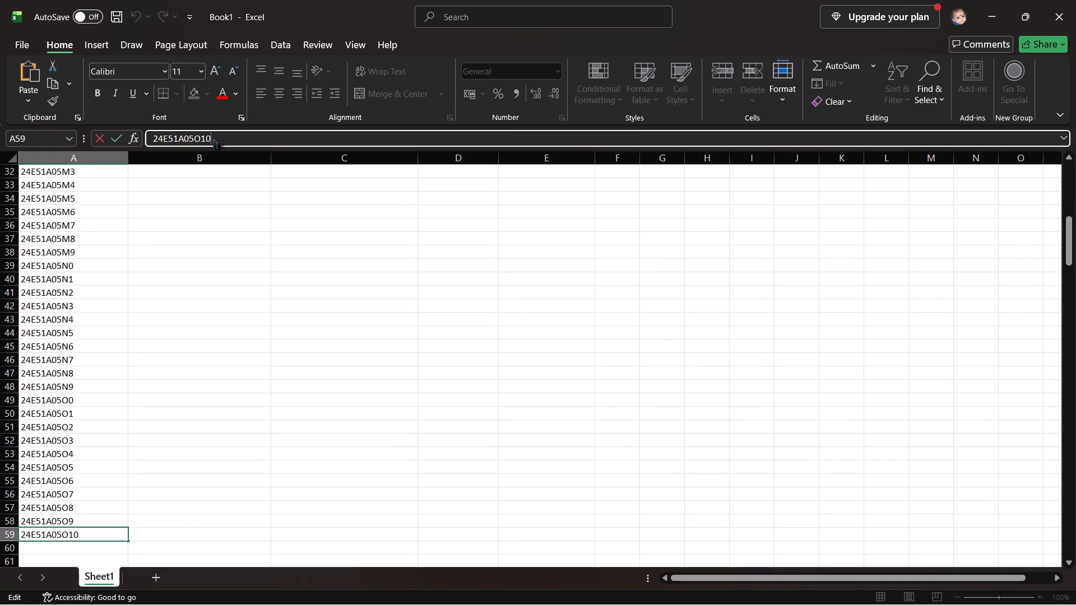
{"action": "key", "text": "BackSpace"}
{"action": "key", "text": "BackSpace"}
{"action": "key", "text": "BackSpace"}
{"action": "key", "text": "p"}
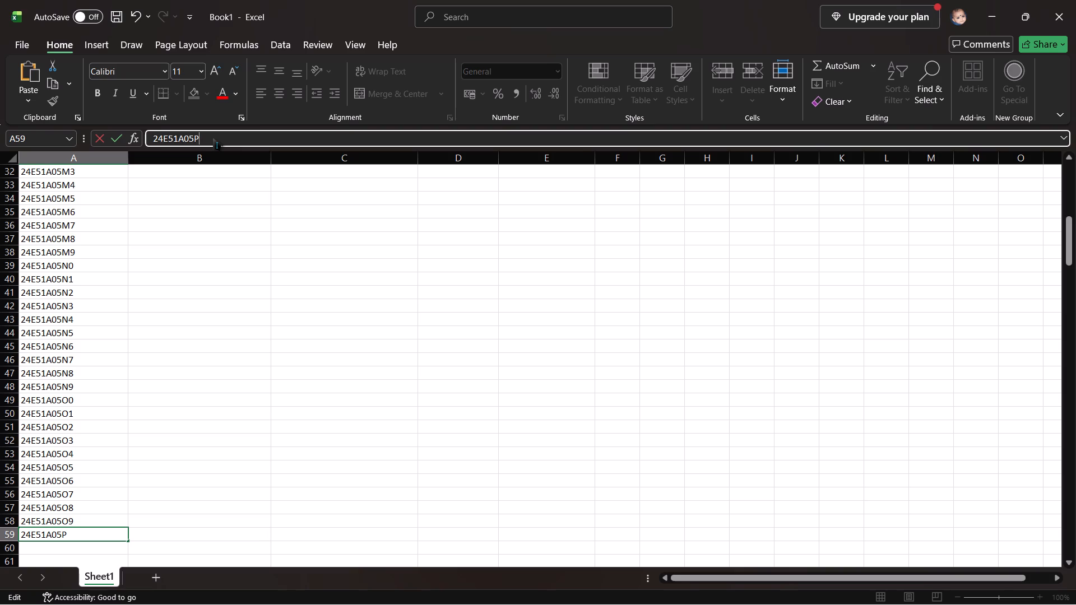
{"action": "key", "text": "0"}
Paste the copied roll number into cell A60 and change its ending to P1.
{"action": "left_click", "coordinate": [98, 543]}
{"action": "key", "text": "ctrl+v"}
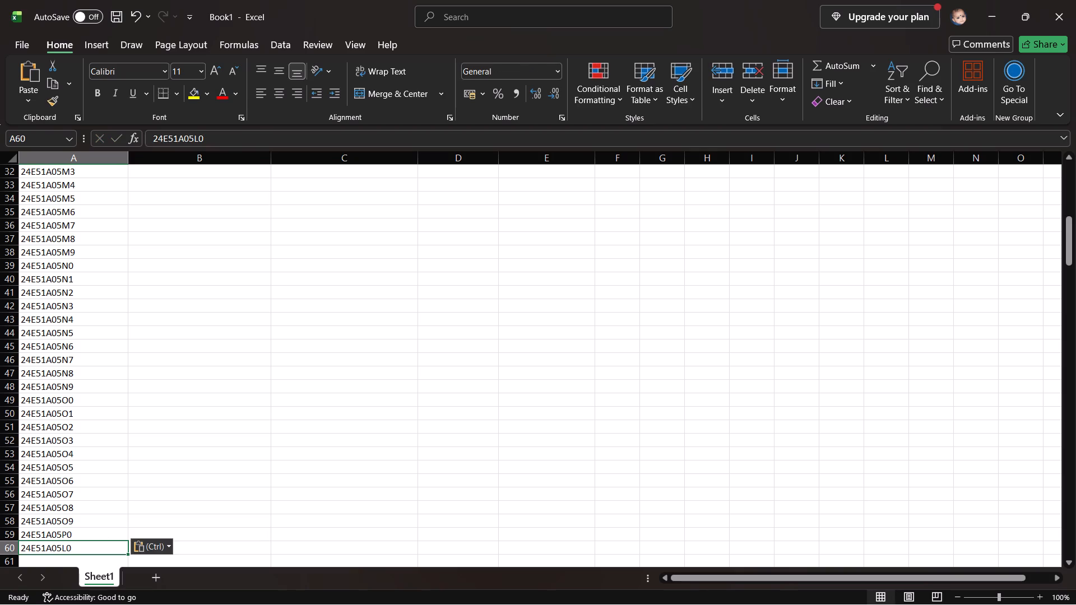
{"action": "left_click", "coordinate": [227, 137]}
{"action": "key", "text": "BackSpace"}
{"action": "key", "text": "BackSpace"}
{"action": "type", "text": "P1"}
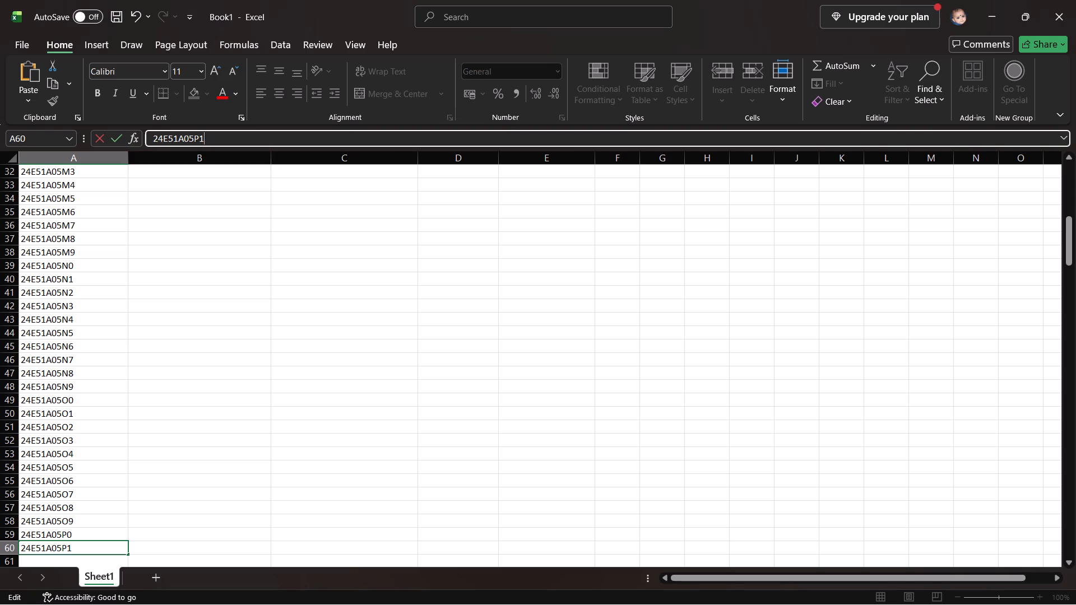
Autofill the roll number series from A59:A60 down through cell A65, so it ends with the roll number ending in P6.
{"action": "left_click_drag", "start_coordinate": [71, 537], "coordinate": [78, 544]}
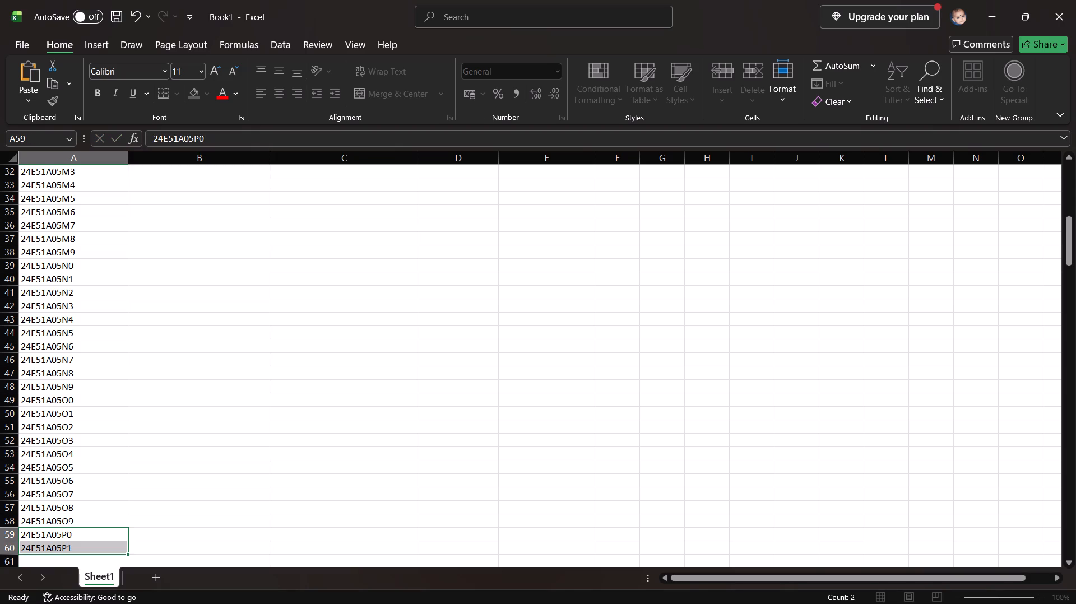
{"action": "left_click", "coordinate": [126, 553]}
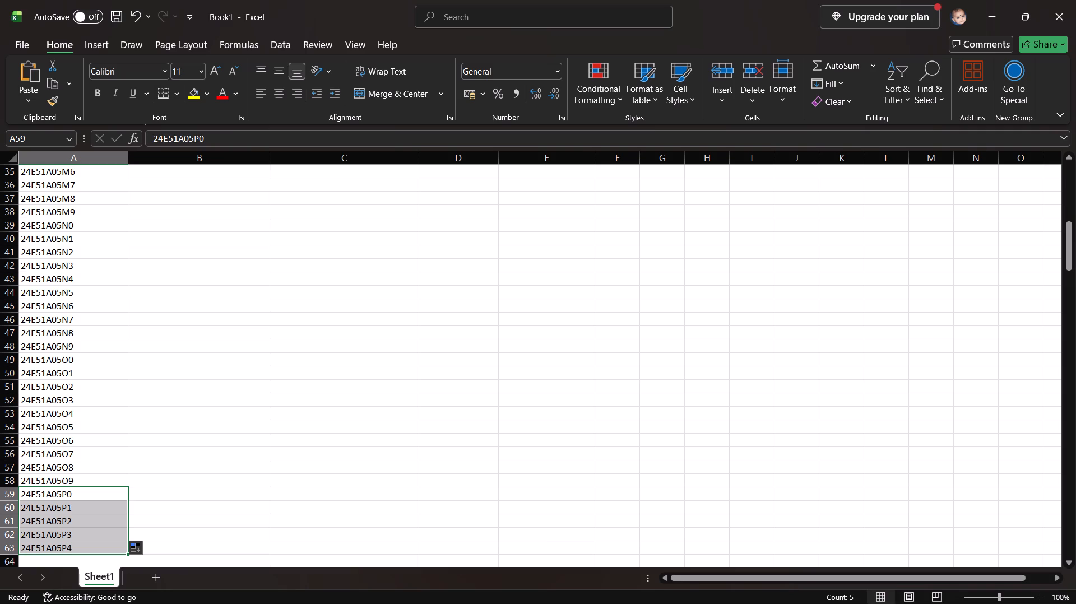
{"action": "scroll", "coordinate": [132, 461], "scroll_direction": "down", "scroll_amount": 1}
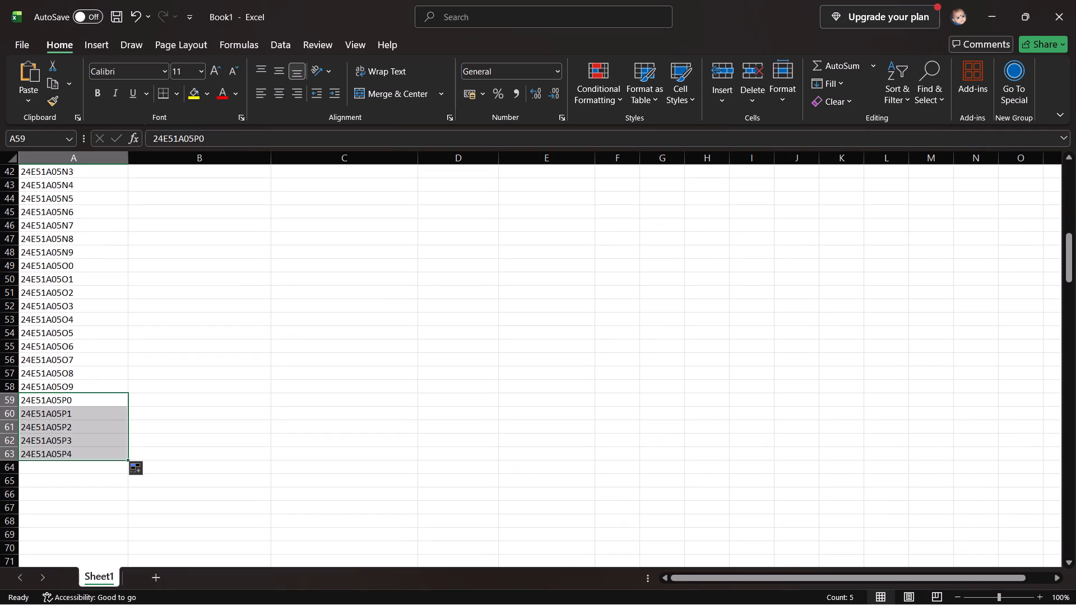
{"action": "left_click_drag", "start_coordinate": [127, 459], "coordinate": [128, 483]}
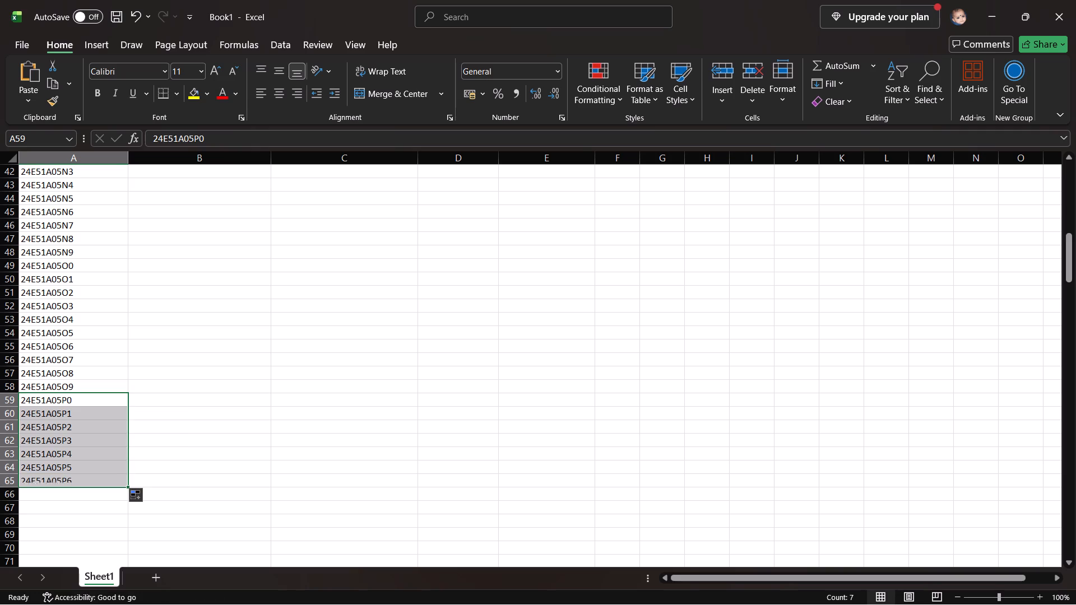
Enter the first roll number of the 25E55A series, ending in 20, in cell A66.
{"action": "left_click", "coordinate": [80, 501]}
{"action": "left_click", "coordinate": [77, 496]}
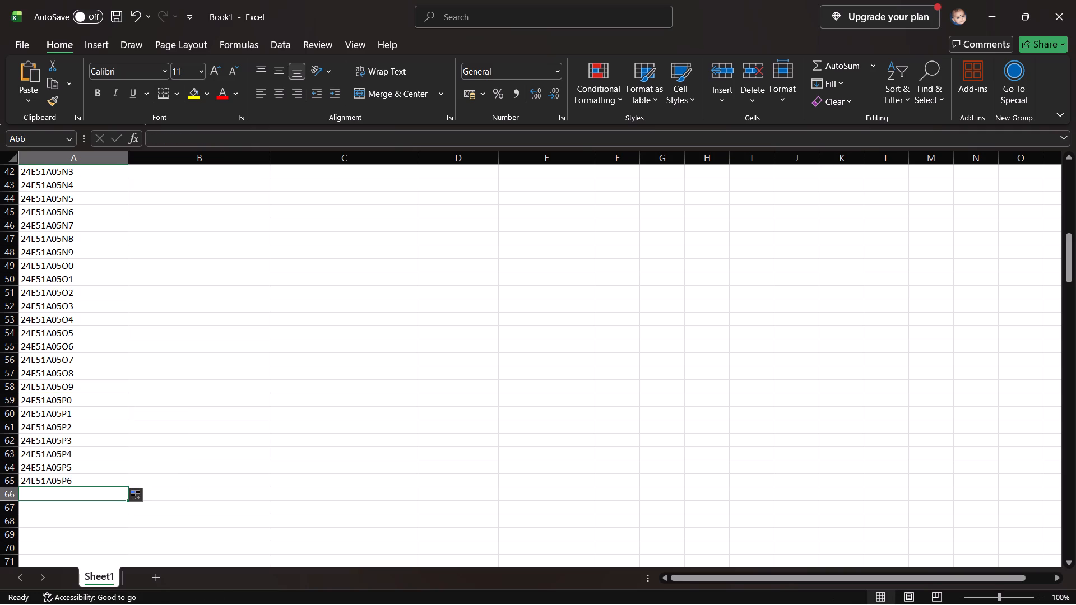
{"action": "left_click", "coordinate": [188, 136]}
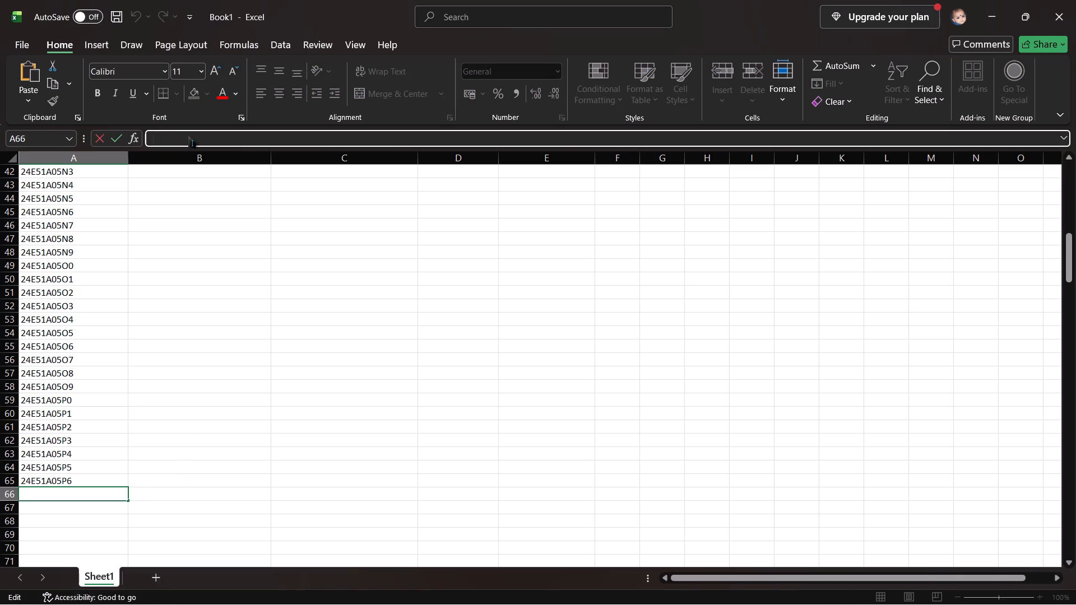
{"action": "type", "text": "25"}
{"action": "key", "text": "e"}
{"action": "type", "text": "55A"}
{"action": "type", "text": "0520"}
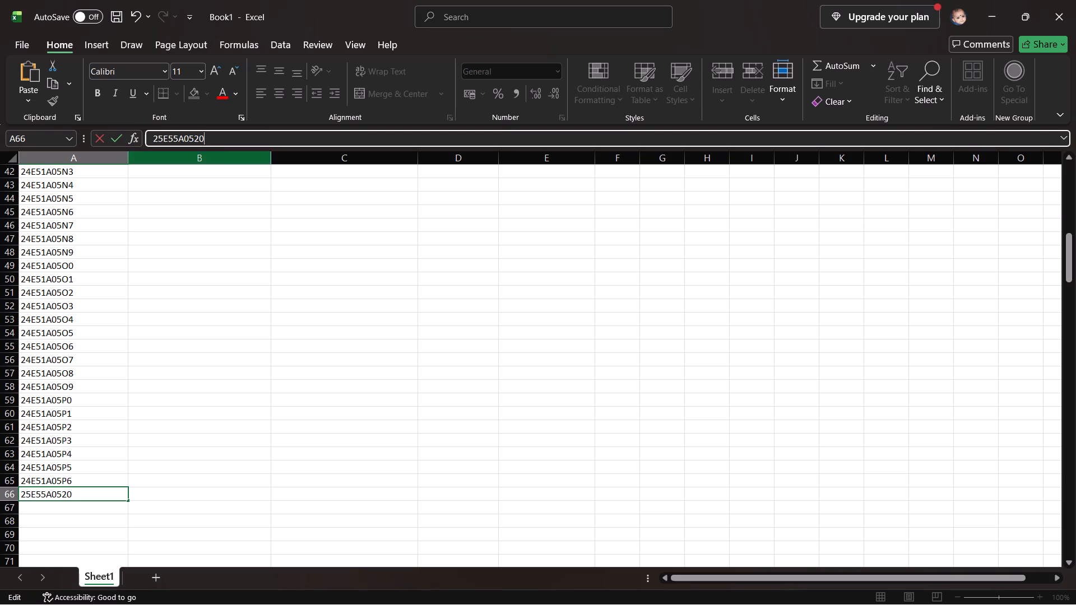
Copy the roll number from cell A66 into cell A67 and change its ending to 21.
{"action": "left_click_drag", "start_coordinate": [212, 137], "coordinate": [127, 138]}
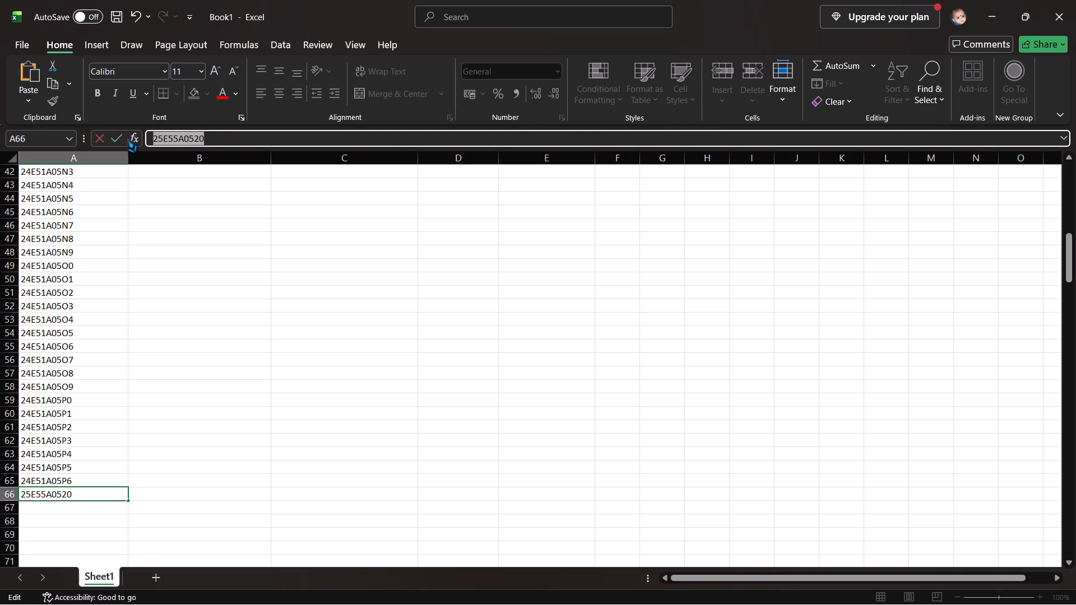
{"action": "key", "text": "ctrl+c"}
{"action": "key", "text": "ctrl+c"}
{"action": "key", "text": "ctrl+c"}
{"action": "key", "text": "ctrl+c"}
{"action": "key", "text": "ctrl+c"}
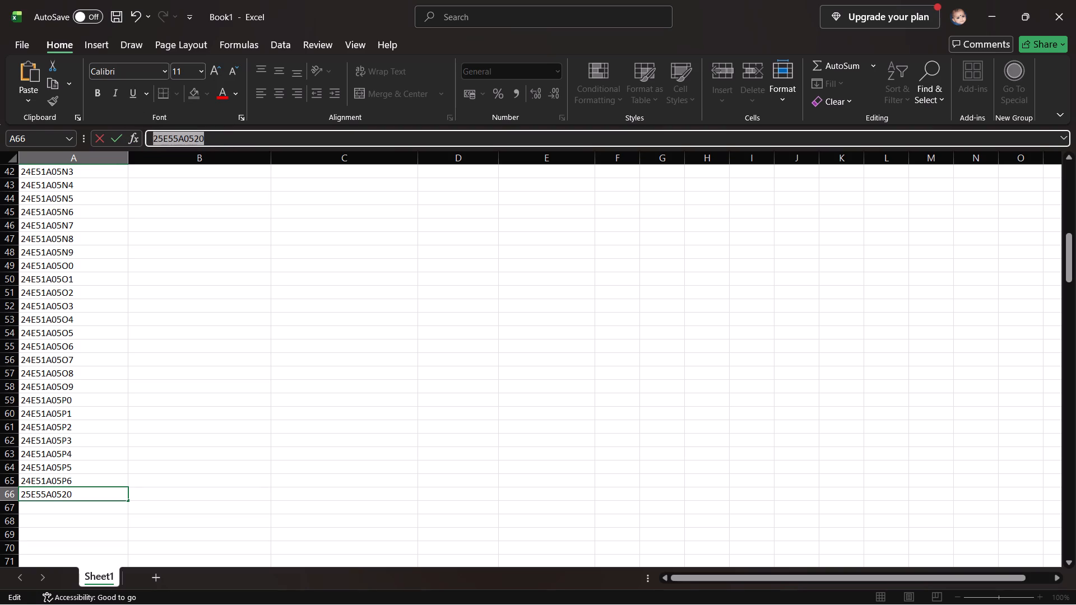
{"action": "left_click", "coordinate": [45, 506]}
{"action": "key", "text": "ctrl+v"}
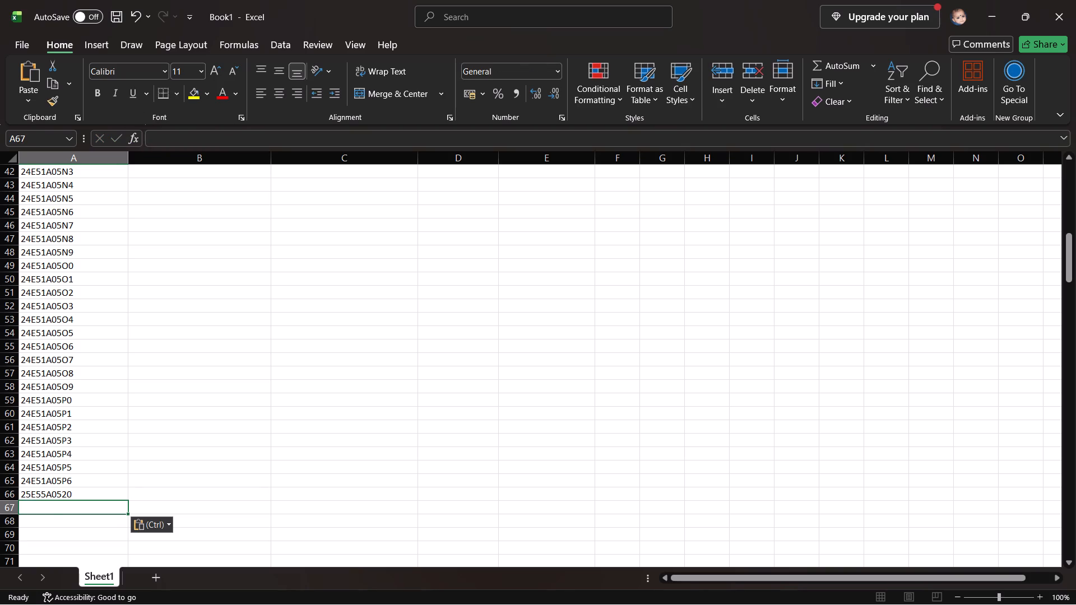
{"action": "left_click", "coordinate": [92, 508]}
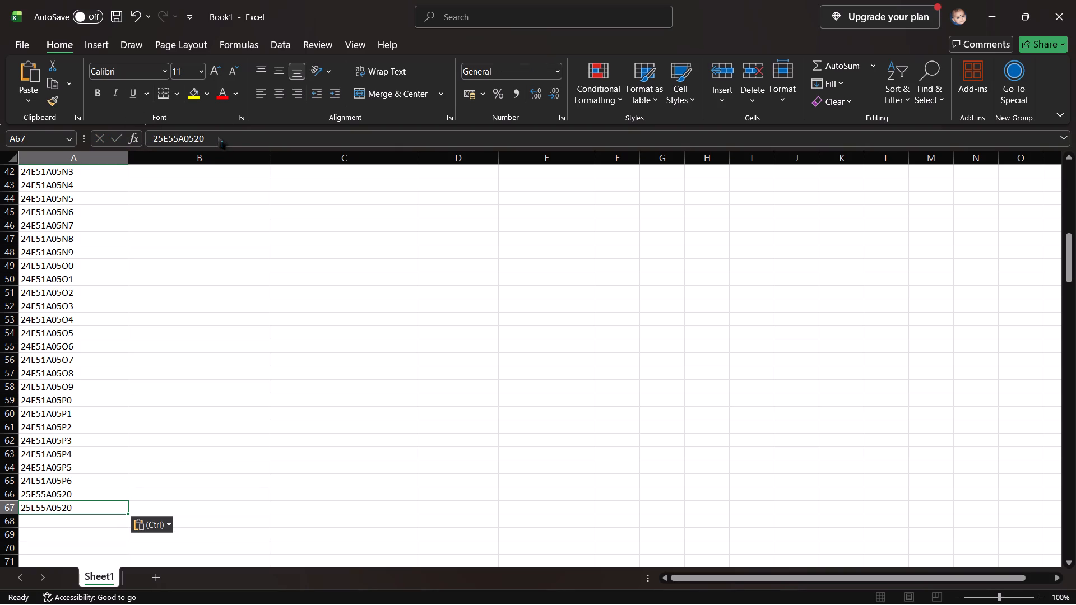
{"action": "left_click", "coordinate": [218, 136]}
{"action": "key", "text": "BackSpace"}
{"action": "key", "text": "1"}
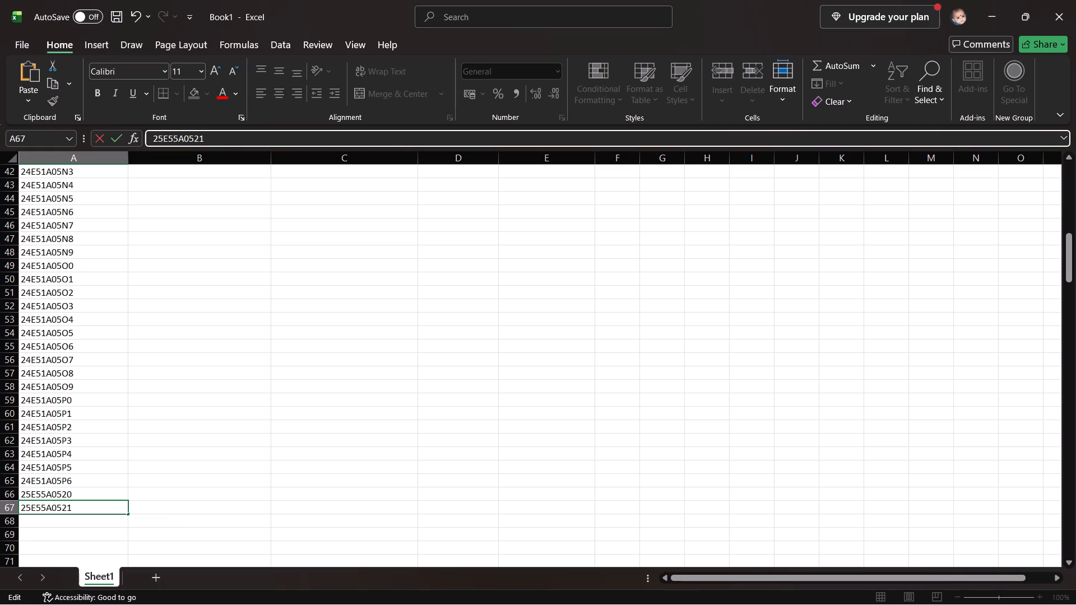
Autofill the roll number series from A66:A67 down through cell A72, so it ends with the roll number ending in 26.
{"action": "left_click", "coordinate": [60, 496]}
{"action": "left_click_drag", "start_coordinate": [60, 496], "coordinate": [59, 507]}
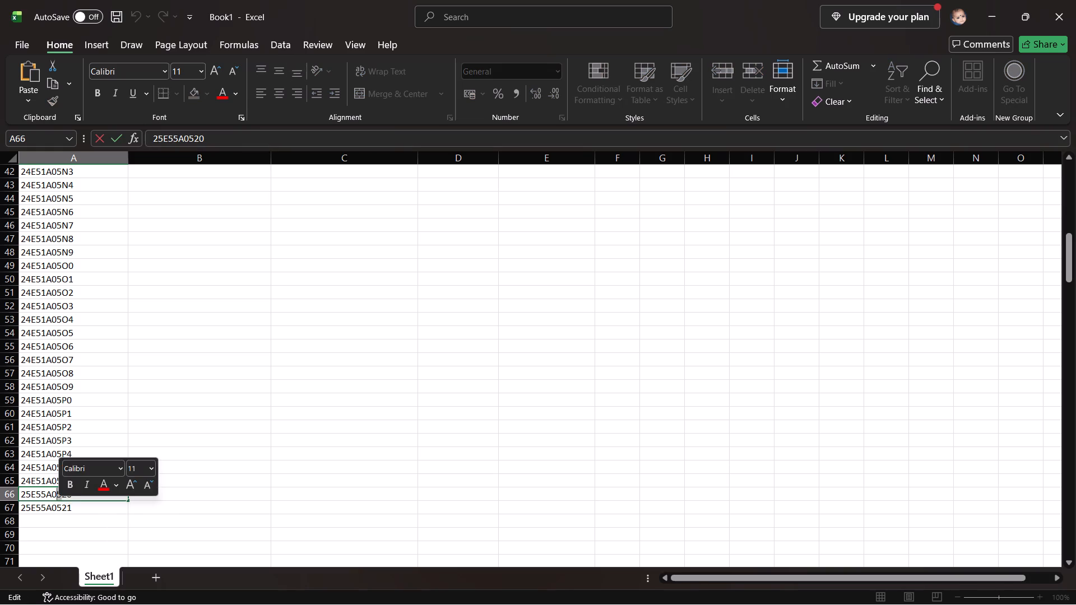
{"action": "left_click", "coordinate": [89, 496]}
{"action": "left_click", "coordinate": [82, 496]}
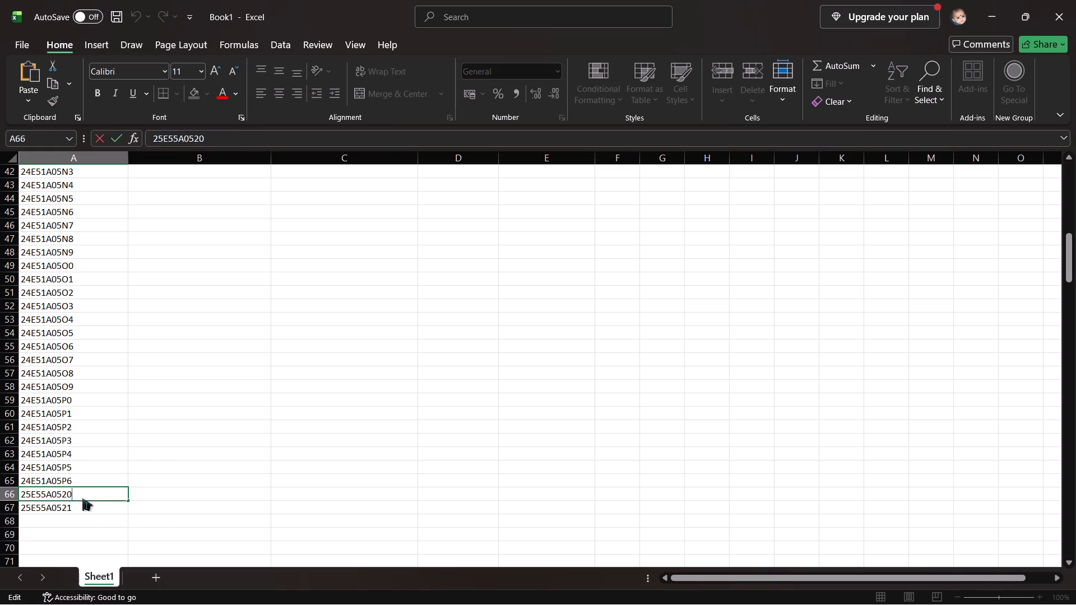
{"action": "left_click", "coordinate": [106, 473]}
{"action": "left_click", "coordinate": [94, 496]}
{"action": "left_click_drag", "start_coordinate": [94, 496], "coordinate": [94, 504]}
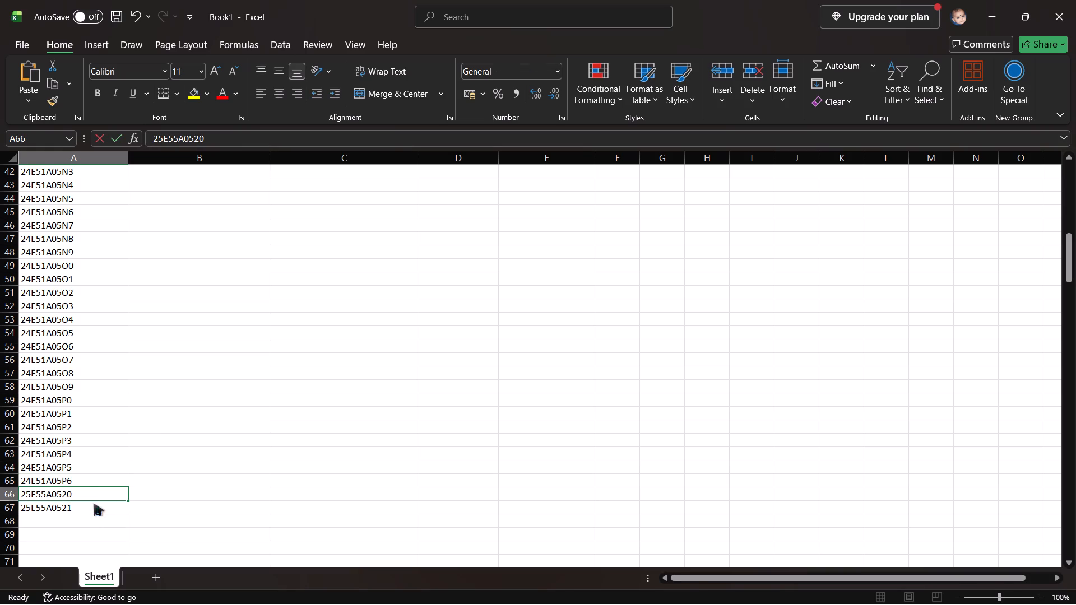
{"action": "left_click_drag", "start_coordinate": [94, 504], "coordinate": [87, 490]}
{"action": "left_click", "coordinate": [87, 490]}
{"action": "left_click", "coordinate": [87, 485]}
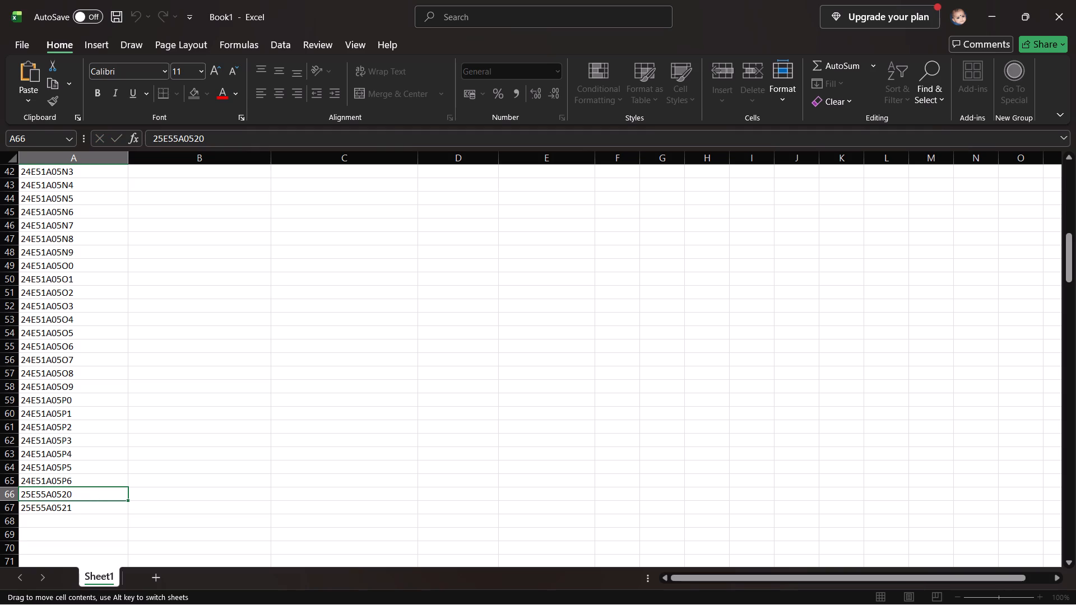
{"action": "left_click_drag", "start_coordinate": [85, 493], "coordinate": [84, 511]}
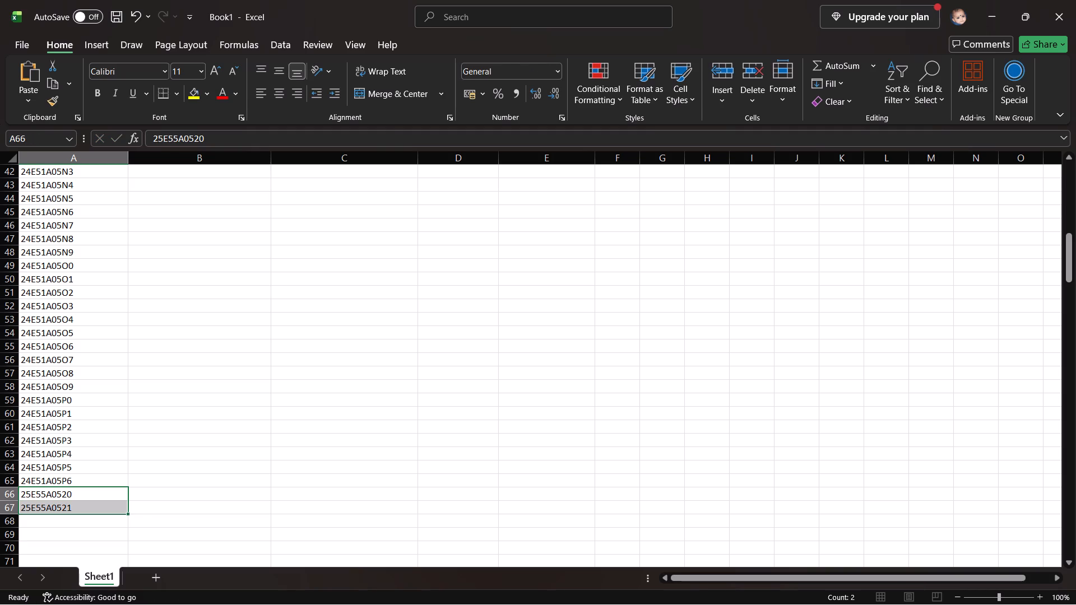
{"action": "left_click_drag", "start_coordinate": [128, 515], "coordinate": [130, 479]}
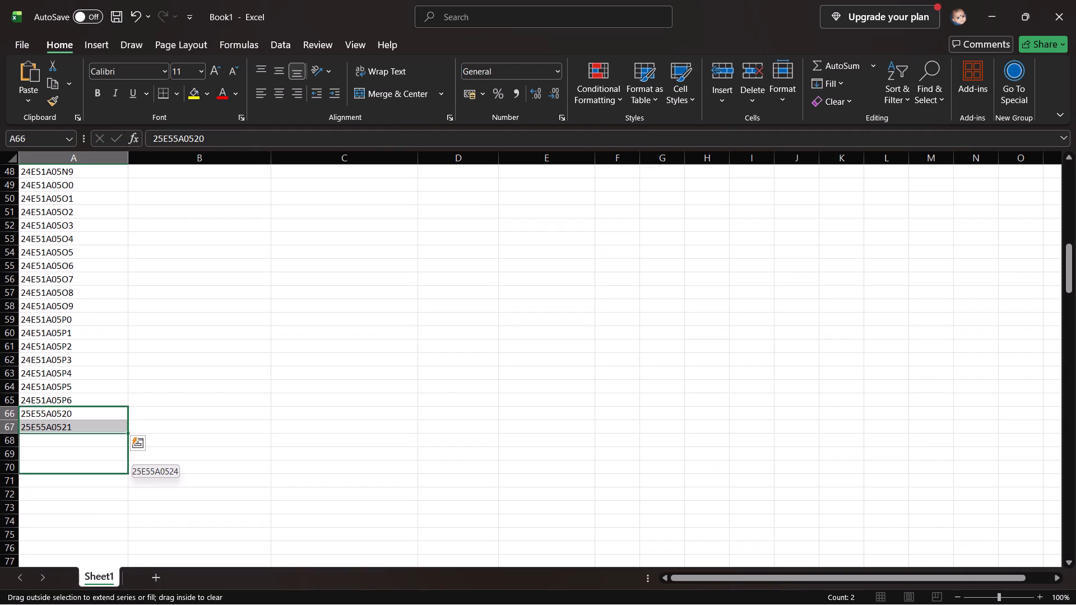
{"action": "left_click_drag", "start_coordinate": [130, 479], "coordinate": [130, 485]}
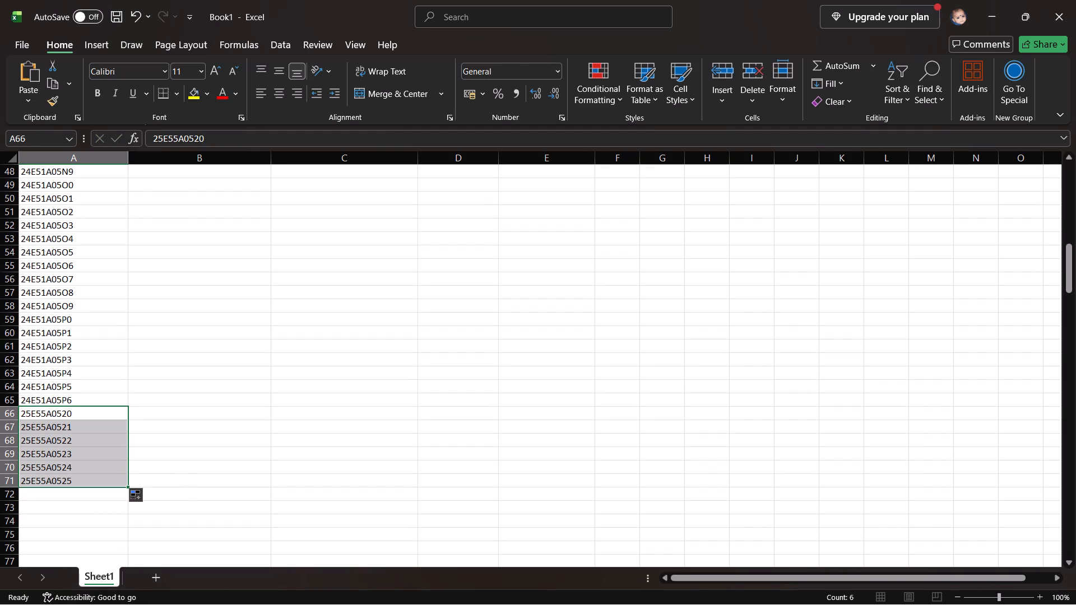
{"action": "left_click_drag", "start_coordinate": [127, 487], "coordinate": [127, 495]}
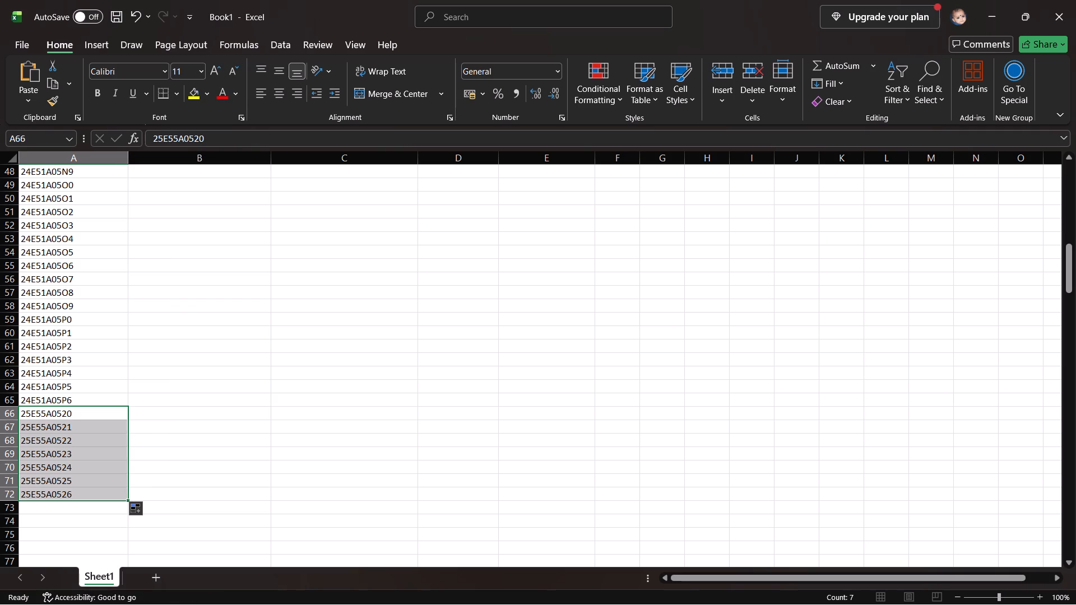
Enter the Assesment 1 marks 8 in cell B2 and 6 in cell B3.
{"action": "left_click", "coordinate": [221, 419]}
{"action": "scroll", "coordinate": [179, 372], "scroll_direction": "up", "scroll_amount": 5}
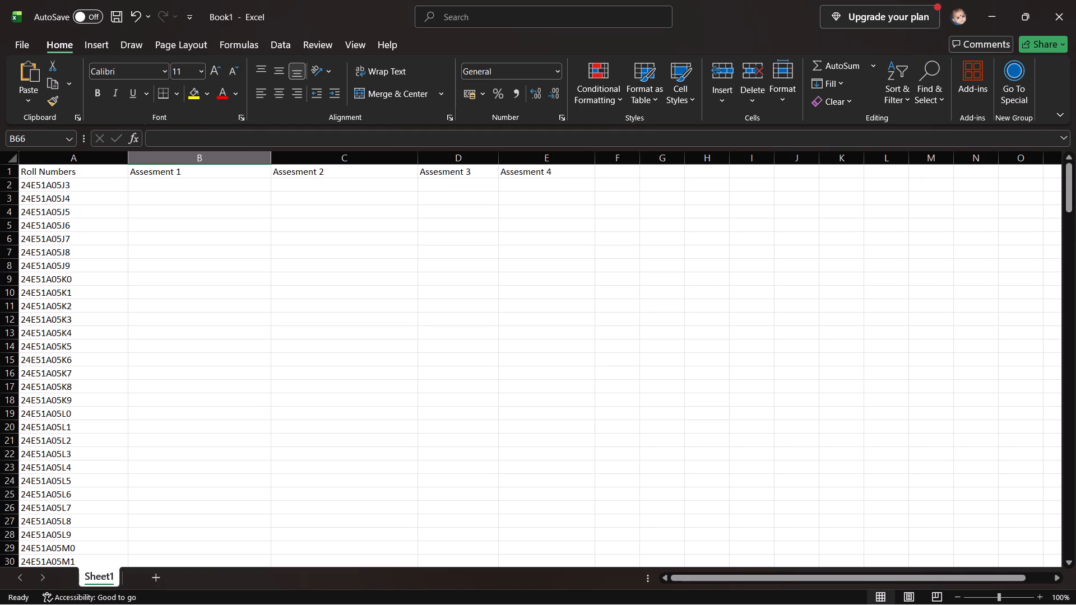
{"action": "left_click", "coordinate": [155, 185]}
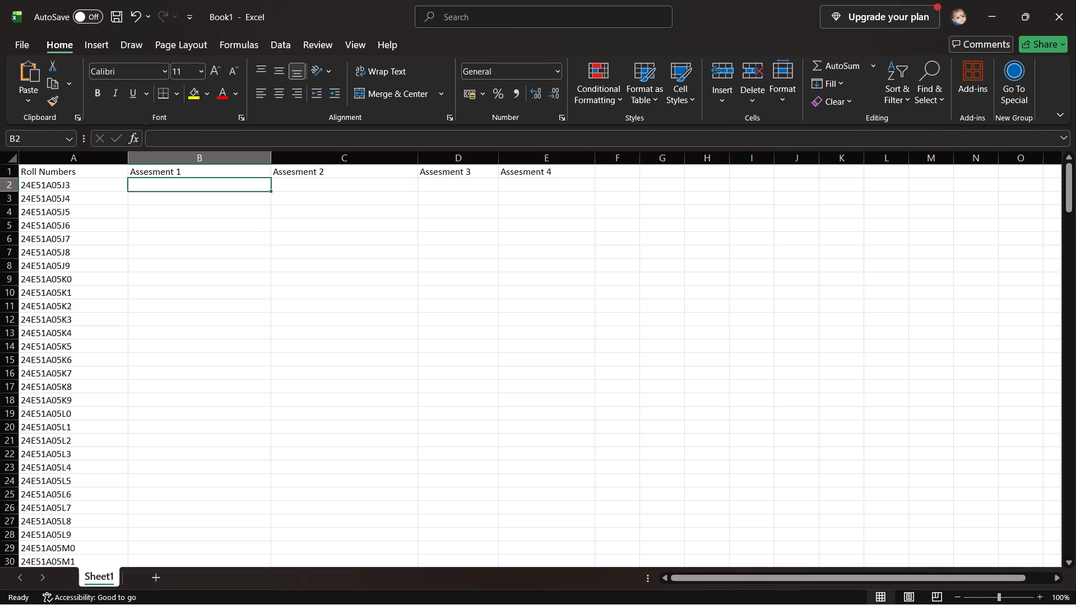
{"action": "key", "text": "8"}
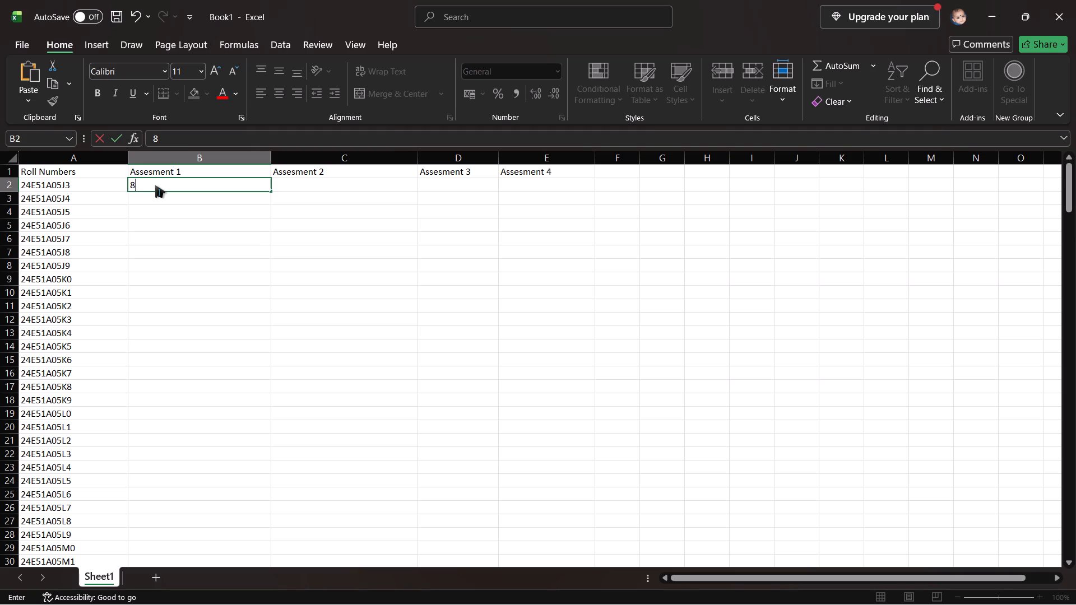
{"action": "key", "text": "Down"}
{"action": "key", "text": "6"}
{"action": "key", "text": "Down"}
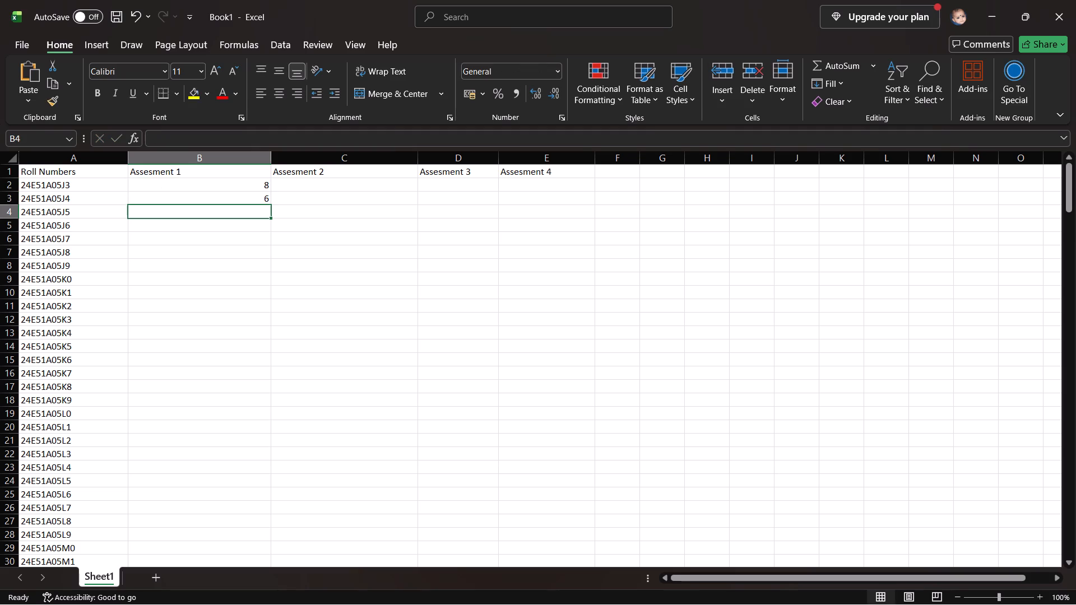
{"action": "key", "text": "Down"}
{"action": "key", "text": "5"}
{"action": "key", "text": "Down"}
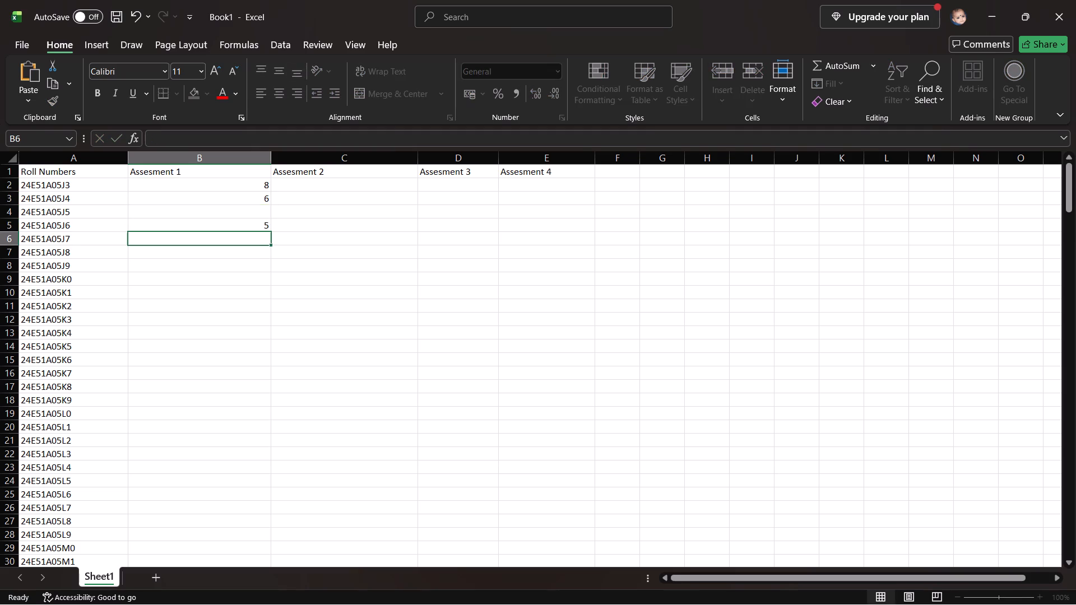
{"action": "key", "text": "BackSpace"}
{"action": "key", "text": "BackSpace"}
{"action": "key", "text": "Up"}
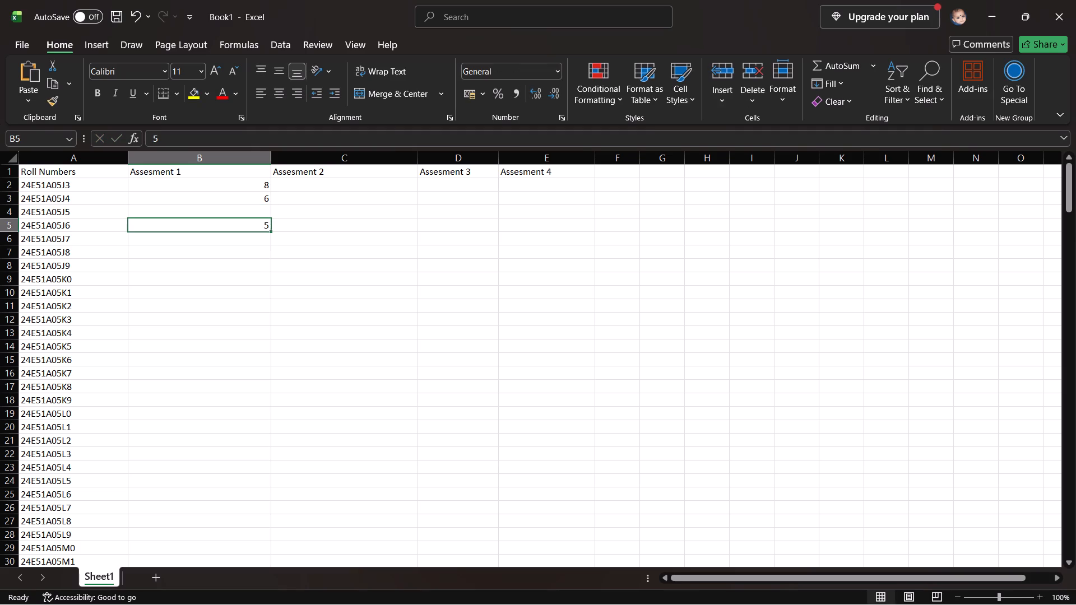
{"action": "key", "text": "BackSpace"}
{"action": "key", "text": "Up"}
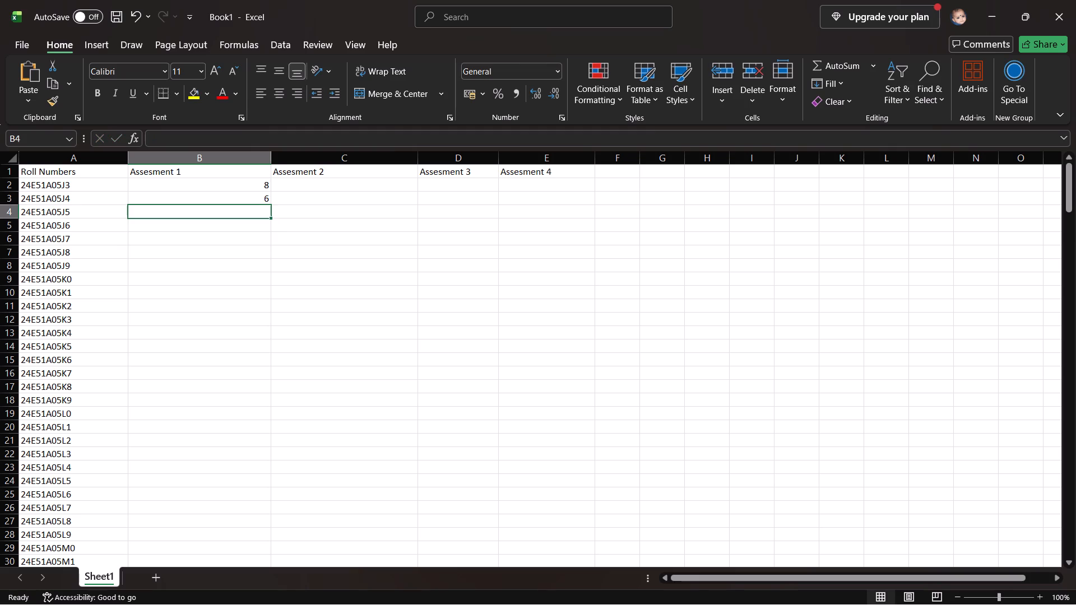
Enter an Assesment 1 mark of 8 in each of cells B4 and B5.
{"action": "key", "text": "8"}
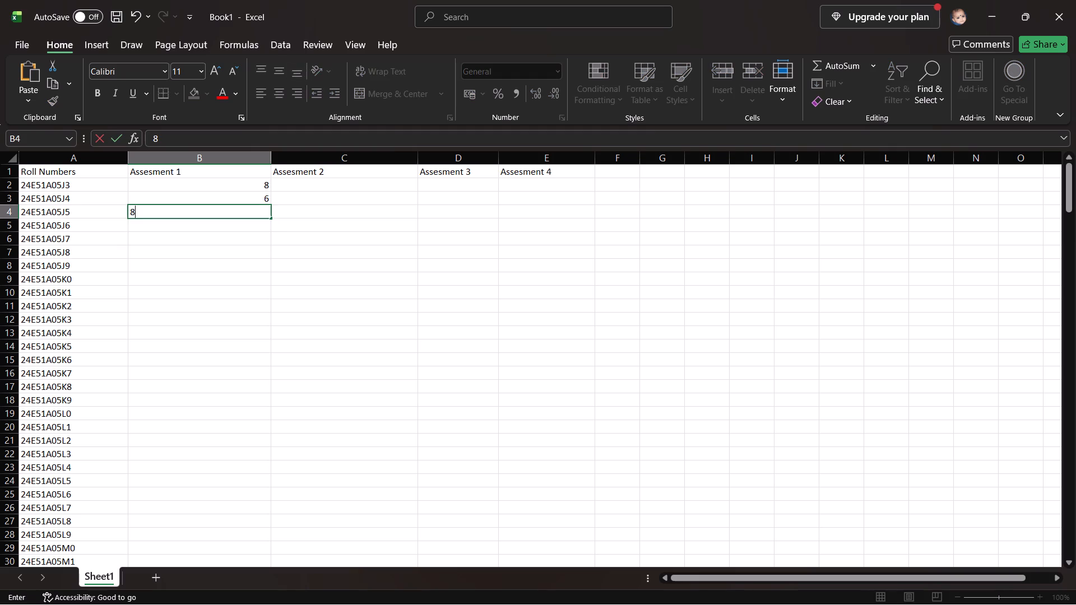
{"action": "key", "text": "Down"}
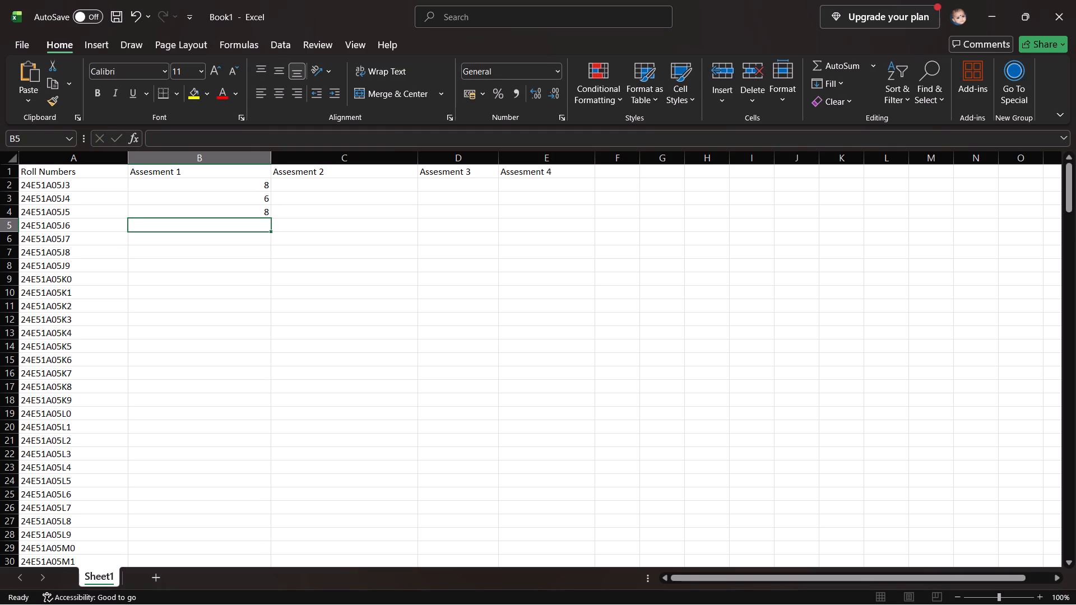
{"action": "key", "text": "8"}
{"action": "key", "text": "Down"}
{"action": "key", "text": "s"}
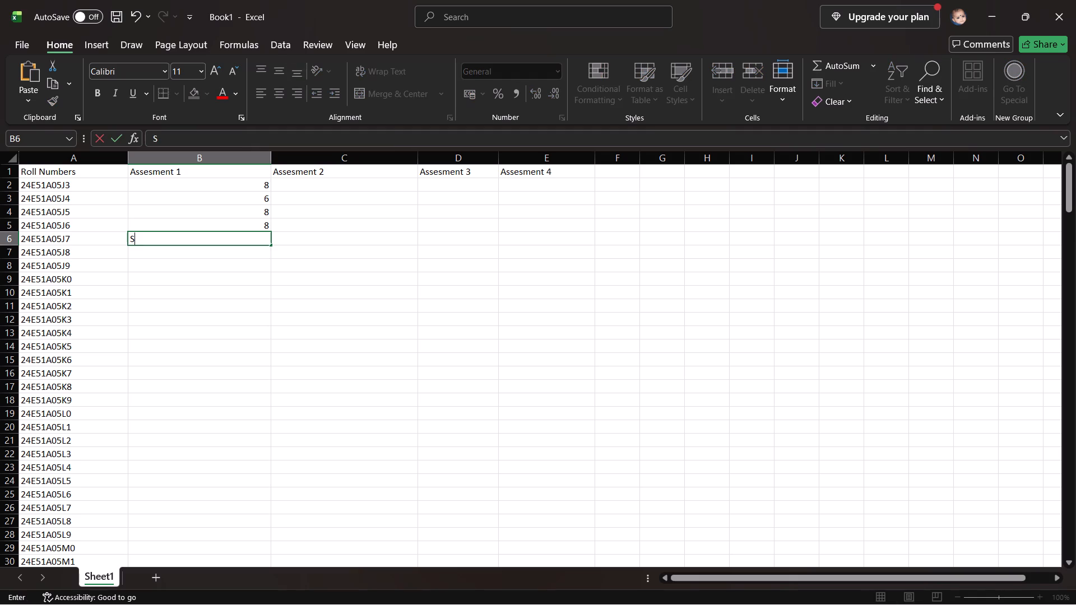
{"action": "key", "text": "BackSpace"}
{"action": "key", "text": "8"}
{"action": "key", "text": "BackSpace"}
Enter Assesment 1 marks of 8 in cells B7 and B8 and 7 in cells B9 and B13, leaving B6 and B10:B12 blank.
{"action": "key", "text": "Down"}
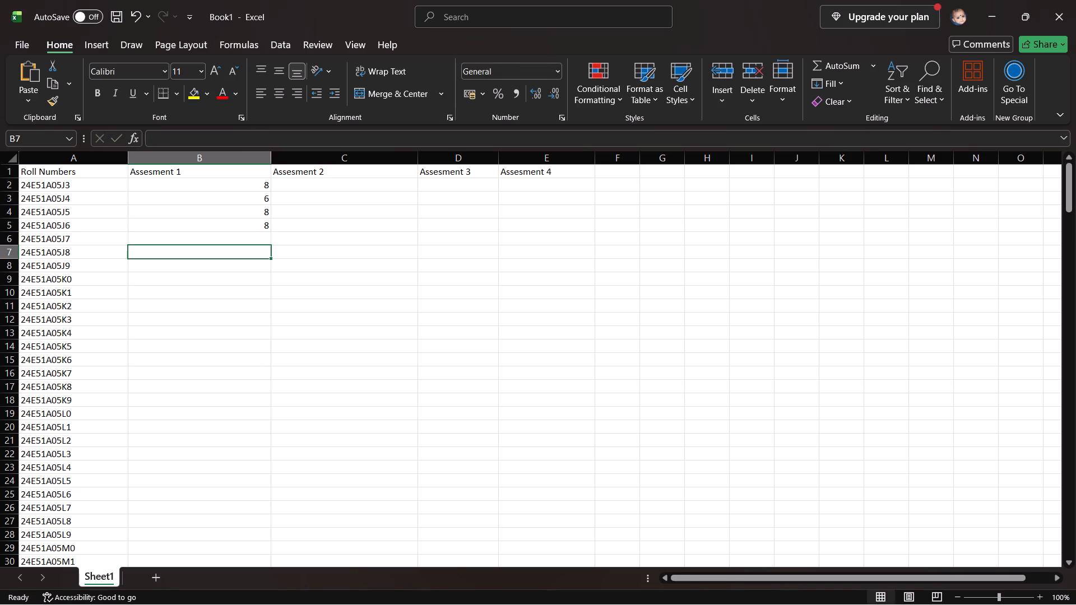
{"action": "key", "text": "8"}
{"action": "key", "text": "Down"}
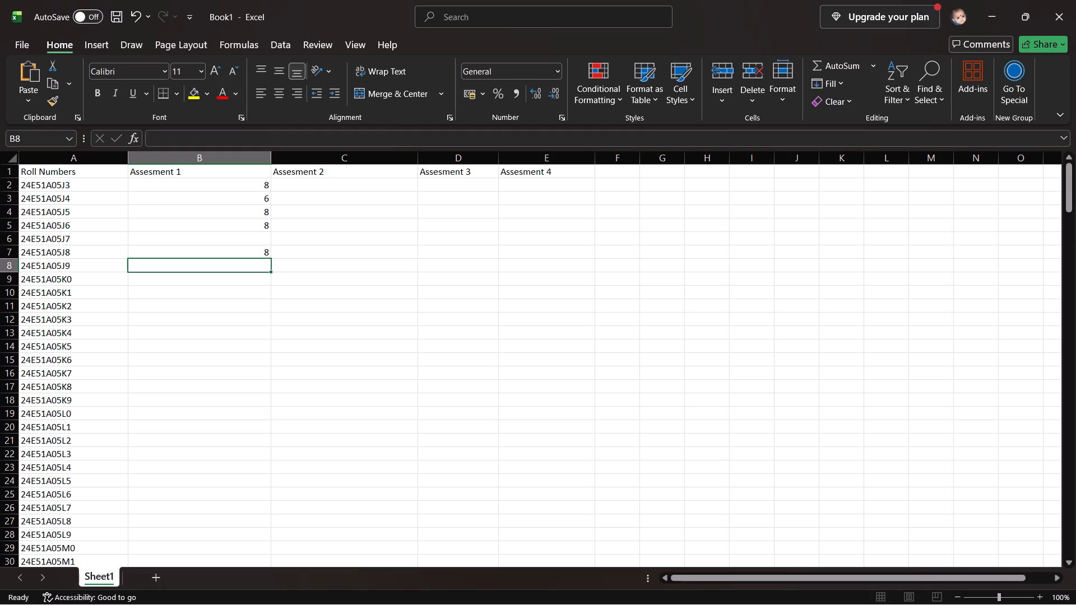
{"action": "key", "text": "8"}
{"action": "key", "text": "Down"}
{"action": "key", "text": "7"}
{"action": "key", "text": "Down"}
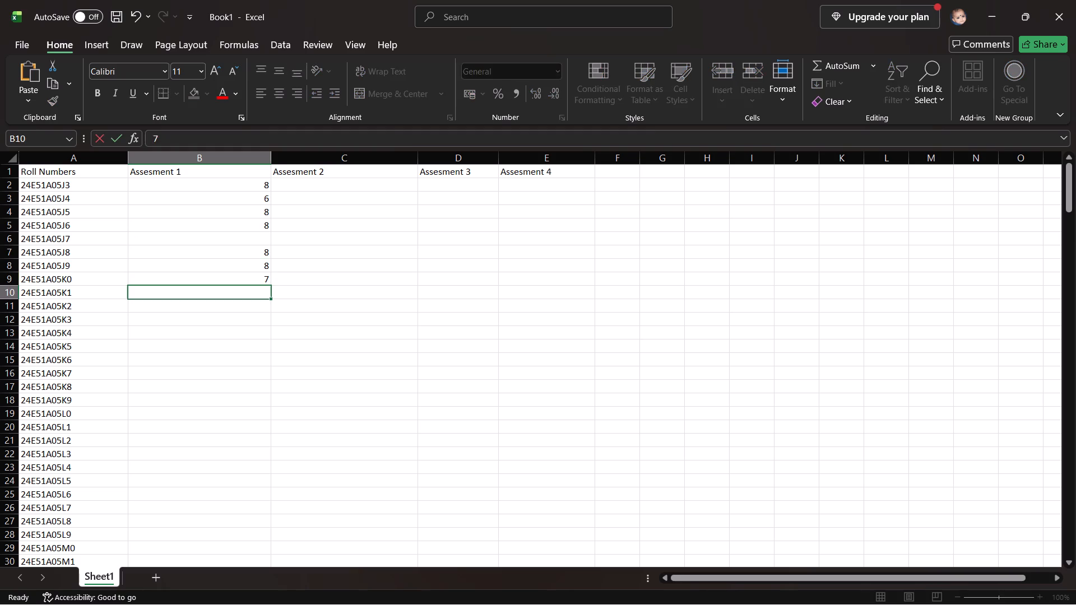
{"action": "key", "text": "Down"}
{"action": "key", "text": "Down"}
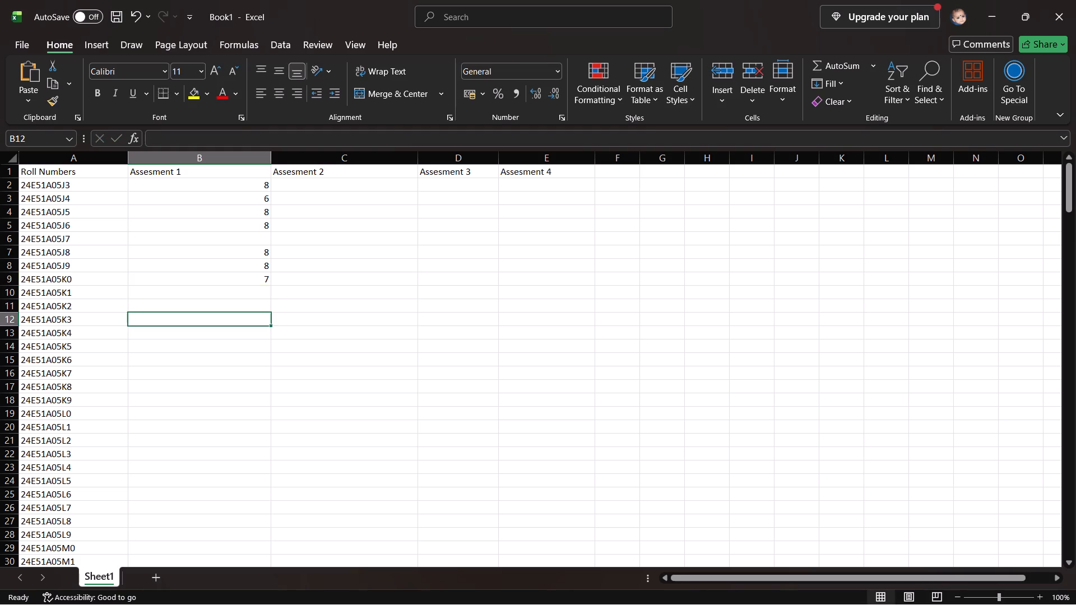
{"action": "key", "text": "Down"}
{"action": "key", "text": "7"}
{"action": "key", "text": "Down"}
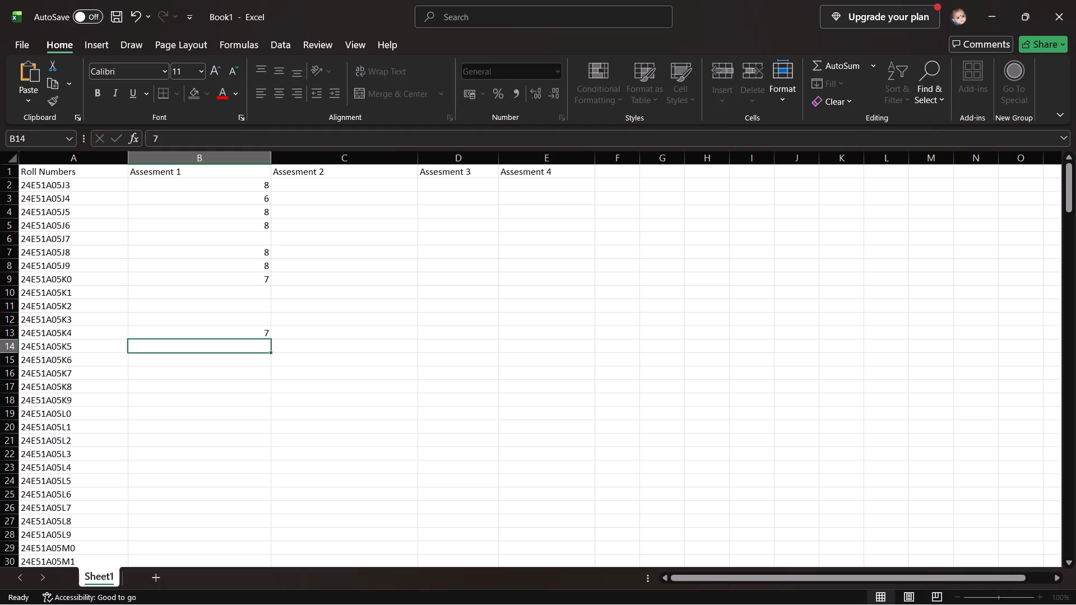
Enter the Assesment 1 marks 8 in cell B14 and 7 in cell B15.
{"action": "key", "text": "8"}
{"action": "key", "text": "Down"}
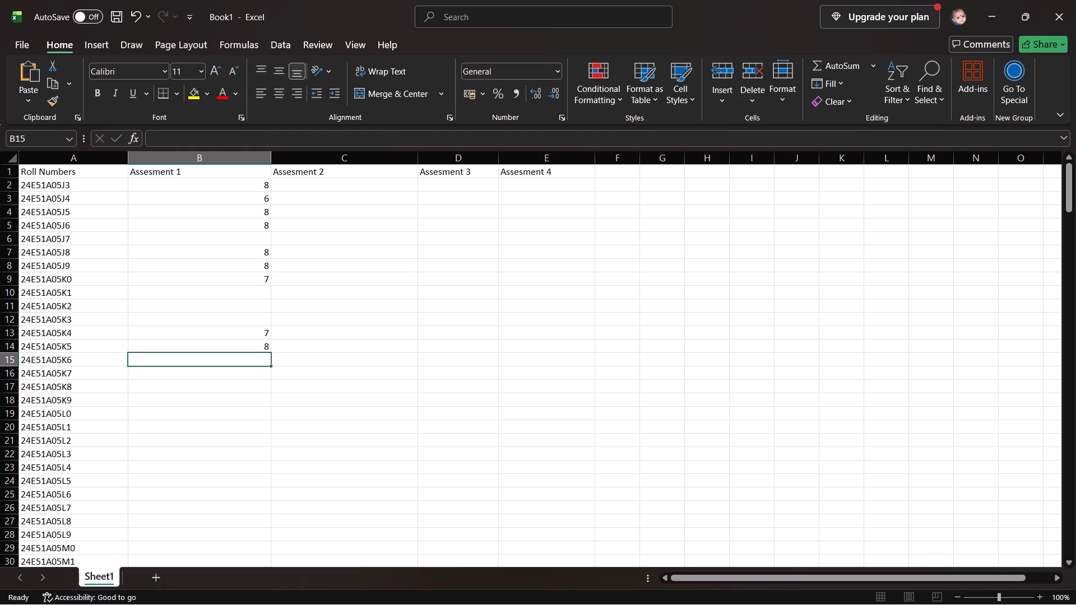
{"action": "key", "text": "6"}
{"action": "key", "text": "Down"}
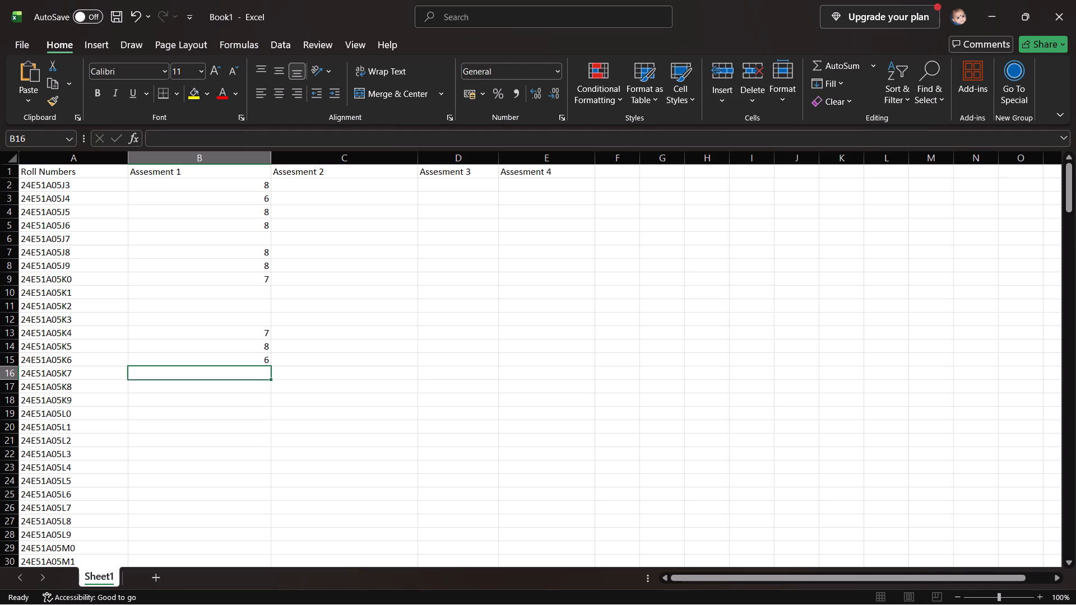
{"action": "key", "text": "Up"}
{"action": "key", "text": "BackSpace"}
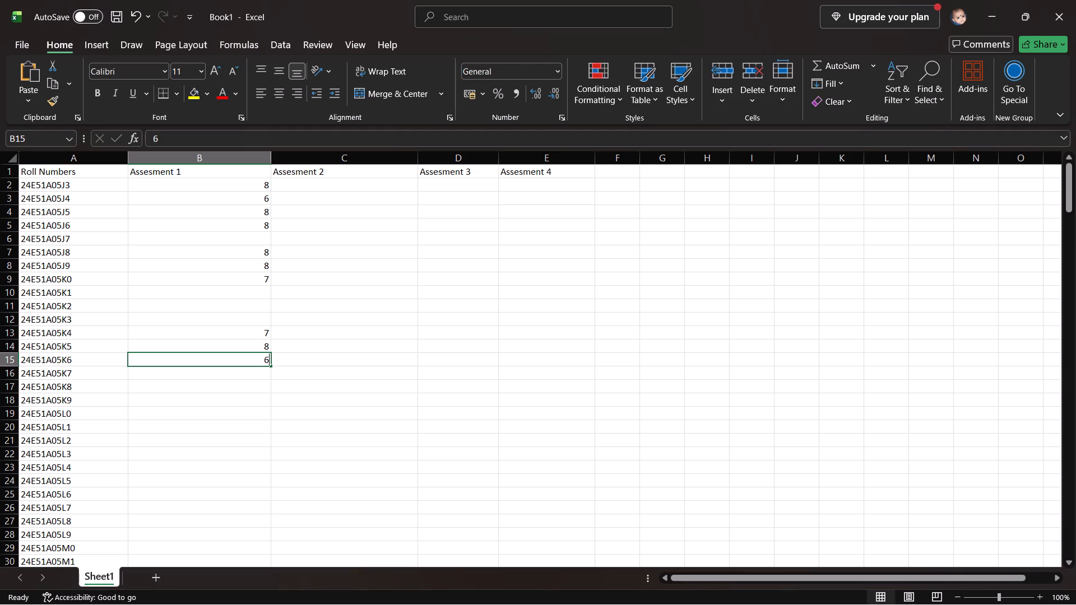
{"action": "key", "text": "7"}
{"action": "key", "text": "Down"}
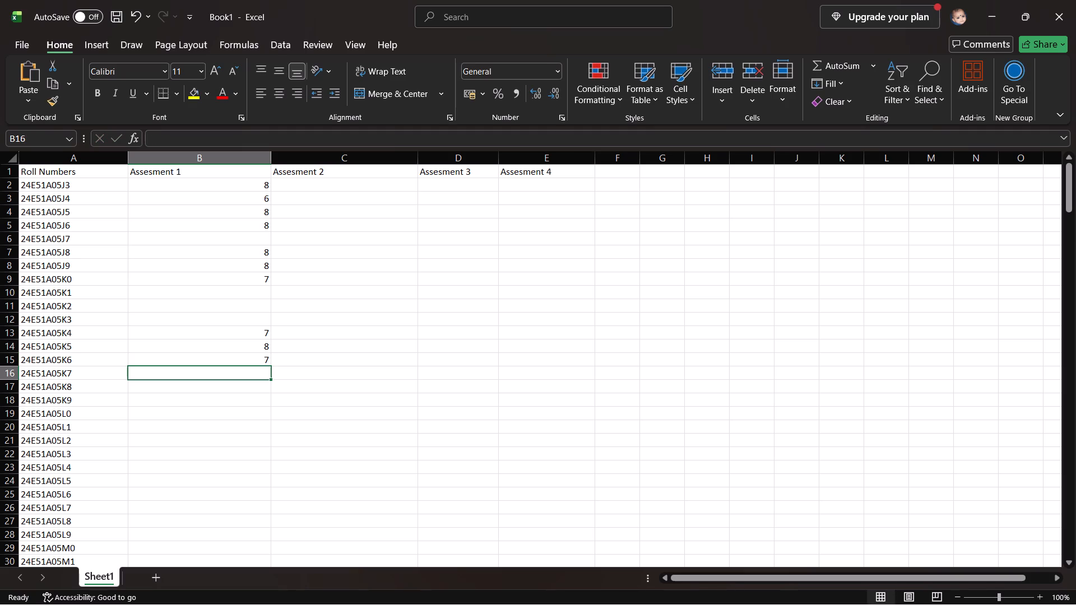
Leaving B16:B17 blank, enter Assesment 1 marks of 7 in B18, 6 in B19, and 8 in both B20 and B21.
{"action": "key", "text": "Down"}
{"action": "key", "text": "Down"}
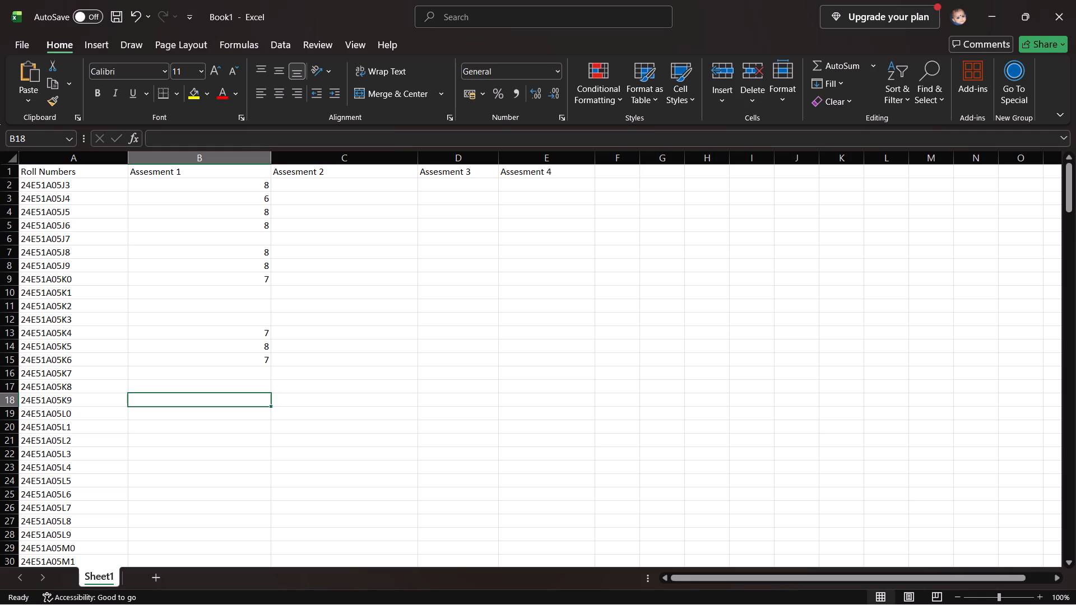
{"action": "key", "text": "7"}
{"action": "key", "text": "Down"}
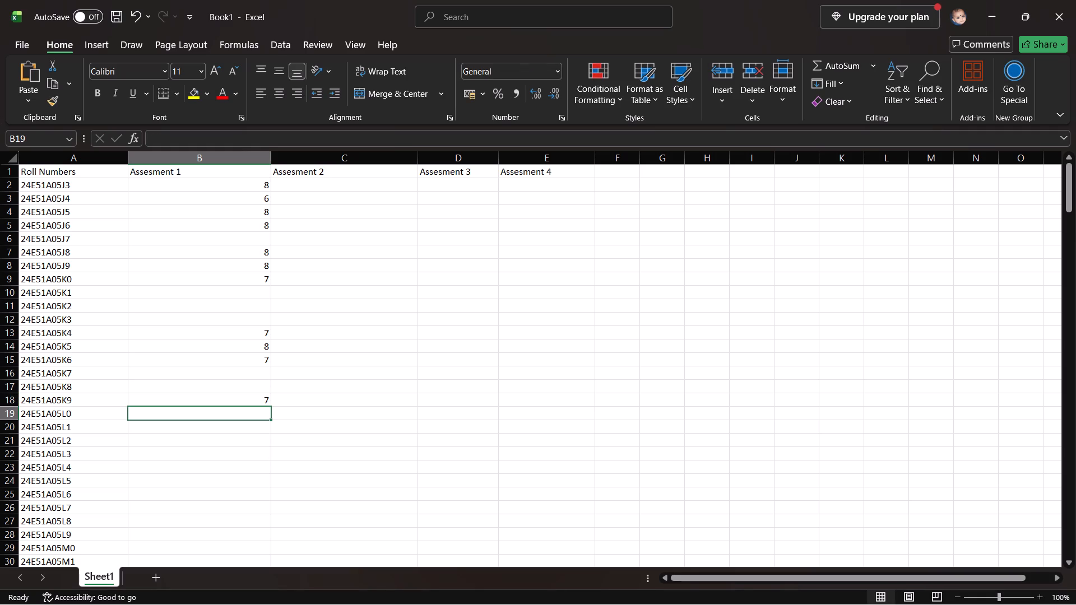
{"action": "key", "text": "6"}
{"action": "key", "text": "Down"}
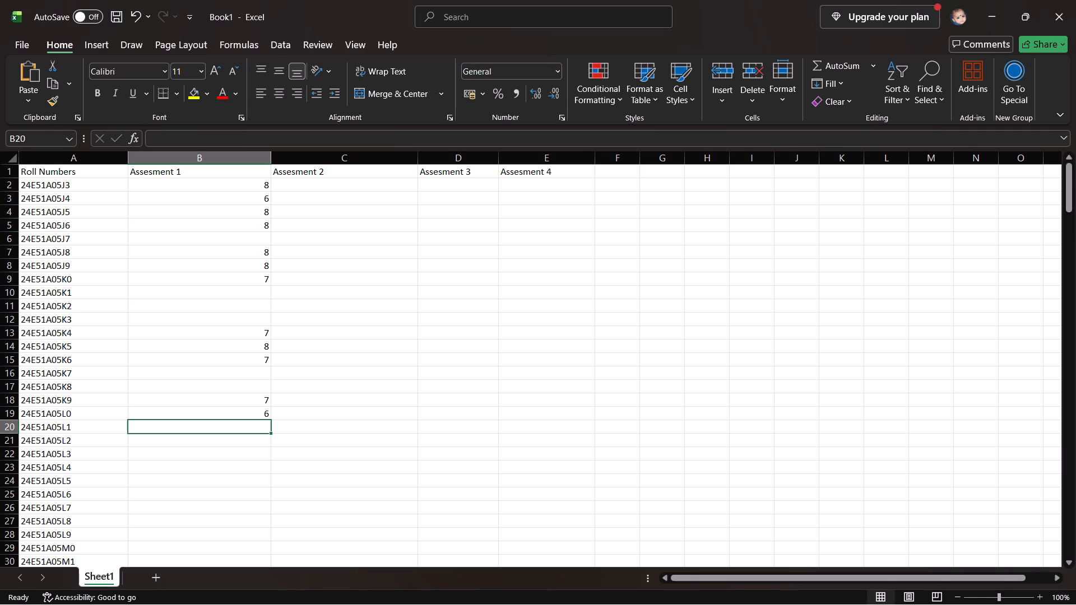
{"action": "key", "text": "8"}
{"action": "key", "text": "Down"}
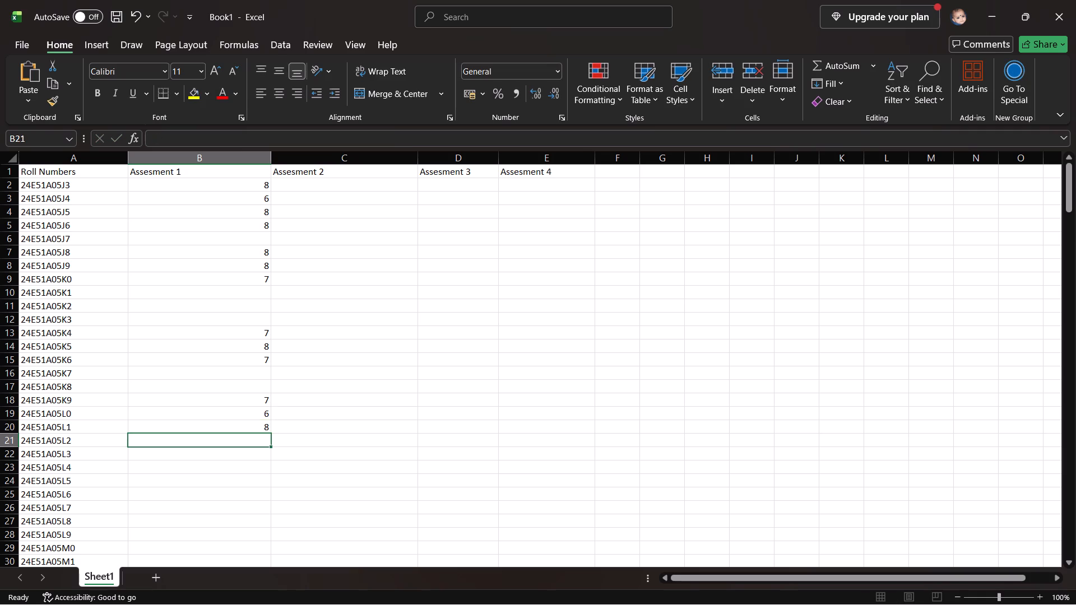
{"action": "key", "text": "8"}
{"action": "key", "text": "Down"}
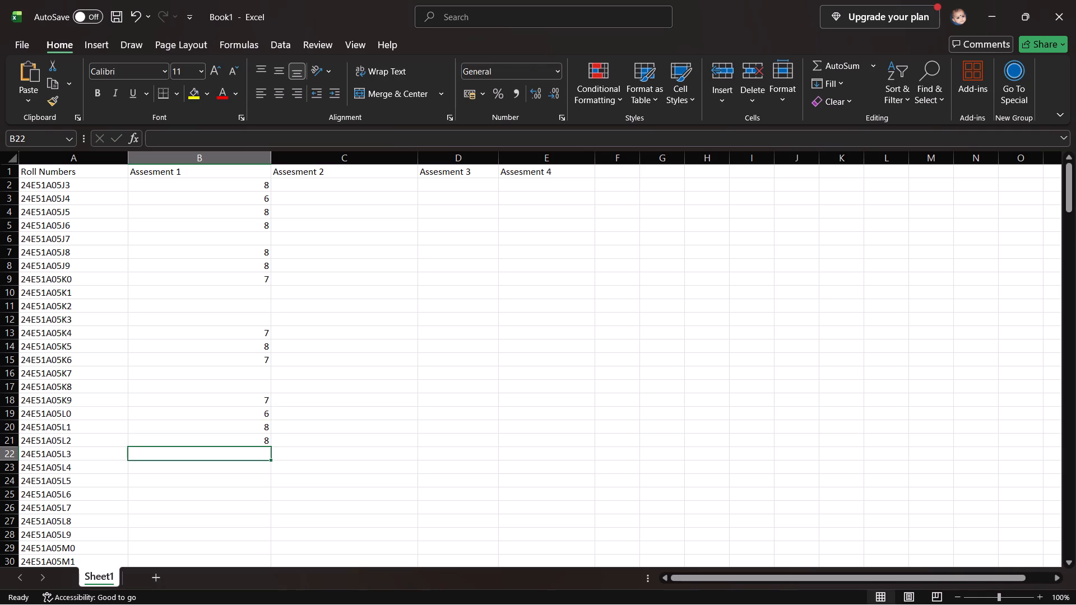
Leaving B22 blank, enter Assesment 1 marks of 8 in B23 and 7 in each of cells B24 to B26.
{"action": "key", "text": "Down"}
{"action": "key", "text": "8"}
{"action": "key", "text": "Down"}
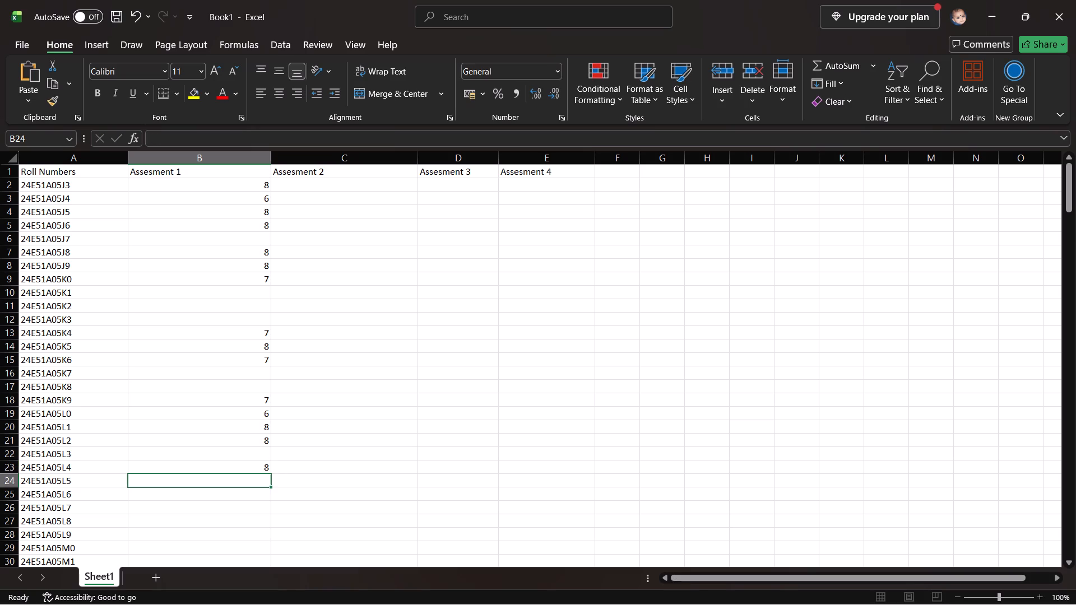
{"action": "key", "text": "7"}
{"action": "key", "text": "Down"}
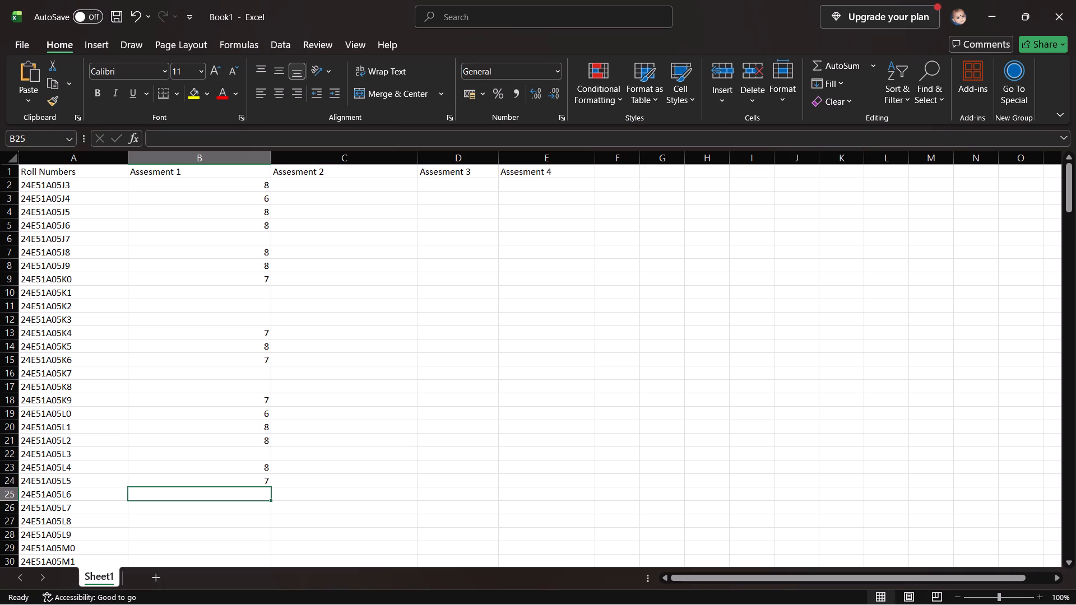
{"action": "key", "text": "7"}
{"action": "key", "text": "Down"}
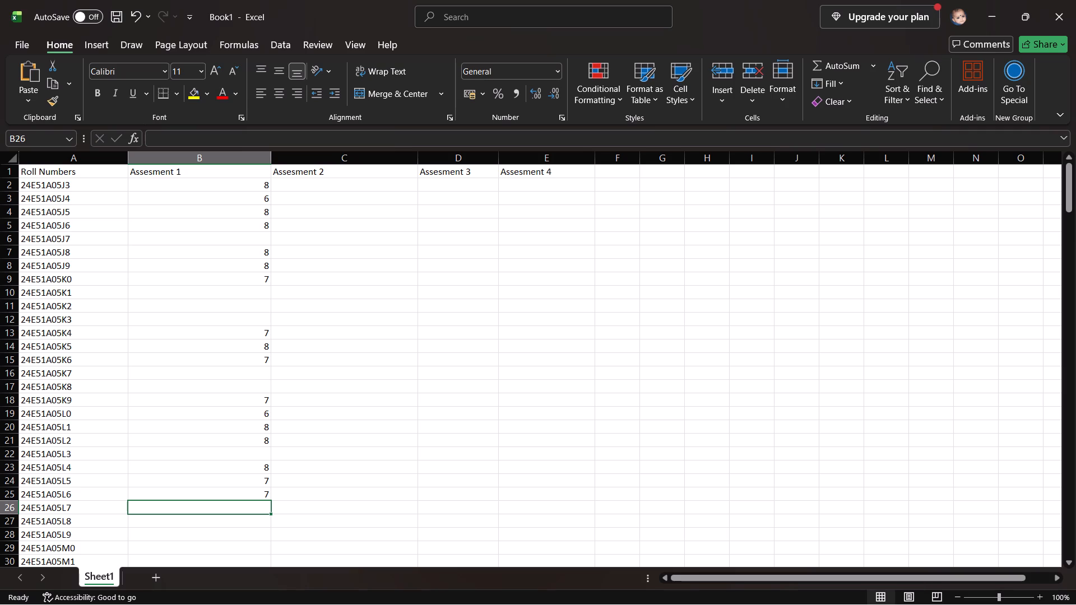
{"action": "key", "text": "7"}
{"action": "key", "text": "Down"}
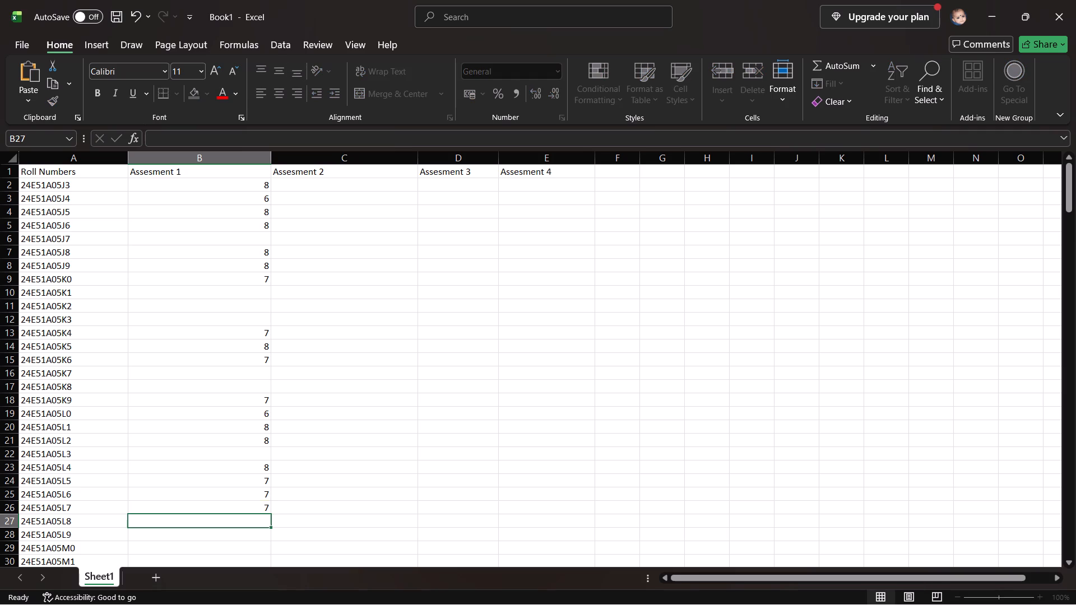
Enter an Assesment 1 mark of 8 in each of cells B27, B28 and B29.
{"action": "key", "text": "8"}
{"action": "key", "text": "Down"}
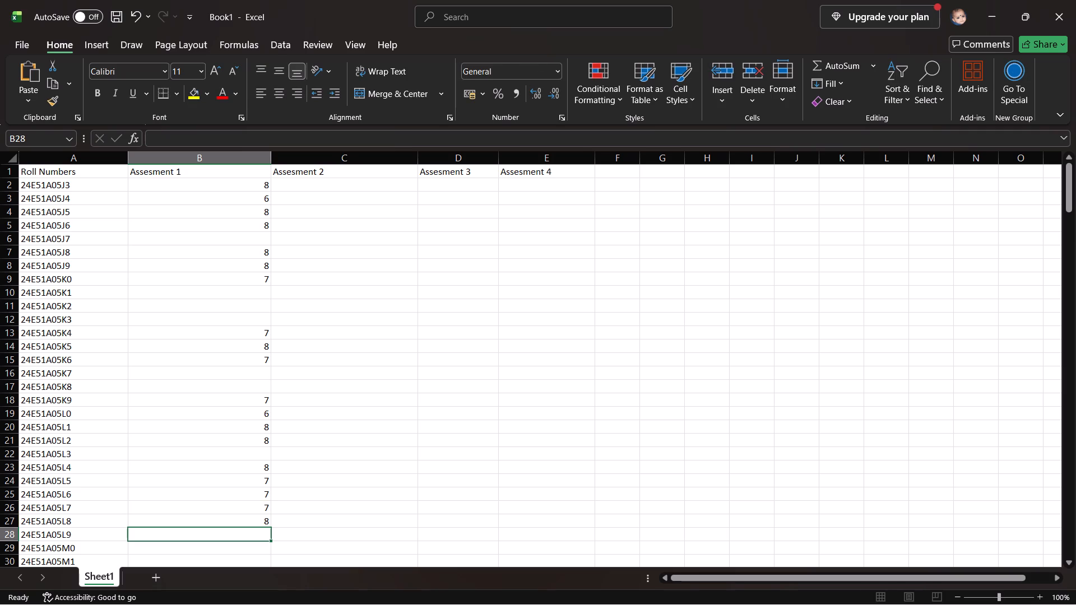
{"action": "key", "text": "8"}
{"action": "key", "text": "Down"}
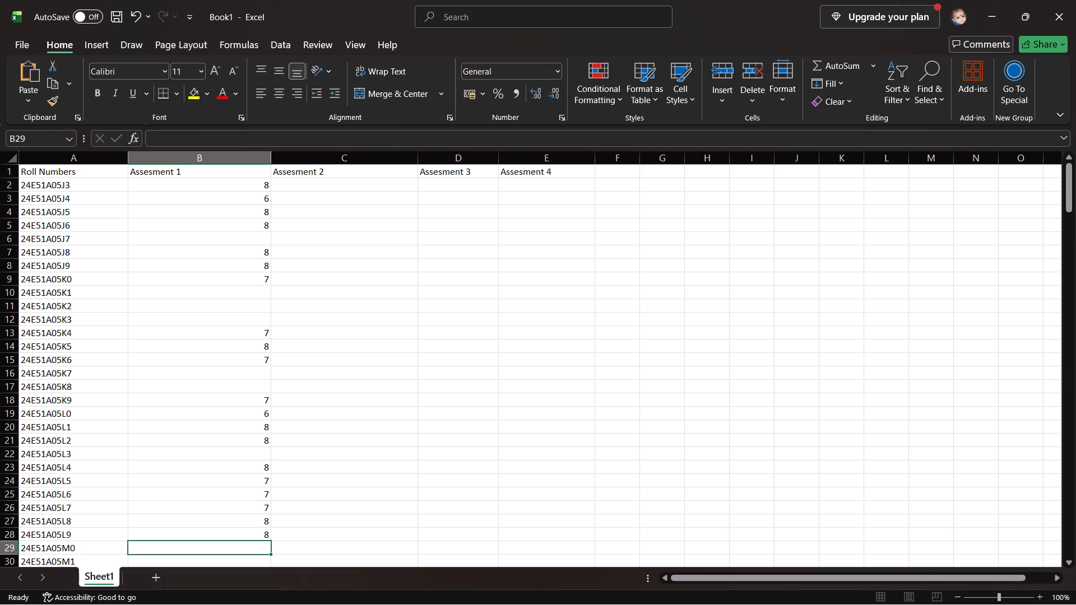
{"action": "key", "text": "8"}
{"action": "key", "text": "Down"}
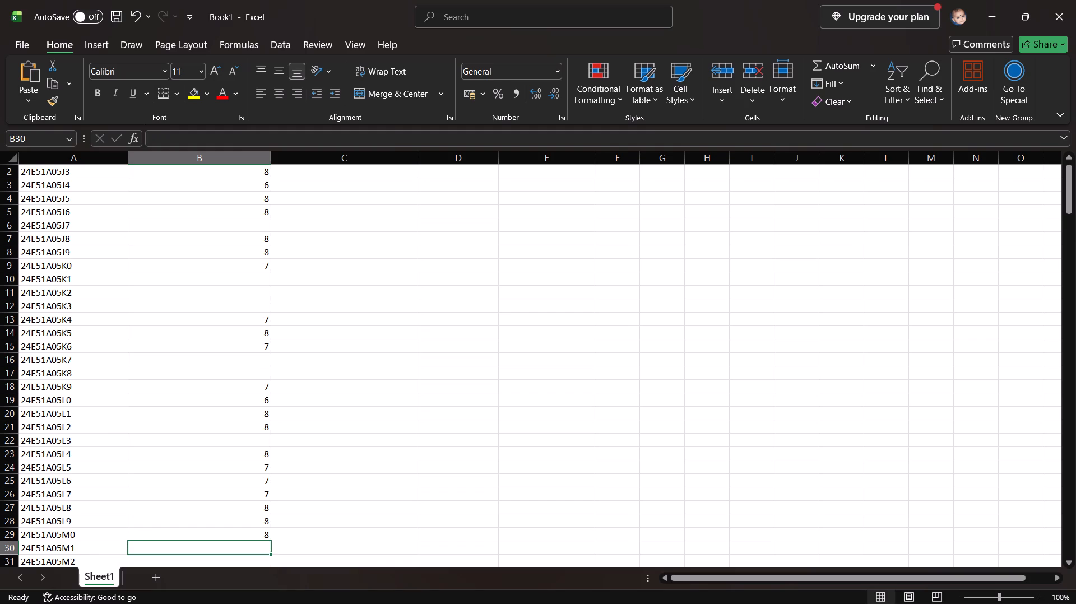
Leaving B30:B35 blank, enter an Assesment 1 mark of 7 in each of cells B36 to B41.
{"action": "key", "text": "Down"}
{"action": "key", "text": "Down"}
{"action": "key", "text": "Down"}
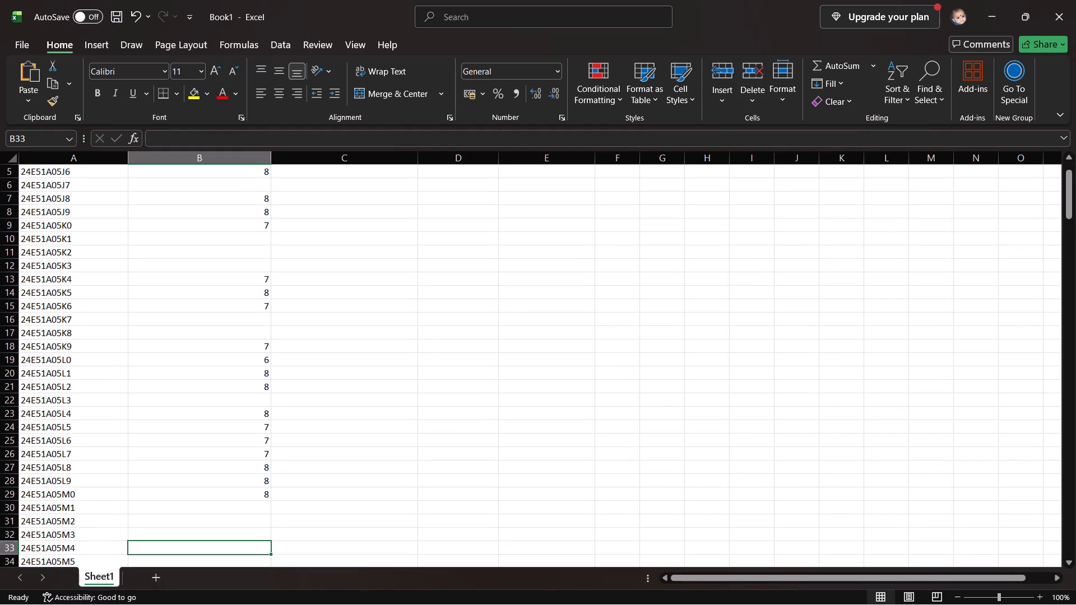
{"action": "key", "text": "Down"}
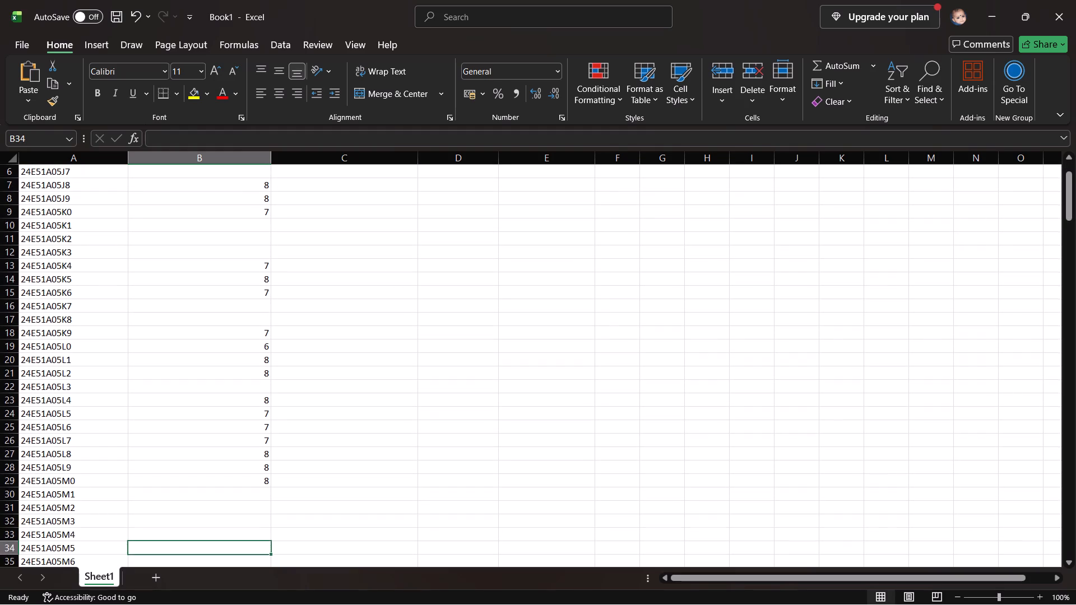
{"action": "key", "text": "Down"}
{"action": "key", "text": "Down"}
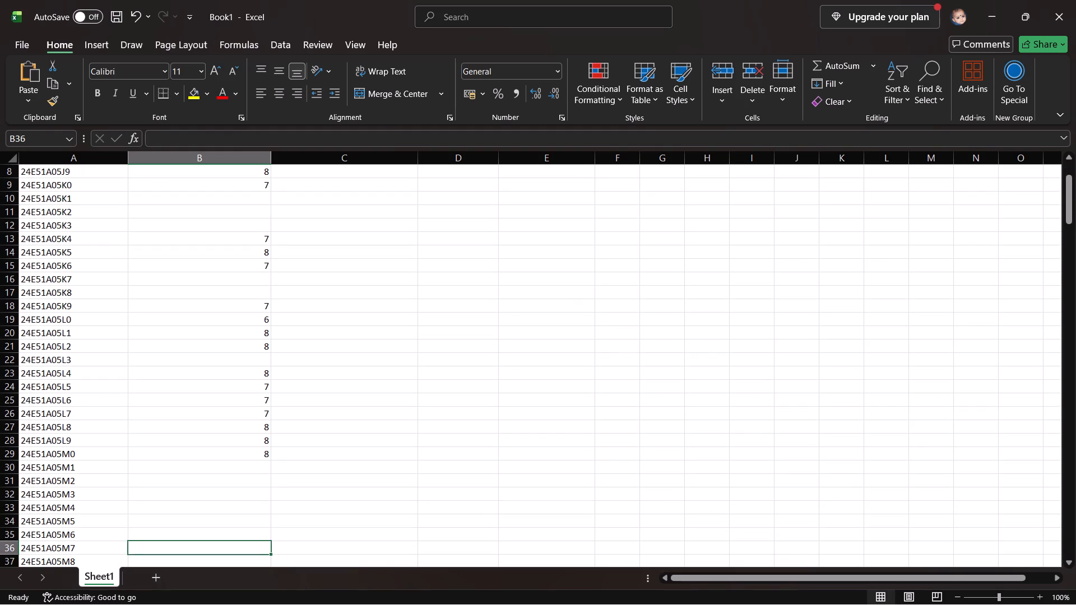
{"action": "key", "text": "7"}
{"action": "key", "text": "Down"}
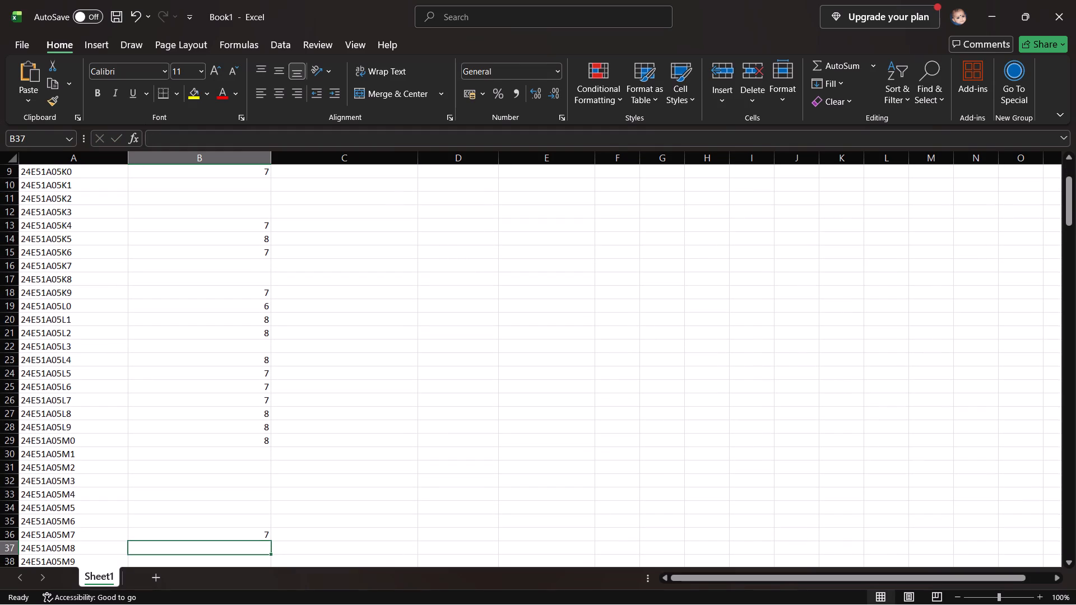
{"action": "key", "text": "7"}
{"action": "key", "text": "Down"}
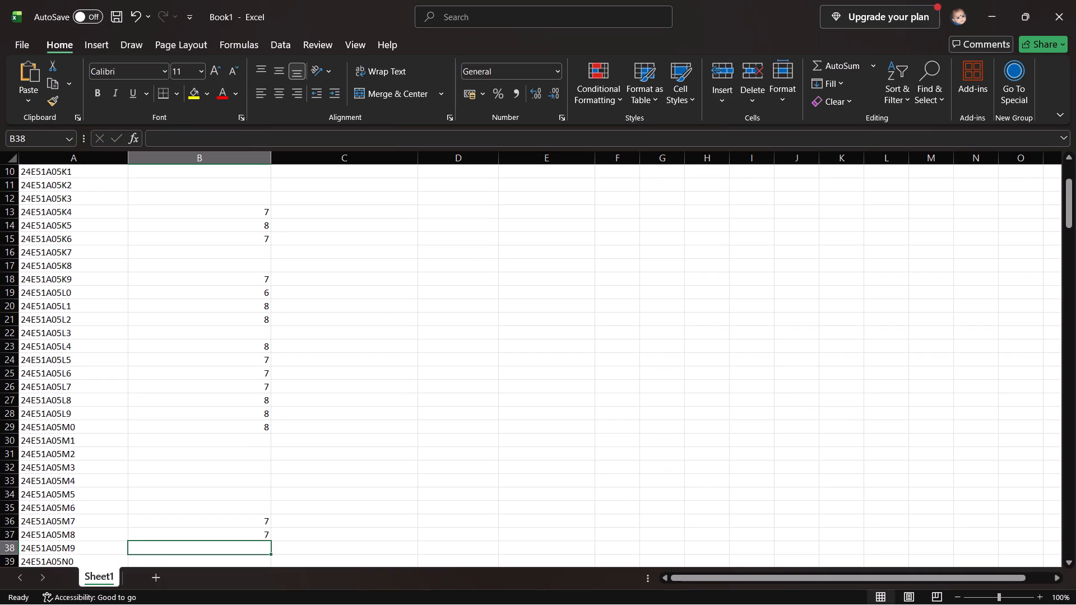
{"action": "key", "text": "7"}
{"action": "key", "text": "Down"}
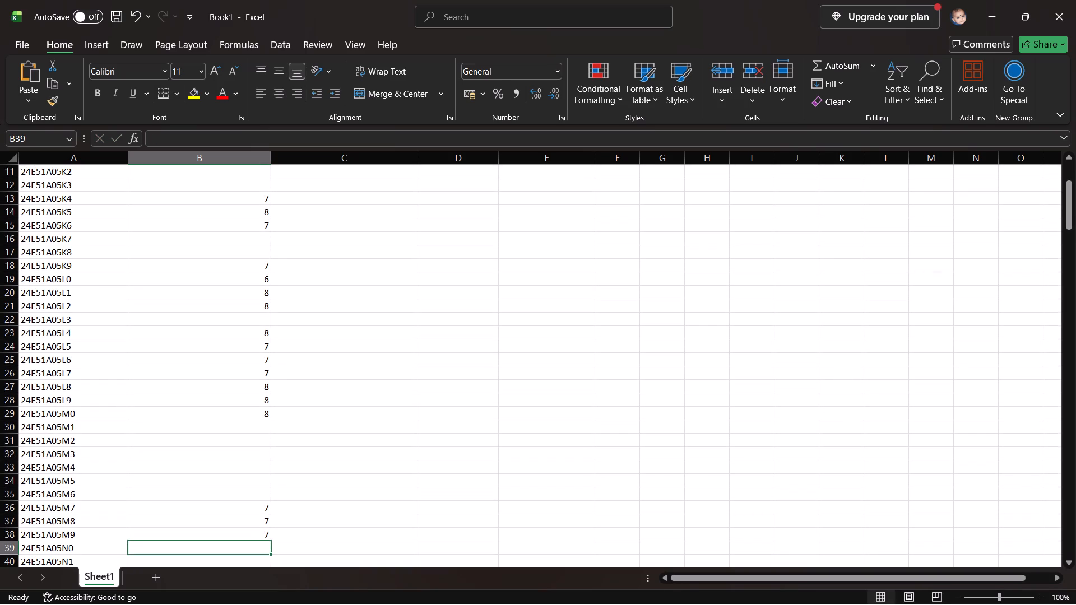
{"action": "key", "text": "7"}
{"action": "key", "text": "Down"}
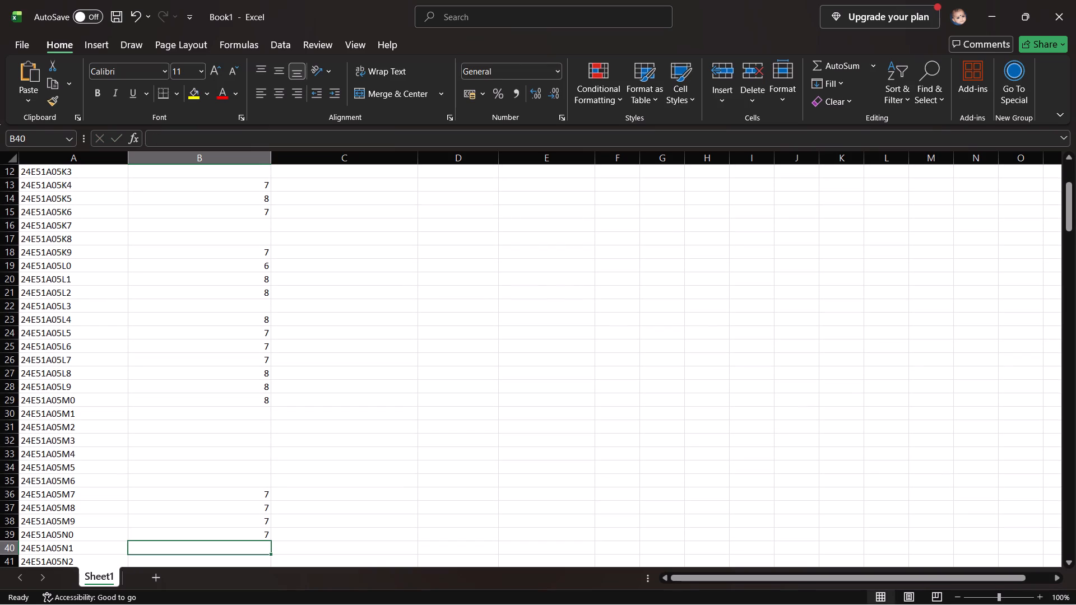
{"action": "key", "text": "7"}
{"action": "key", "text": "Down"}
{"action": "key", "text": "7"}
{"action": "key", "text": "Down"}
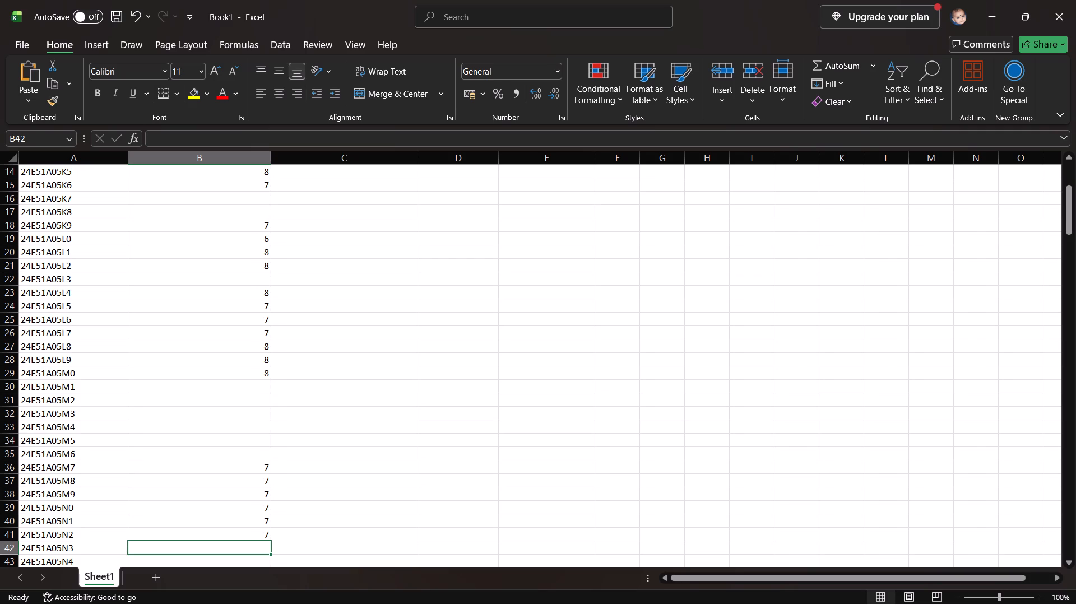
Enter an Assesment 1 mark of 8 in each of cells B42 to B44, B46 and B47, leaving B45 blank.
{"action": "key", "text": "8"}
{"action": "key", "text": "Down"}
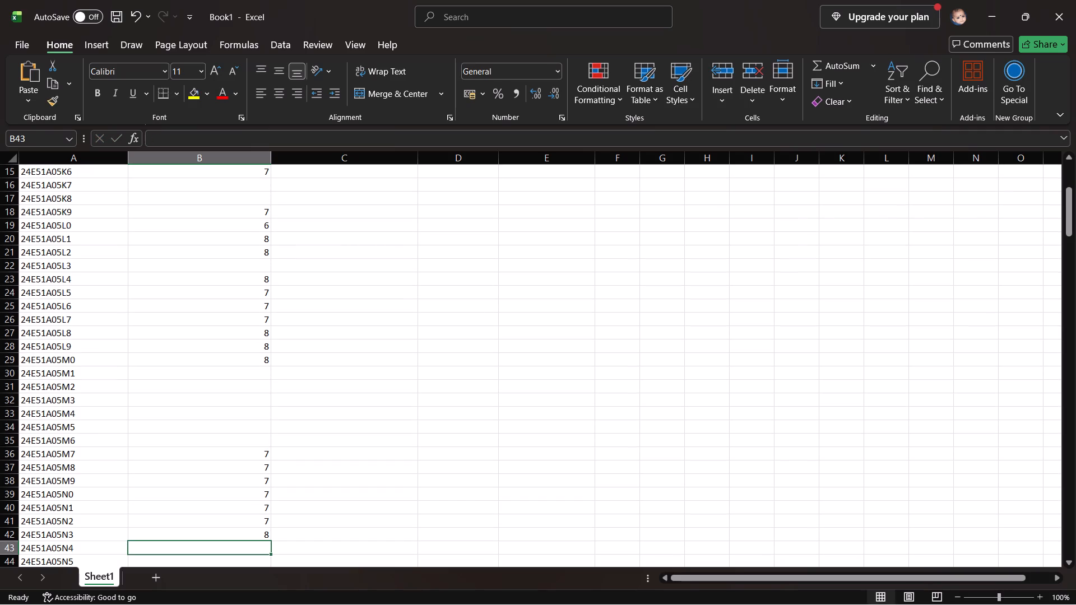
{"action": "key", "text": "8"}
{"action": "key", "text": "Down"}
{"action": "key", "text": "8"}
{"action": "key", "text": "Down"}
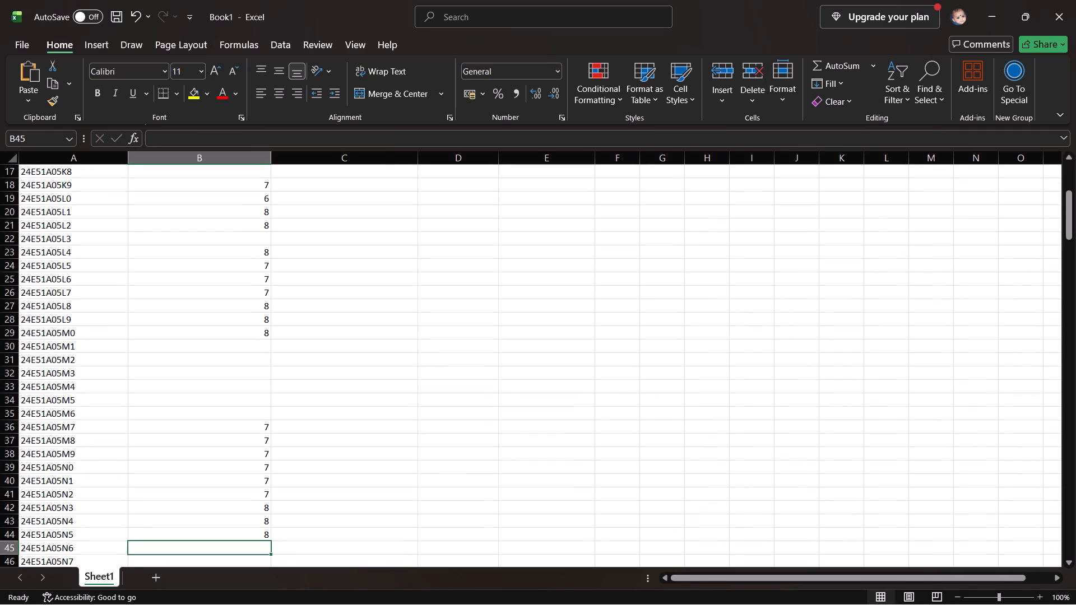
{"action": "key", "text": "Down"}
{"action": "key", "text": "8"}
{"action": "key", "text": "Down"}
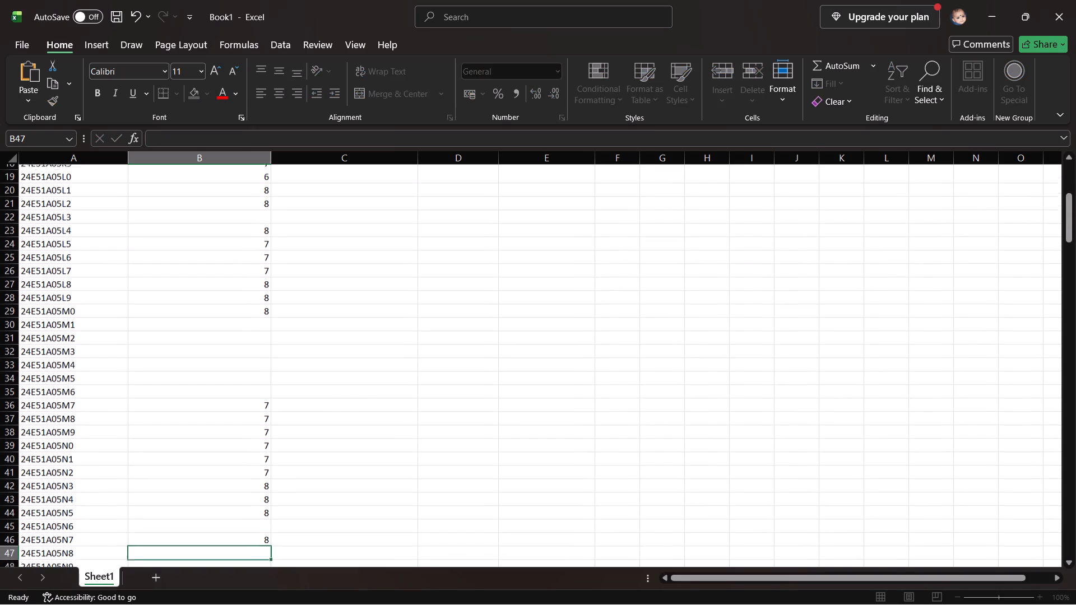
{"action": "key", "text": "8"}
{"action": "key", "text": "Down"}
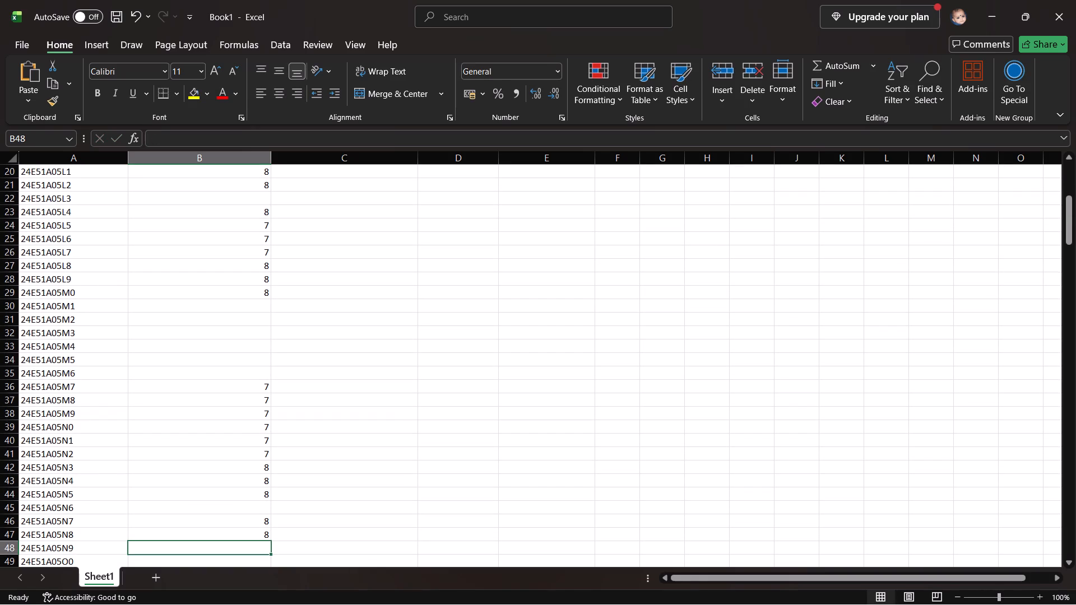
Enter the Assesment 1 marks 8 in cell B49 and 7 in cell B48.
{"action": "key", "text": "Down"}
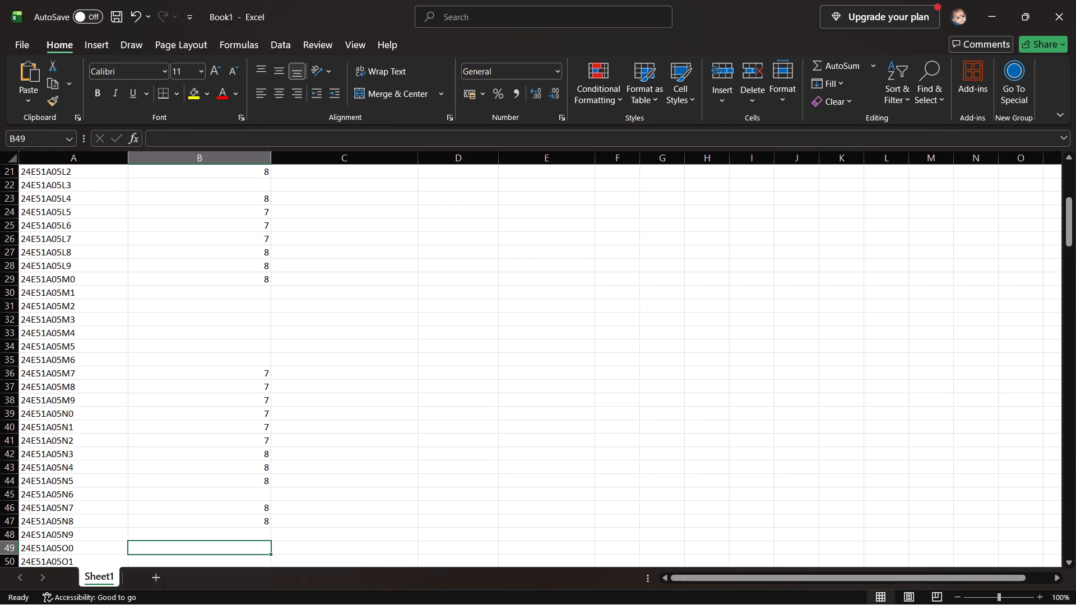
{"action": "key", "text": "8"}
{"action": "key", "text": "Down"}
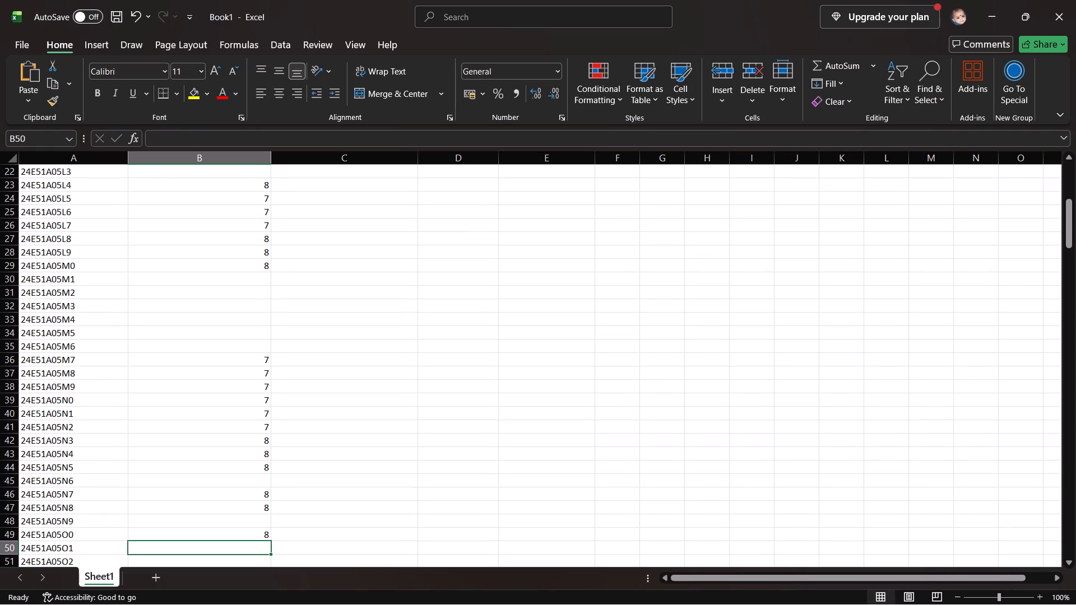
{"action": "key", "text": "Up"}
{"action": "key", "text": "Up"}
{"action": "key", "text": "7"}
{"action": "key", "text": "Down"}
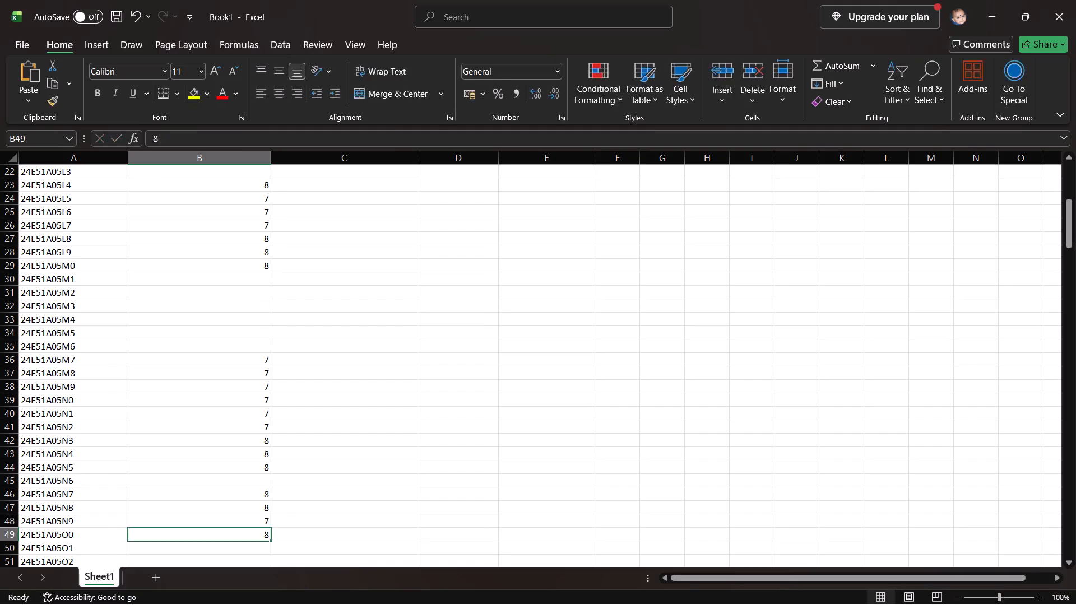
Enter the Assesment 1 marks 8 in cell B50 and 7 in cell B51.
{"action": "key", "text": "Down"}
{"action": "key", "text": "Down"}
{"action": "key", "text": "Up"}
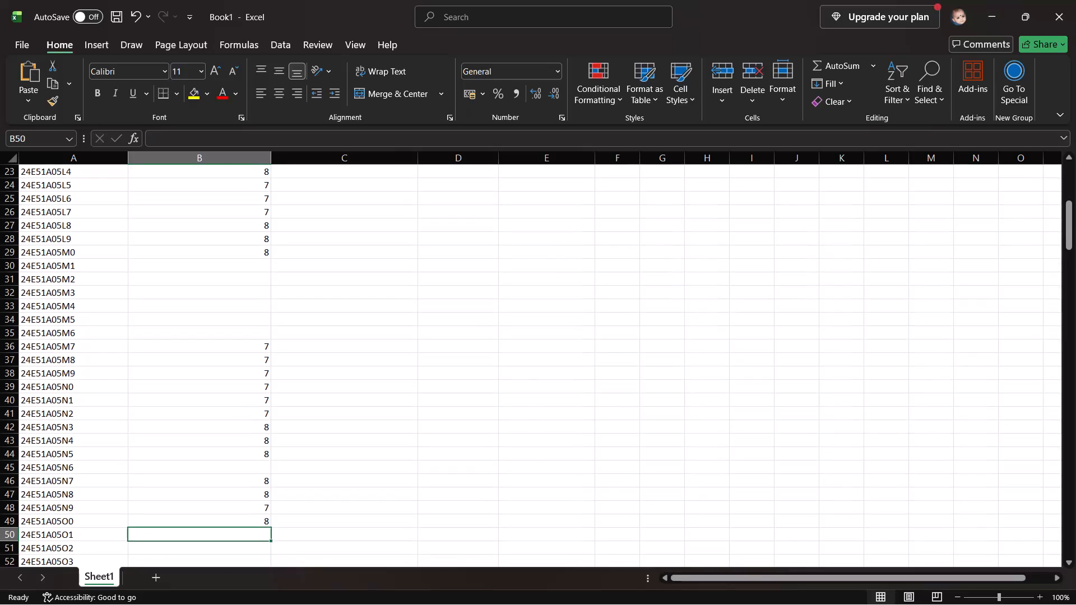
{"action": "key", "text": "8"}
{"action": "key", "text": "Down"}
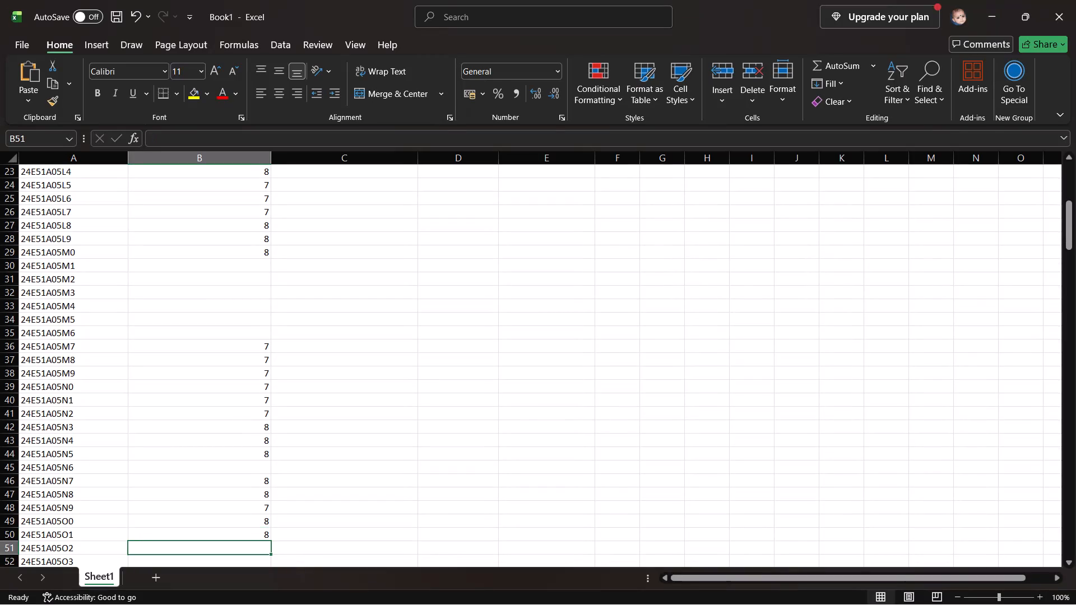
{"action": "key", "text": "7"}
{"action": "key", "text": "Down"}
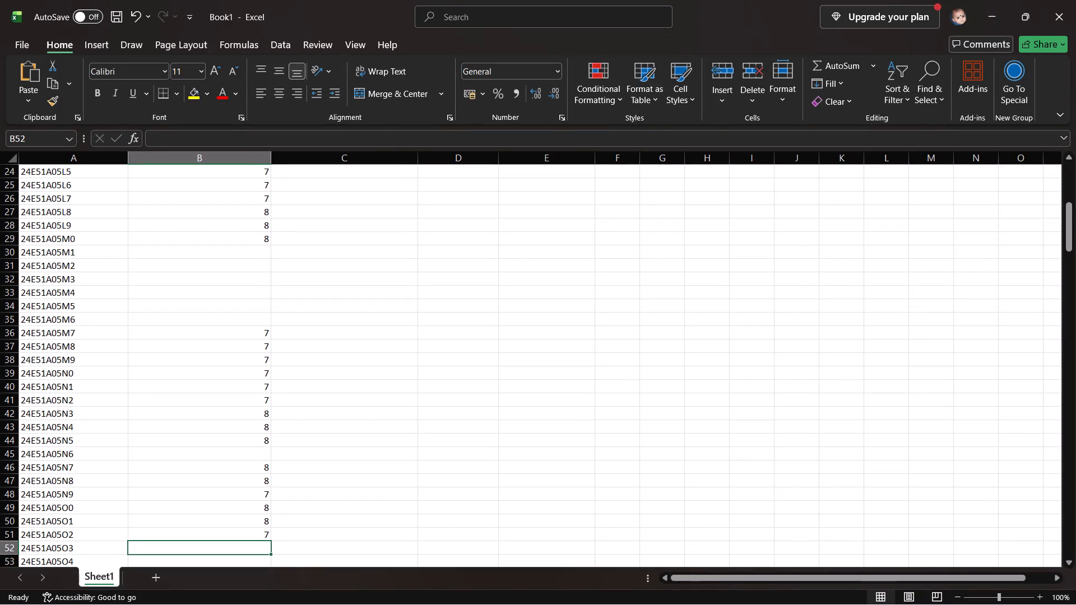
Enter the Assesment 1 marks 6, 6, 8, 7 and 7 in cells B52 to B56 respectively.
{"action": "key", "text": "6"}
{"action": "key", "text": "Down"}
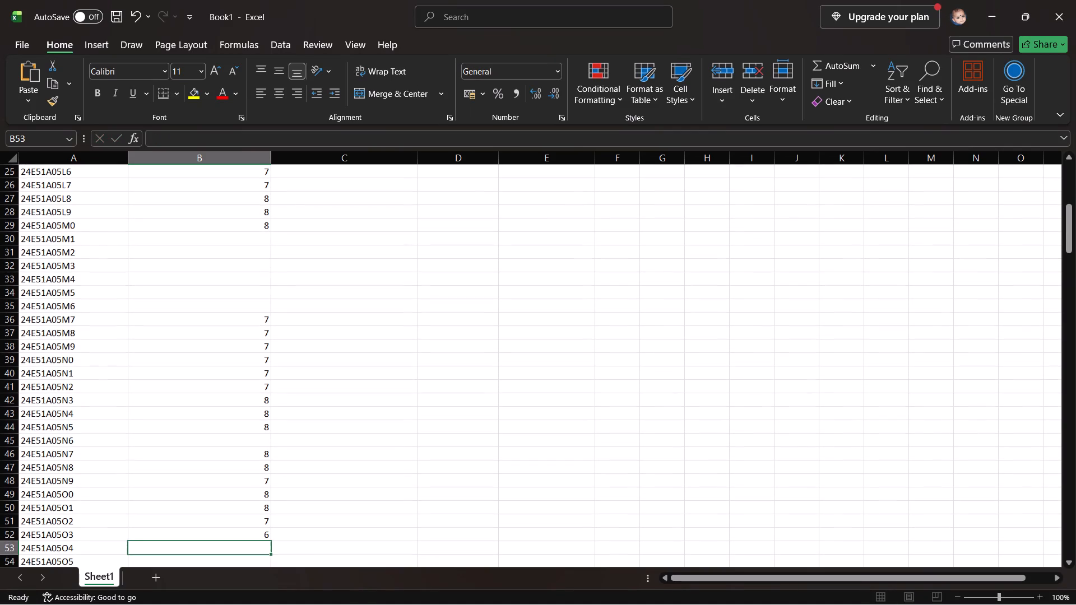
{"action": "key", "text": "6"}
{"action": "key", "text": "Down"}
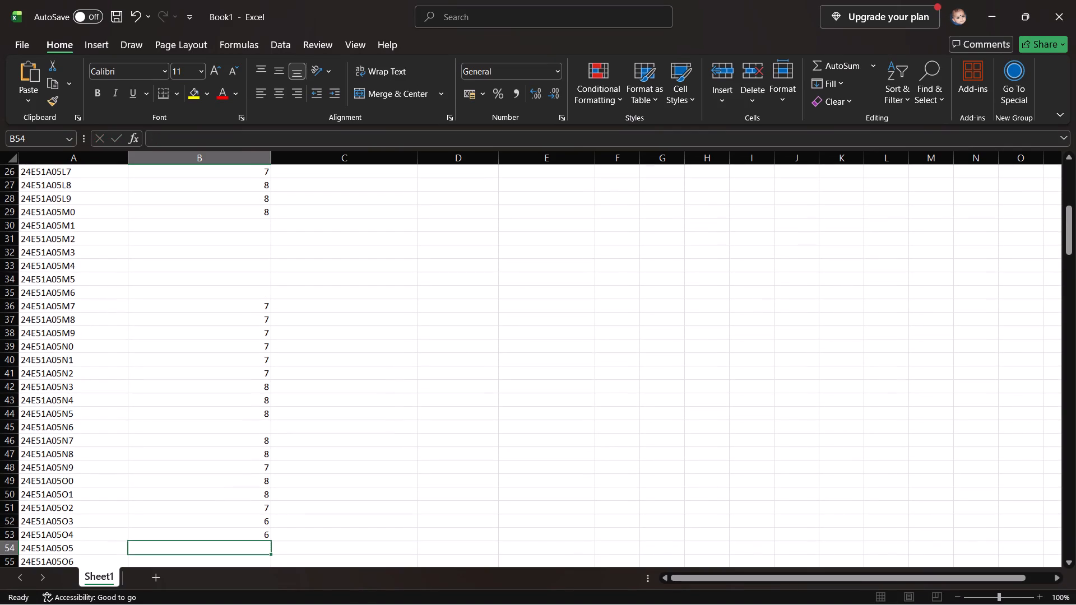
{"action": "key", "text": "8"}
{"action": "key", "text": "Down"}
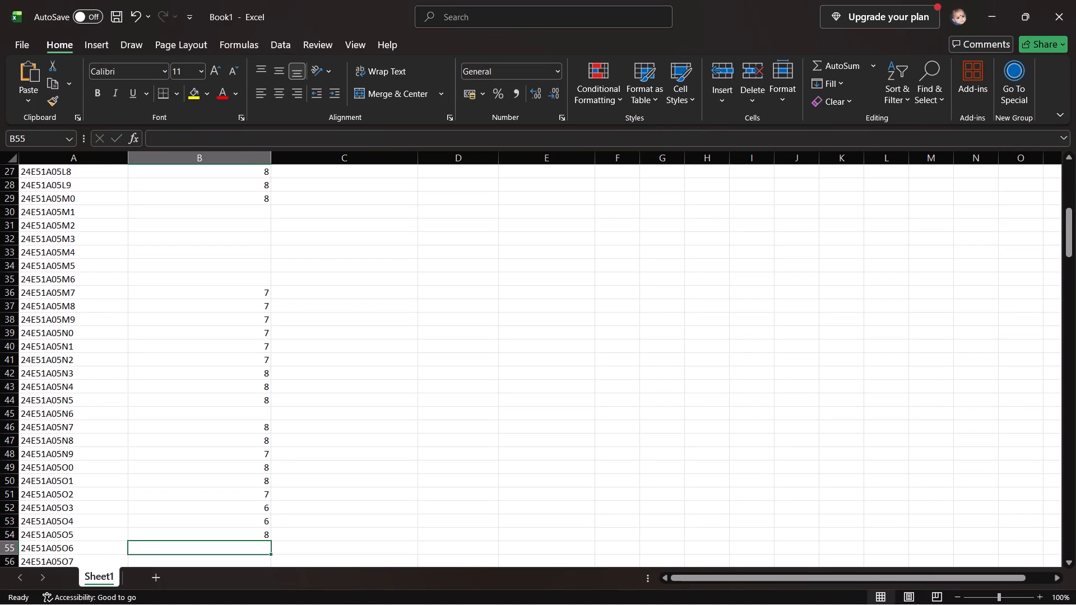
{"action": "key", "text": "7"}
{"action": "key", "text": "Down"}
{"action": "key", "text": "7"}
{"action": "key", "text": "Down"}
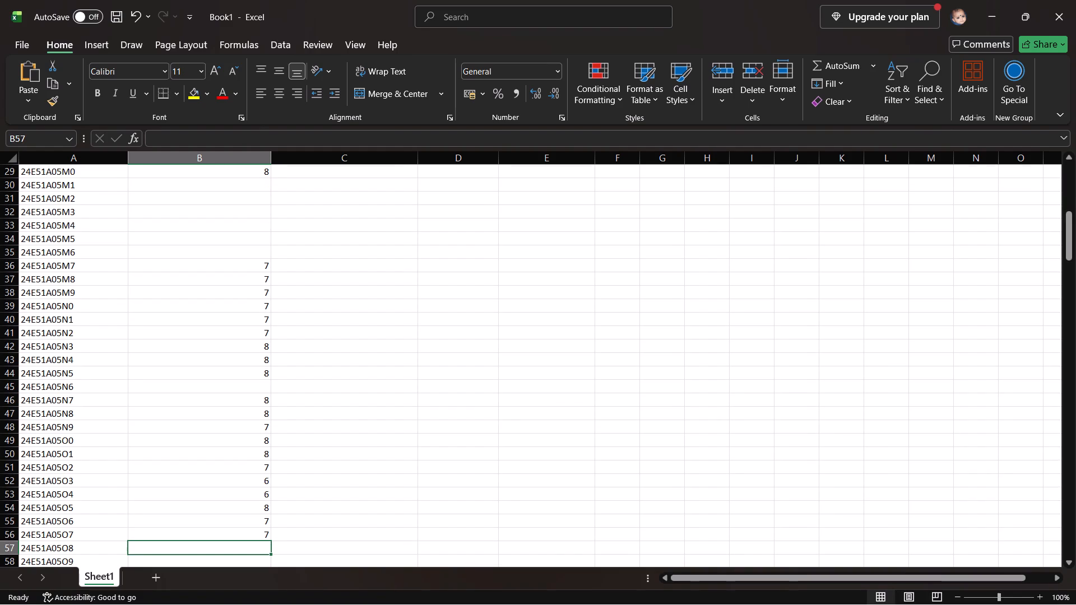
Enter the Assesment 1 marks 8 in cell B58 and 7 in cell B57.
{"action": "key", "text": "Down"}
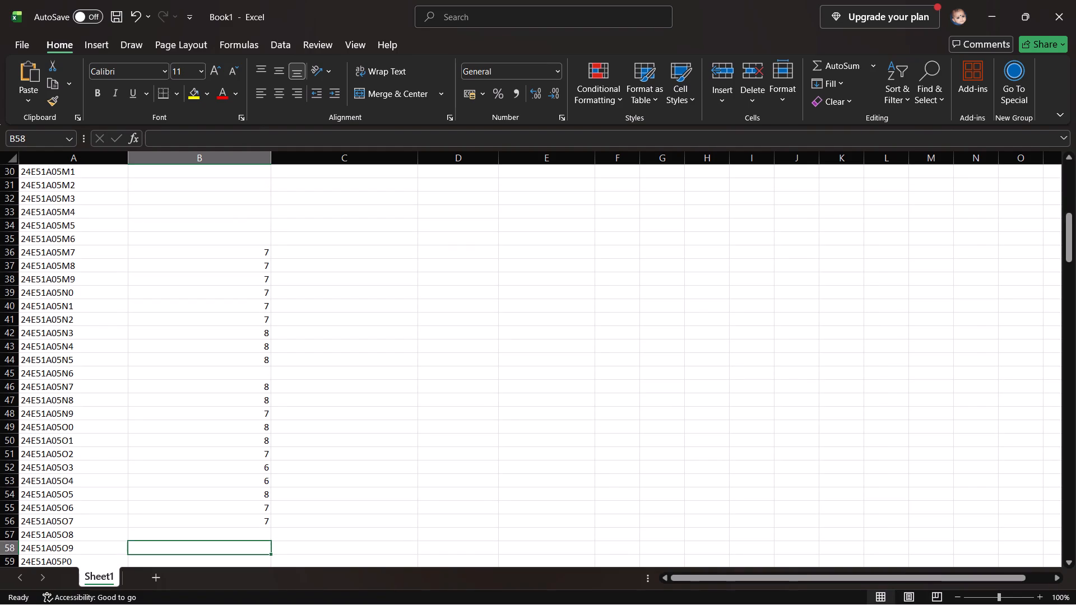
{"action": "key", "text": "8"}
{"action": "key", "text": "Down"}
{"action": "key", "text": "Up"}
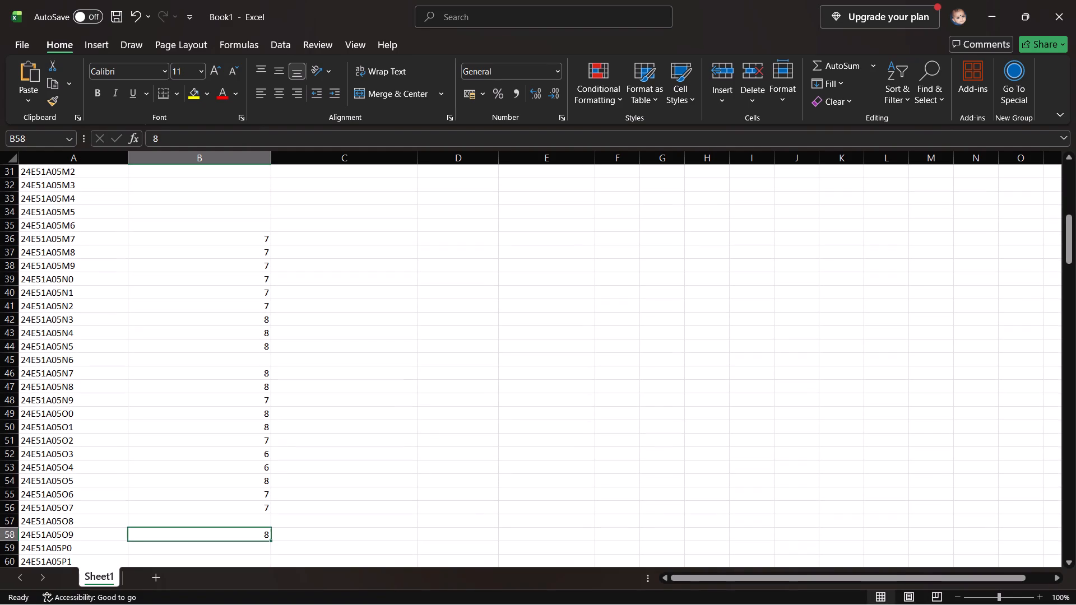
{"action": "key", "text": "Up"}
{"action": "key", "text": "7"}
{"action": "key", "text": "Down"}
{"action": "key", "text": "Down"}
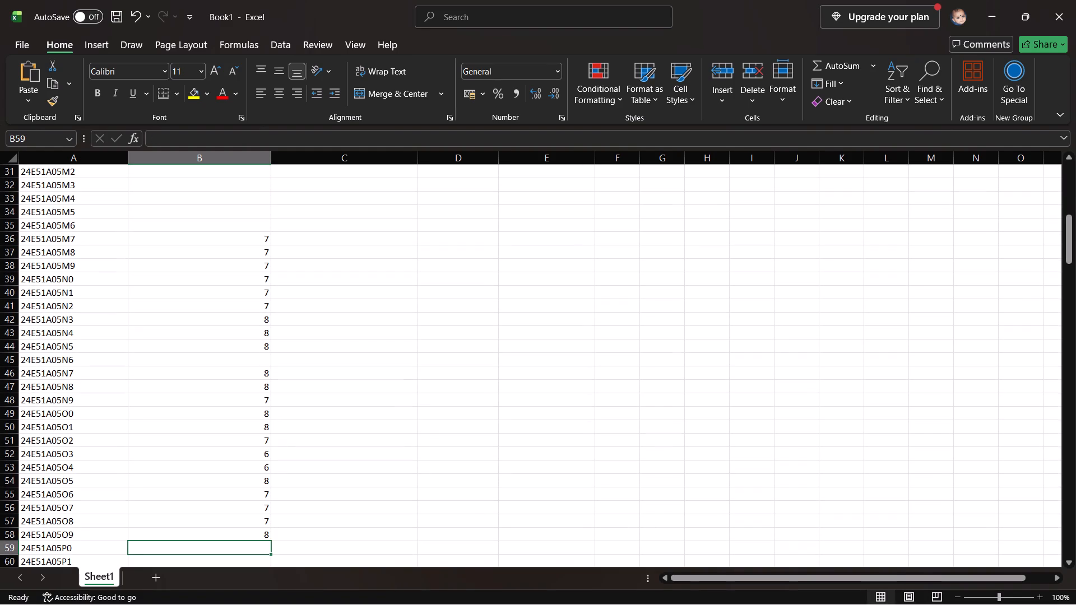
Enter the Assesment 1 marks 6, 8, 7, 6, 6, 8 and 6 in cells B59 to B65 respectively.
{"action": "key", "text": "6"}
{"action": "key", "text": "Down"}
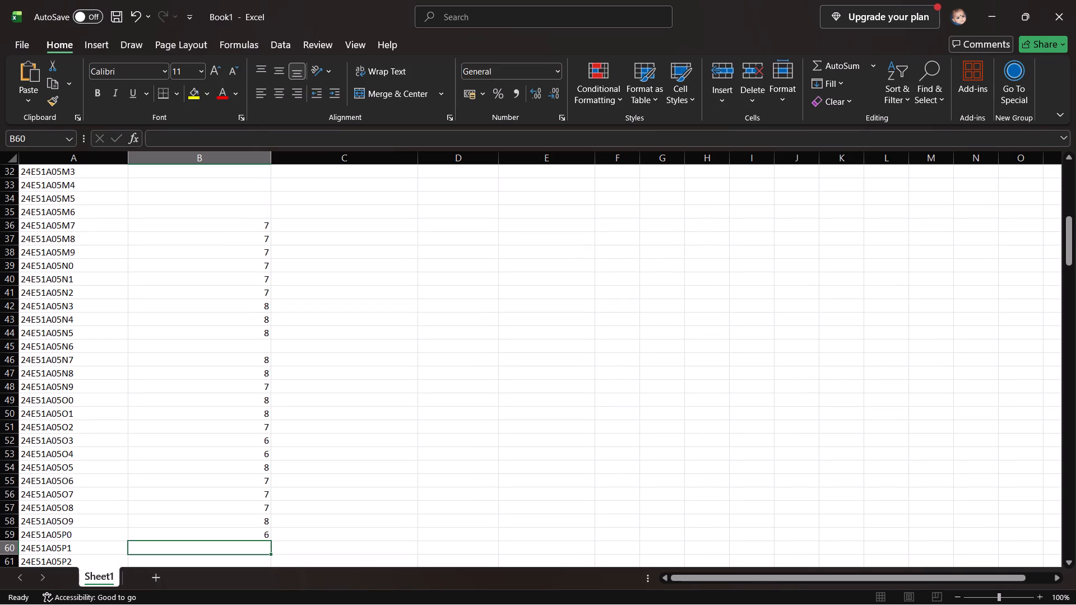
{"action": "key", "text": "8"}
{"action": "key", "text": "Down"}
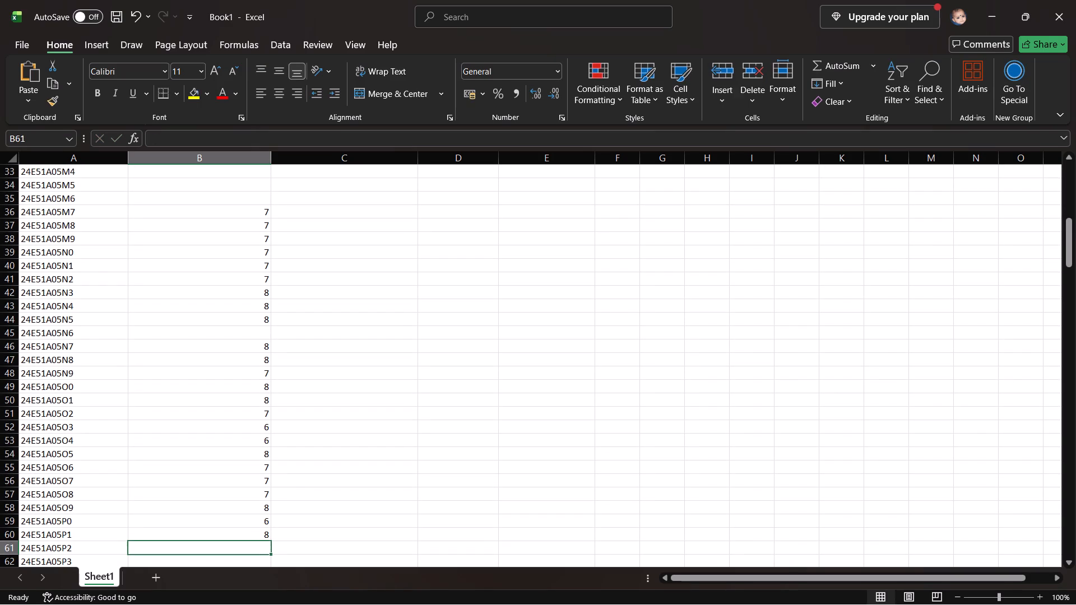
{"action": "key", "text": "7"}
{"action": "key", "text": "Down"}
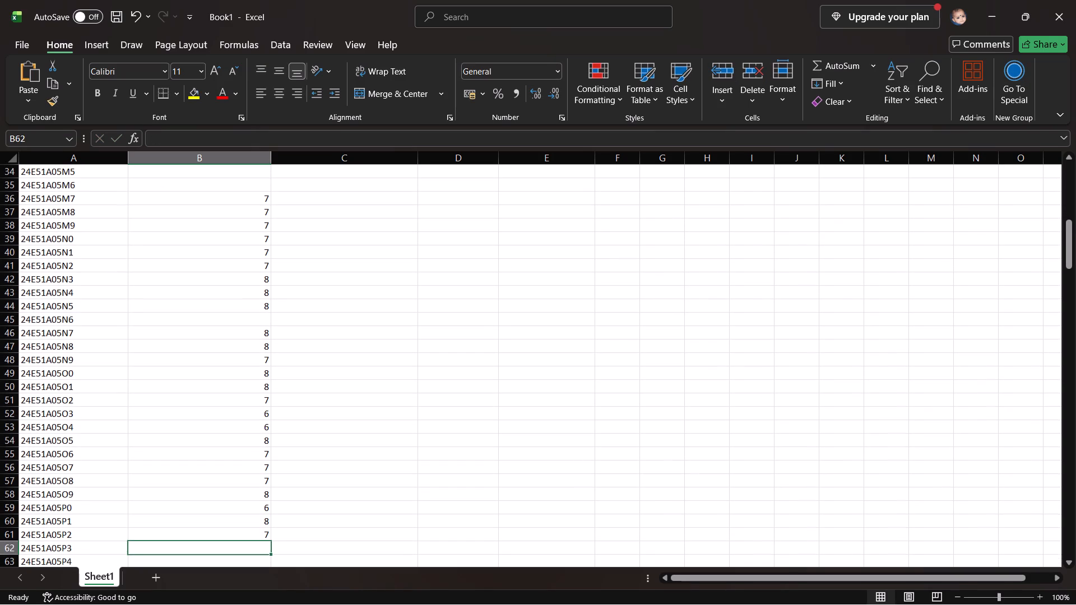
{"action": "key", "text": "6"}
{"action": "key", "text": "Down"}
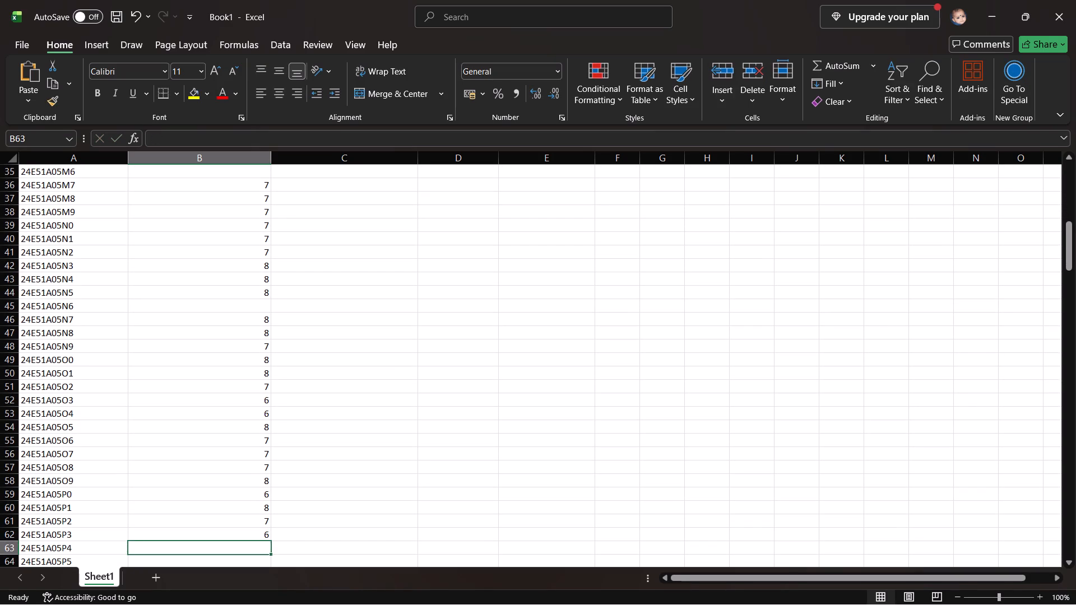
{"action": "key", "text": "6"}
{"action": "key", "text": "Down"}
{"action": "key", "text": "8"}
{"action": "key", "text": "Down"}
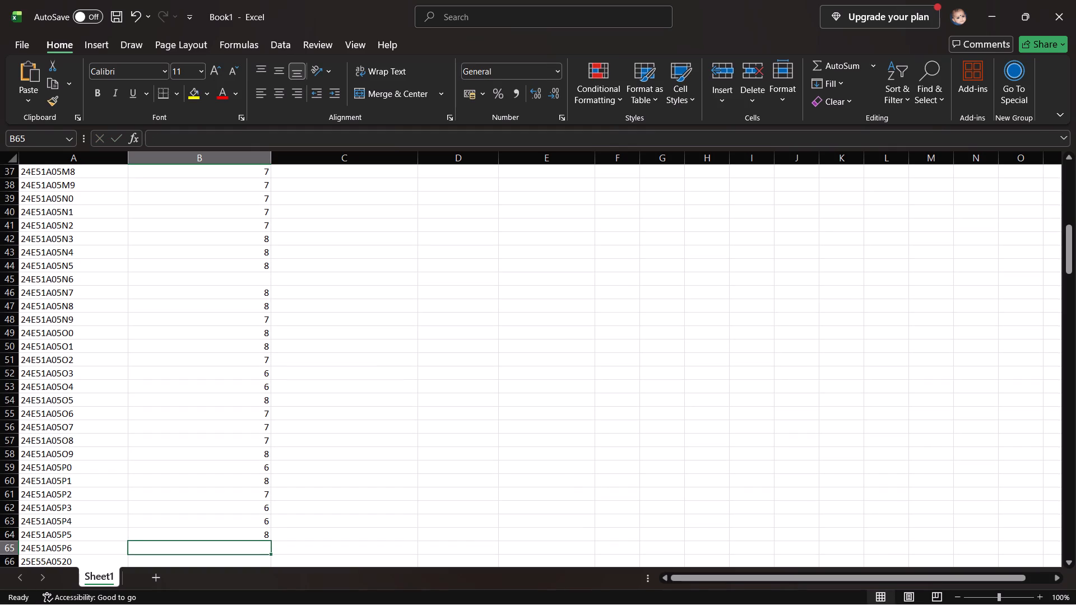
{"action": "key", "text": "6"}
{"action": "key", "text": "Down"}
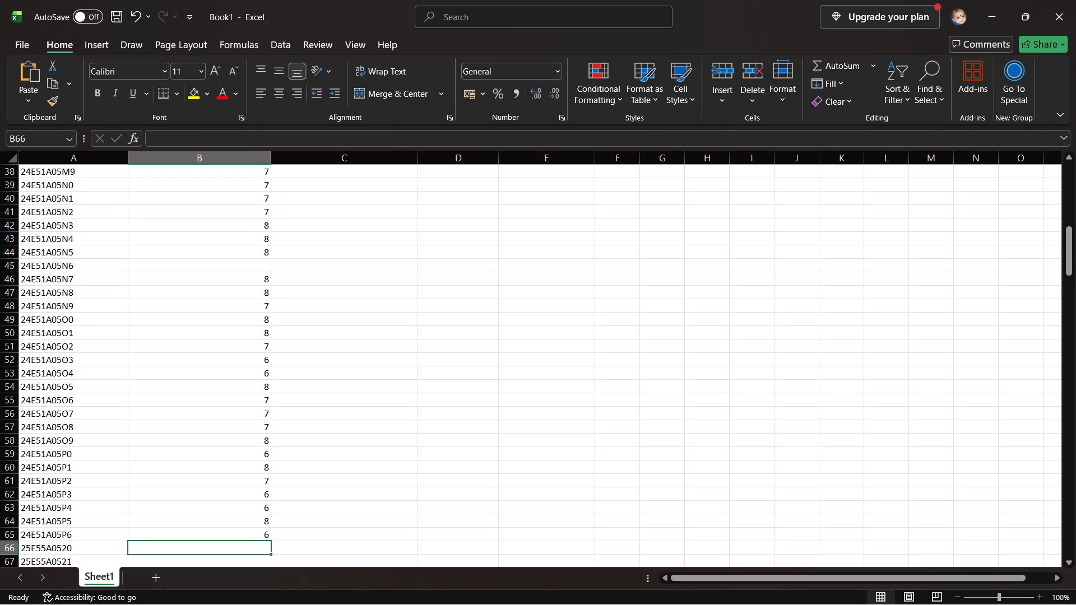
For the 25E55A series, enter the Assesment 1 marks 7 in B66, 9 in B67 and 8 in B69, leaving B68 blank.
{"action": "key", "text": "7"}
{"action": "key", "text": "Down"}
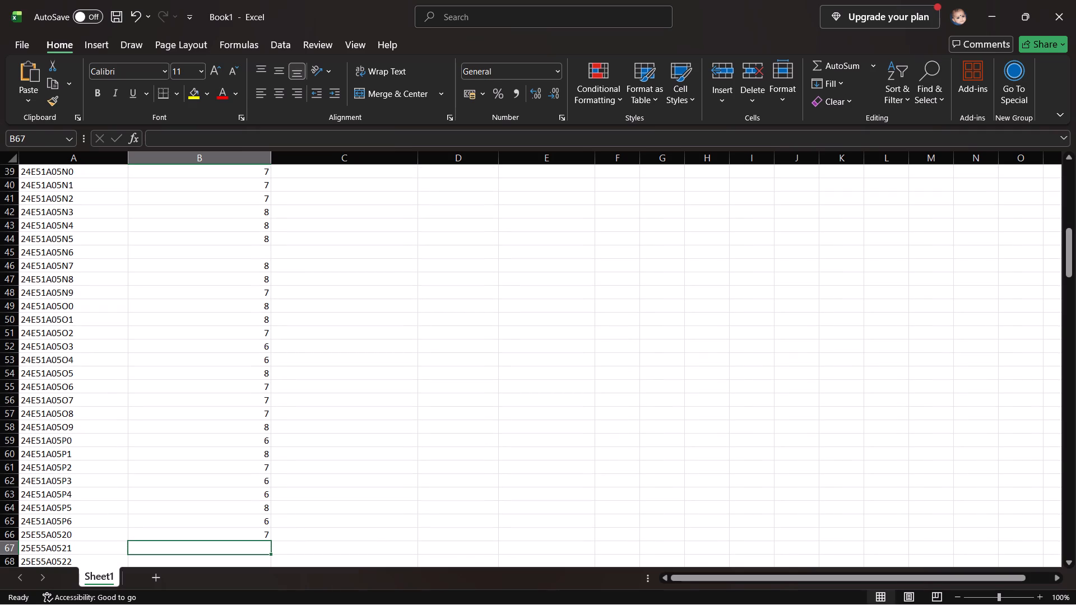
{"action": "key", "text": "9"}
{"action": "key", "text": "Down"}
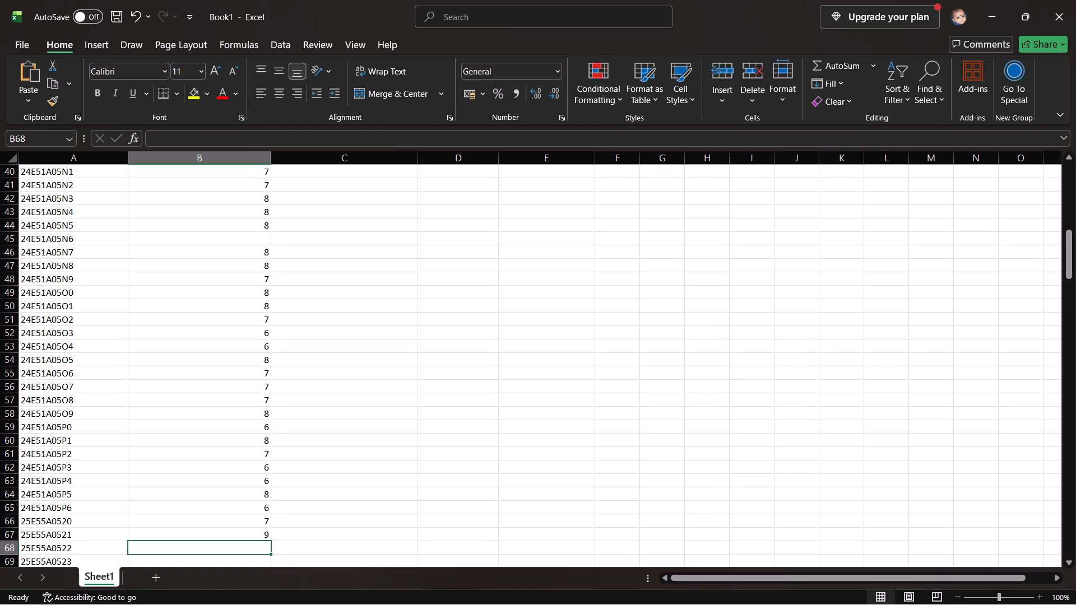
{"action": "key", "text": "8"}
{"action": "key", "text": "Down"}
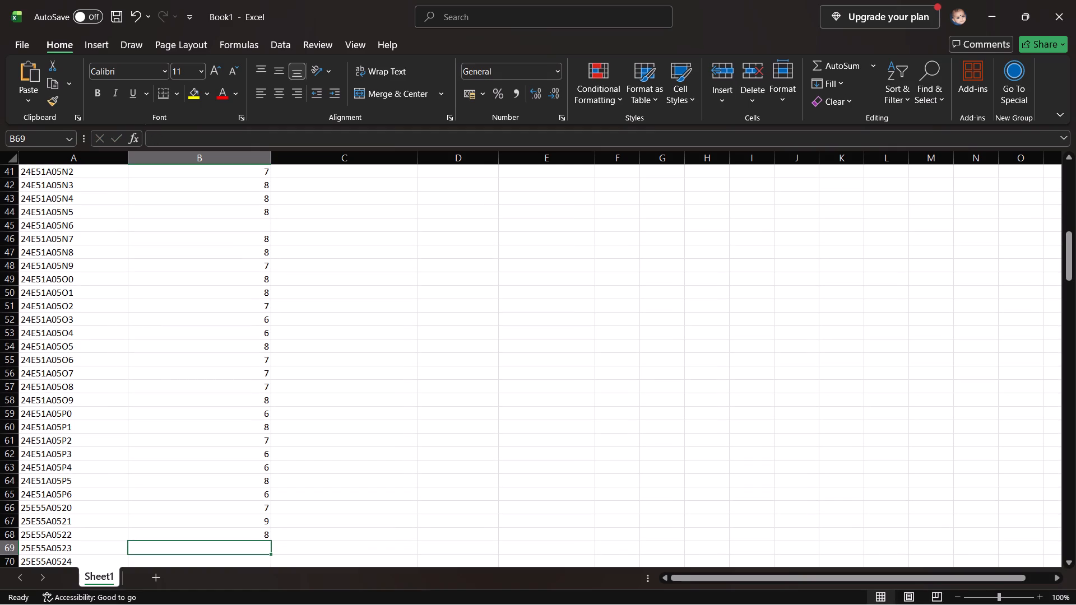
{"action": "key", "text": "Up"}
{"action": "key", "text": "BackSpace"}
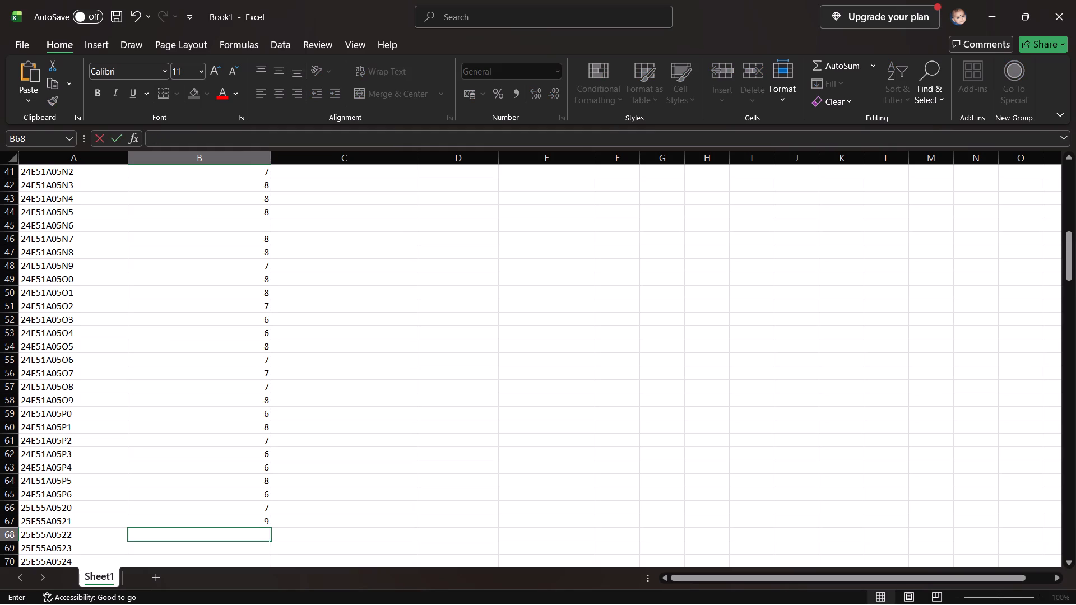
{"action": "key", "text": "Down"}
{"action": "key", "text": "8"}
{"action": "key", "text": "Down"}
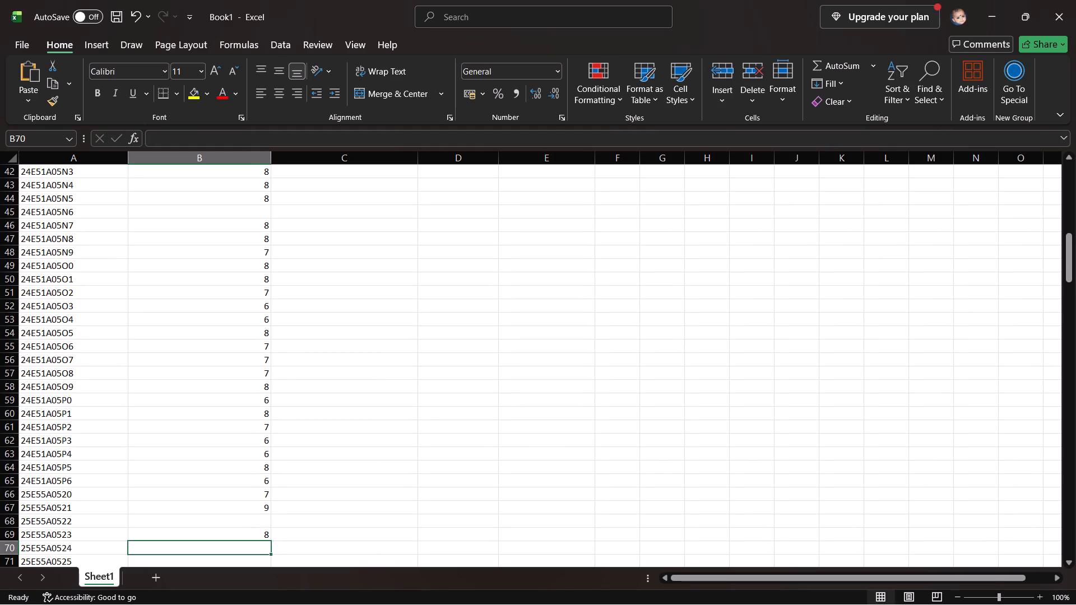
Enter the last Assesment 1 marks: 8 in cell B70, 7 in B71 and 7 in B72.
{"action": "key", "text": "8"}
{"action": "key", "text": "Up"}
{"action": "key", "text": "Down"}
{"action": "key", "text": "Down"}
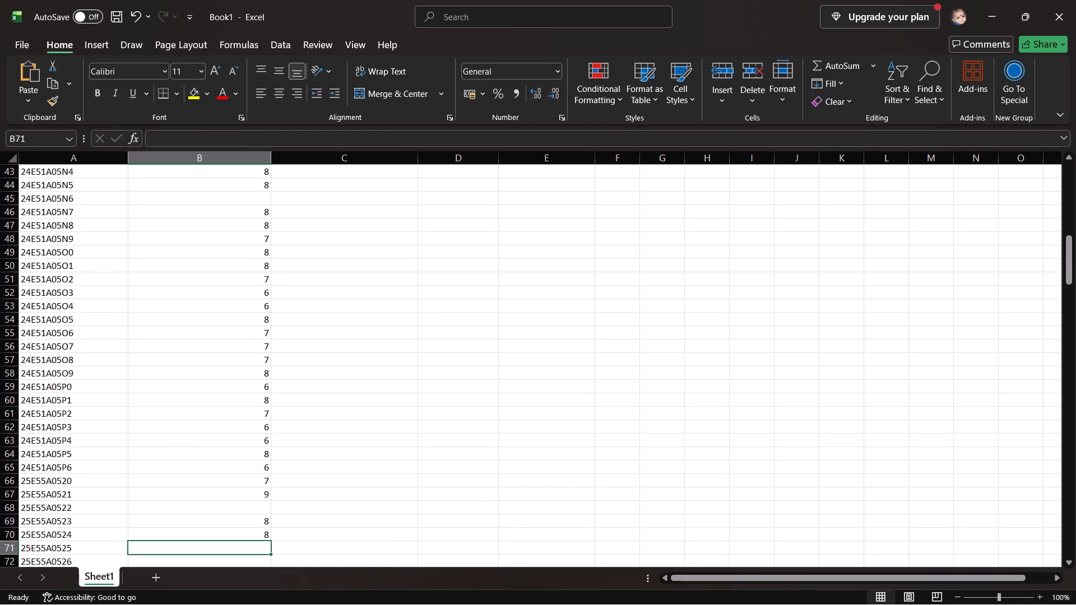
{"action": "key", "text": "7"}
{"action": "key", "text": "Down"}
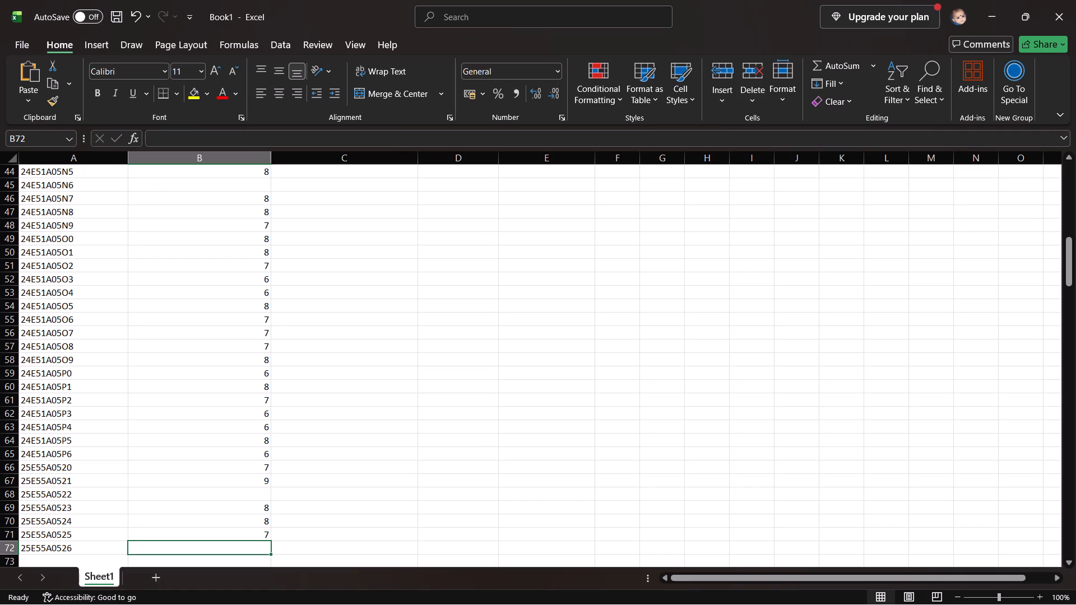
{"action": "key", "text": "7"}
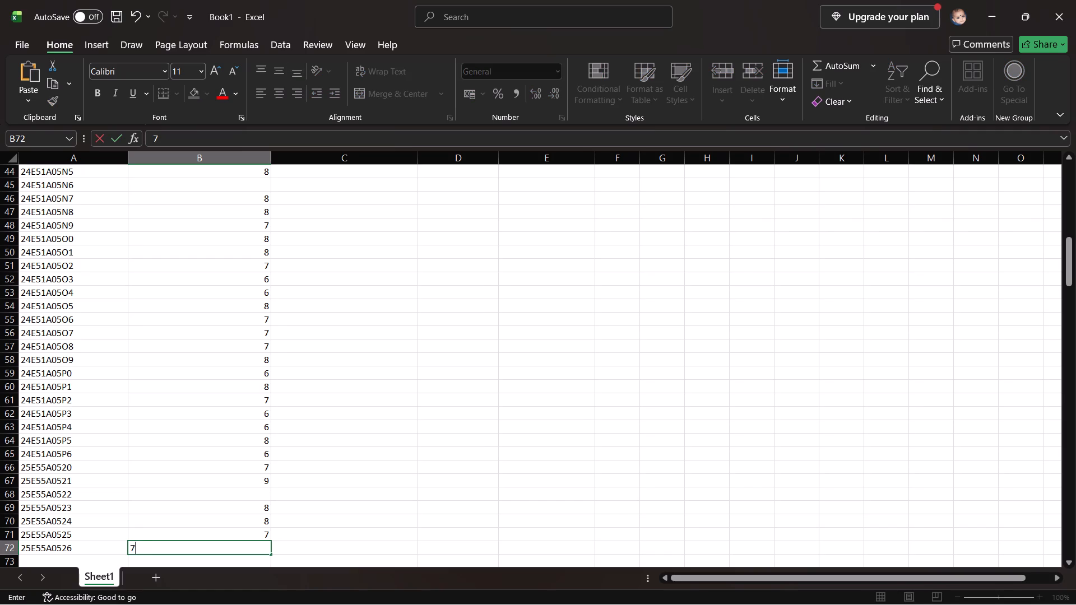
{"action": "scroll", "coordinate": [326, 178], "scroll_direction": "up", "scroll_amount": 4}
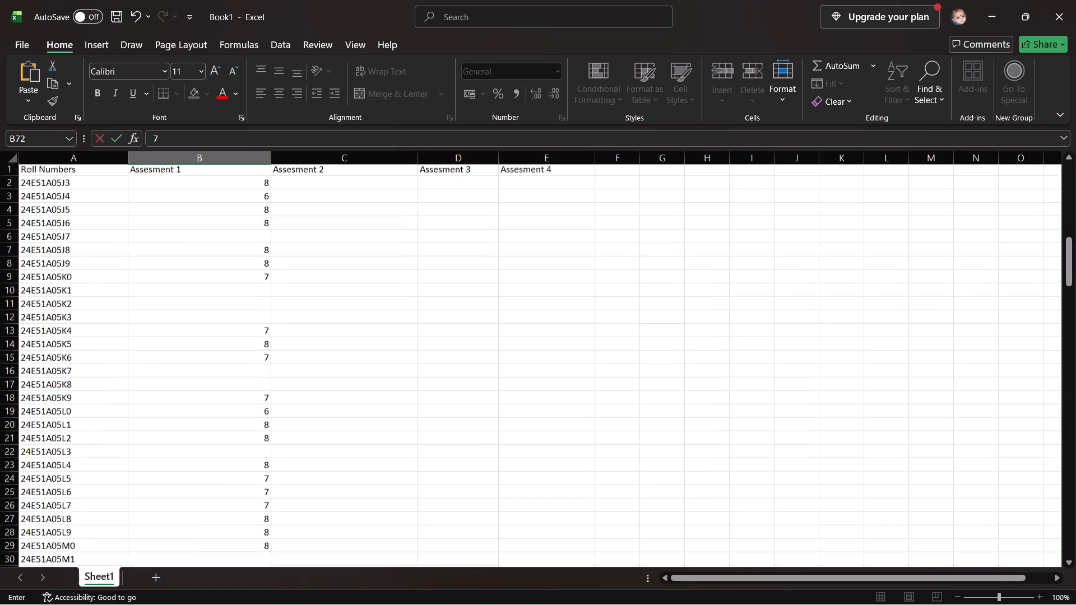
{"action": "left_click", "coordinate": [336, 189]}
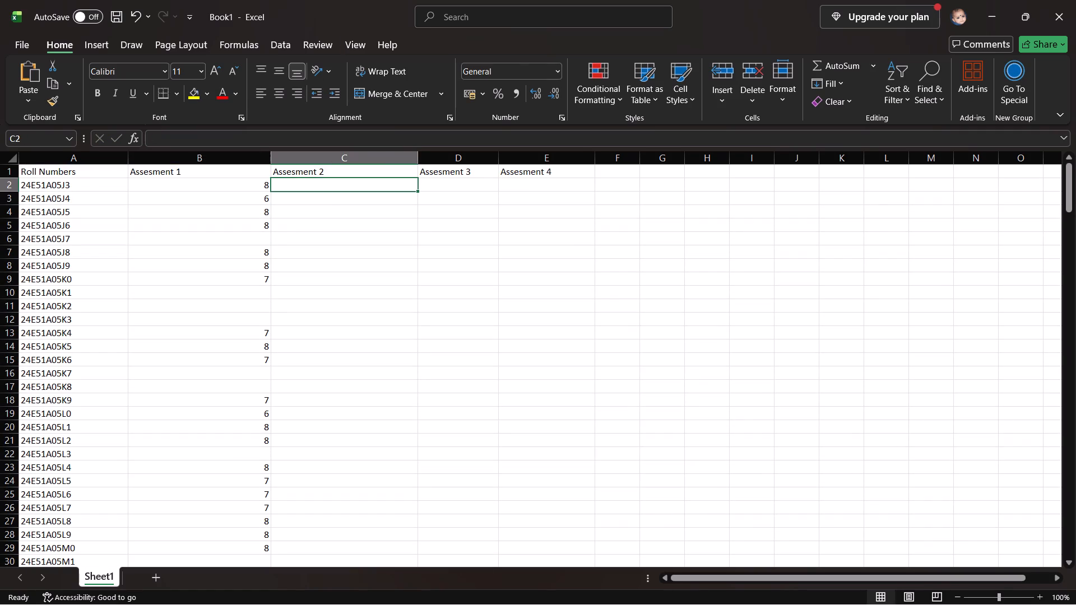
AutoFit the widths of columns B to E to their Assesment 1 to Assesment 4 headings.
{"action": "double_click", "coordinate": [272, 157]}
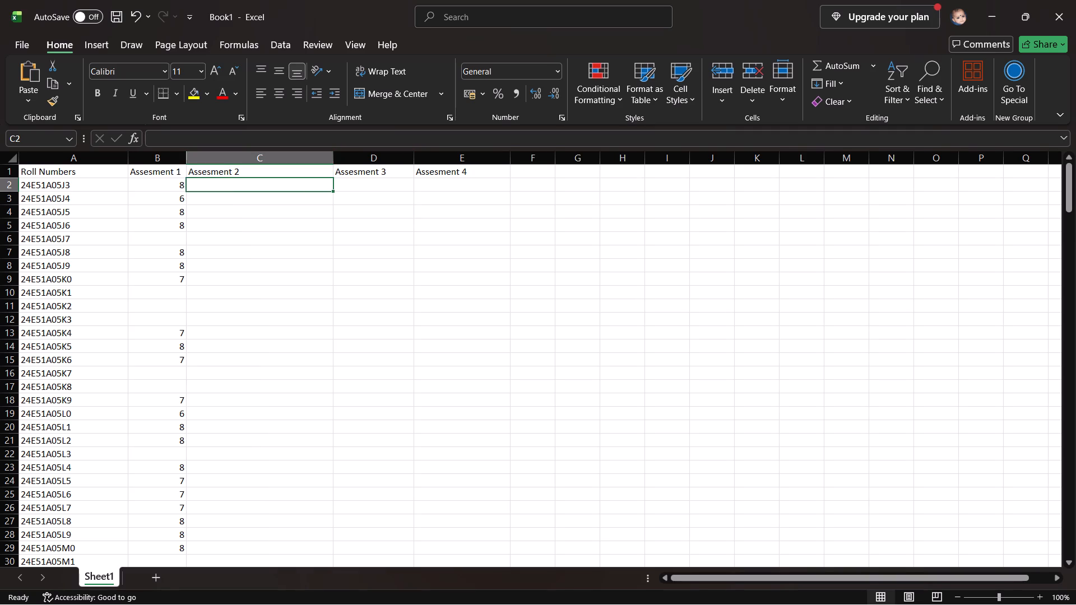
{"action": "double_click", "coordinate": [332, 160]}
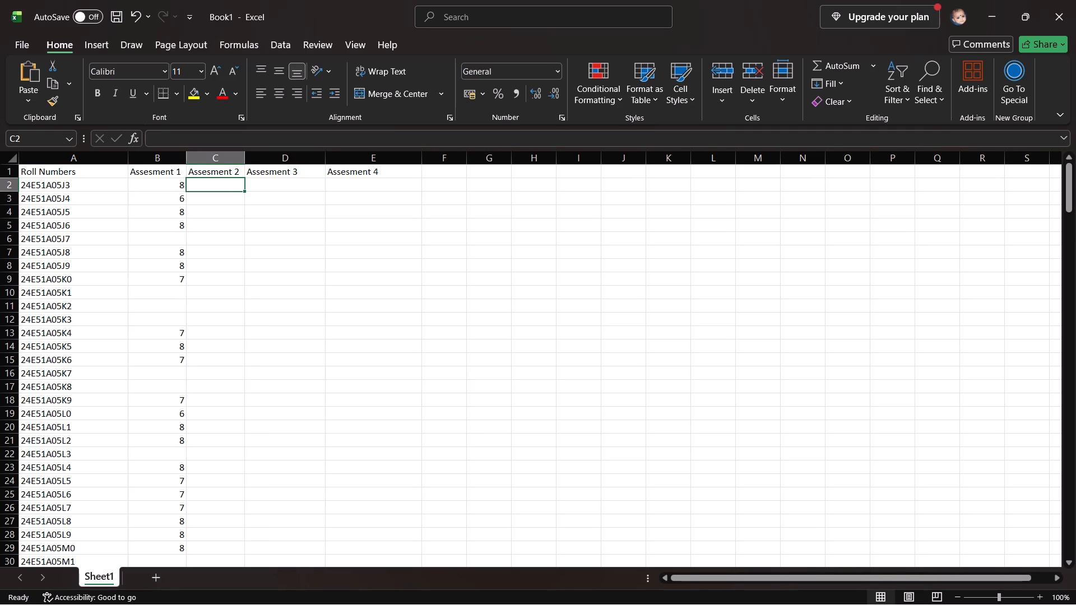
{"action": "double_click", "coordinate": [324, 160]}
{"action": "double_click", "coordinate": [397, 160]}
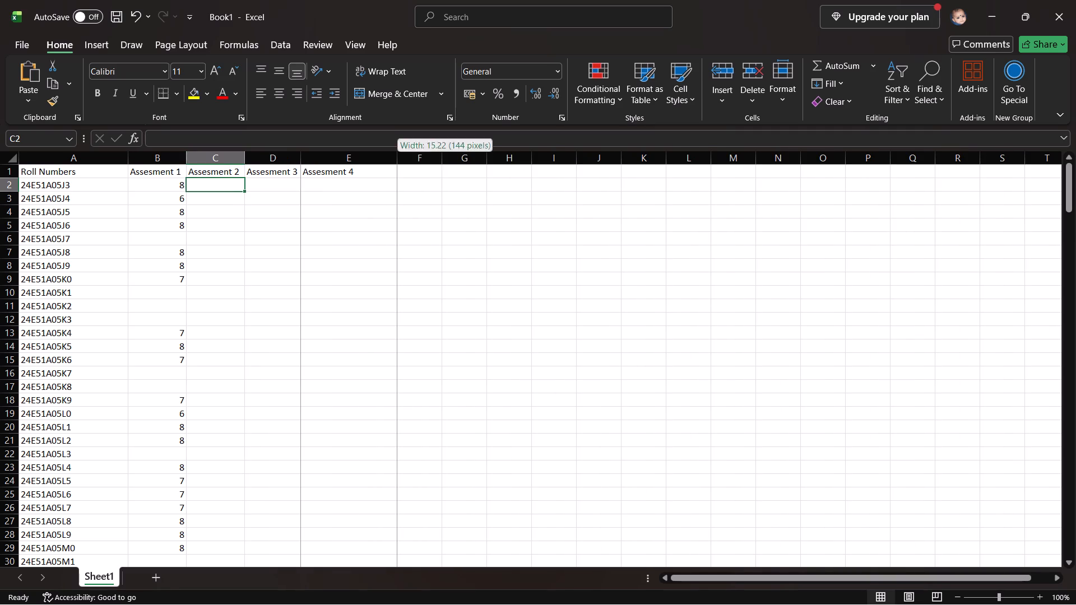
{"action": "left_click", "coordinate": [226, 188]}
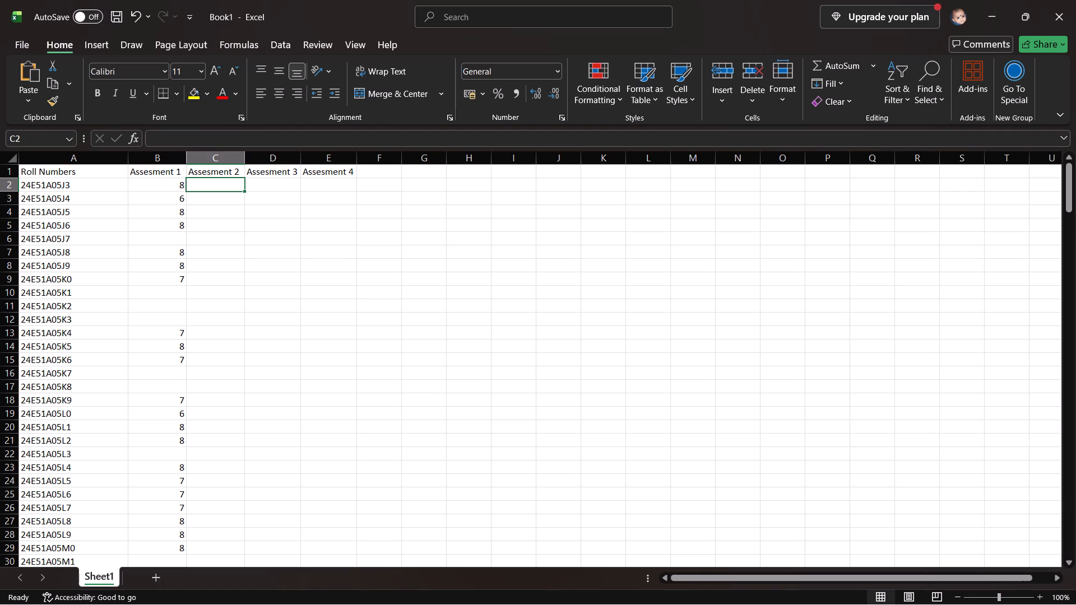
Review the roll numbers and their Assesment 1 marks from the heading row down to row 72.
{"action": "scroll", "coordinate": [196, 313], "scroll_direction": "up", "scroll_amount": 1}
{"action": "scroll", "coordinate": [196, 313], "scroll_direction": "down", "scroll_amount": 6}
{"action": "scroll", "coordinate": [196, 313], "scroll_direction": "up", "scroll_amount": 1}
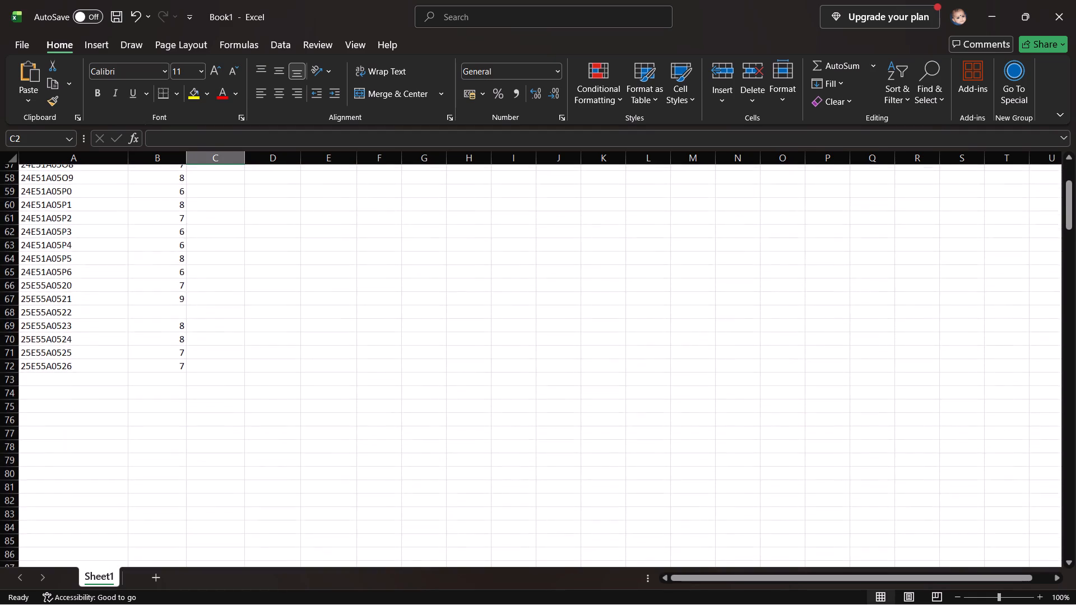
{"action": "scroll", "coordinate": [196, 313], "scroll_direction": "up", "scroll_amount": 1}
{"action": "scroll", "coordinate": [196, 313], "scroll_direction": "down", "scroll_amount": 4}
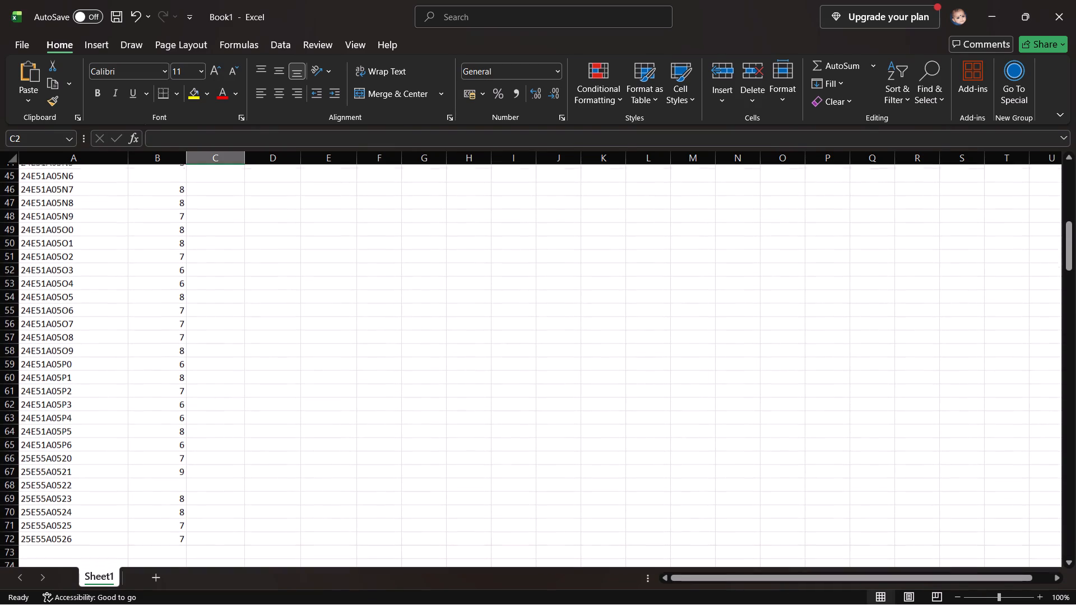
{"action": "scroll", "coordinate": [196, 313], "scroll_direction": "down", "scroll_amount": 3}
{"action": "scroll", "coordinate": [200, 414], "scroll_direction": "up", "scroll_amount": 4}
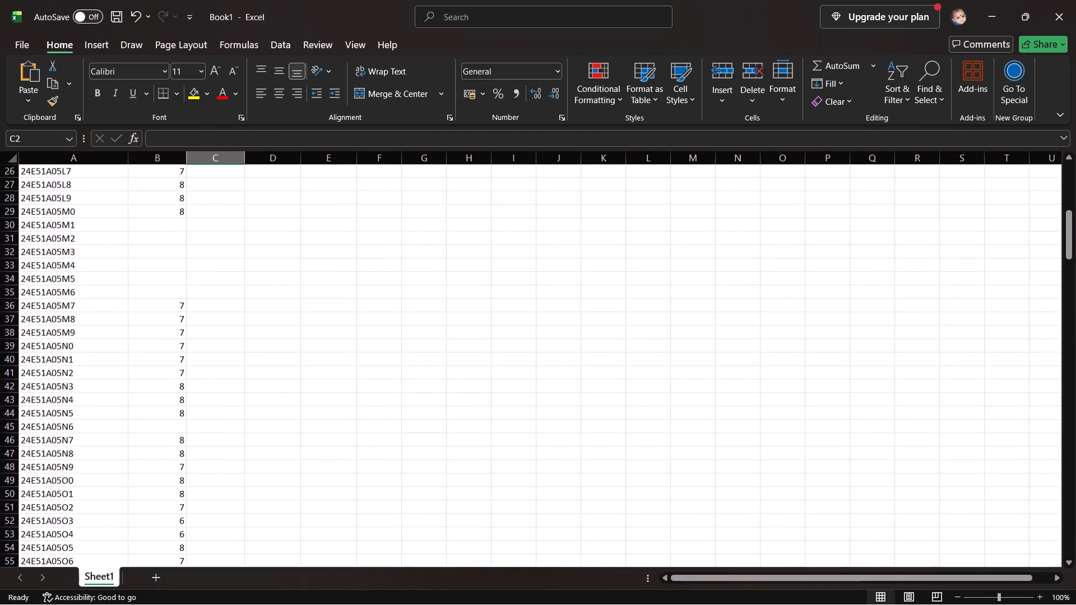
{"action": "scroll", "coordinate": [200, 414], "scroll_direction": "up", "scroll_amount": 2}
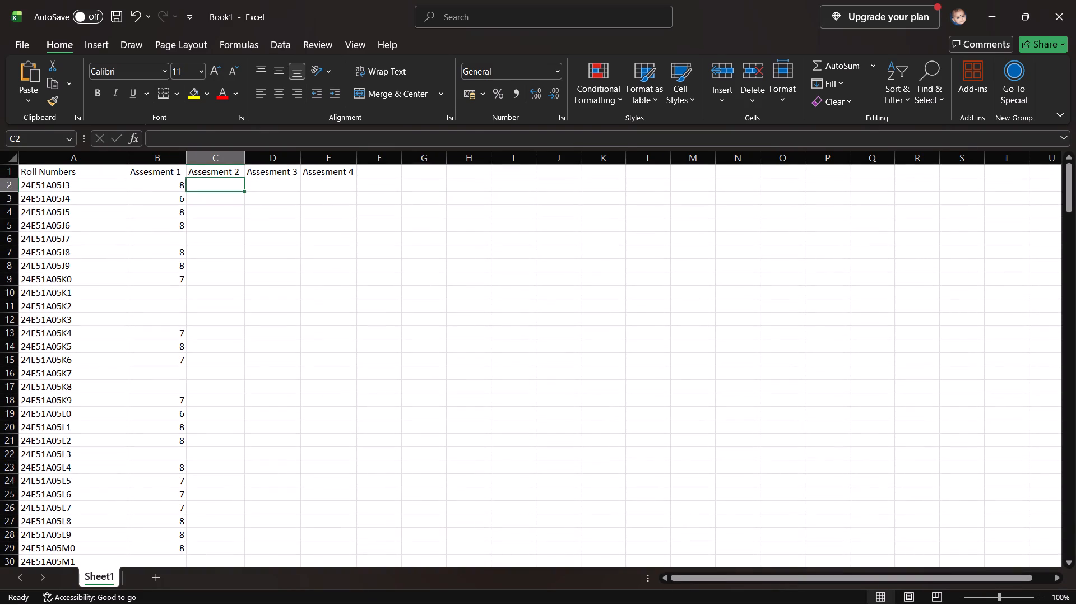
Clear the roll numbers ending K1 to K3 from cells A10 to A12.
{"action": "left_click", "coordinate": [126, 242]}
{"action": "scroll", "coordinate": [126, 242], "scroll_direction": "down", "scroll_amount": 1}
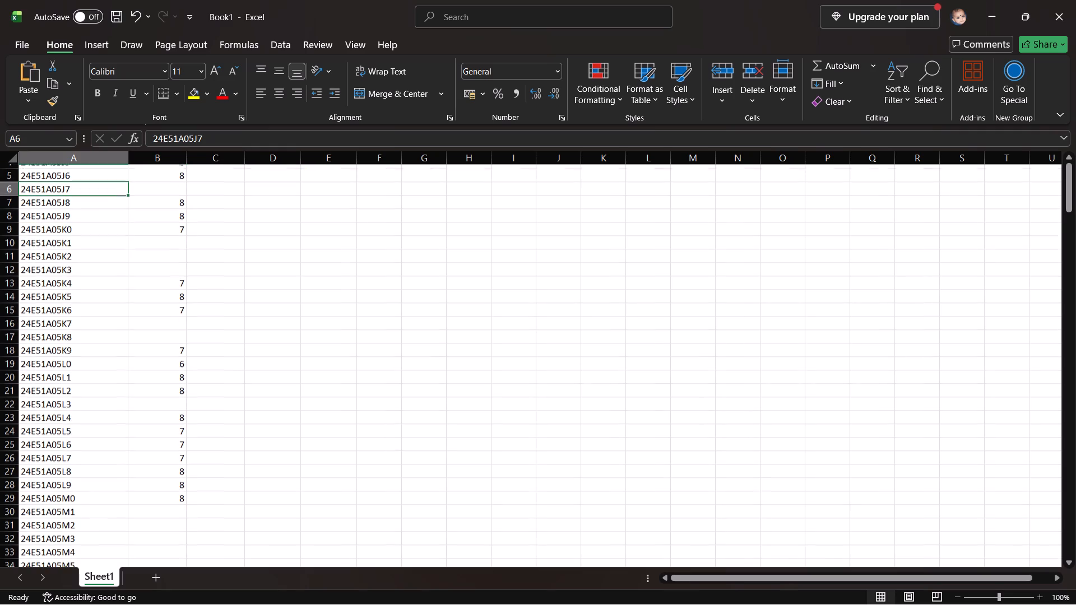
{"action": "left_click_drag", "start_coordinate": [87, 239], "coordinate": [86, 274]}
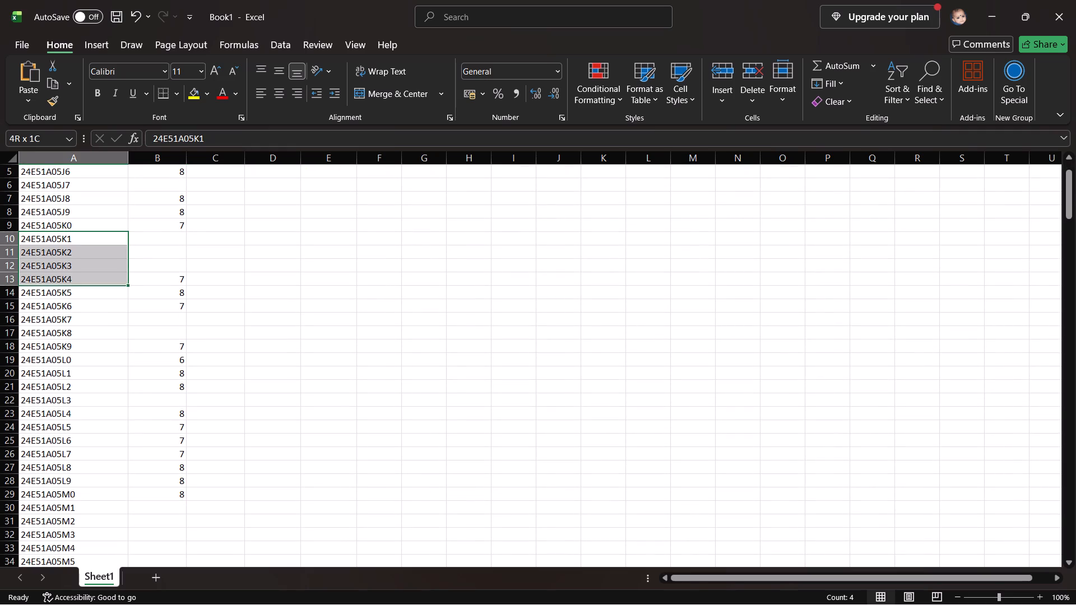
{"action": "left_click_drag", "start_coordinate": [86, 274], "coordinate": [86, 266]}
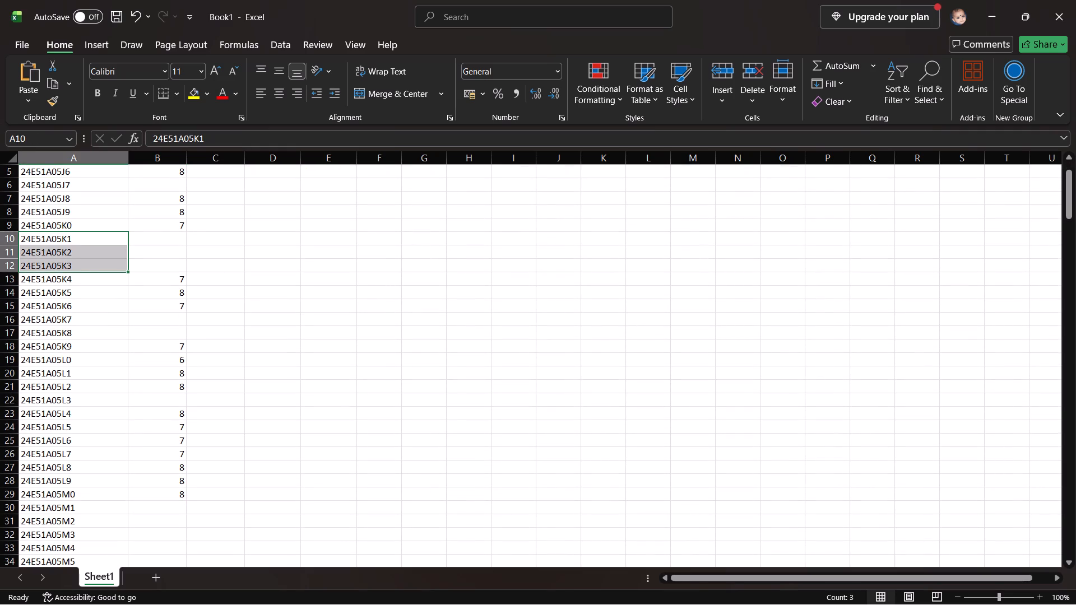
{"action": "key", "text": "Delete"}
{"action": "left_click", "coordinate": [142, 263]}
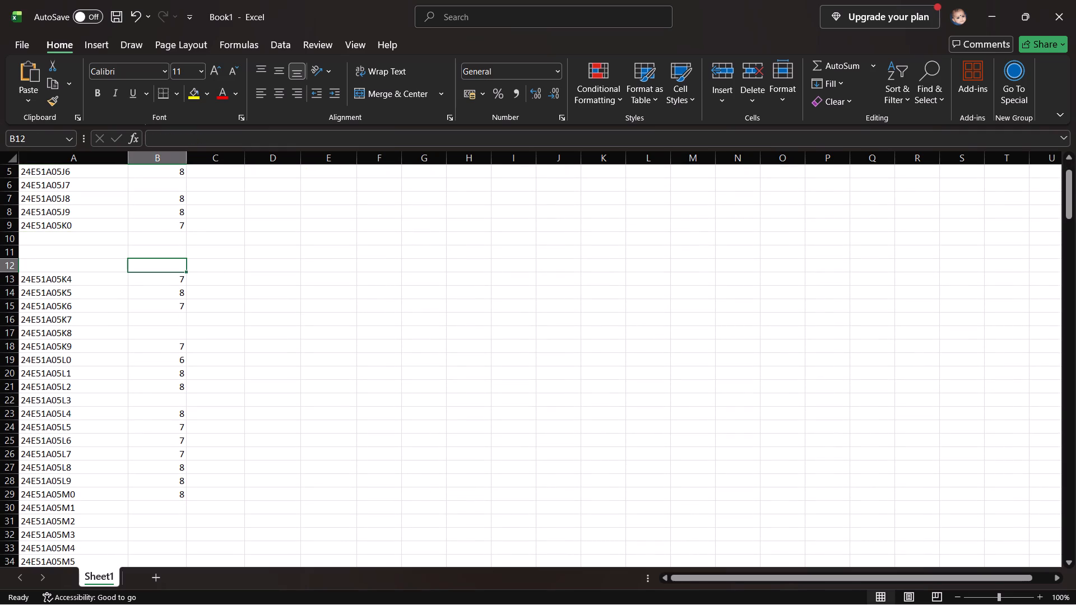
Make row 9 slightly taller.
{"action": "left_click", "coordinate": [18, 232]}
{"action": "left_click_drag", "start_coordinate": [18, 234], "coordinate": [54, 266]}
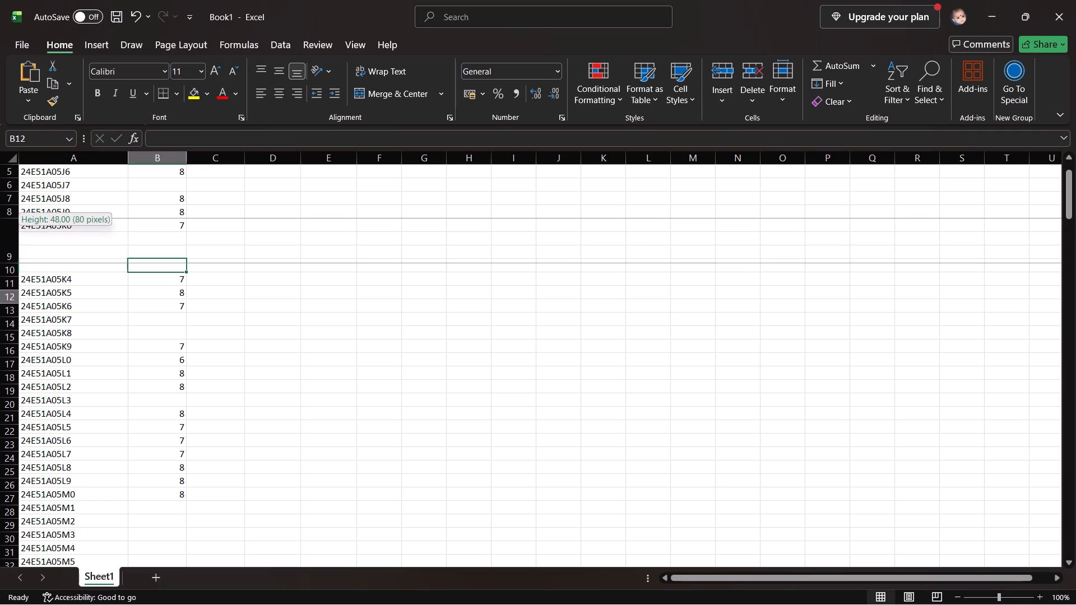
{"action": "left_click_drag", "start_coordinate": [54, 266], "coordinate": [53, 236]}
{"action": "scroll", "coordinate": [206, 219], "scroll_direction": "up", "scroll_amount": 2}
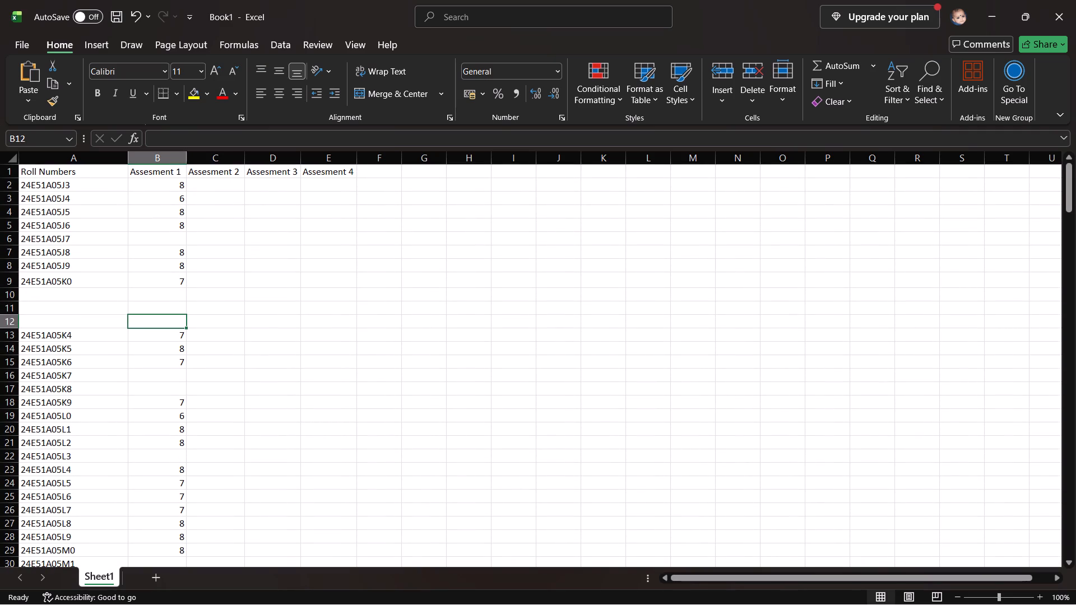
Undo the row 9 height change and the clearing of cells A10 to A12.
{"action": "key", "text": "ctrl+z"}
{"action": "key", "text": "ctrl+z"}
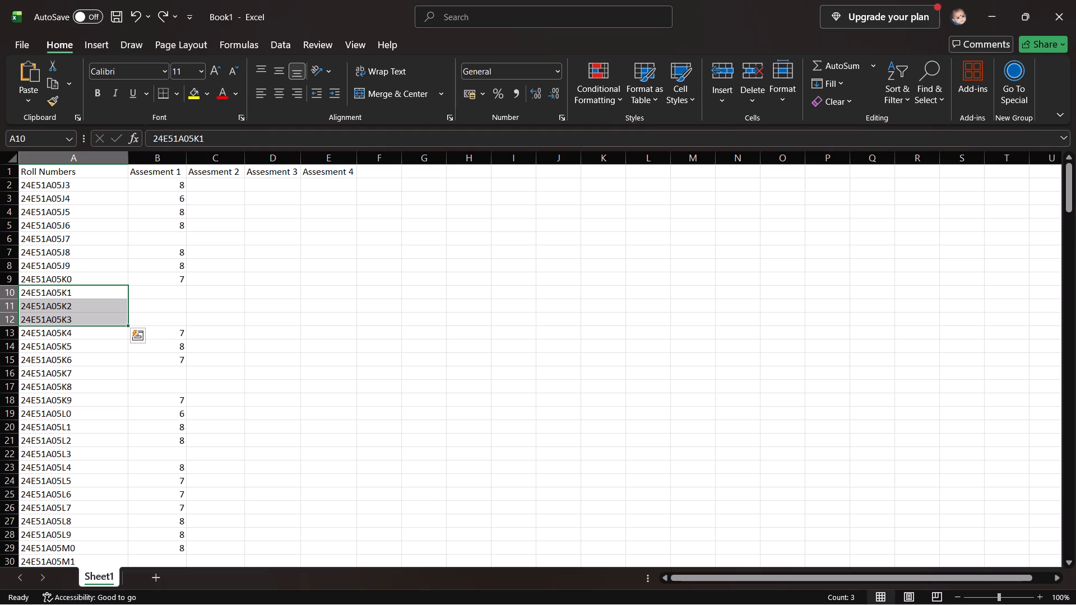
Enter the first Assesment 2 marks: 7 in cell C2 and 8 in C4, leaving C3 blank.
{"action": "left_click", "coordinate": [200, 183]}
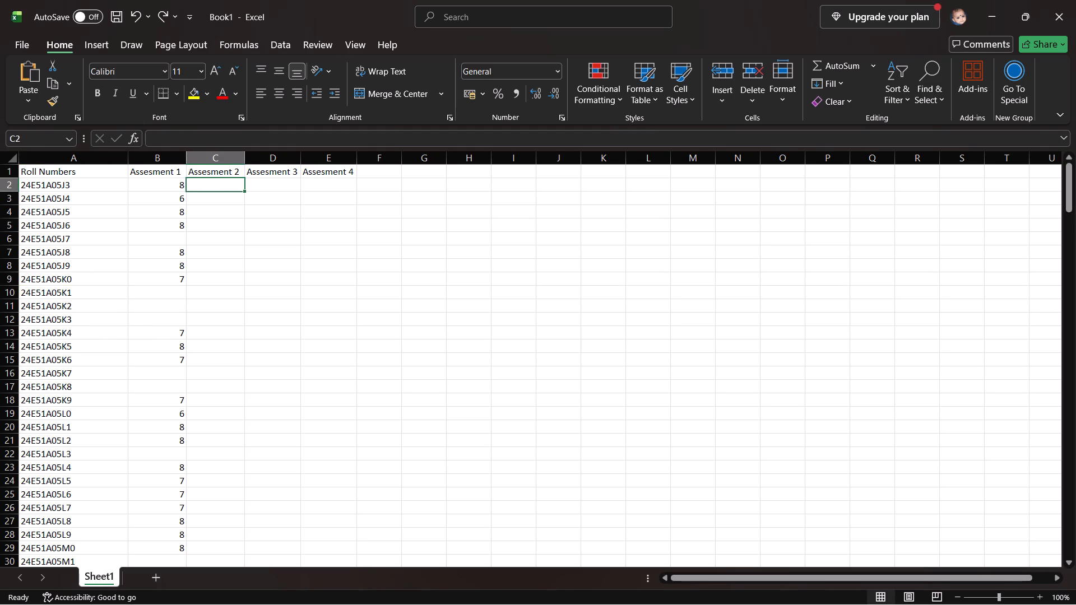
{"action": "key", "text": "7"}
{"action": "key", "text": "Down"}
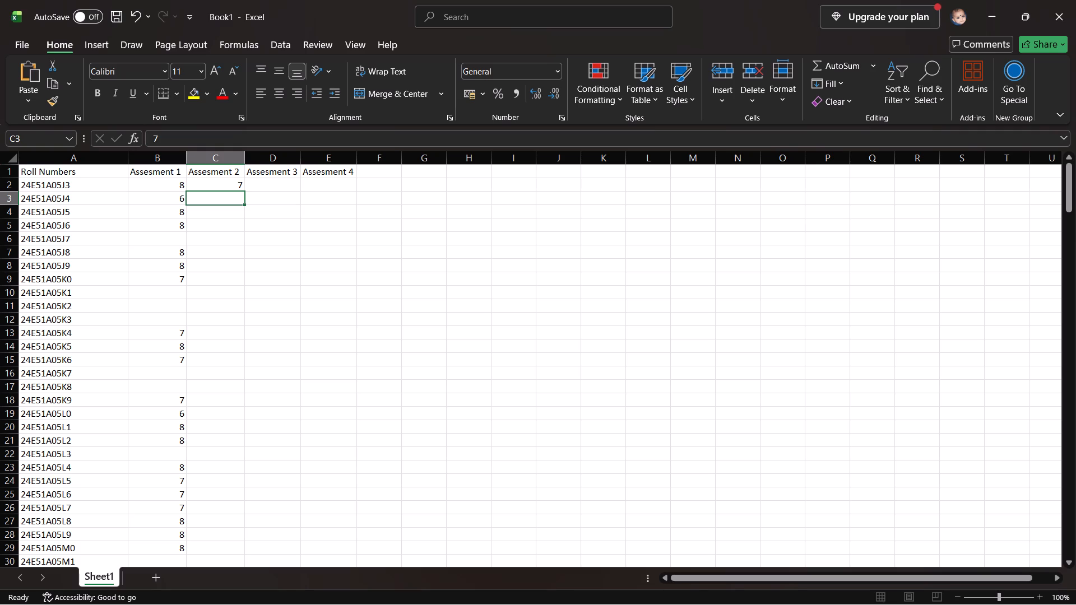
{"action": "key", "text": "Down"}
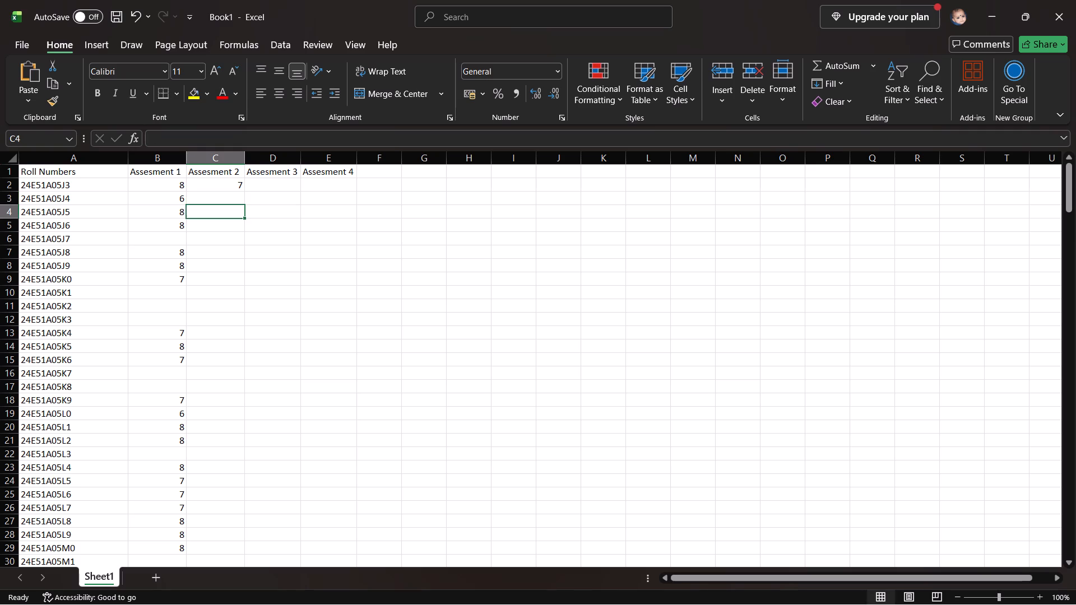
{"action": "key", "text": "Up"}
{"action": "key", "text": "Down"}
{"action": "key", "text": "8"}
{"action": "key", "text": "Down"}
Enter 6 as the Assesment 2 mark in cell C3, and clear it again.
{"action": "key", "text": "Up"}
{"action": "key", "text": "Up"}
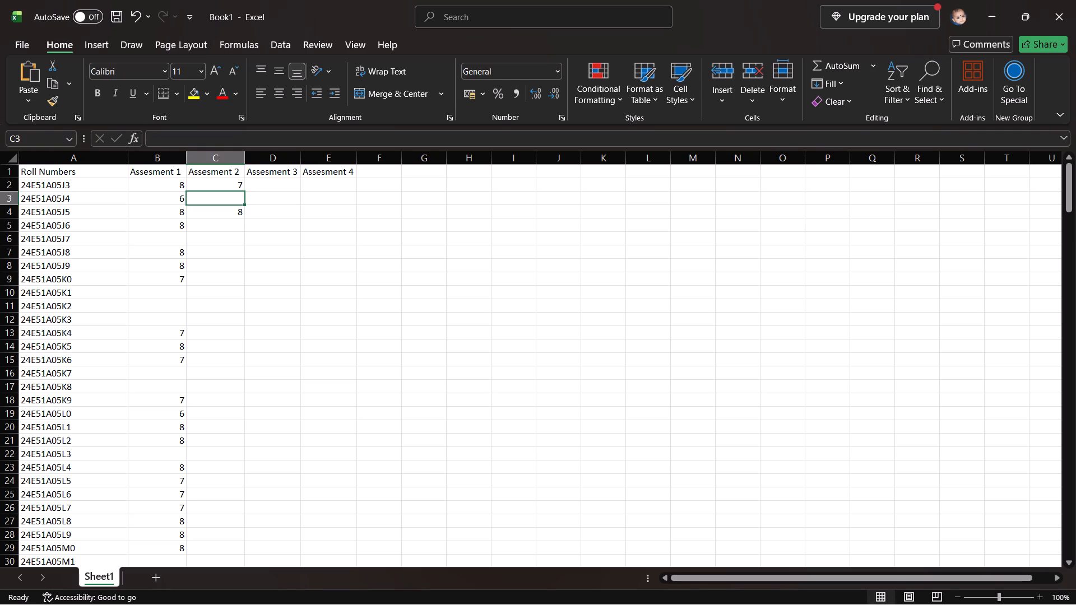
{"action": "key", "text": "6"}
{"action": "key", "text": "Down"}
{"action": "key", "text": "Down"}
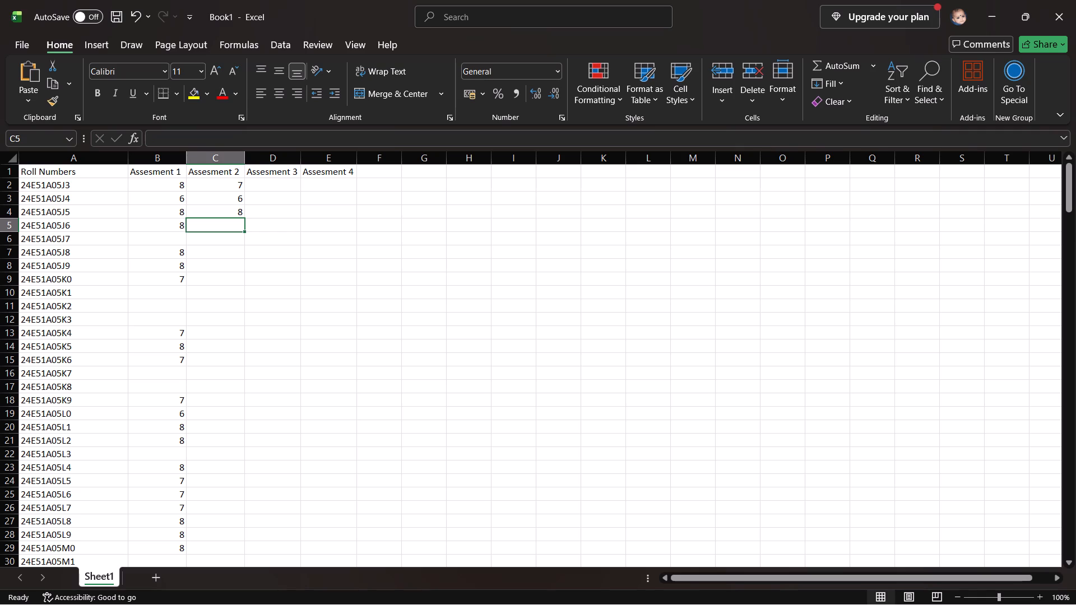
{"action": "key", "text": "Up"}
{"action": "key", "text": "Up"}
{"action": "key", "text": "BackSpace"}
Enter the Assesment 2 marks 7 in C6, 8 in C7, 7 in C8 and 7 in C9, leaving C5 blank.
{"action": "key", "text": "Down"}
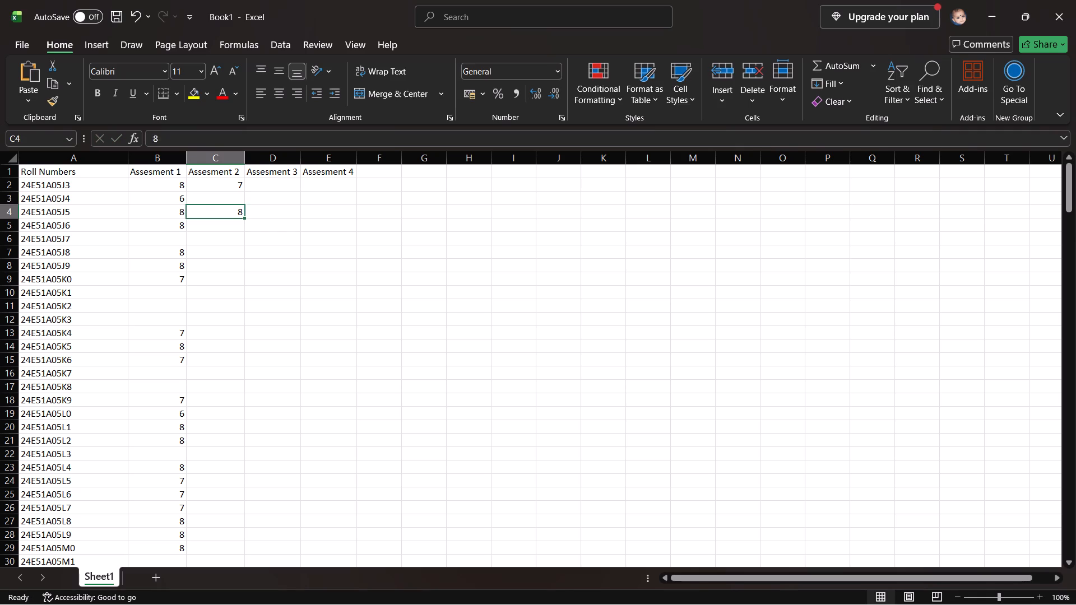
{"action": "key", "text": "Down"}
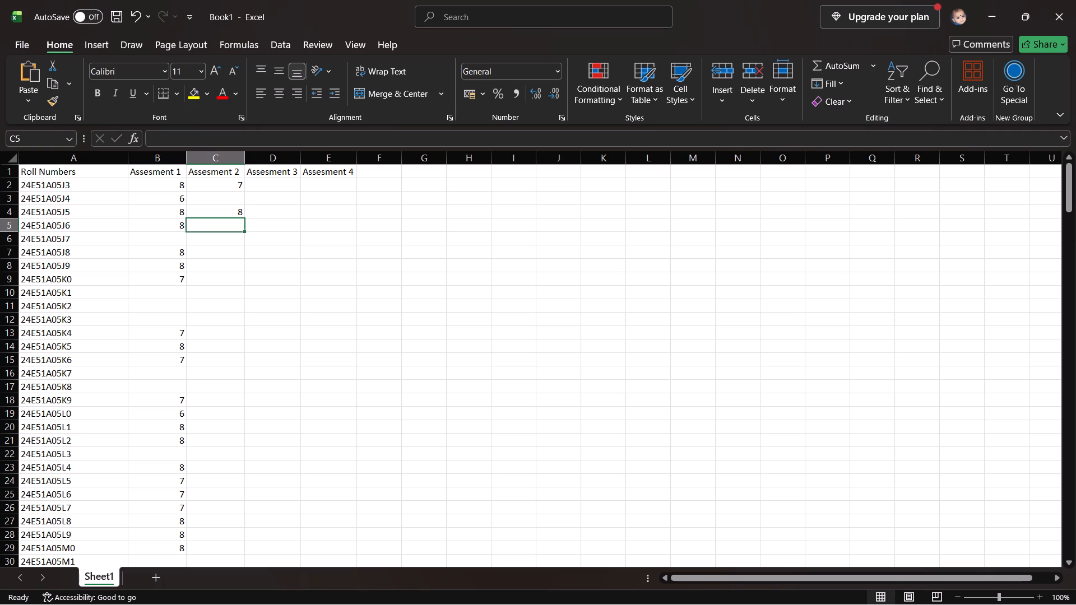
{"action": "key", "text": "Down"}
{"action": "key", "text": "7"}
{"action": "key", "text": "Down"}
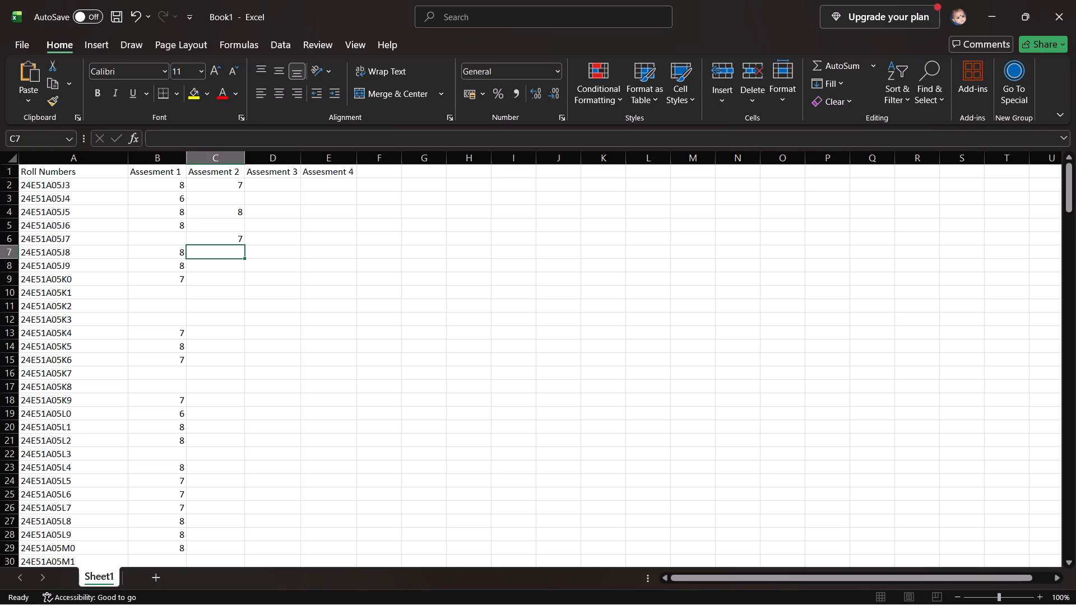
{"action": "key", "text": "8"}
{"action": "key", "text": "Down"}
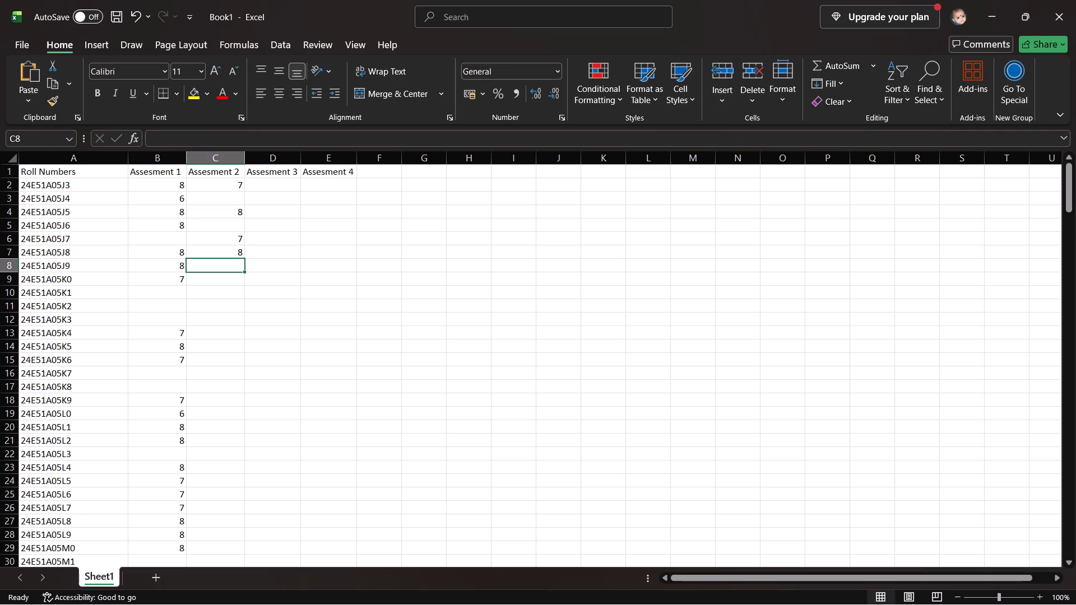
{"action": "key", "text": "Down"}
{"action": "key", "text": "Up"}
{"action": "key", "text": "7"}
{"action": "key", "text": "Down"}
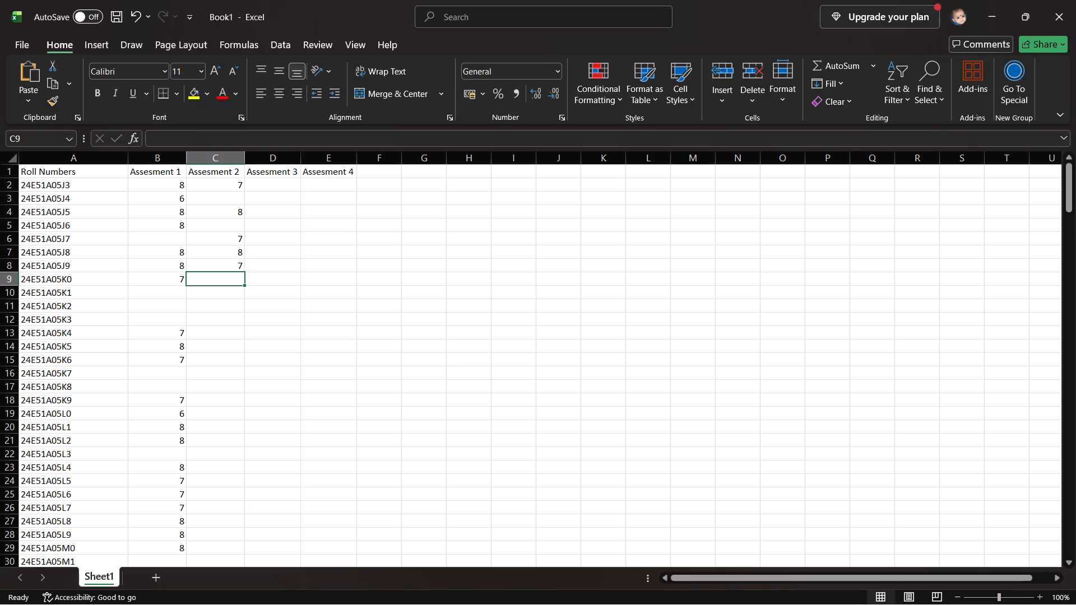
{"action": "key", "text": "7"}
{"action": "key", "text": "Down"}
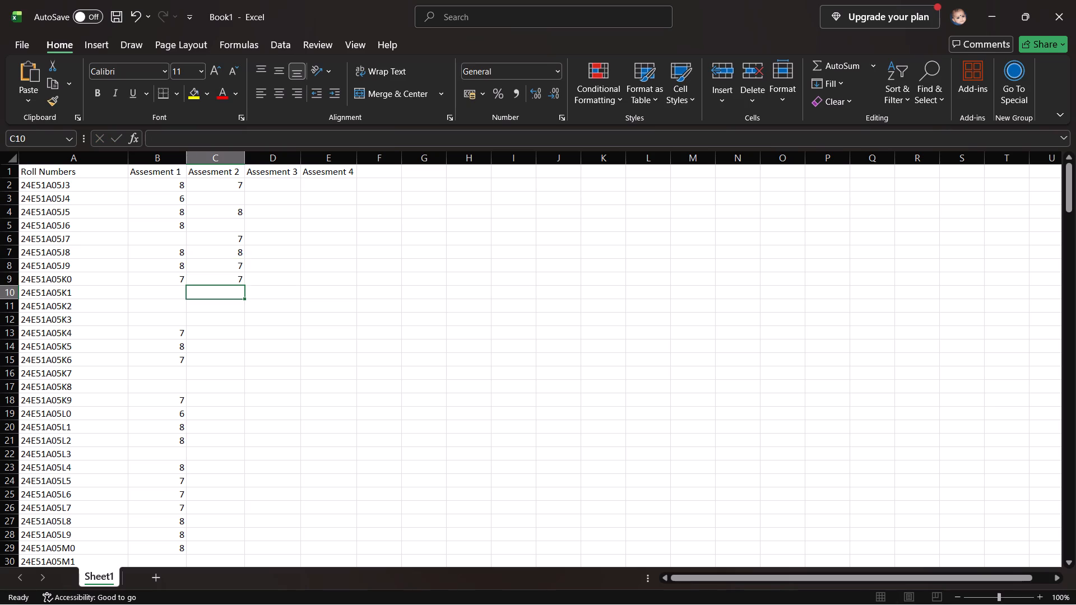
Leave C10 to C12 blank and enter the Assesment 2 mark 7 in cell C13.
{"action": "key", "text": "Down"}
{"action": "key", "text": "Down"}
{"action": "key", "text": "Down"}
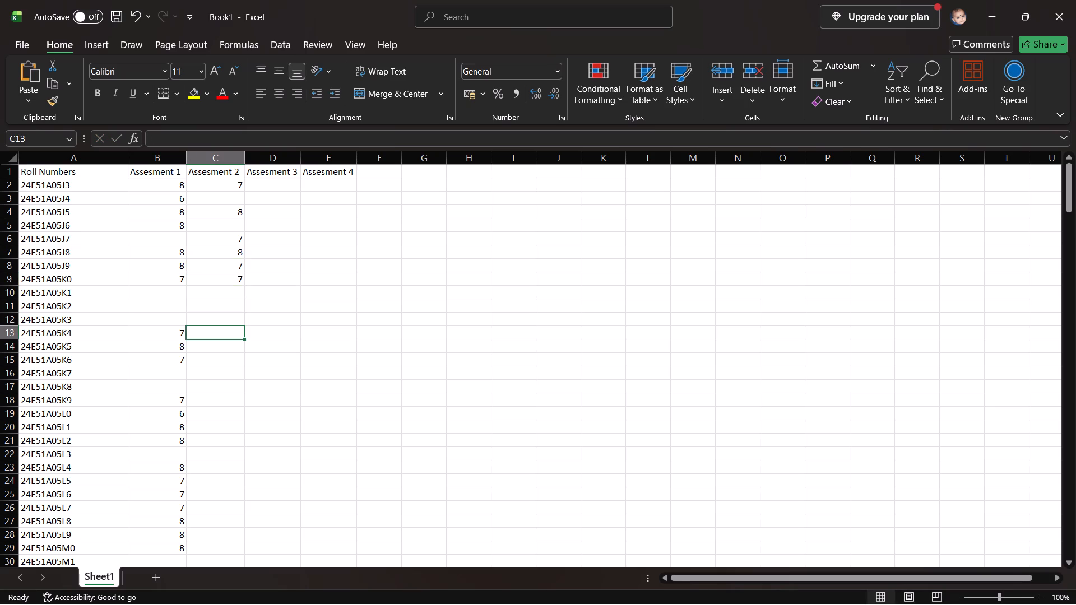
{"action": "key", "text": "7"}
{"action": "key", "text": "Down"}
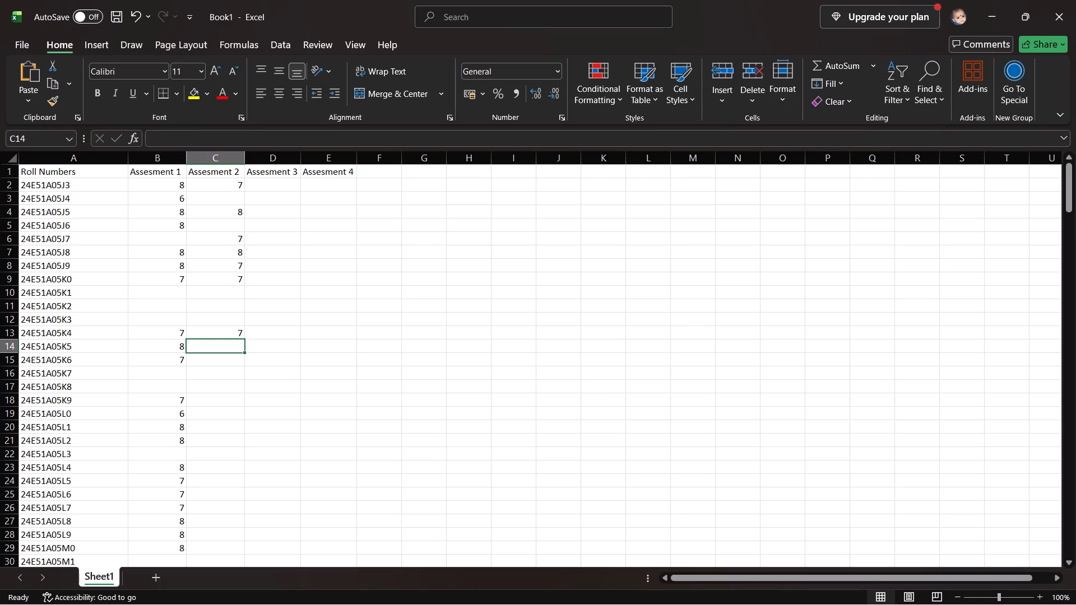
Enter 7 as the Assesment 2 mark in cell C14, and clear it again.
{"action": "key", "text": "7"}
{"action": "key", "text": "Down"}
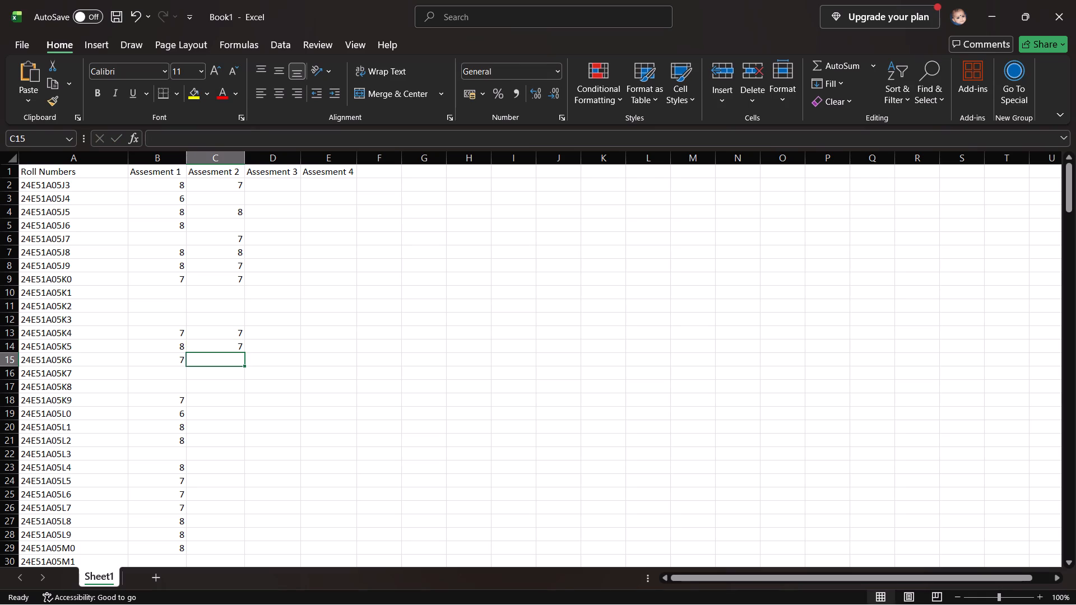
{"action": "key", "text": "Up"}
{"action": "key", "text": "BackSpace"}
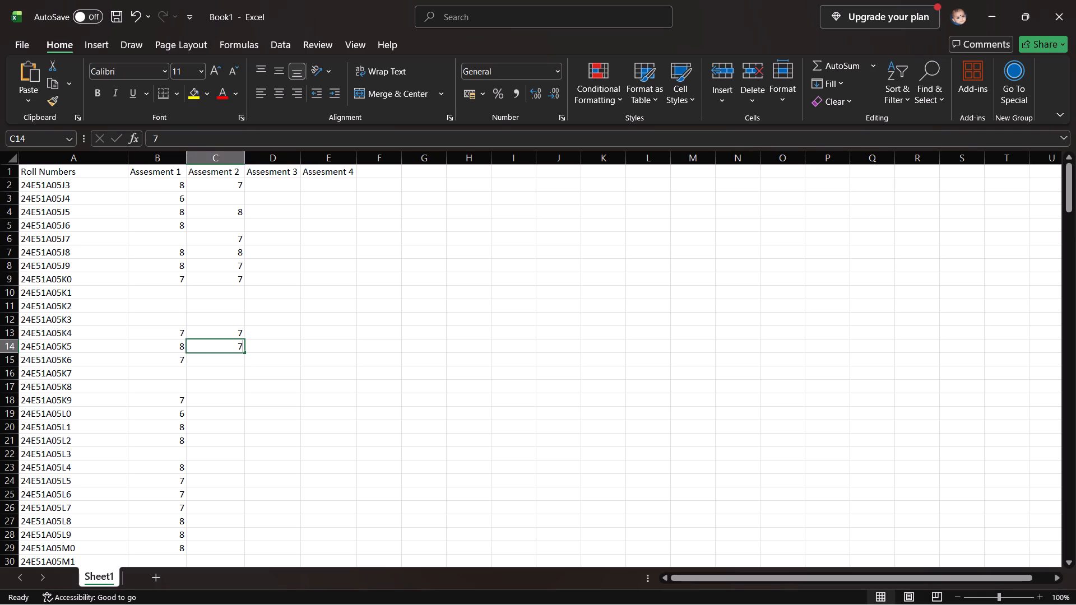
Enter the Assesment 2 mark 7 in cells C15, C18 and C19, leaving C16 and C17 blank.
{"action": "key", "text": "Down"}
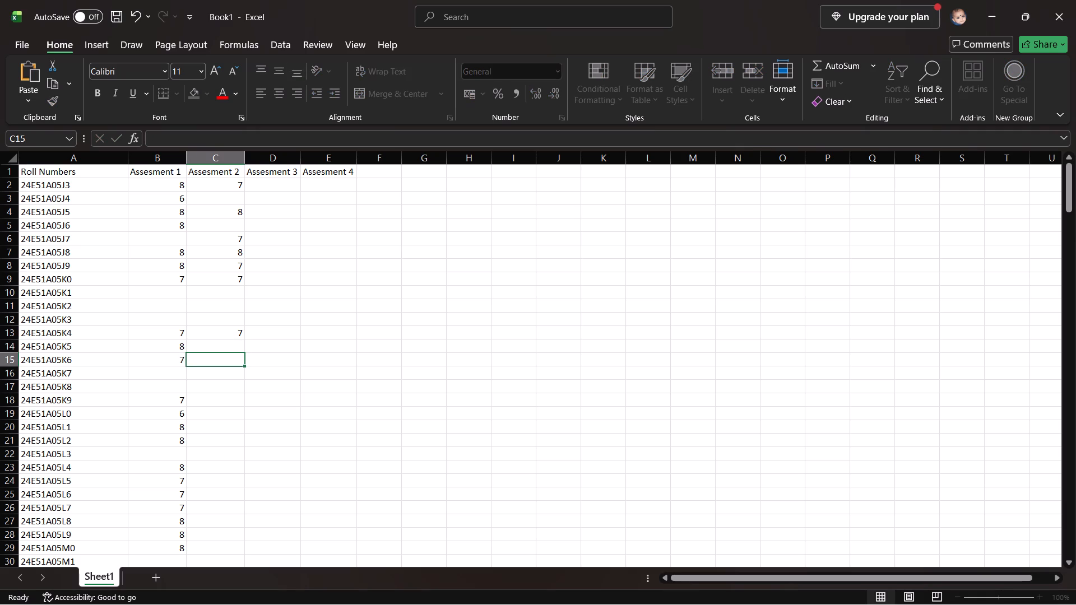
{"action": "key", "text": "7"}
{"action": "key", "text": "Down"}
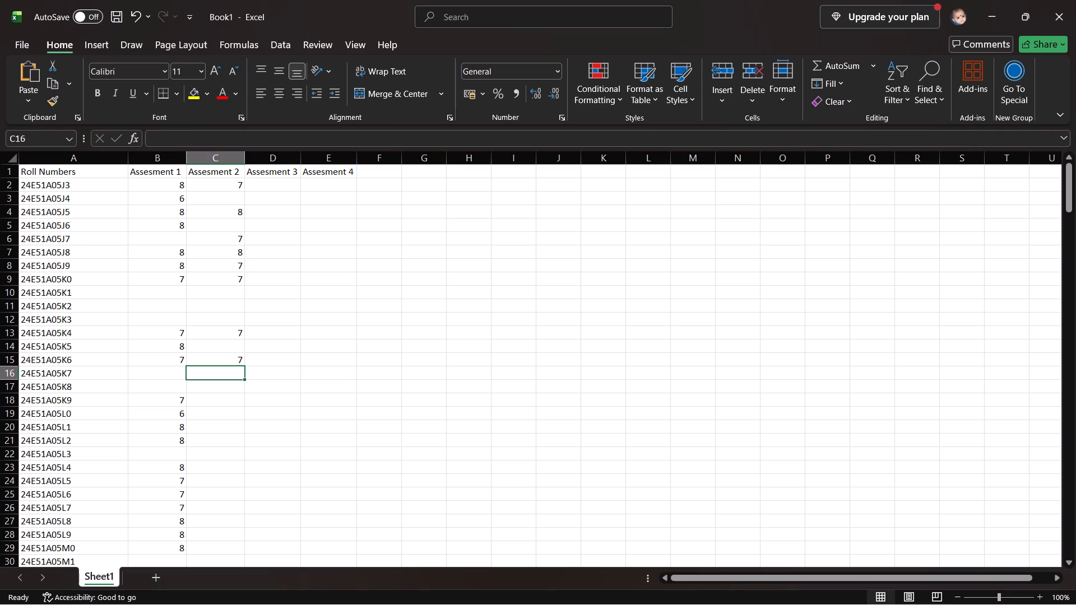
{"action": "key", "text": "Down"}
{"action": "key", "text": "Down"}
{"action": "key", "text": "7"}
{"action": "key", "text": "Down"}
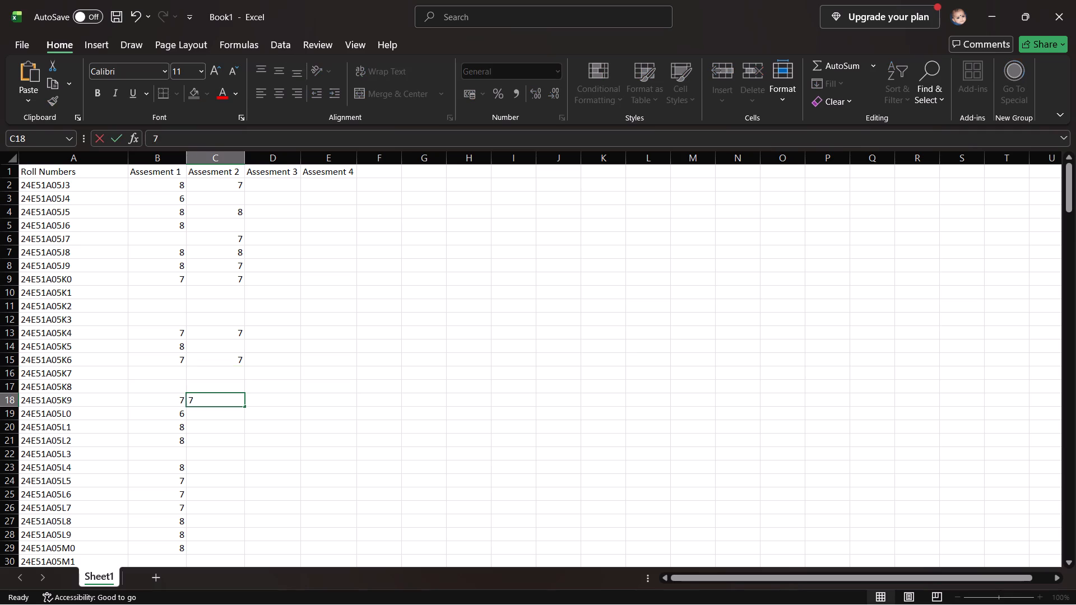
{"action": "key", "text": "7"}
{"action": "key", "text": "Down"}
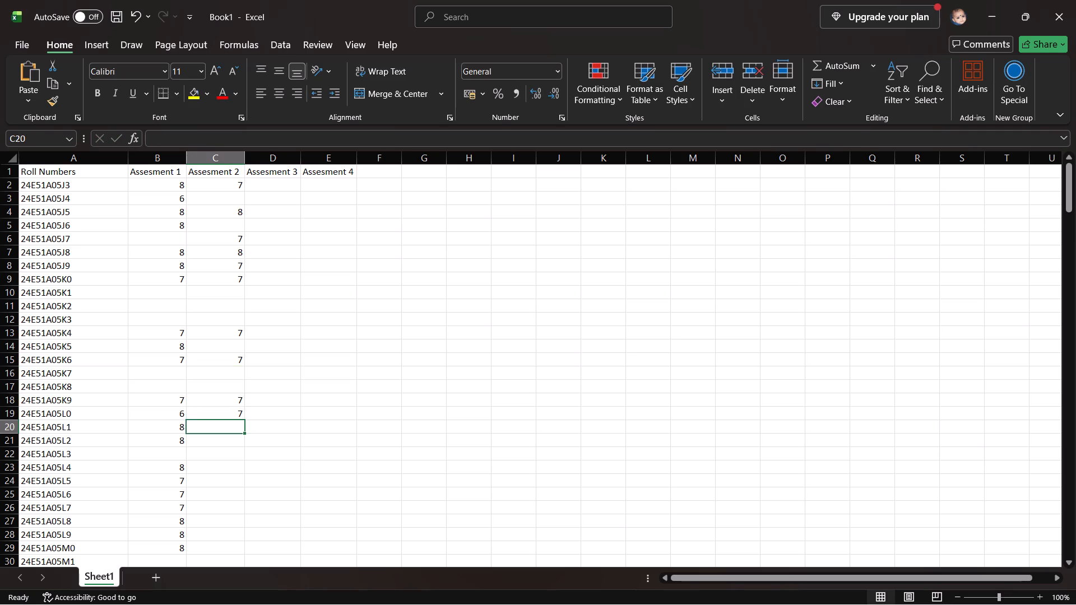
Enter the Assesment 2 mark 8 in cells C20, C21 and C23, leaving C22 blank.
{"action": "key", "text": "8"}
{"action": "key", "text": "Down"}
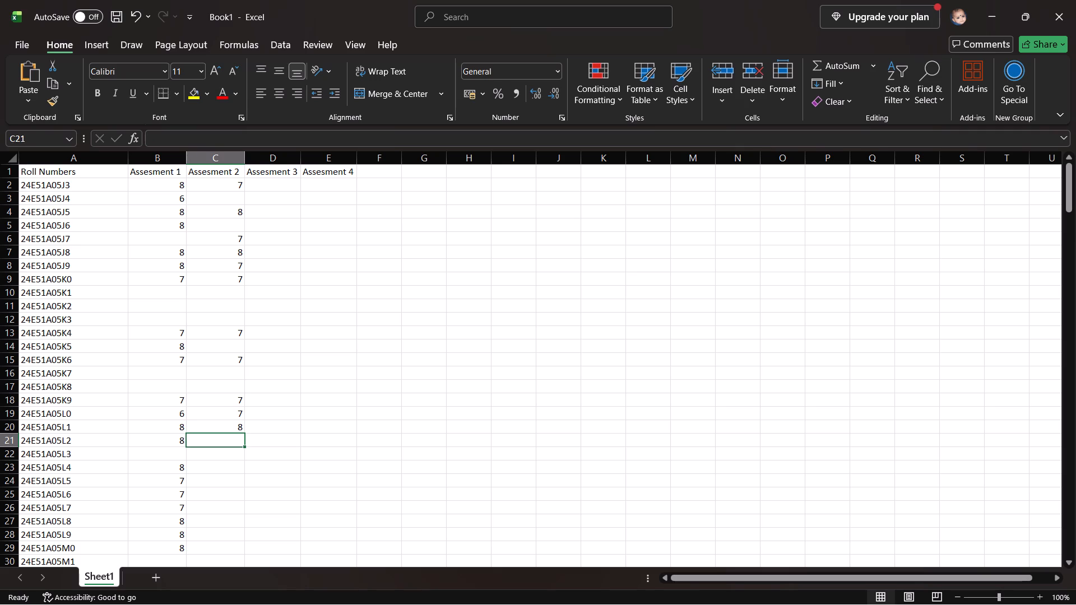
{"action": "key", "text": "8"}
{"action": "key", "text": "Down"}
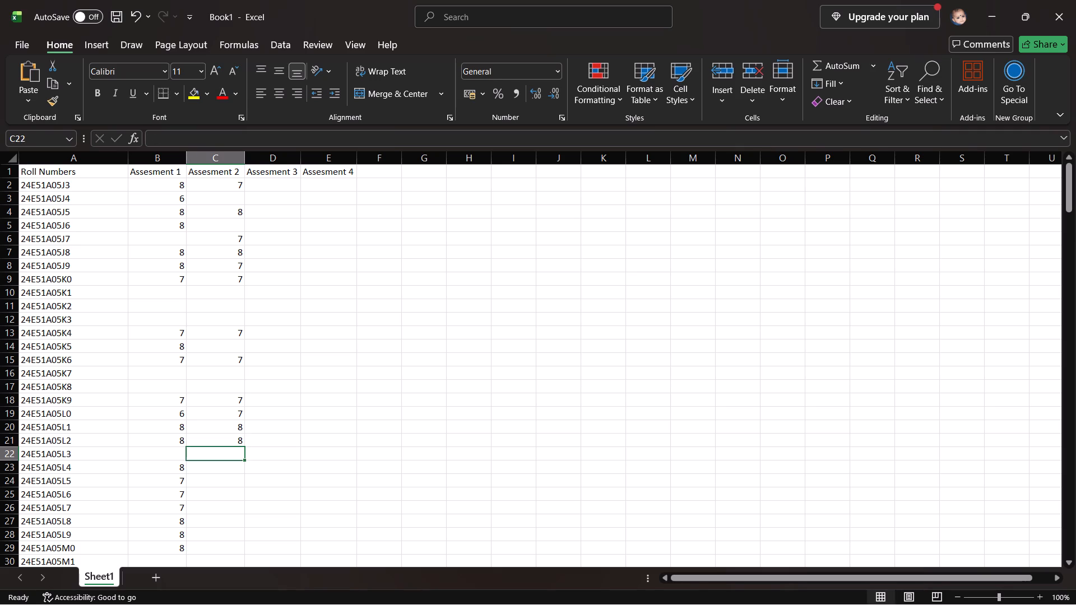
{"action": "key", "text": "Down"}
{"action": "key", "text": "8"}
{"action": "key", "text": "Down"}
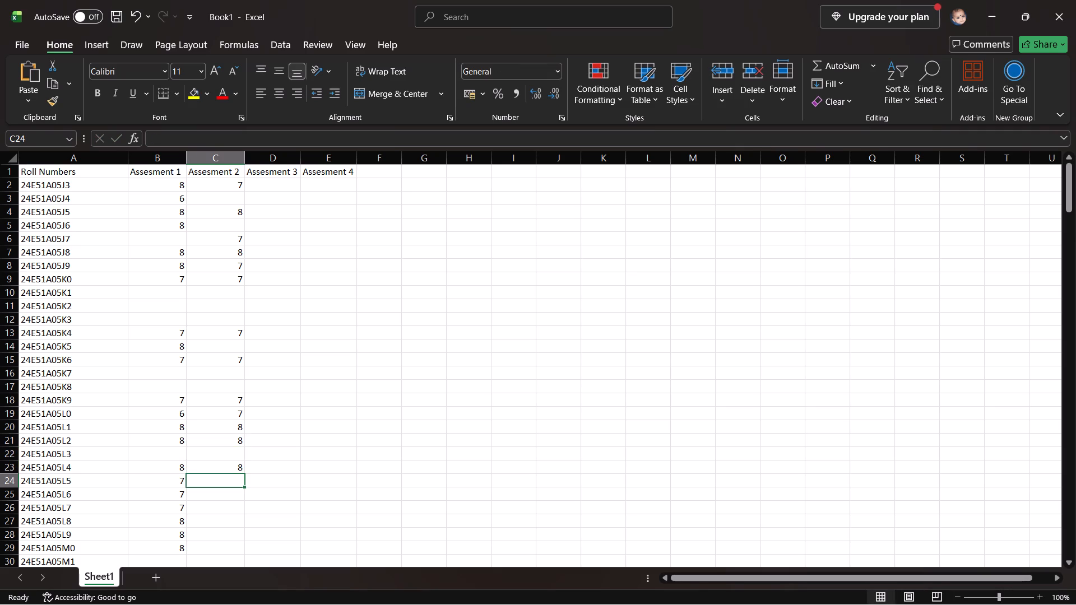
Enter the Assesment 2 marks 6, 7, 6, 7, 6 and 7 in cells C24 to C29.
{"action": "key", "text": "6"}
{"action": "key", "text": "Down"}
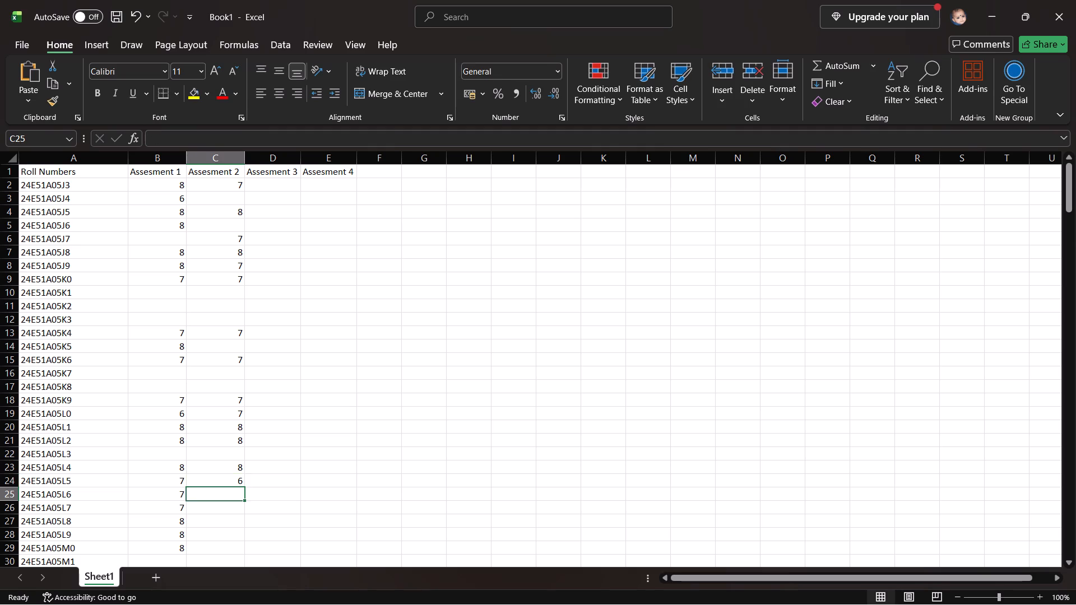
{"action": "key", "text": "7"}
{"action": "key", "text": "Down"}
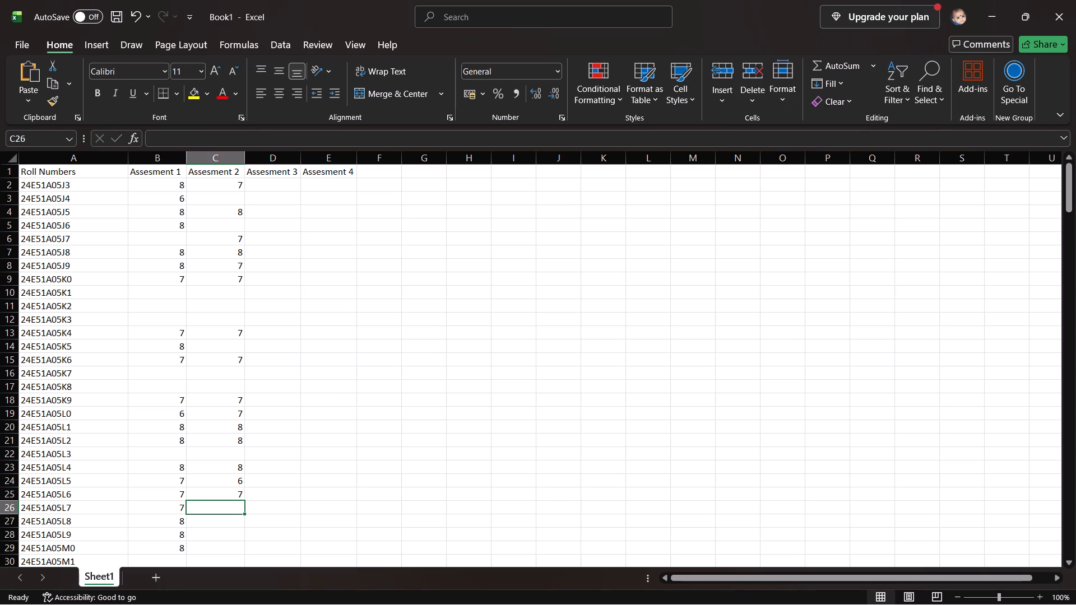
{"action": "key", "text": "Down"}
{"action": "key", "text": "Up"}
{"action": "key", "text": "6"}
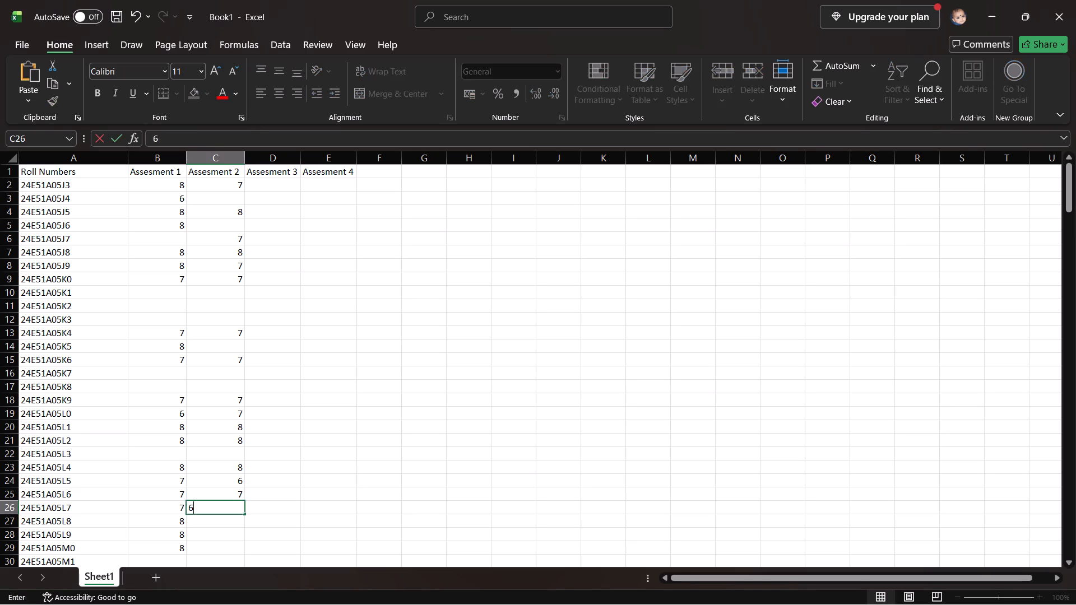
{"action": "key", "text": "Down"}
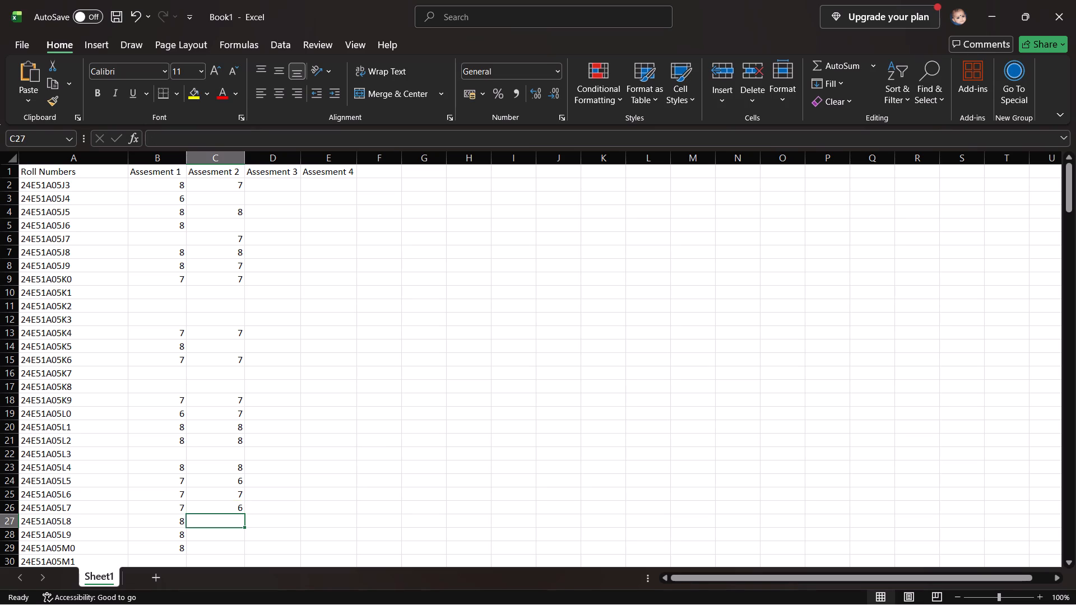
{"action": "key", "text": "7"}
{"action": "key", "text": "Down"}
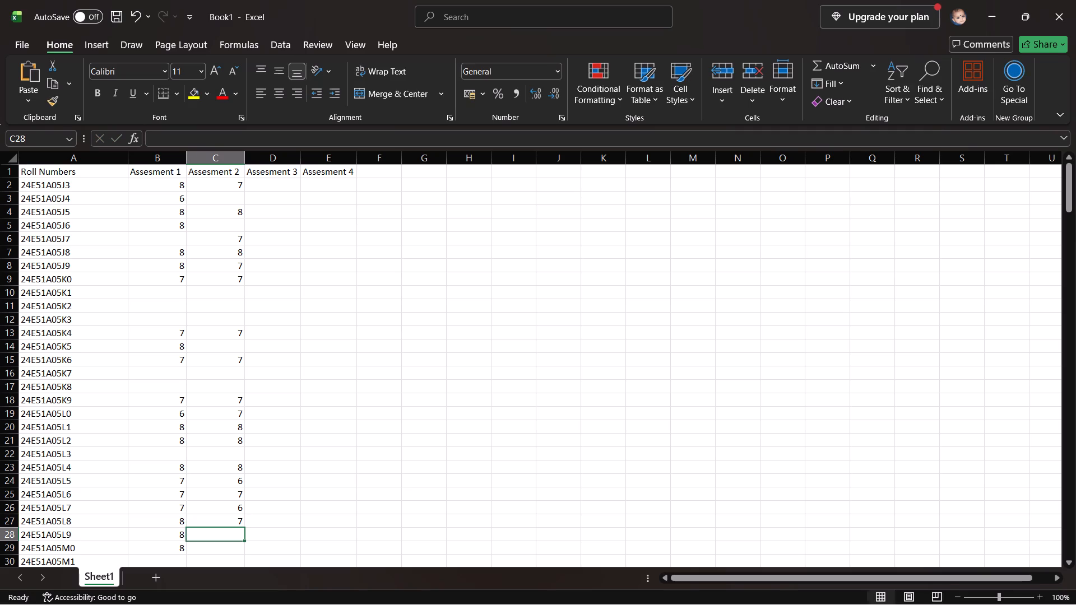
{"action": "key", "text": "6"}
{"action": "key", "text": "Down"}
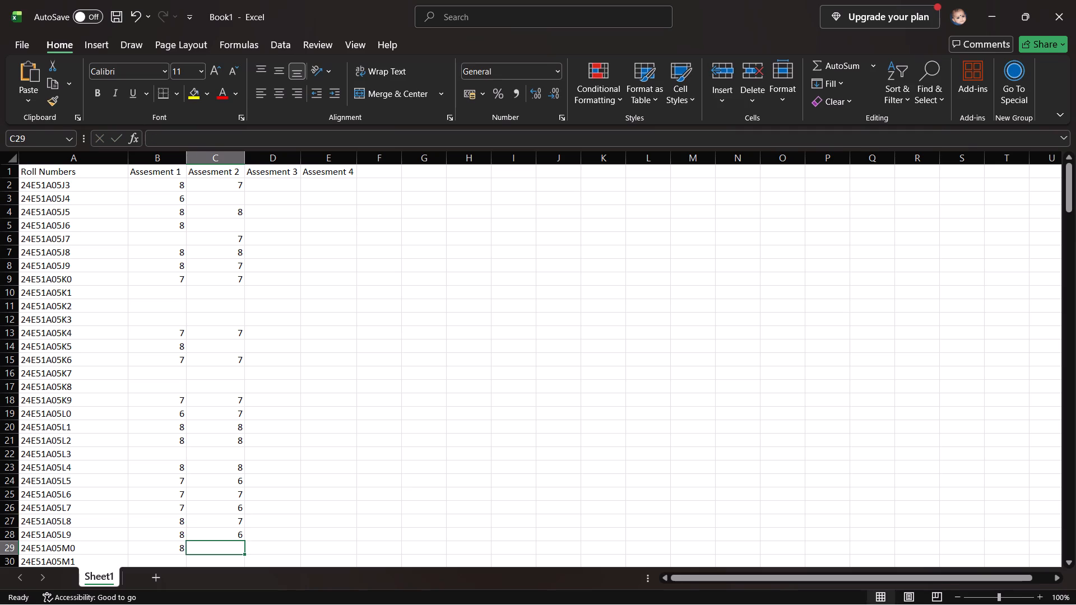
{"action": "key", "text": "7"}
{"action": "key", "text": "Down"}
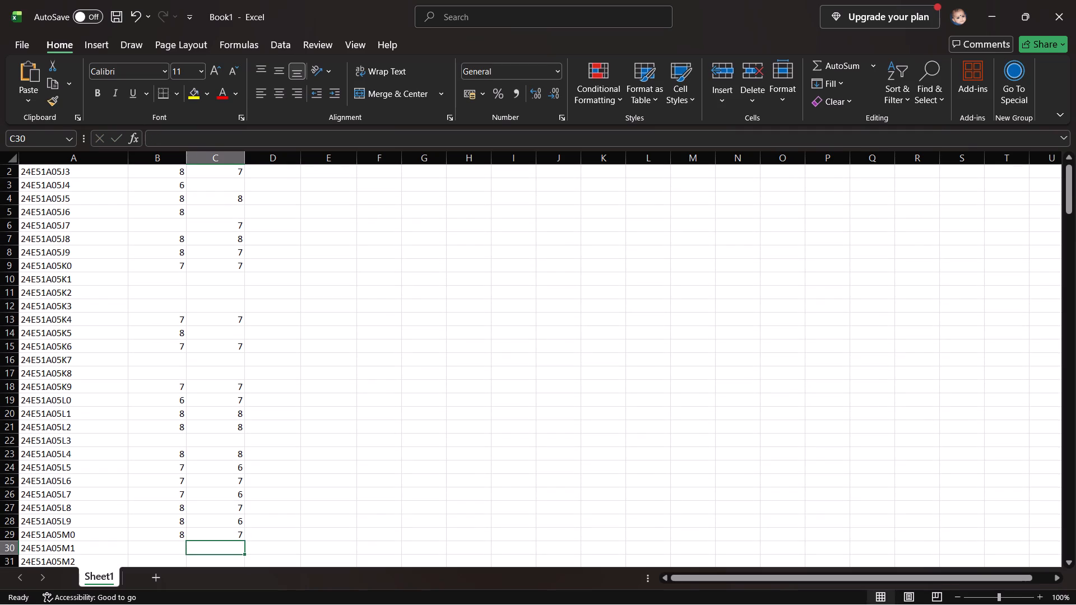
Enter the Assesment 2 mark 6 in cells C31, C33 and C34 and 7 in C35, leaving C30 and C32 blank.
{"action": "key", "text": "Down"}
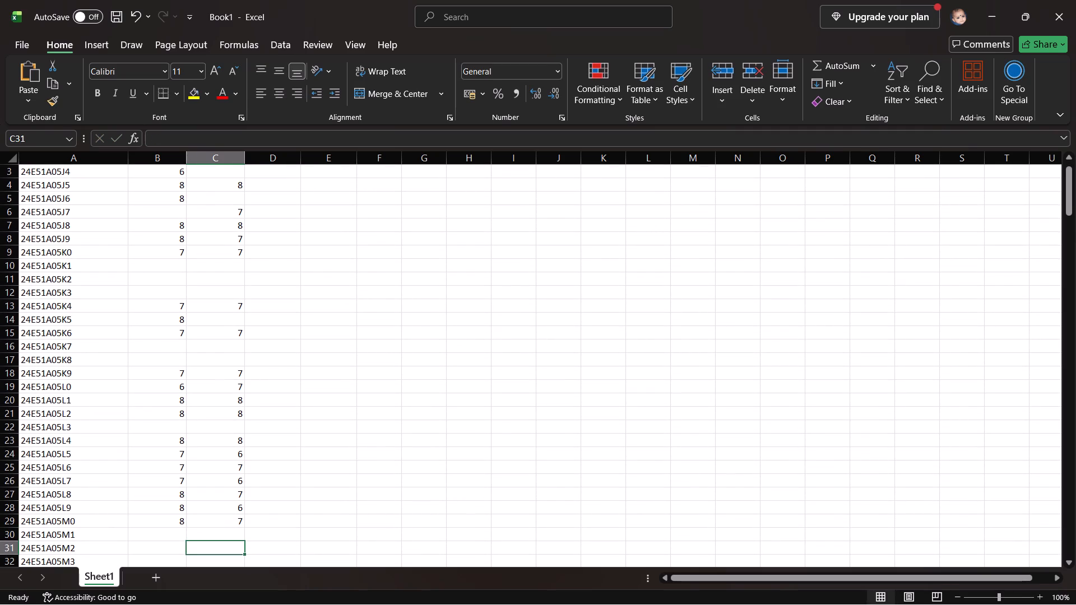
{"action": "key", "text": "6"}
{"action": "key", "text": "Down"}
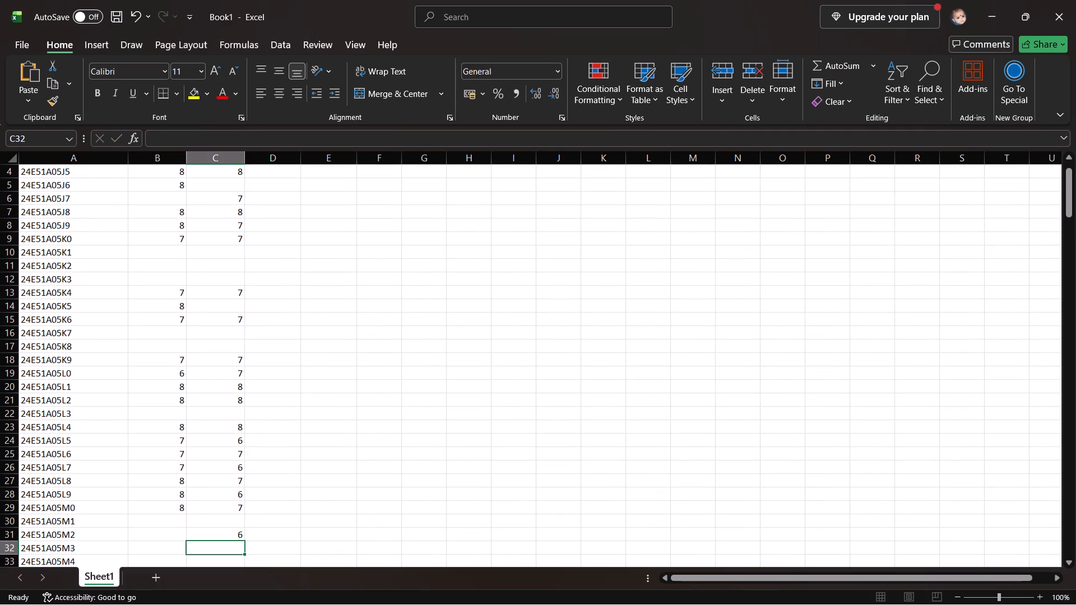
{"action": "key", "text": "Down"}
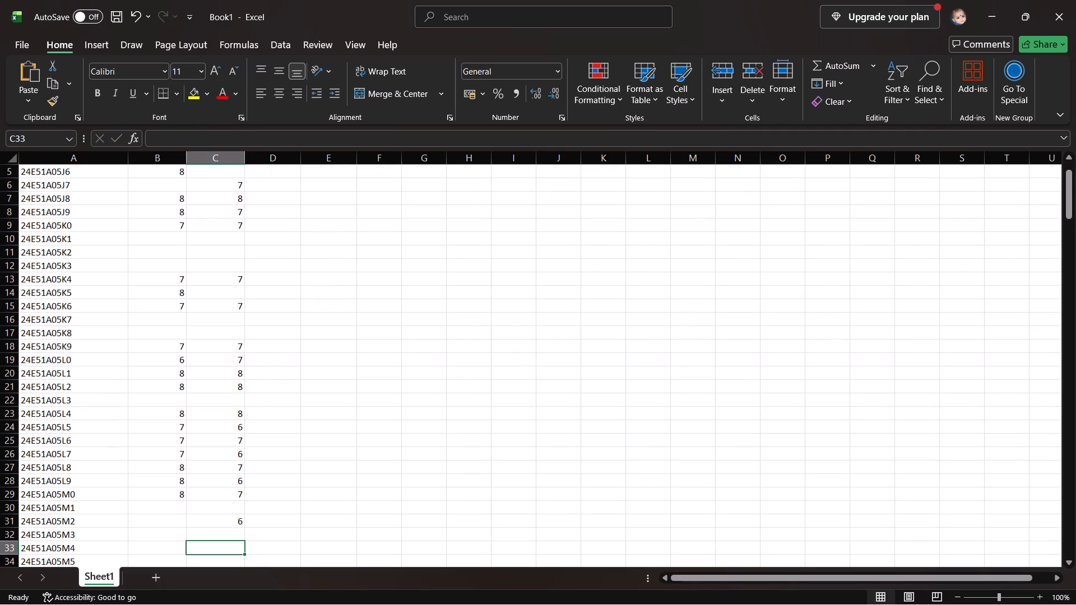
{"action": "key", "text": "6"}
{"action": "key", "text": "Down"}
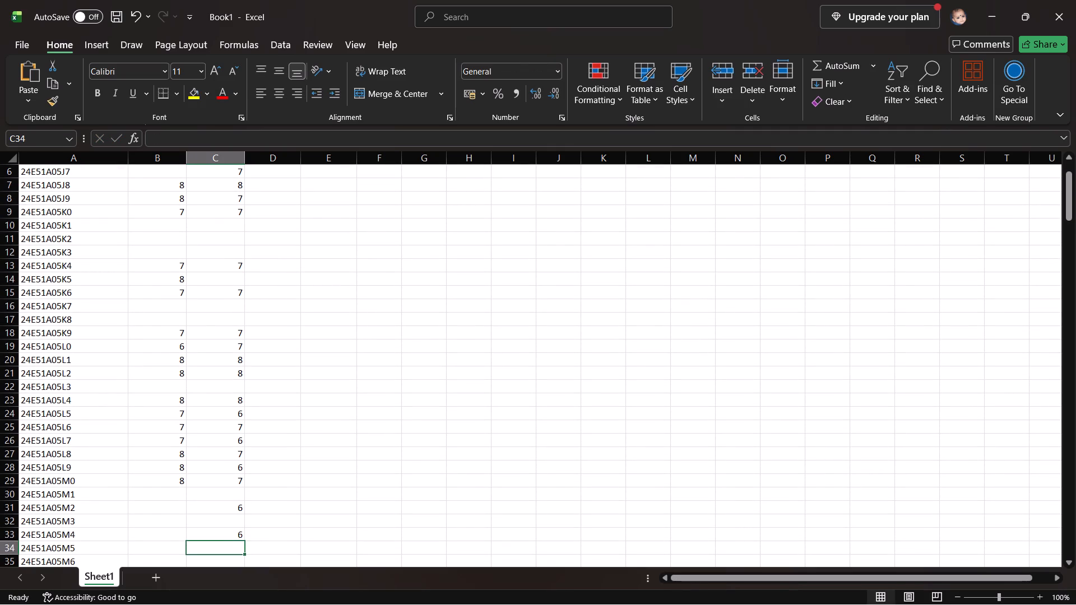
{"action": "key", "text": "6"}
{"action": "key", "text": "Down"}
{"action": "key", "text": "Down"}
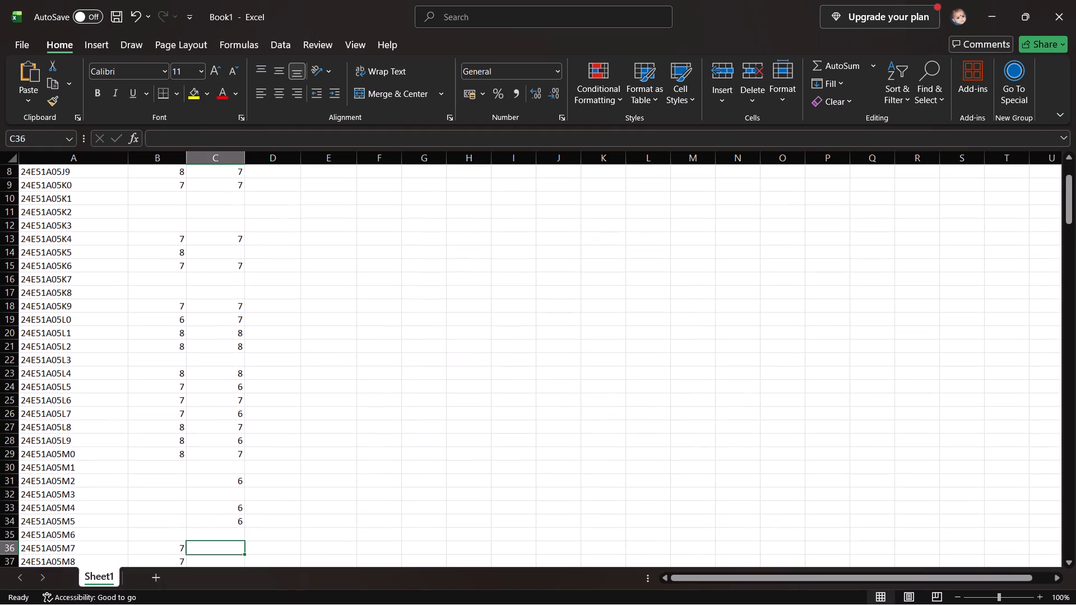
{"action": "key", "text": "Up"}
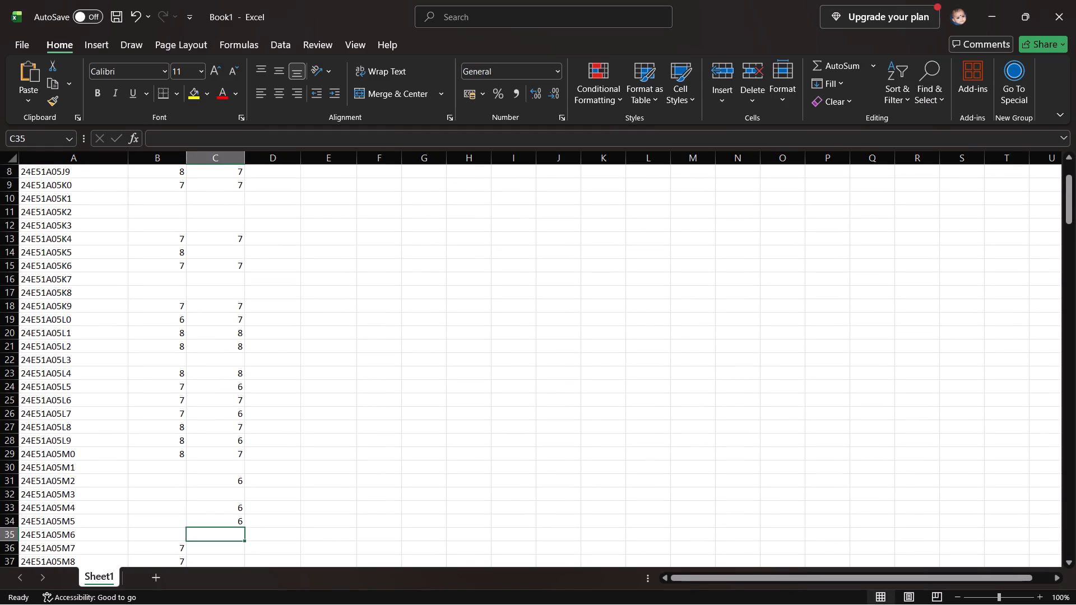
{"action": "key", "text": "7"}
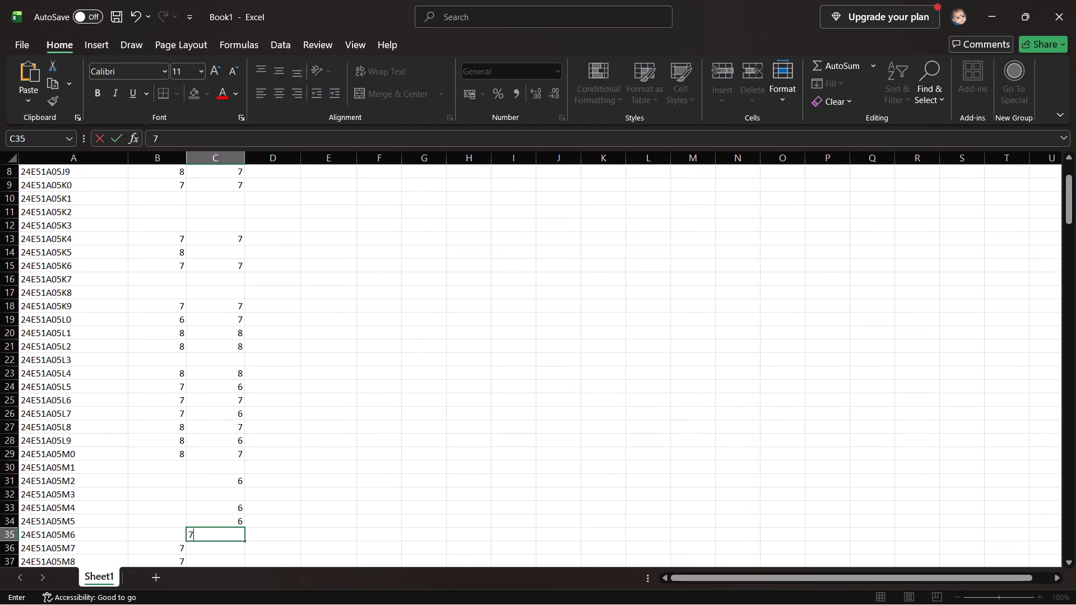
{"action": "key", "text": "Down"}
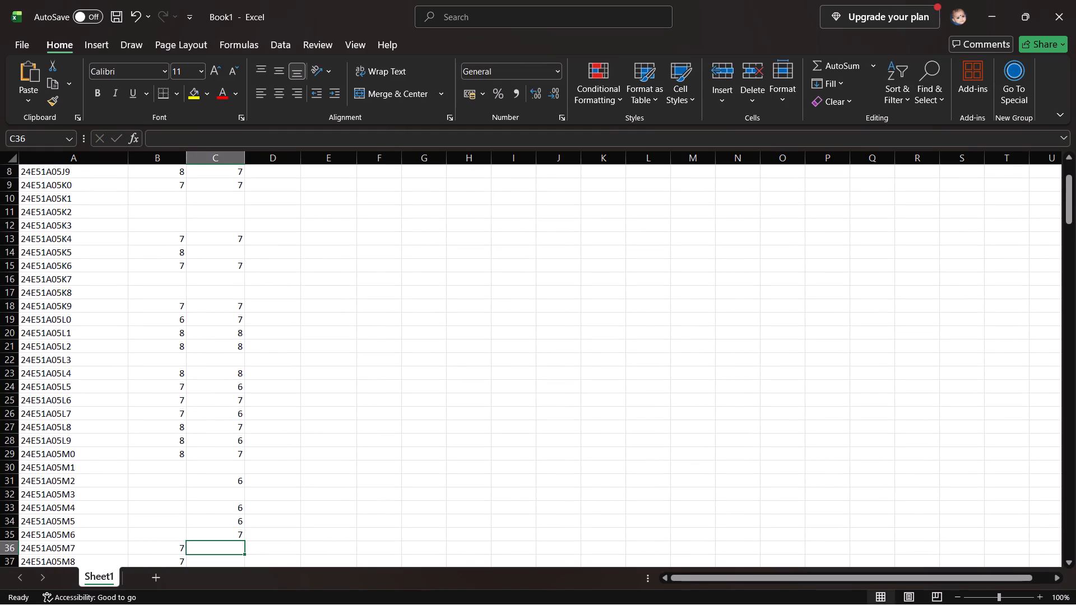
Enter the Assesment 2 marks 8, 7, 8, 7 and 8 in cells C36 to C40.
{"action": "key", "text": "8"}
{"action": "key", "text": "Down"}
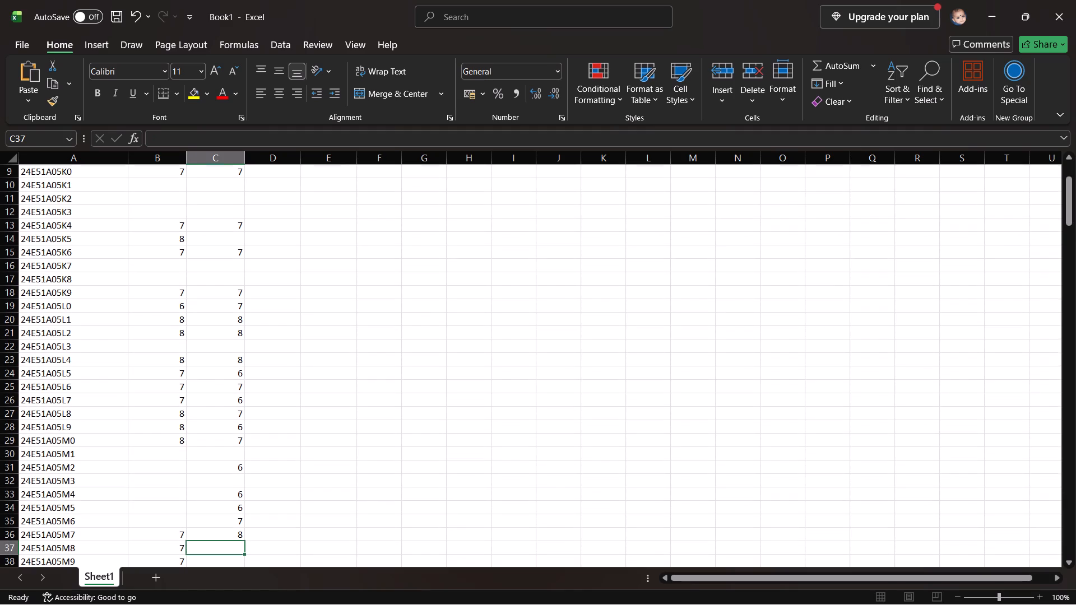
{"action": "key", "text": "7"}
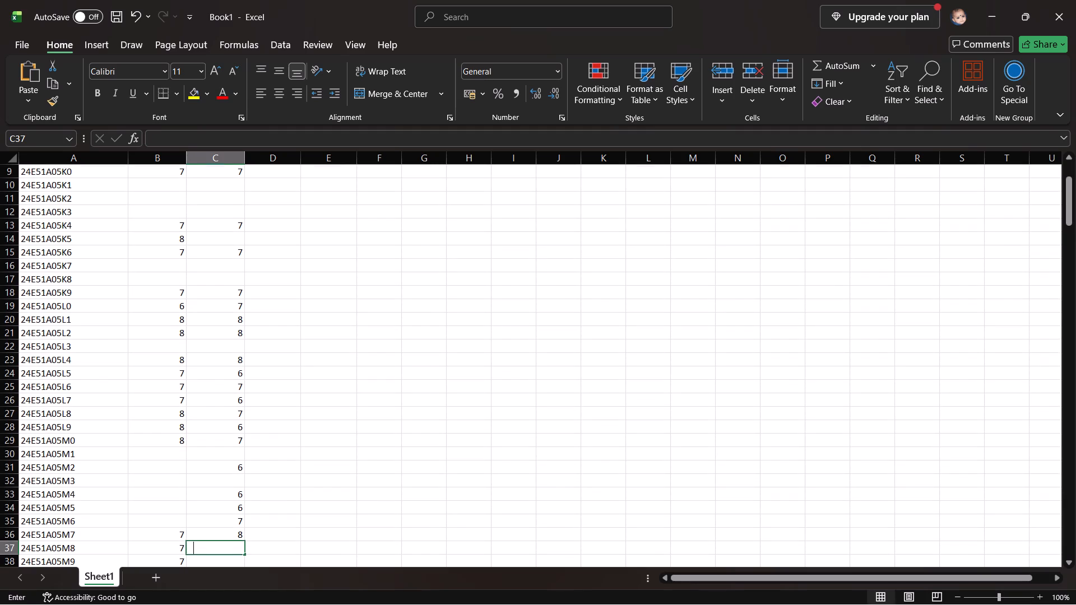
{"action": "key", "text": "Down"}
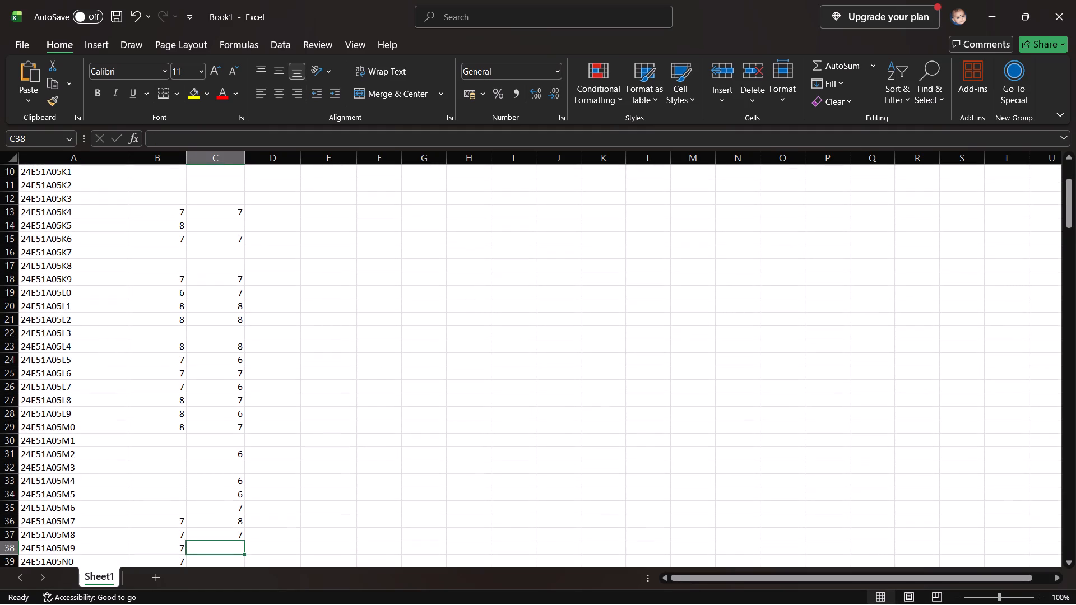
{"action": "key", "text": "8"}
{"action": "key", "text": "Down"}
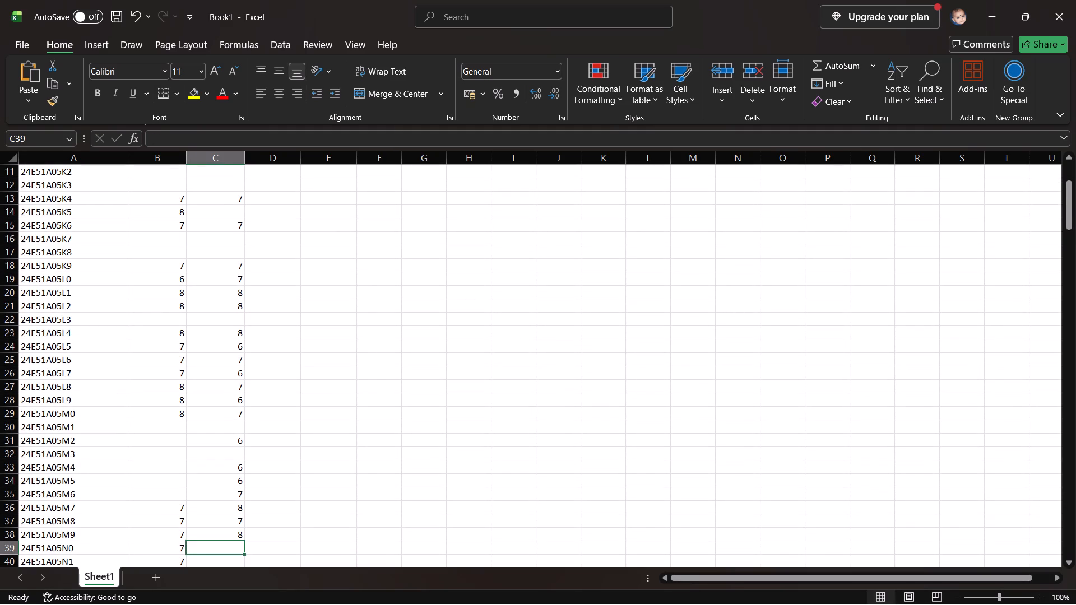
{"action": "key", "text": "7"}
{"action": "key", "text": "Down"}
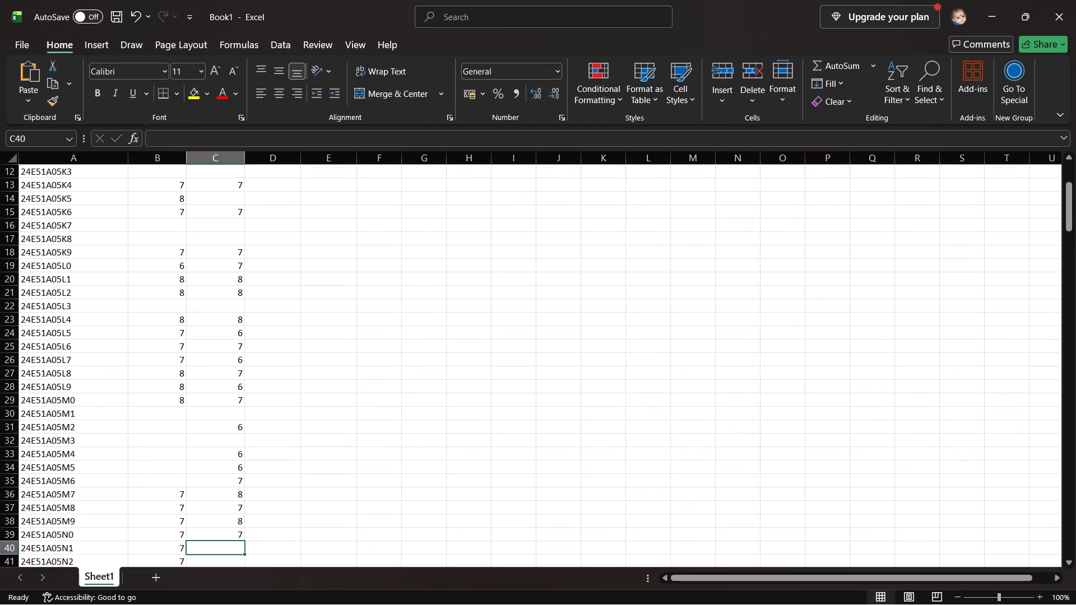
{"action": "key", "text": "8"}
{"action": "key", "text": "Down"}
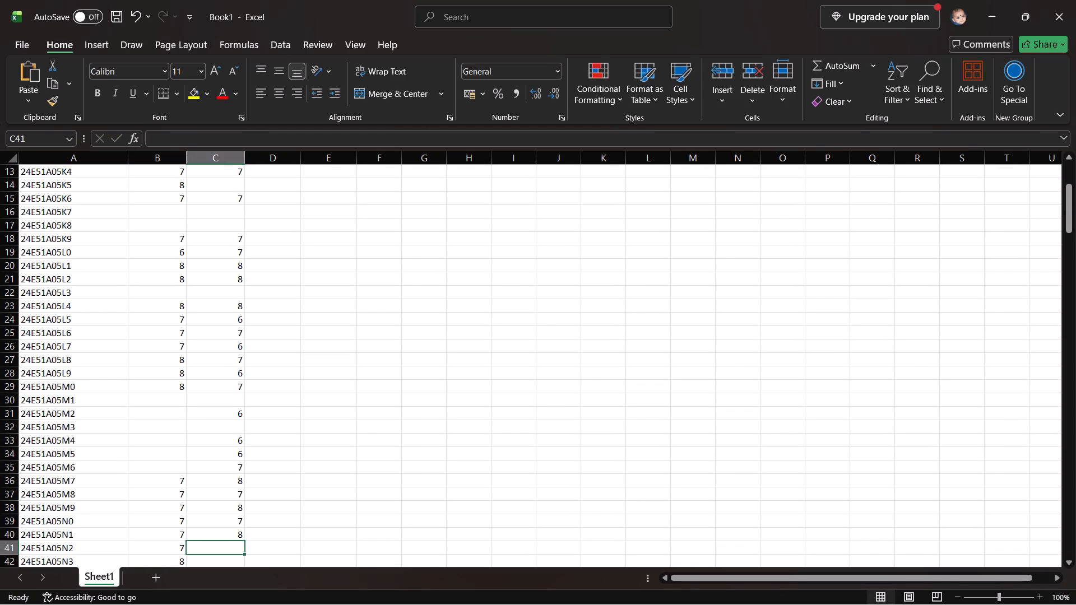
Enter the Assesment 2 mark 8 in cells C41 and C42 and 7 in cells C43 and C44.
{"action": "key", "text": "8"}
{"action": "key", "text": "Down"}
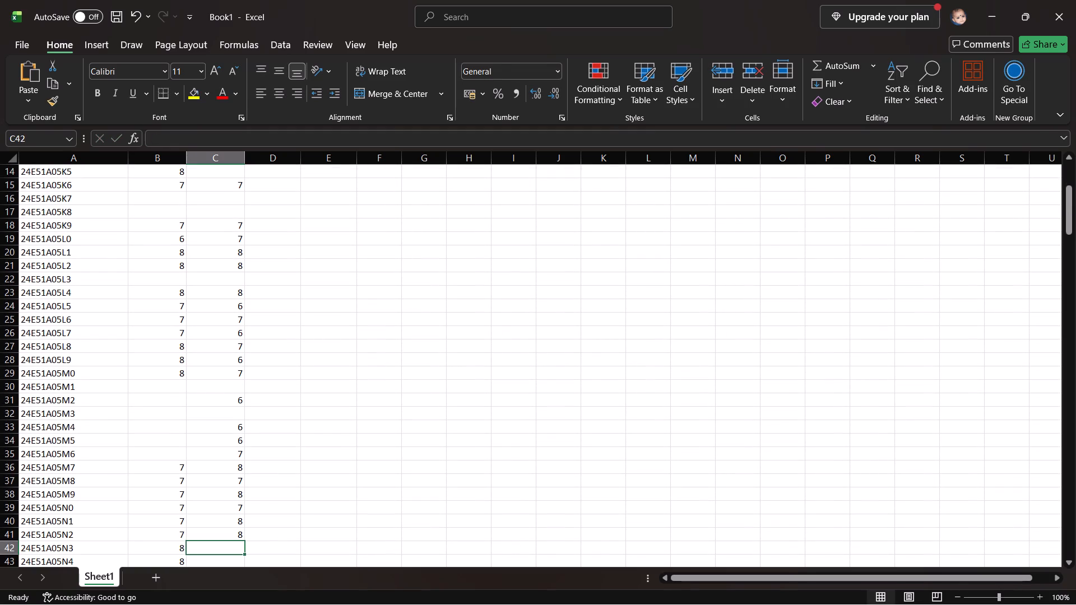
{"action": "key", "text": "8"}
{"action": "key", "text": "Down"}
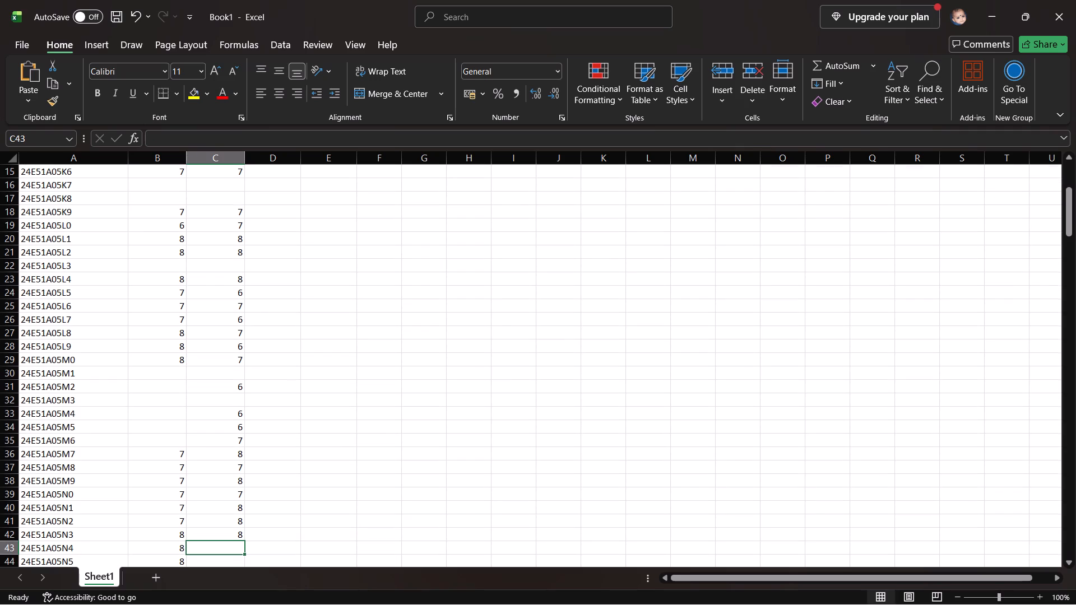
{"action": "key", "text": "7"}
{"action": "key", "text": "Down"}
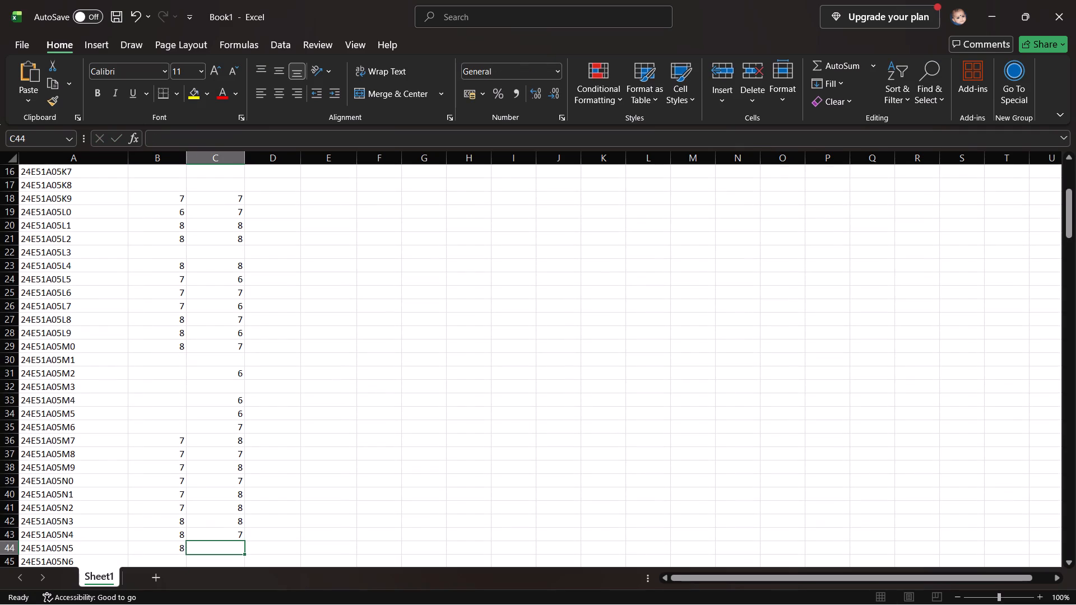
{"action": "key", "text": "7"}
{"action": "key", "text": "Down"}
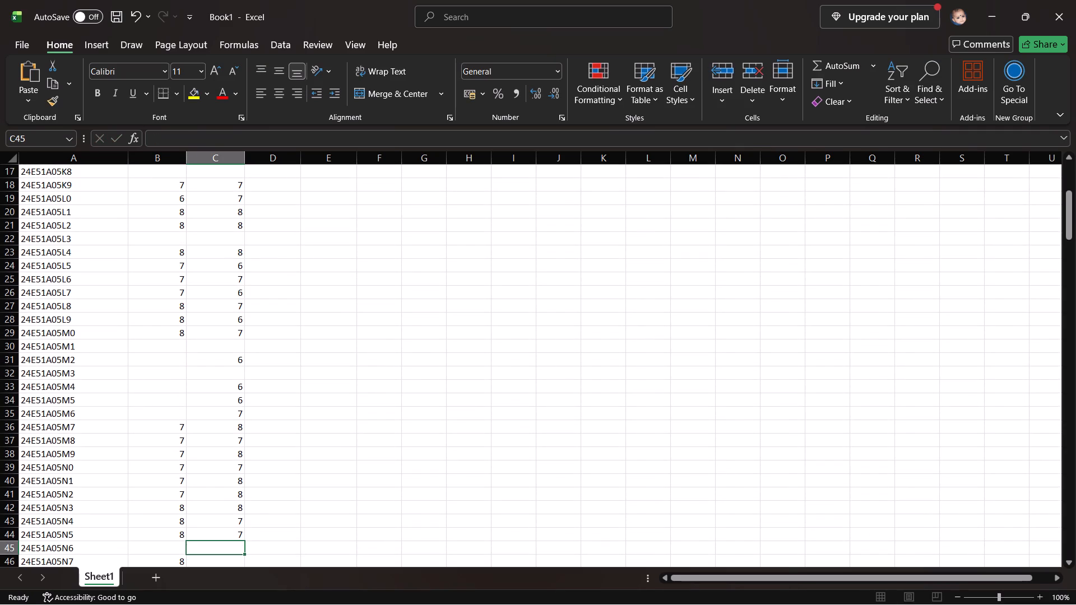
Leave C45 blank and enter the Assesment 2 mark 8 in cell C46.
{"action": "key", "text": "Down"}
{"action": "key", "text": "8"}
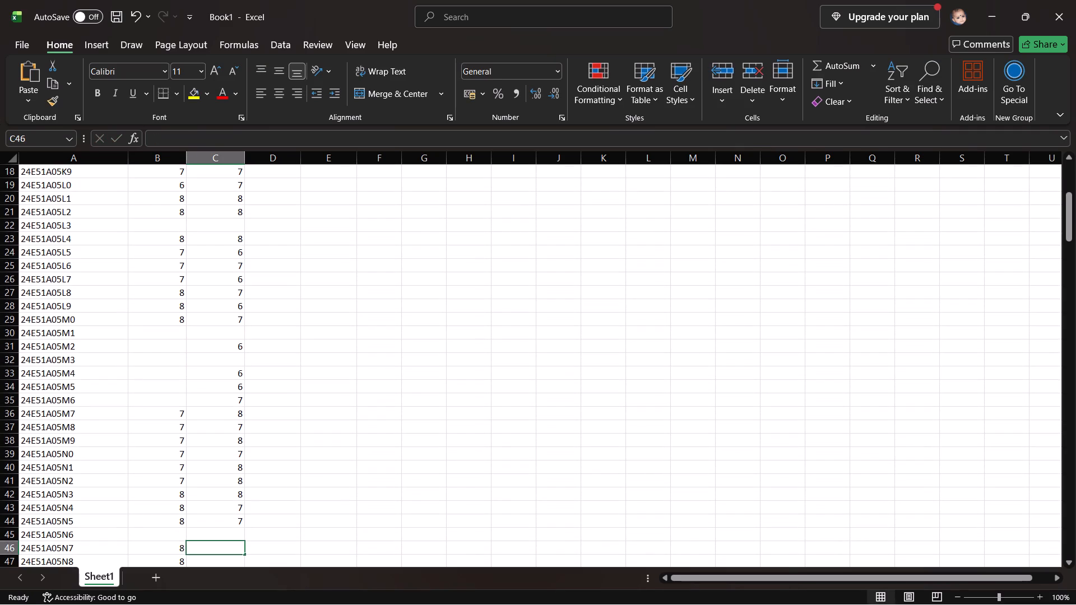
{"action": "key", "text": "Down"}
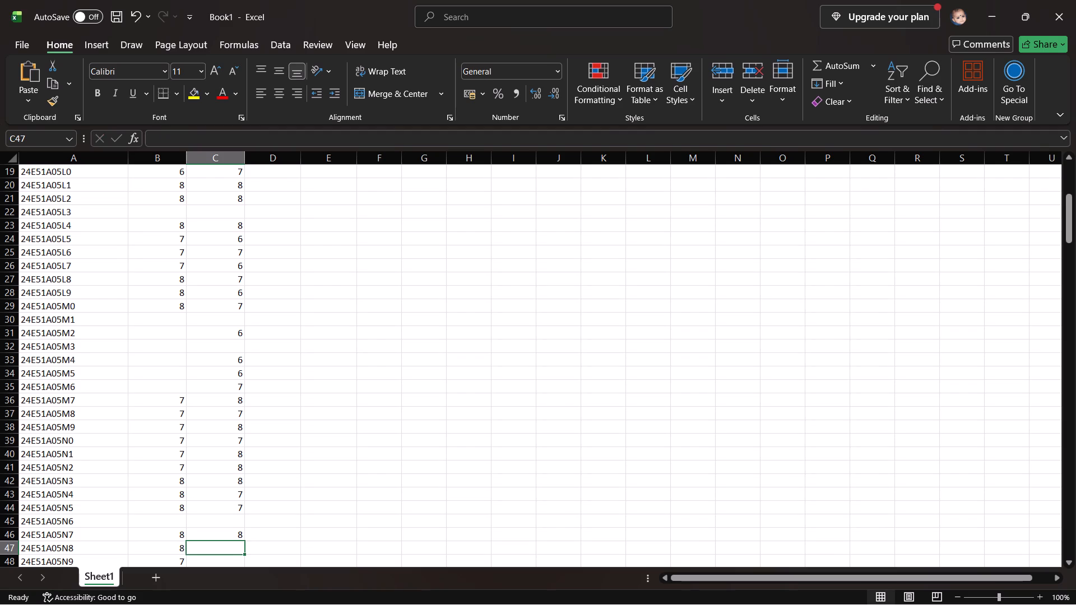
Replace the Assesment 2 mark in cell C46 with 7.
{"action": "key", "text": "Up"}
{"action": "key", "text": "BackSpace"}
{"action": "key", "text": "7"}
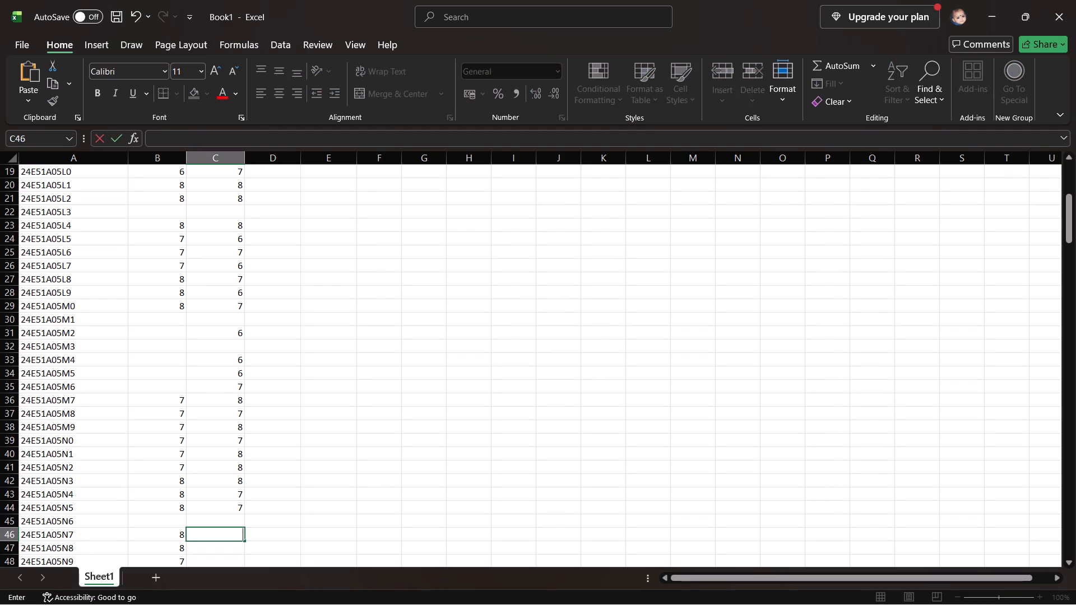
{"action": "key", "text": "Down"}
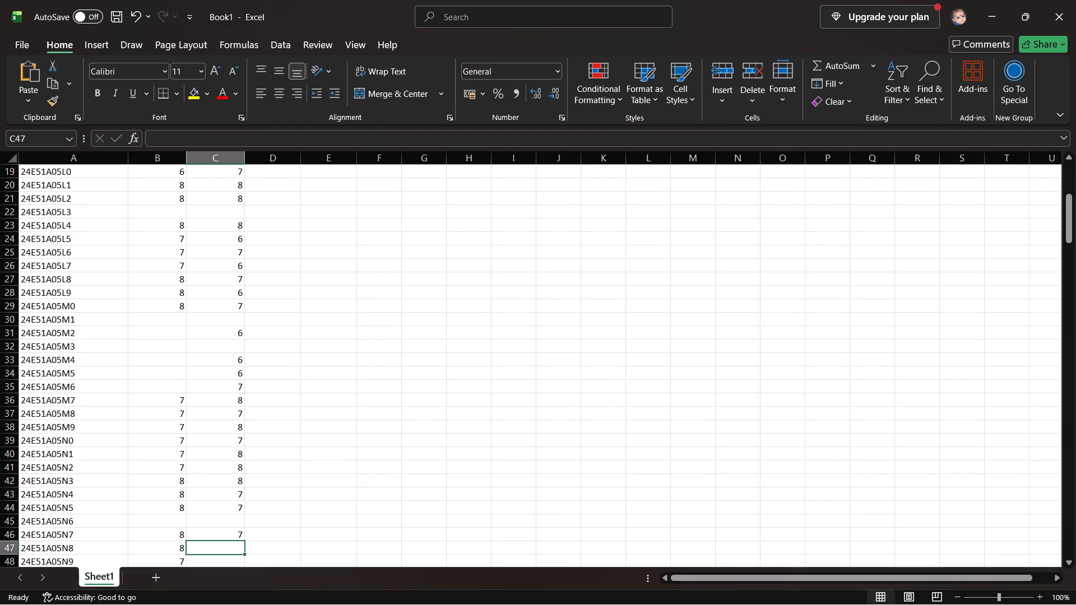
Enter the Assesment 2 mark 8 in cell C47.
{"action": "key", "text": "8"}
{"action": "key", "text": "Down"}
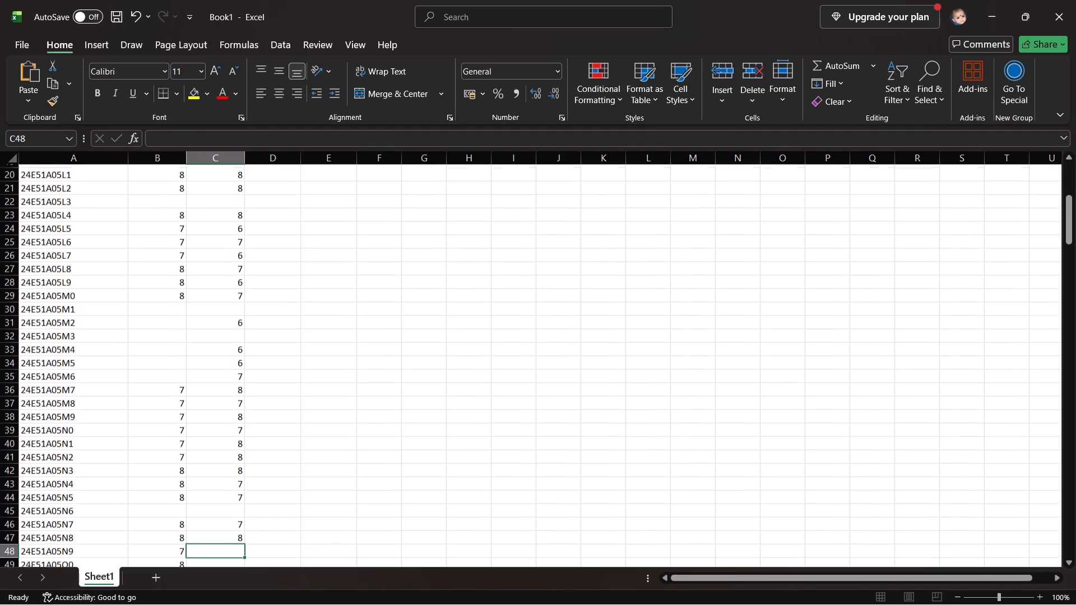
Set the Assesment 2 mark in cell C46 to 8 and return to cell C48.
{"action": "key", "text": "Up"}
{"action": "key", "text": "Up"}
{"action": "key", "text": "BackSpace"}
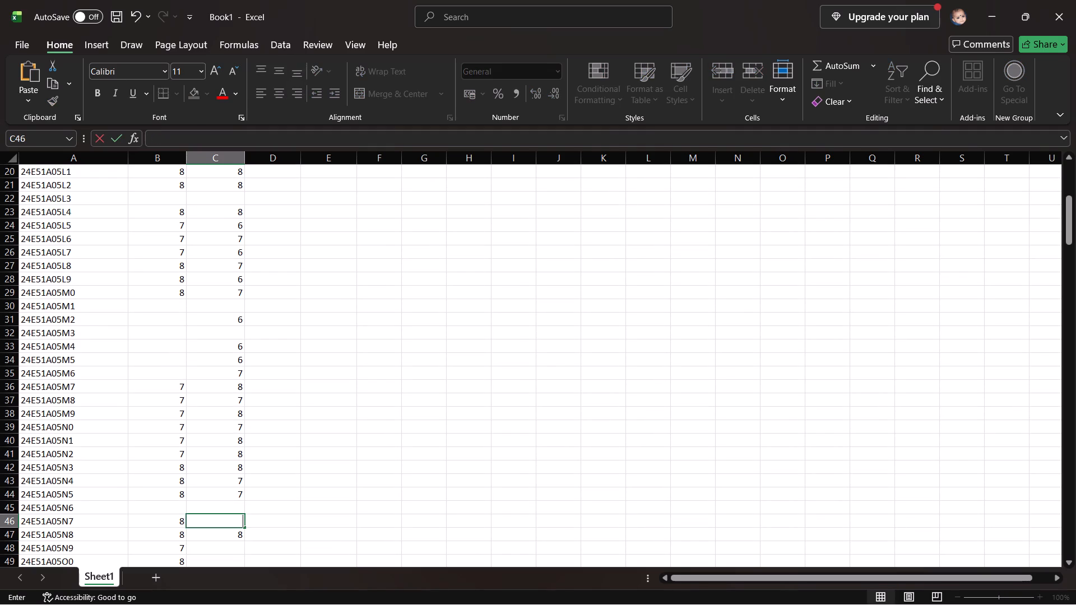
{"action": "key", "text": "8"}
{"action": "key", "text": "Down"}
{"action": "key", "text": "Down"}
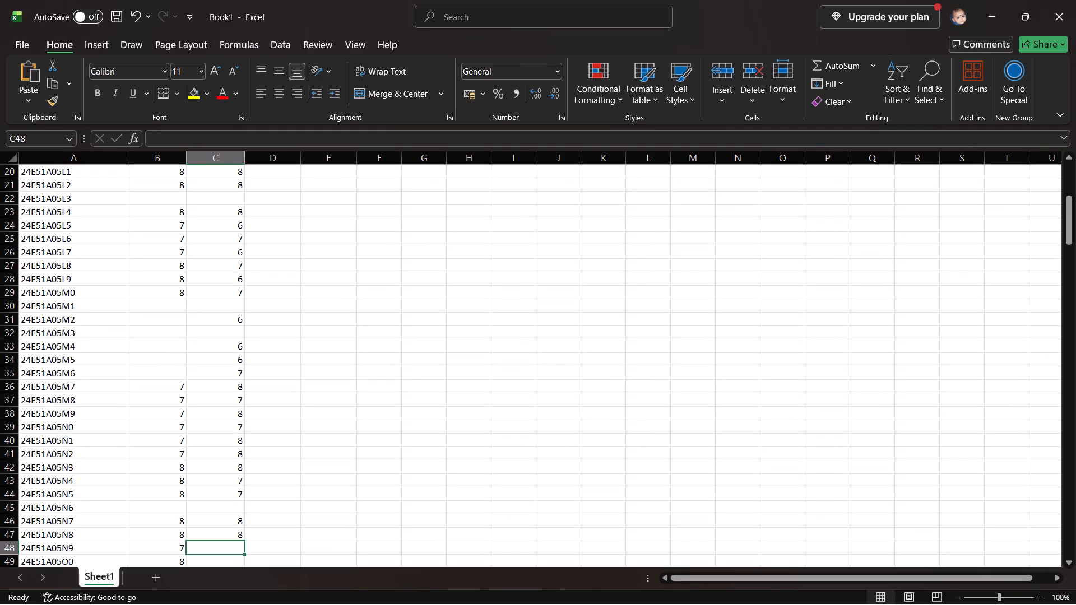
Enter the Assesment 2 mark 5 in cell C48 and 8 in cell C49.
{"action": "key", "text": "5"}
{"action": "key", "text": "Down"}
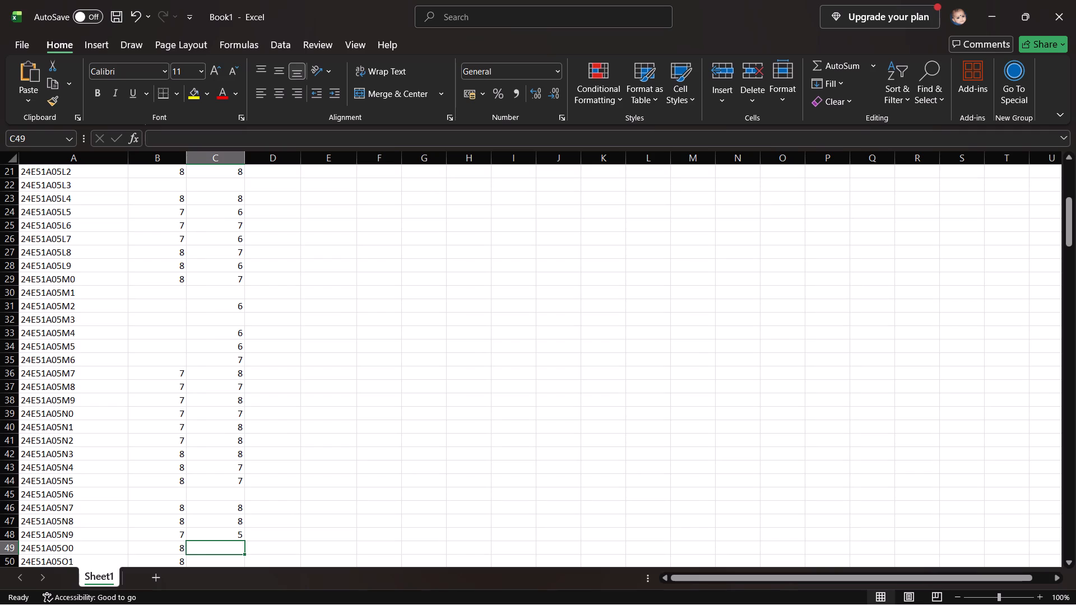
{"action": "key", "text": "8"}
{"action": "key", "text": "Down"}
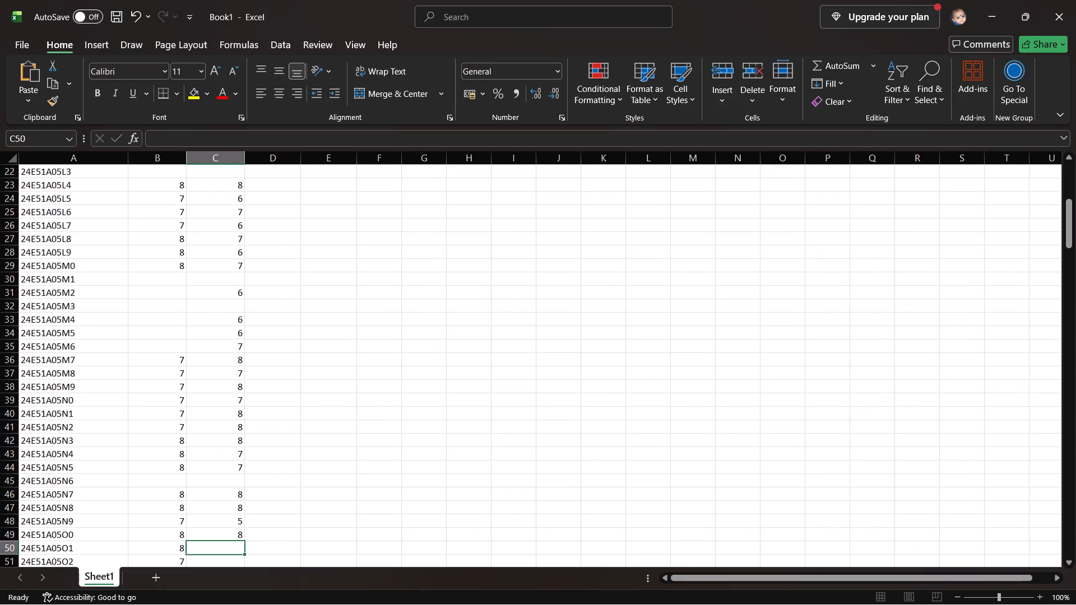
Enter the Assesment 2 marks 7, 6, 7 and 8 in cells C50 to C53.
{"action": "key", "text": "7"}
{"action": "key", "text": "Down"}
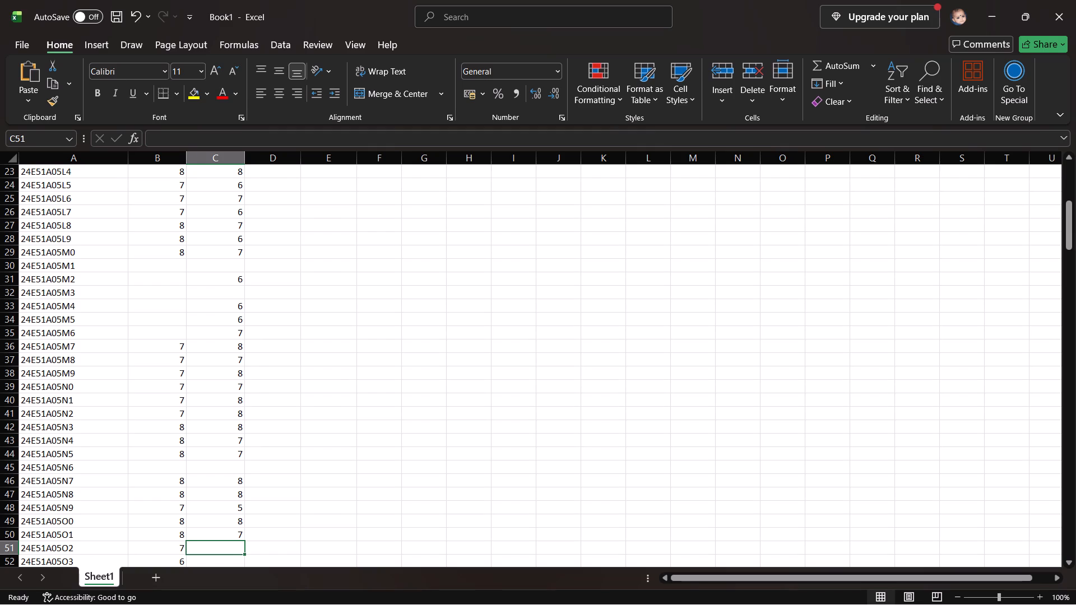
{"action": "key", "text": "6"}
{"action": "key", "text": "Down"}
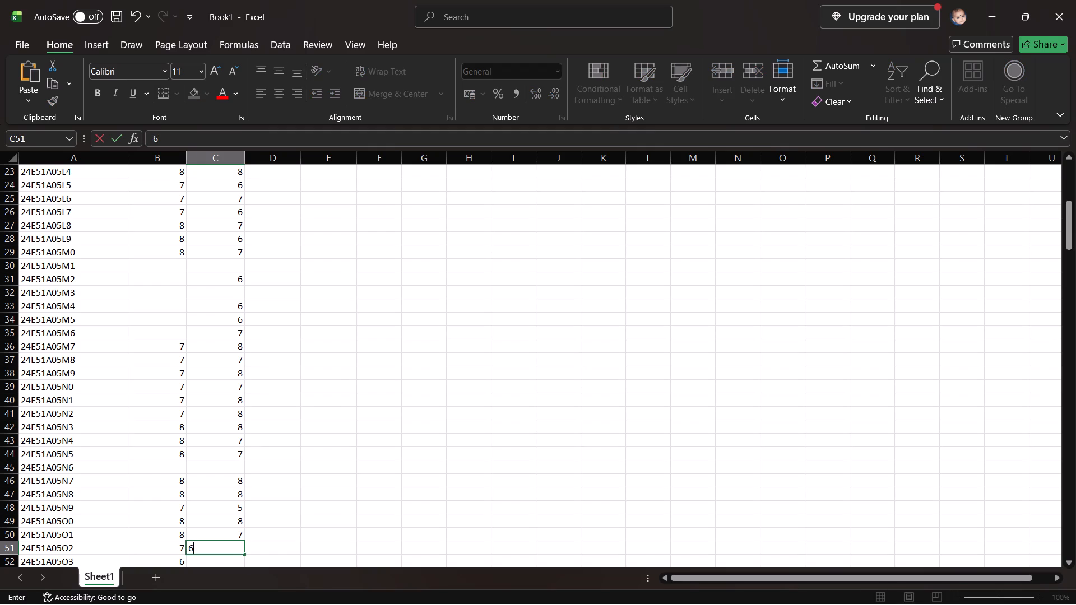
{"action": "key", "text": "7"}
{"action": "key", "text": "Down"}
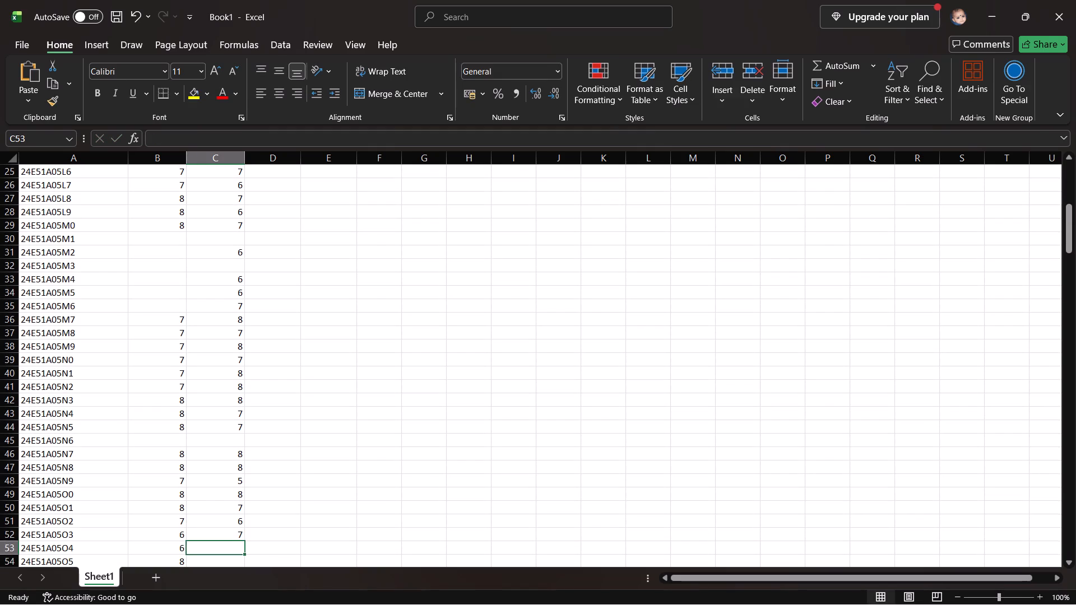
{"action": "key", "text": "6"}
{"action": "key", "text": "BackSpace"}
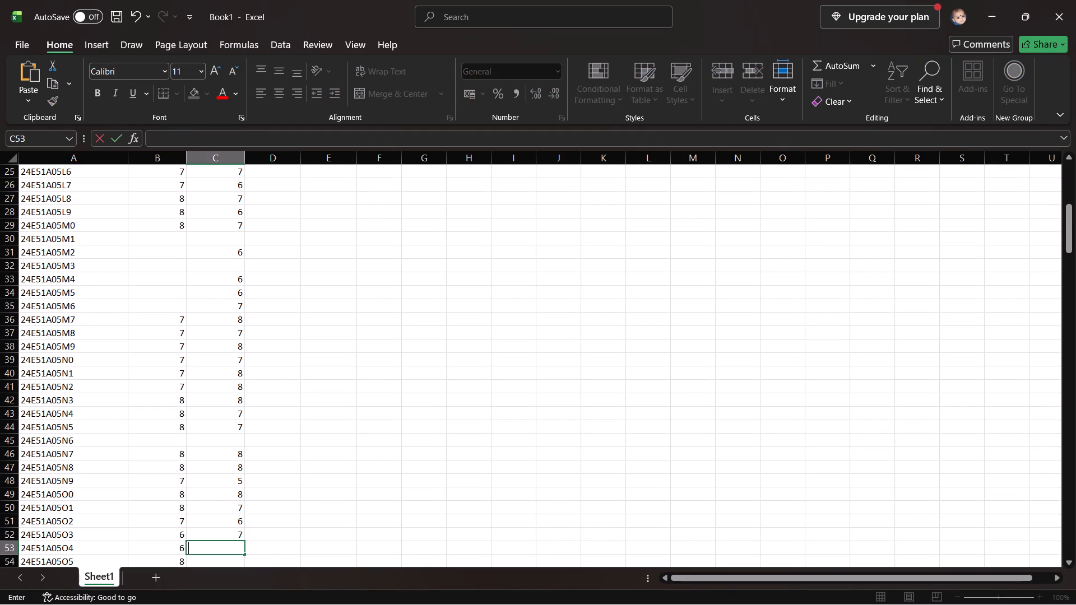
{"action": "key", "text": "8"}
{"action": "key", "text": "Down"}
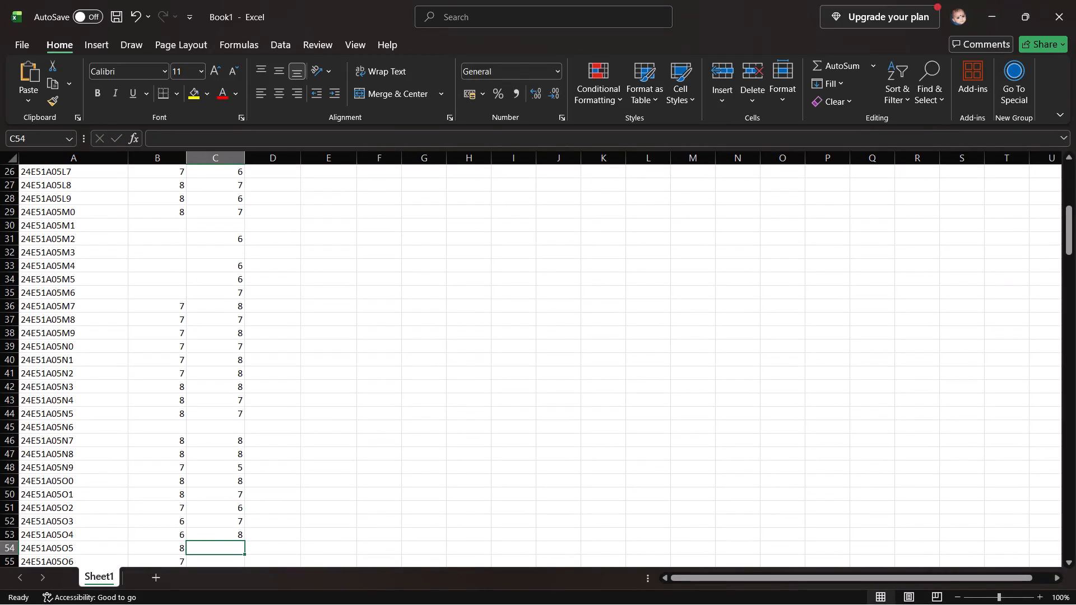
Enter the Assesment 2 marks 7, 8, 8 and 8 in cells C54 to C57.
{"action": "key", "text": "7"}
{"action": "key", "text": "Down"}
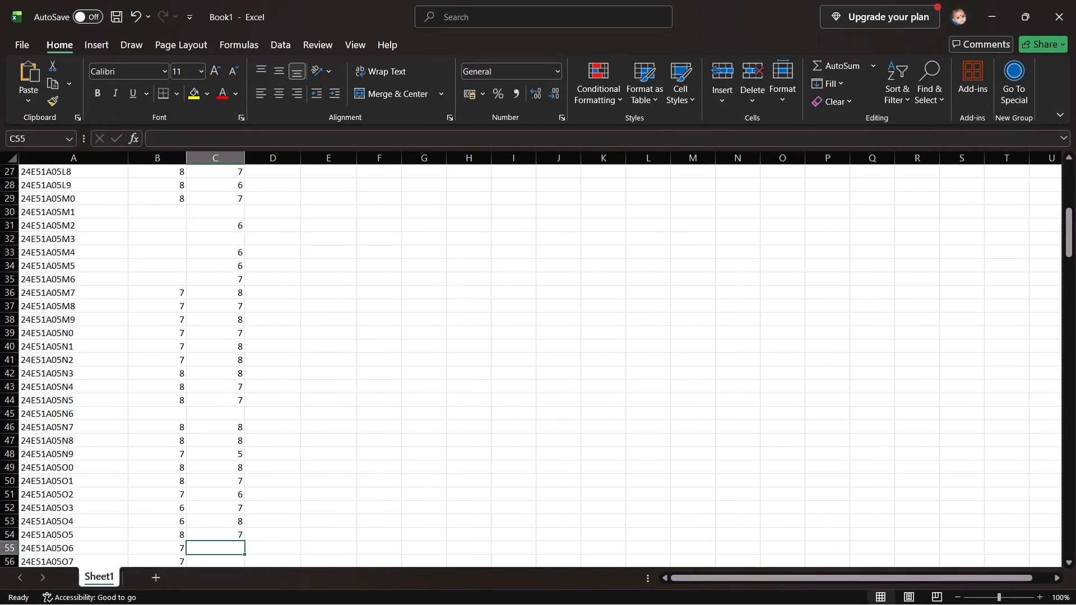
{"action": "key", "text": "8"}
{"action": "key", "text": "Down"}
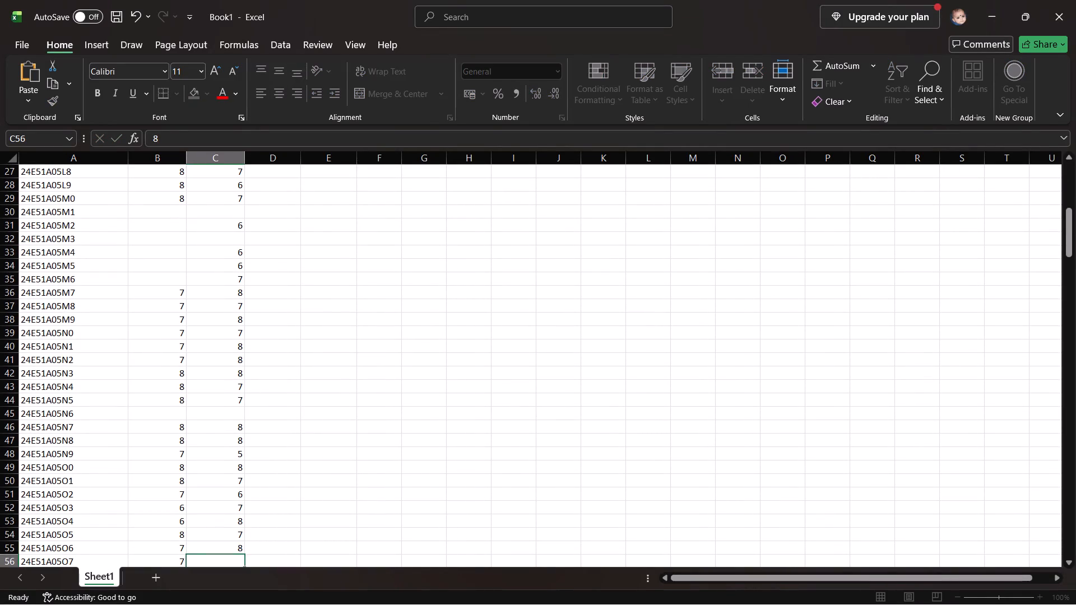
{"action": "key", "text": "8"}
{"action": "key", "text": "Down"}
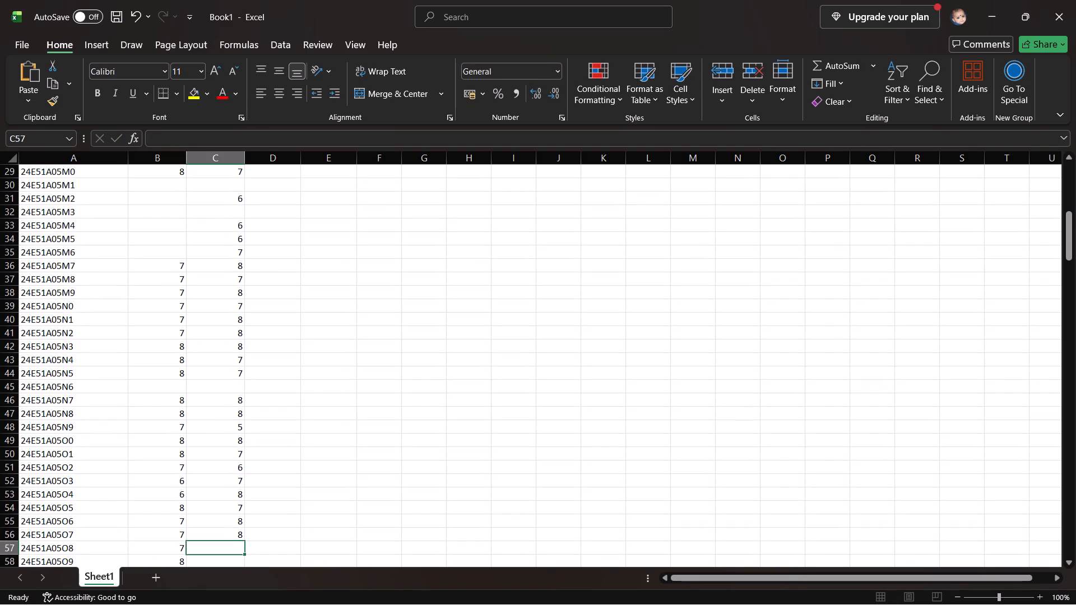
{"action": "key", "text": "8"}
{"action": "key", "text": "Down"}
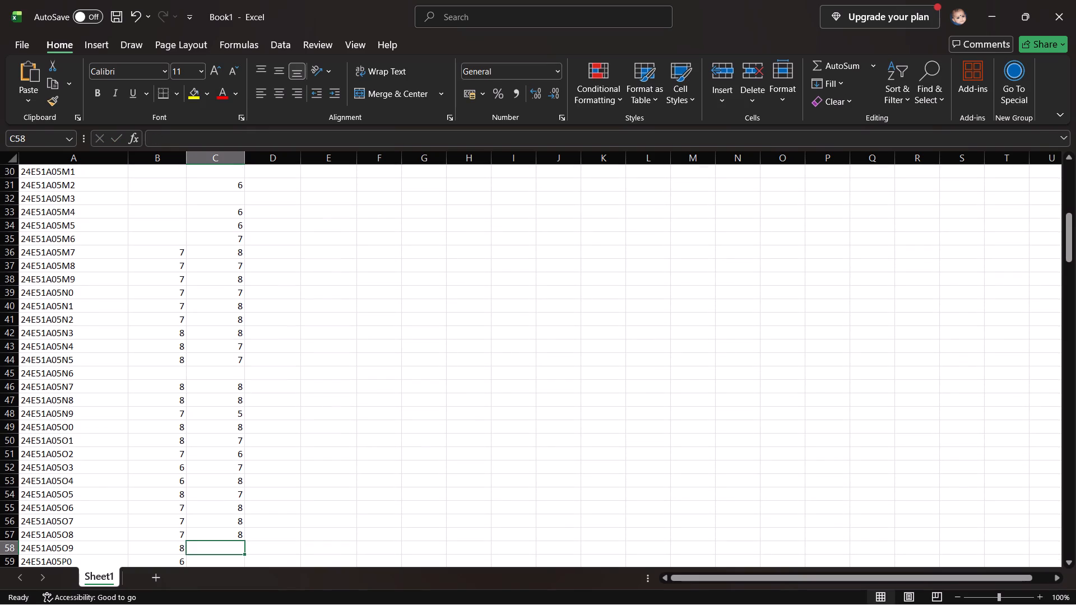
Leave cell C58 blank and enter the Assesment 2 marks 7, 8, 7 and 7 in cells C59 to C62.
{"action": "key", "text": "Down"}
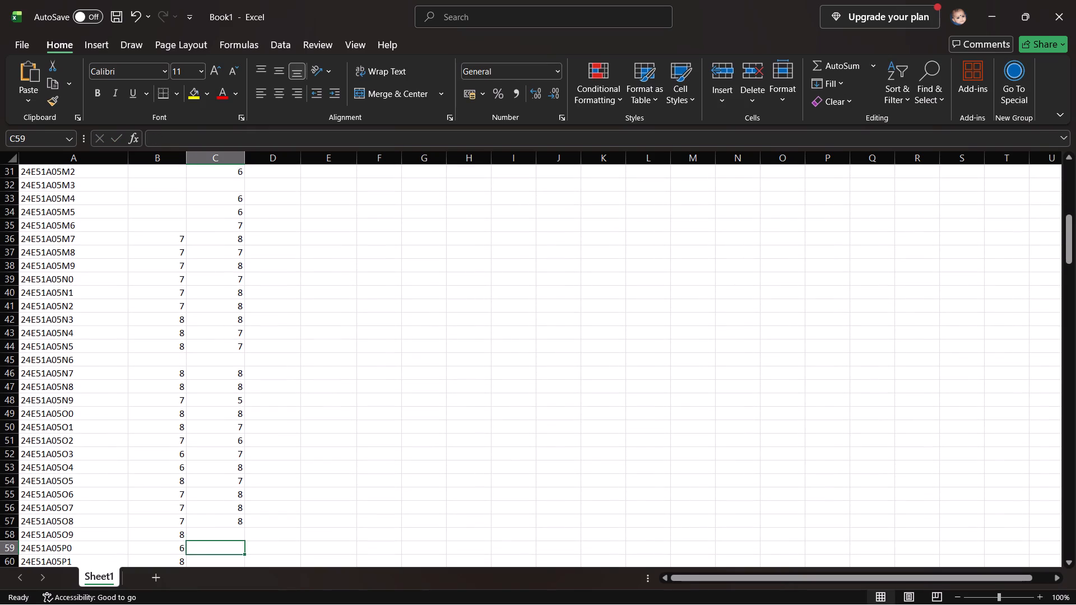
{"action": "key", "text": "7"}
{"action": "key", "text": "Down"}
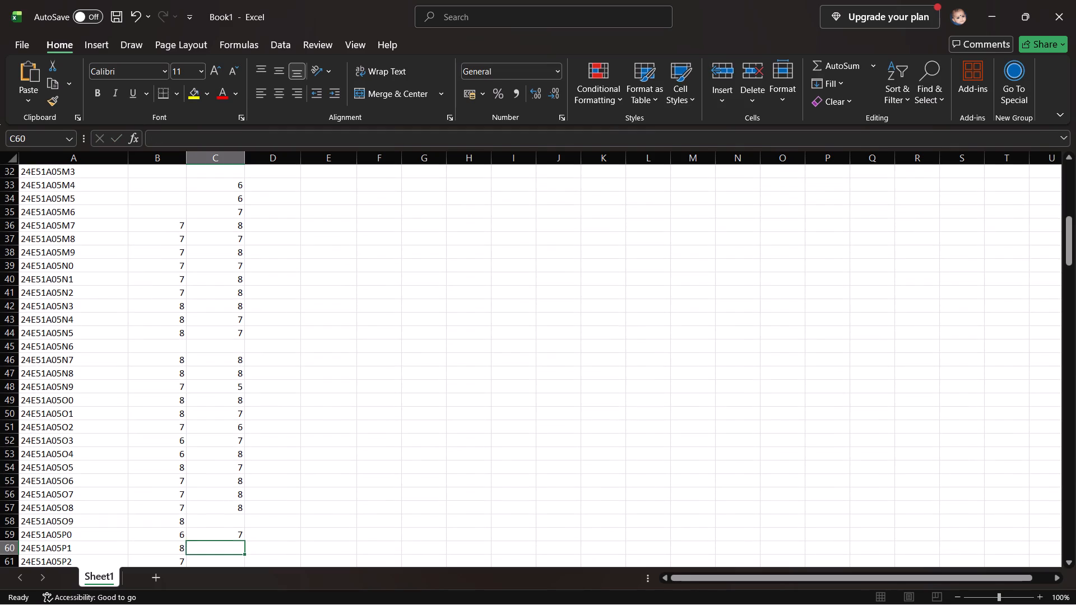
{"action": "key", "text": "8"}
{"action": "key", "text": "Down"}
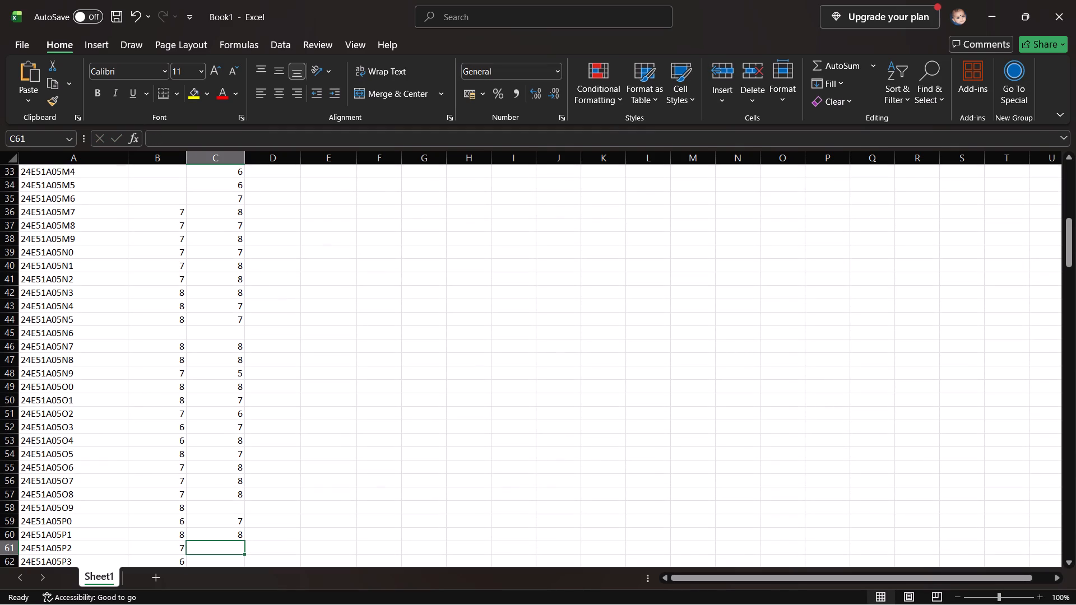
{"action": "key", "text": "7"}
{"action": "key", "text": "Down"}
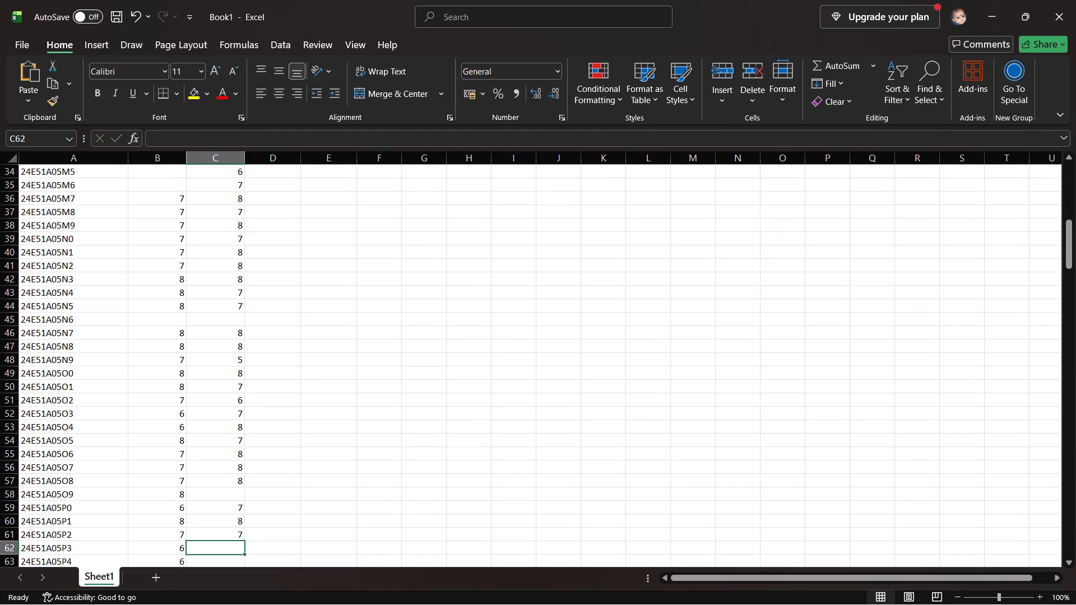
{"action": "key", "text": "7"}
{"action": "key", "text": "Down"}
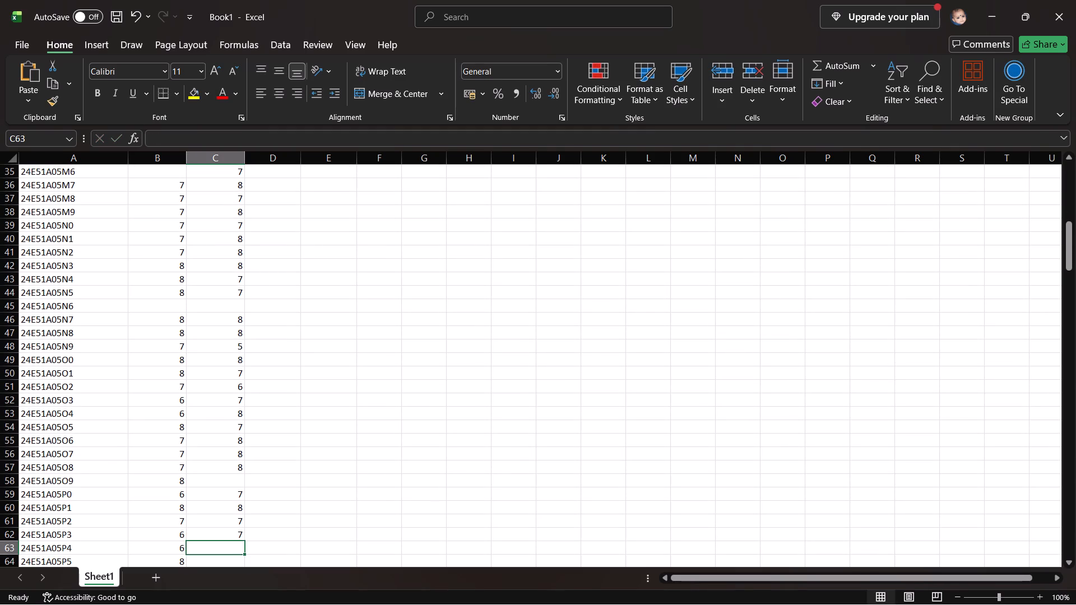
Enter the Assesment 2 mark 8 in each of the cells C63, C64 and C65.
{"action": "key", "text": "8"}
{"action": "key", "text": "Down"}
{"action": "key", "text": "8"}
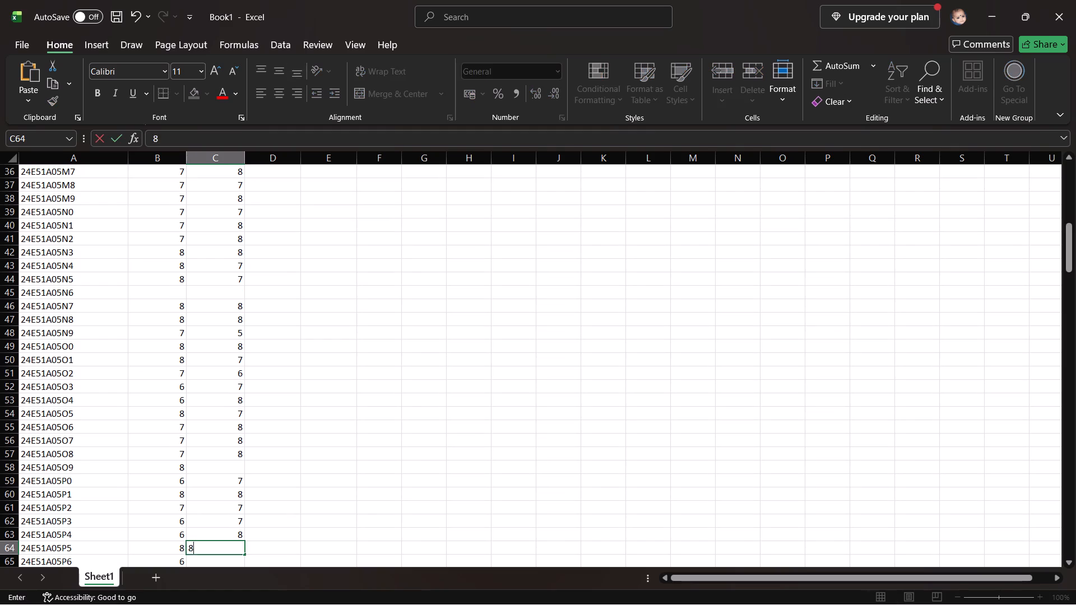
{"action": "key", "text": "Down"}
{"action": "key", "text": "8"}
{"action": "key", "text": "Down"}
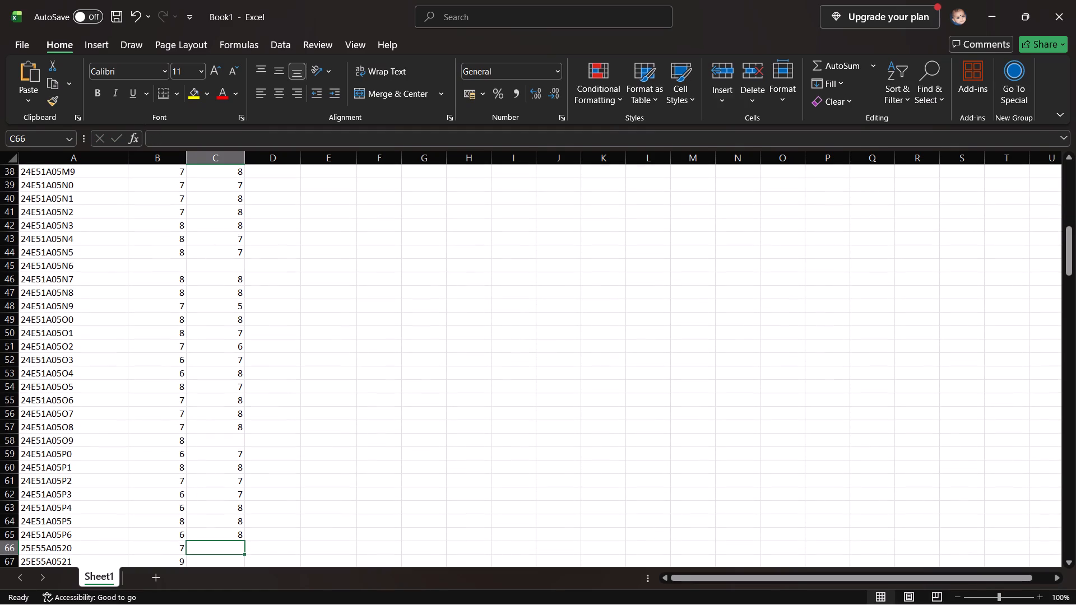
{"action": "key", "text": "Down"}
{"action": "key", "text": "Down"}
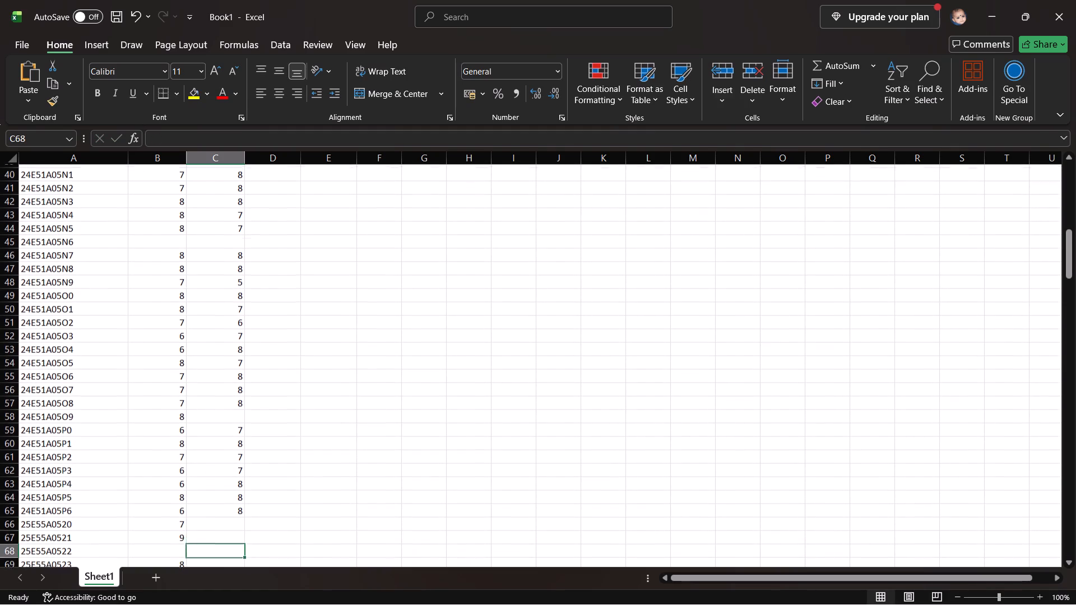
{"action": "key", "text": "Down"}
{"action": "key", "text": "8"}
{"action": "key", "text": "Down"}
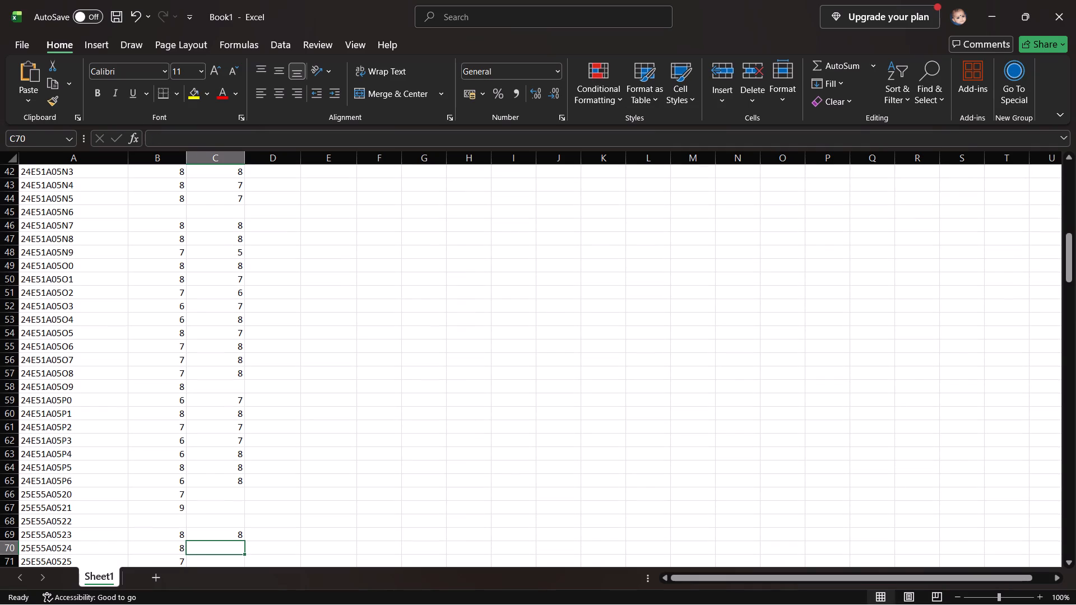
Go back and fill the skipped Assesment 2 cells C66, C67 and C68 with 7, 8 and 5.
{"action": "key", "text": "Up"}
{"action": "key", "text": "Up"}
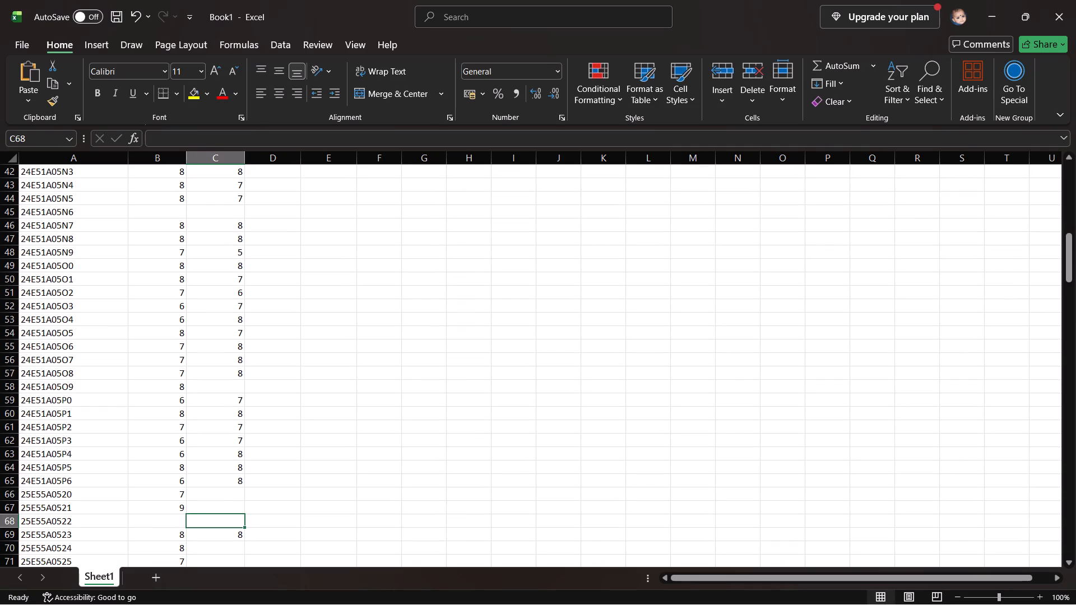
{"action": "key", "text": "Up"}
{"action": "key", "text": "Up"}
{"action": "key", "text": "7"}
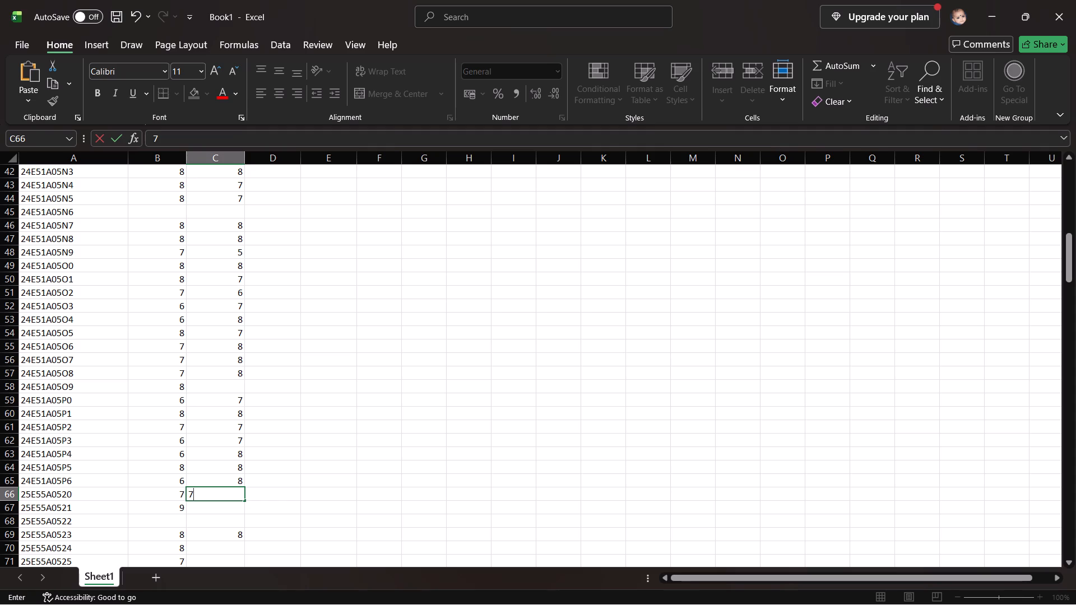
{"action": "key", "text": "Down"}
{"action": "key", "text": "8"}
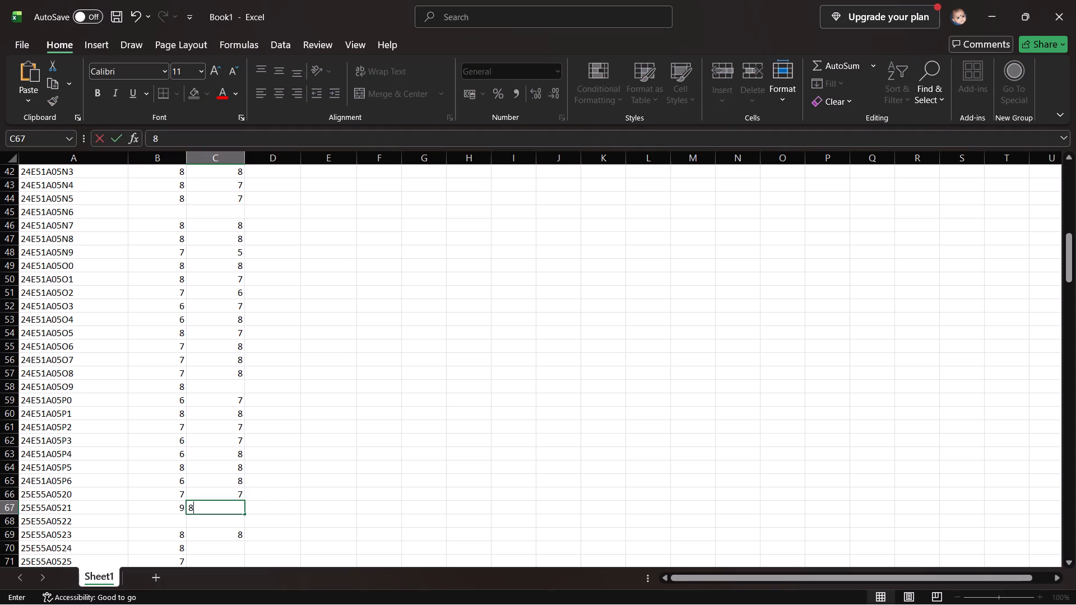
{"action": "key", "text": "Down"}
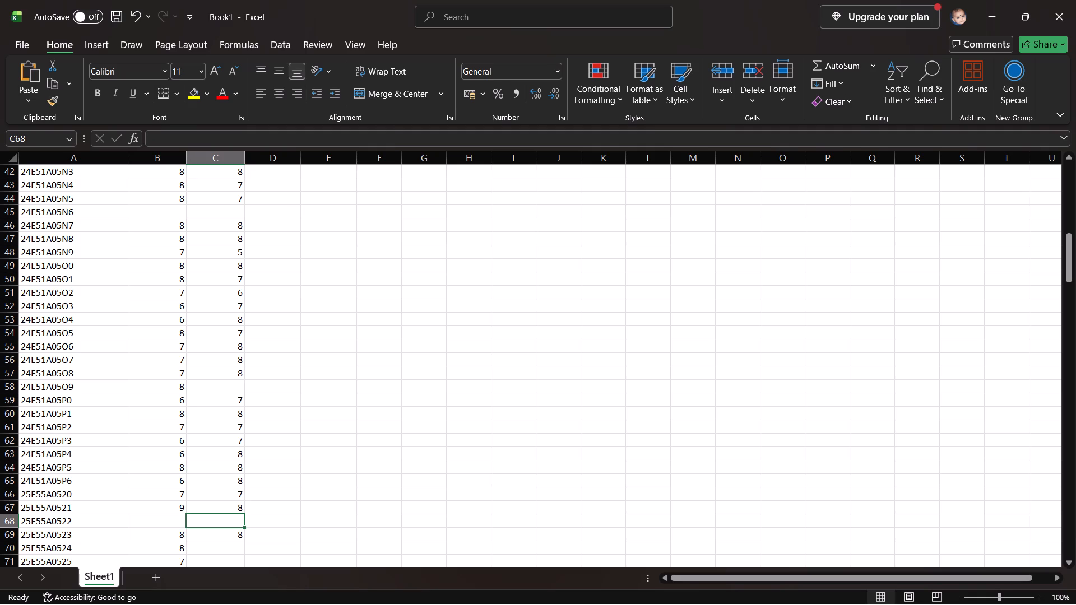
{"action": "key", "text": "5"}
{"action": "key", "text": "Down"}
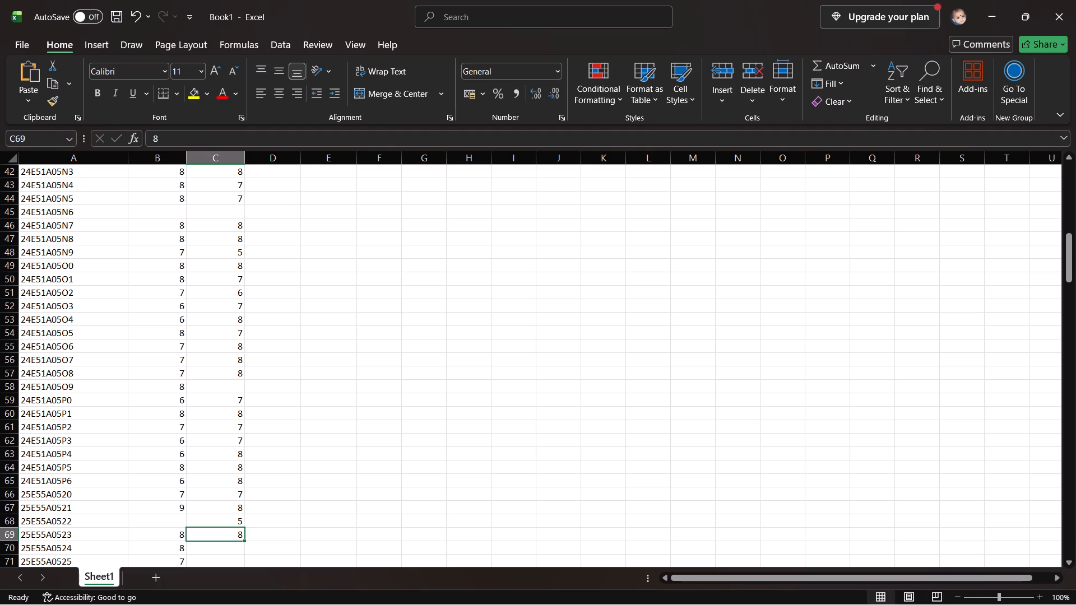
Enter the Assesment 2 marks 7, 6 and 8 in cells C70 to C72 and move to cell D2 under Assesment 3.
{"action": "key", "text": "Down"}
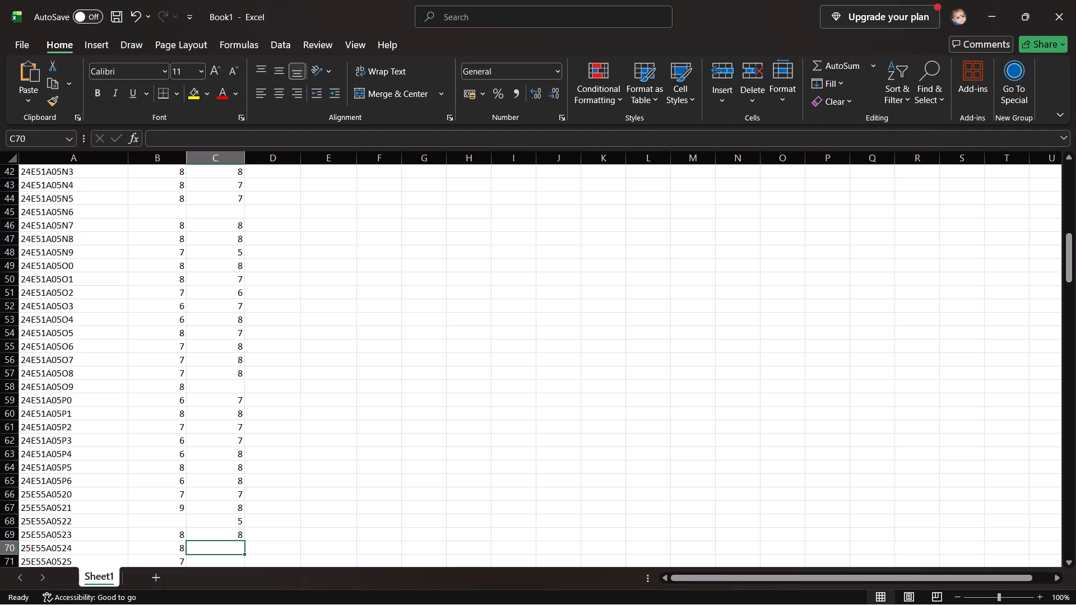
{"action": "key", "text": "7"}
{"action": "key", "text": "Down"}
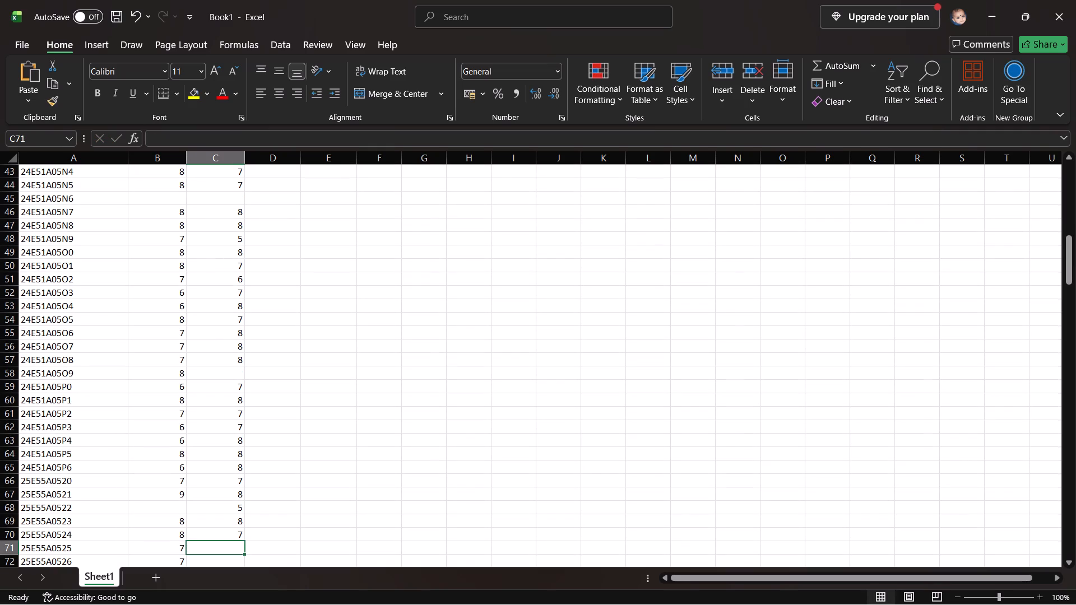
{"action": "key", "text": "6"}
{"action": "key", "text": "Down"}
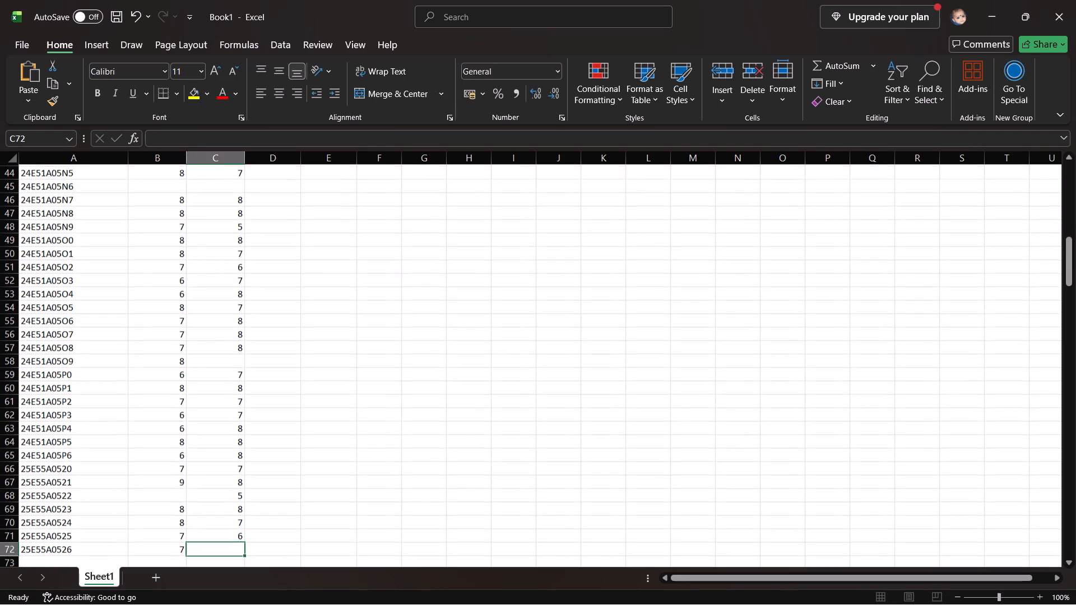
{"action": "key", "text": "8"}
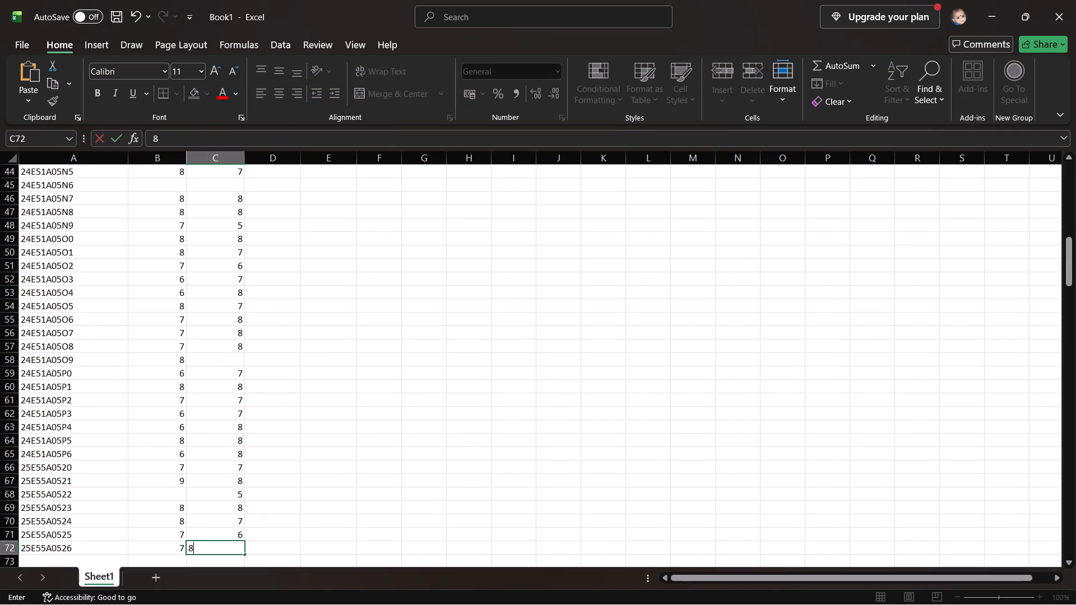
{"action": "scroll", "coordinate": [261, 271], "scroll_direction": "up", "scroll_amount": 4}
{"action": "left_click", "coordinate": [274, 184]}
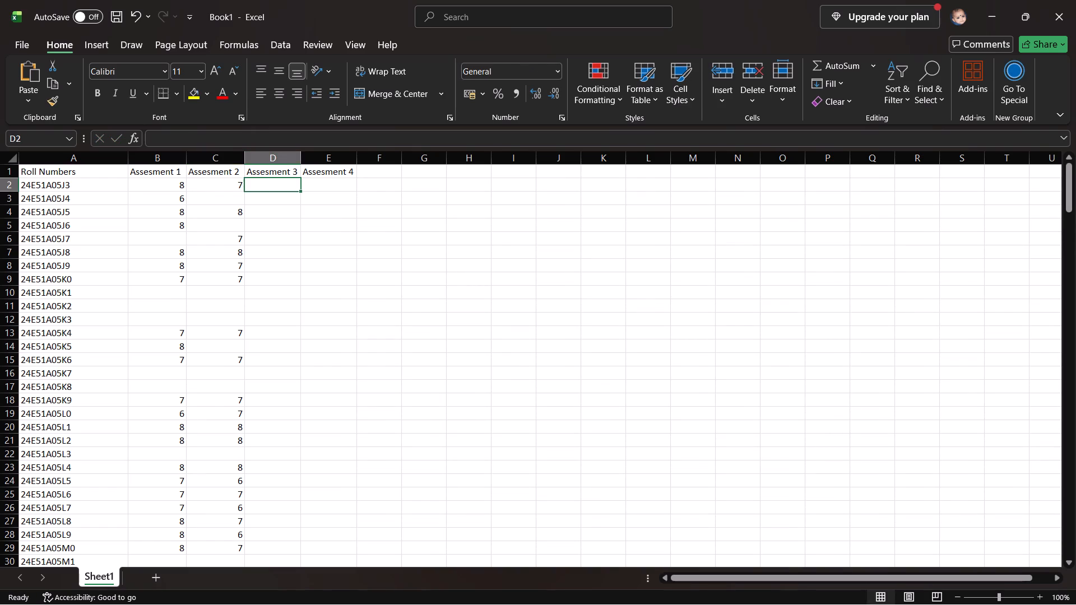
{"action": "left_click", "coordinate": [263, 190]}
{"action": "left_click", "coordinate": [263, 186]}
{"action": "scroll", "coordinate": [263, 186], "scroll_direction": "down", "scroll_amount": 4}
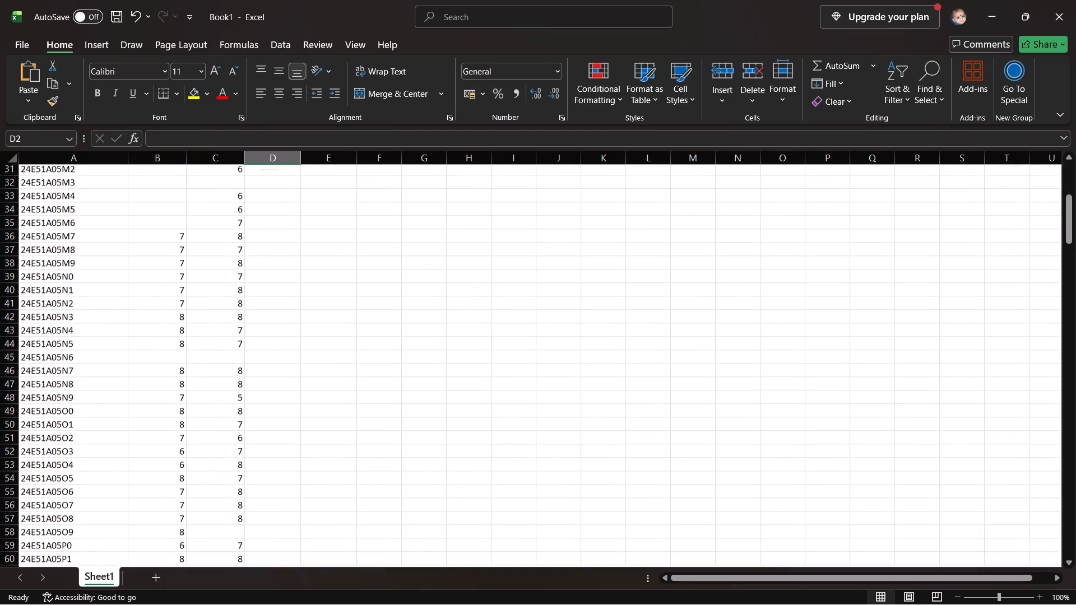
{"action": "scroll", "coordinate": [254, 269], "scroll_direction": "down", "scroll_amount": 1}
{"action": "scroll", "coordinate": [233, 406], "scroll_direction": "down", "scroll_amount": 1}
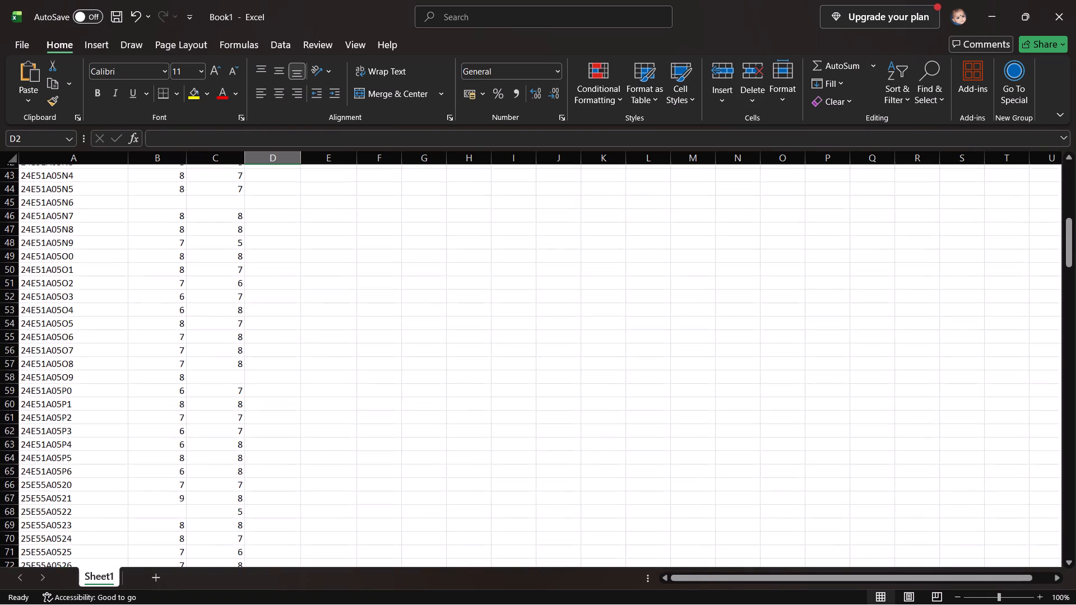
{"action": "scroll", "coordinate": [230, 433], "scroll_direction": "down", "scroll_amount": 2}
{"action": "scroll", "coordinate": [223, 495], "scroll_direction": "up", "scroll_amount": 1}
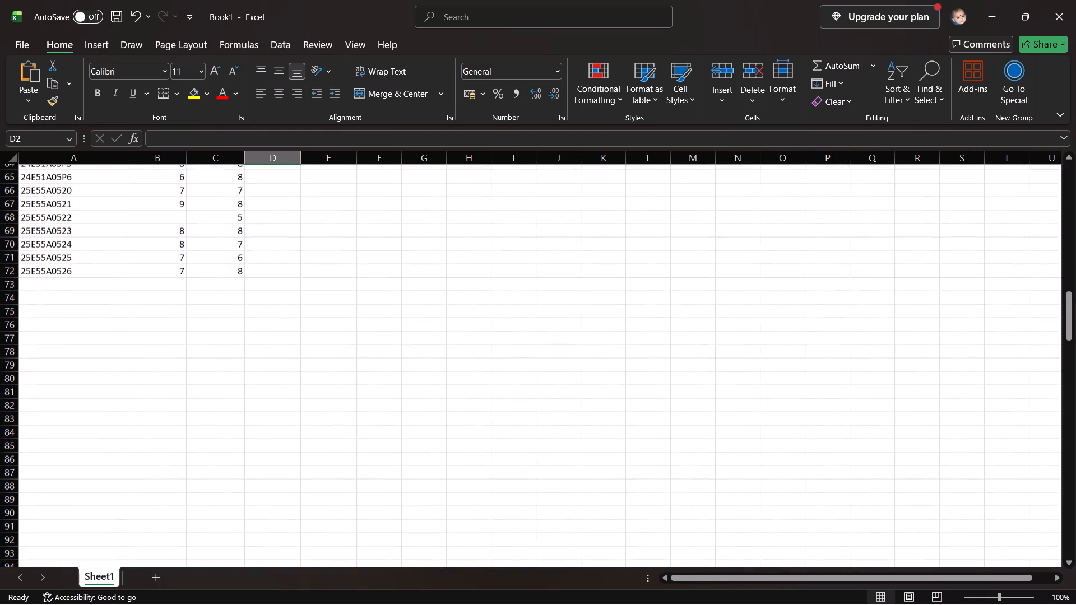
{"action": "left_click", "coordinate": [239, 270]}
{"action": "left_click", "coordinate": [239, 277]}
{"action": "key", "text": "BackSpace"}
{"action": "key", "text": "7"}
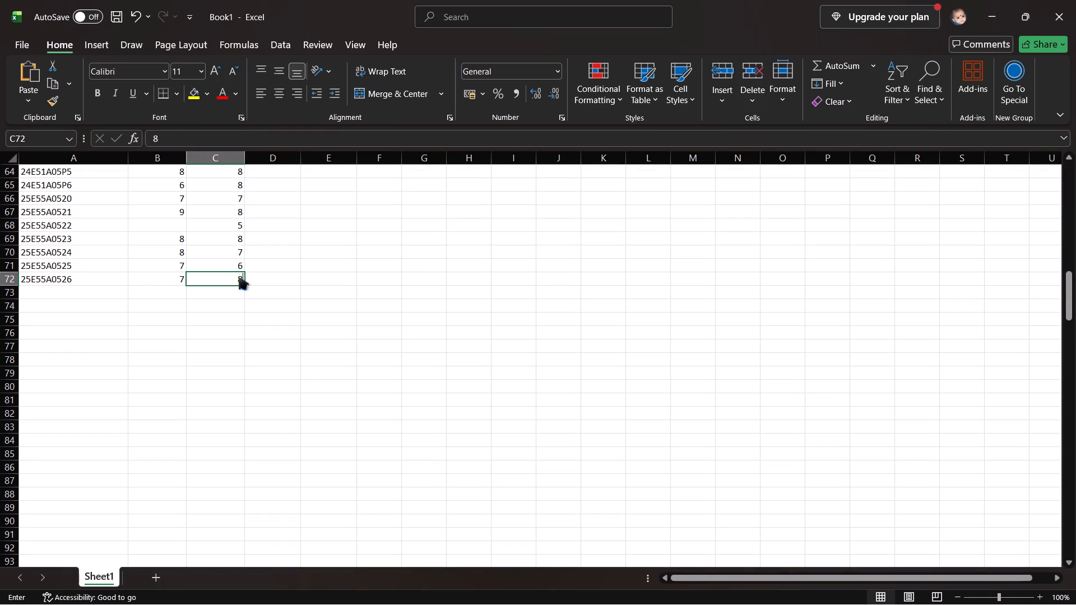
{"action": "scroll", "coordinate": [282, 279], "scroll_direction": "up", "scroll_amount": 4}
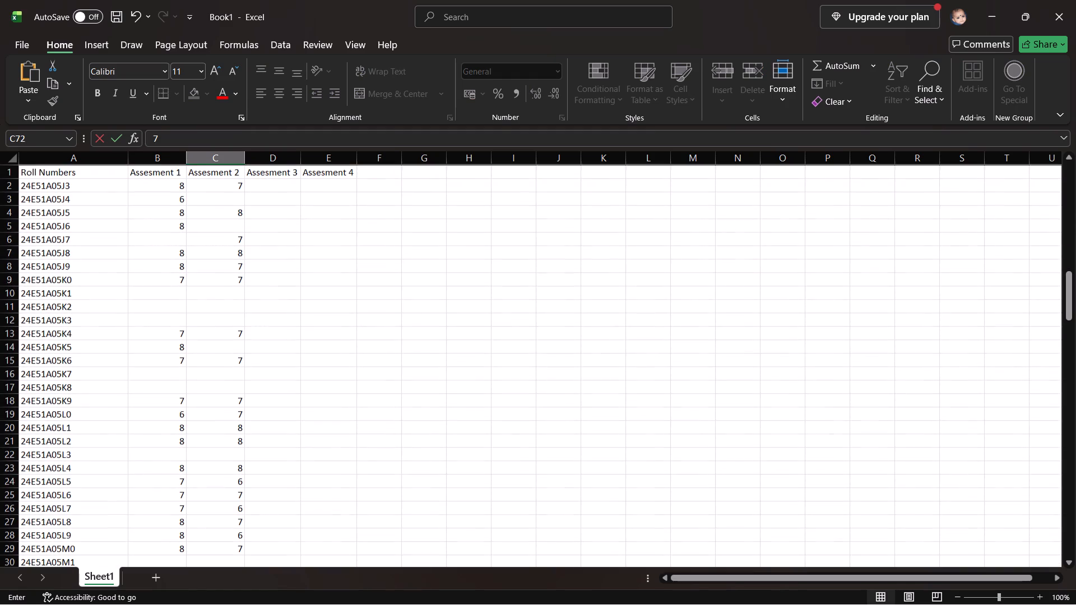
{"action": "left_click", "coordinate": [268, 185]}
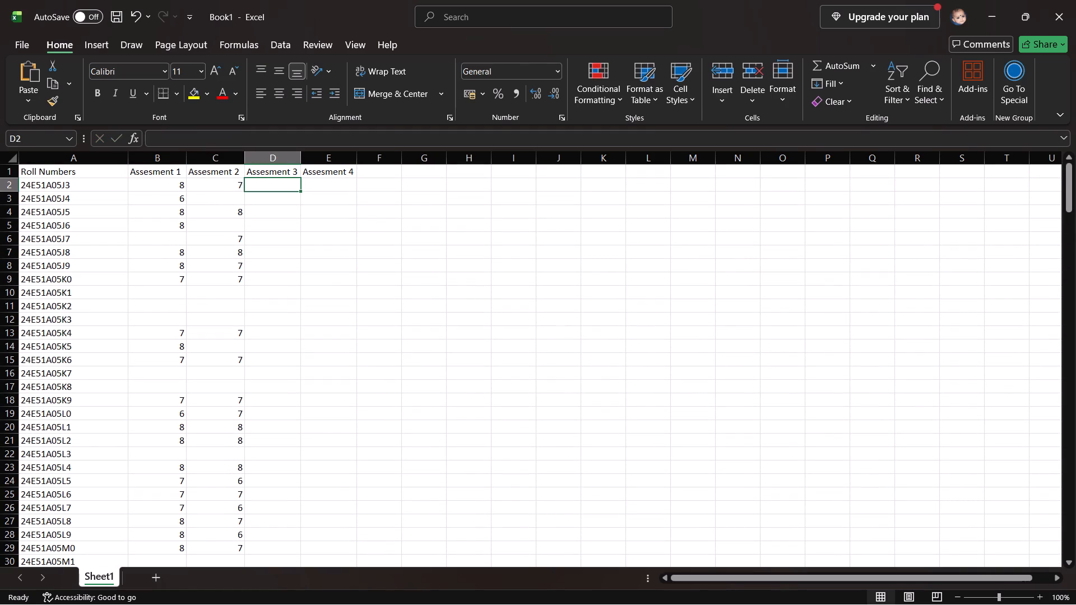
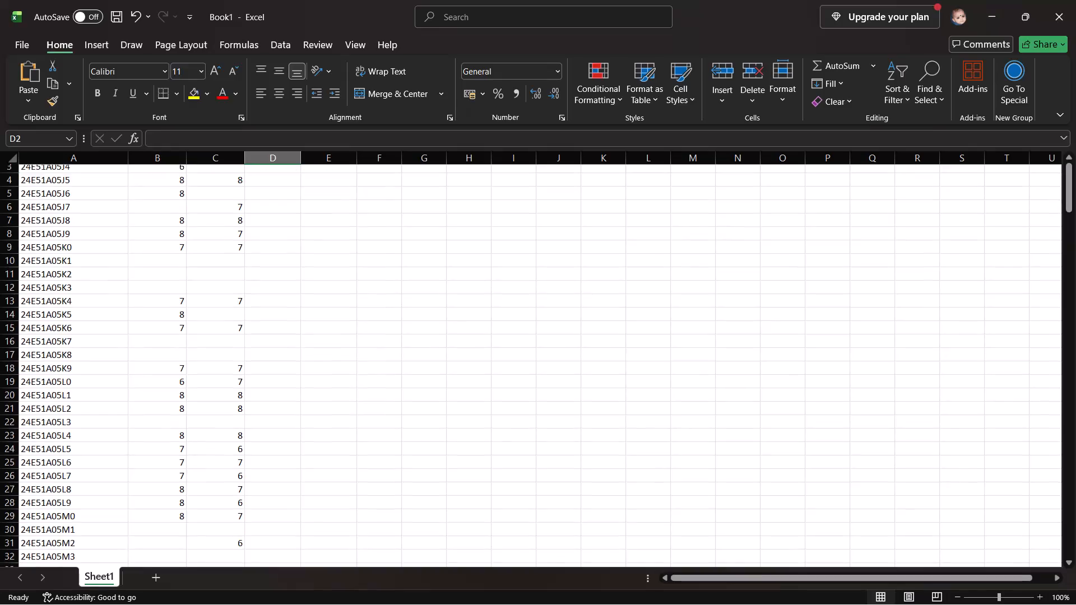
{"action": "scroll", "coordinate": [215, 308], "scroll_direction": "down", "scroll_amount": 3}
{"action": "scroll", "coordinate": [168, 429], "scroll_direction": "down", "scroll_amount": 1}
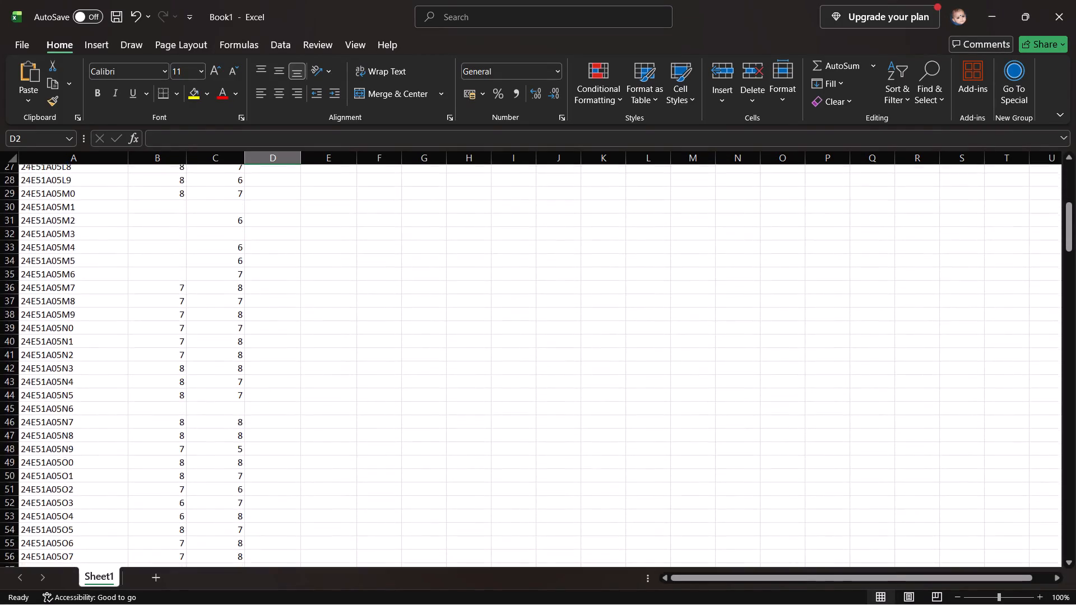
{"action": "scroll", "coordinate": [168, 429], "scroll_direction": "down", "scroll_amount": 2}
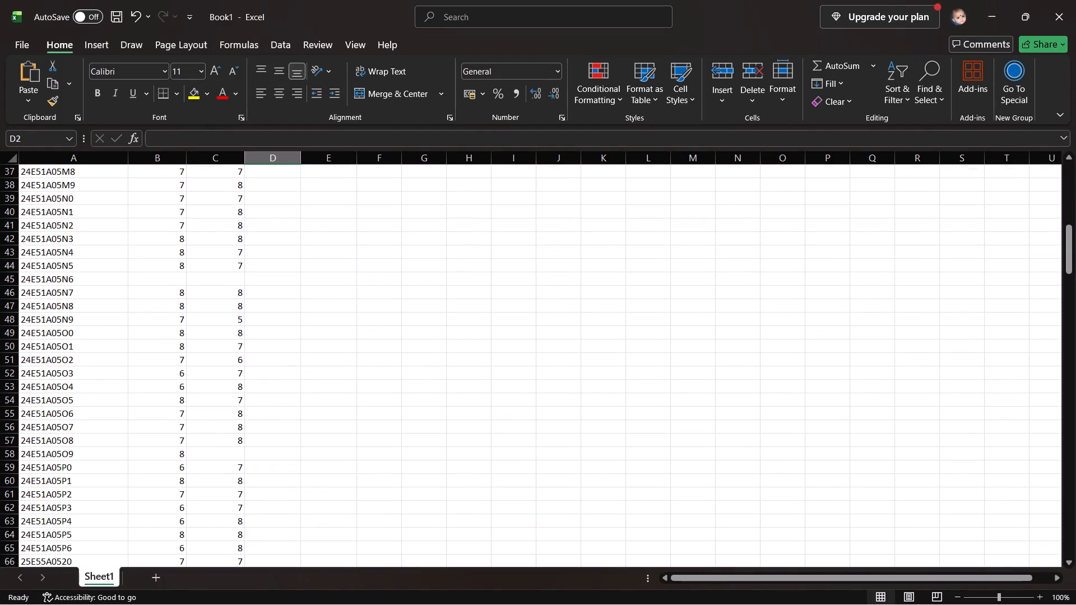
{"action": "left_click", "coordinate": [179, 385]}
{"action": "key", "text": "BackSpace"}
{"action": "key", "text": "7"}
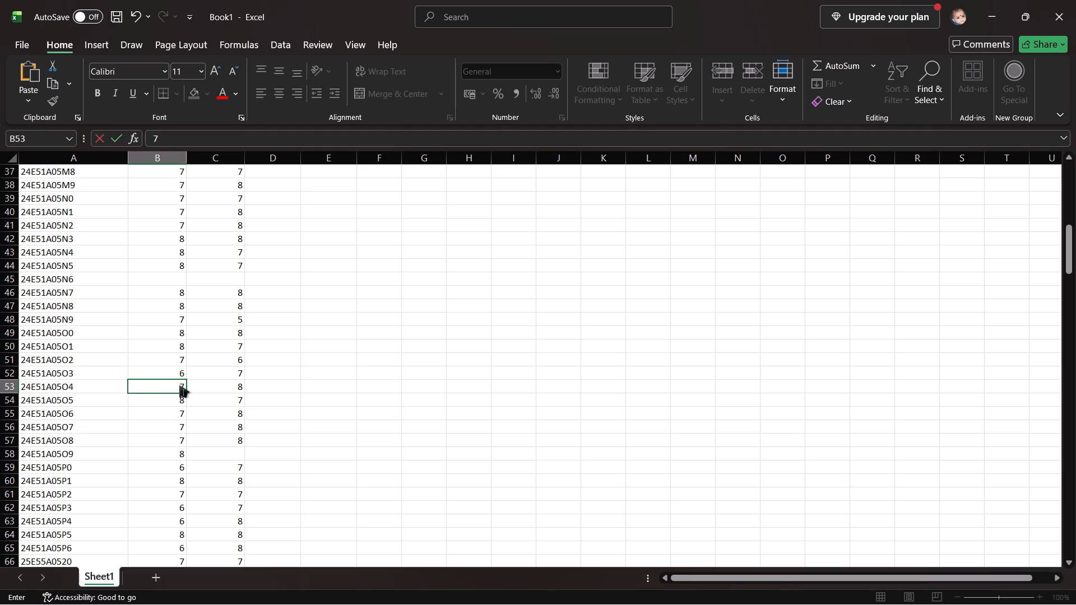
{"action": "scroll", "coordinate": [298, 370], "scroll_direction": "up", "scroll_amount": 5}
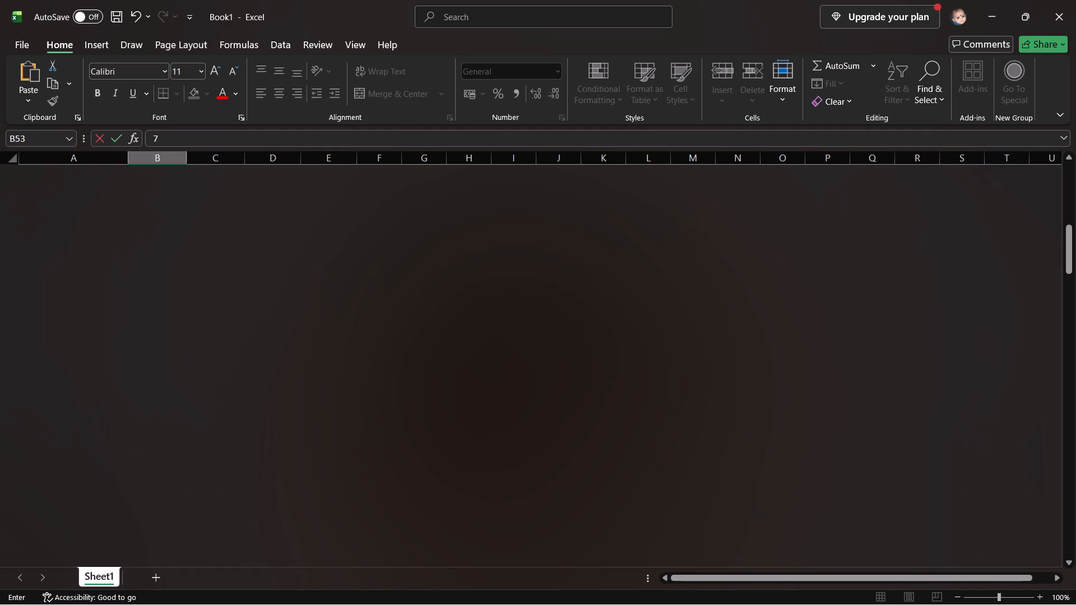
{"action": "scroll", "coordinate": [281, 216], "scroll_direction": "down", "scroll_amount": 2}
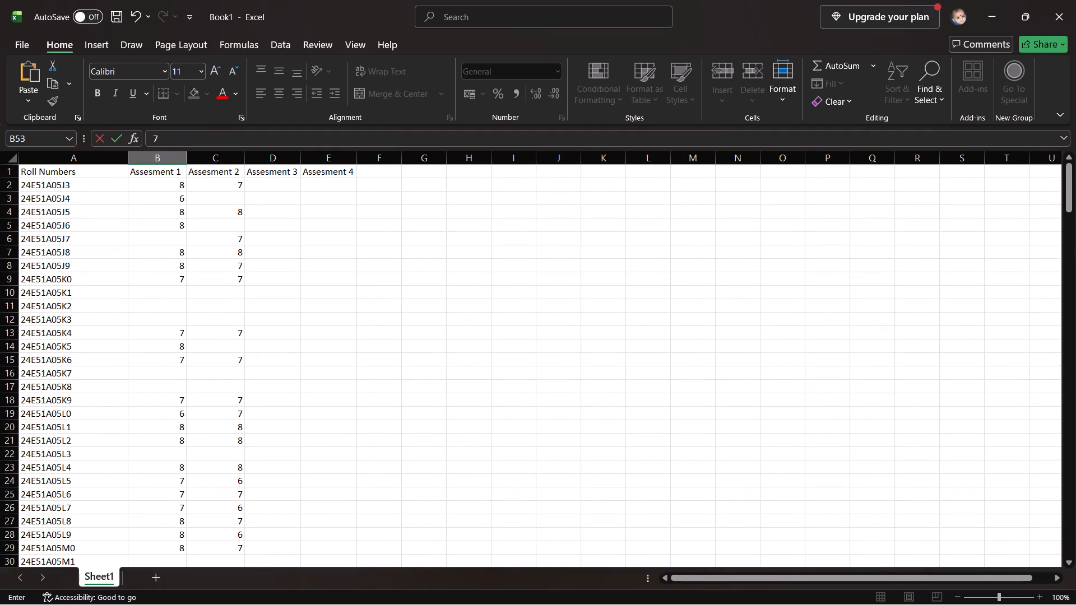
{"action": "left_click", "coordinate": [270, 180]}
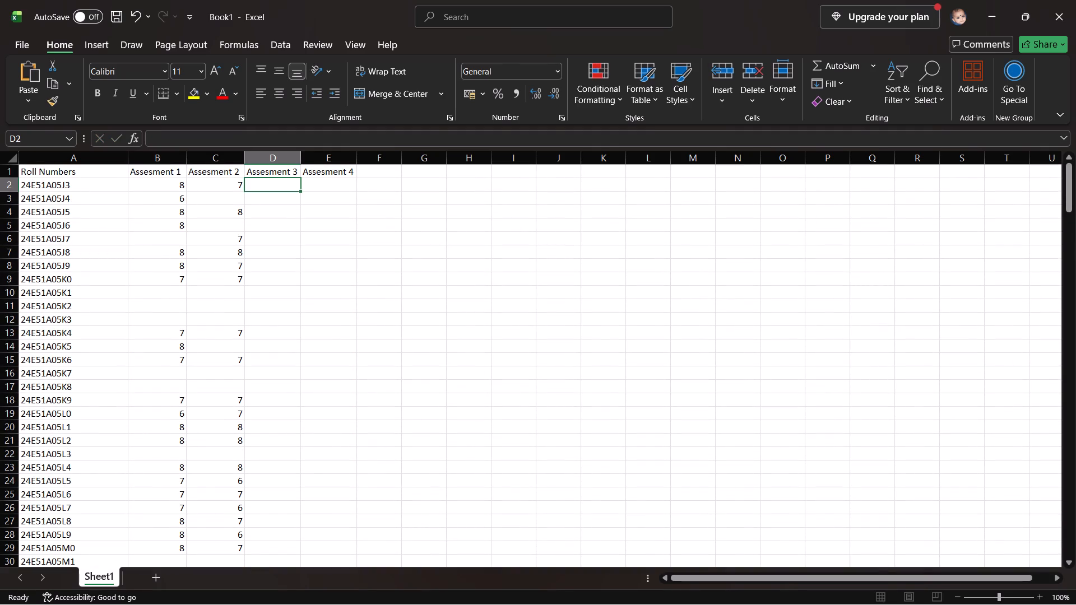
Enter the Assesment 3 marks 8, 8 and 7 in cells D2, D4 and D5, leaving D3 blank.
{"action": "key", "text": "slash"}
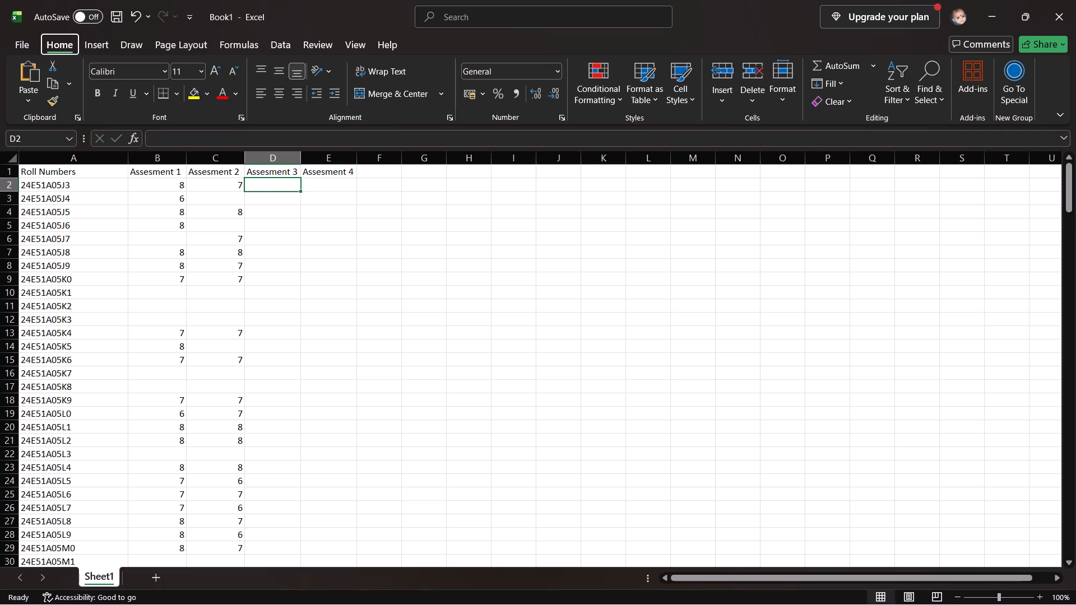
{"action": "left_click", "coordinate": [271, 180]}
{"action": "key", "text": "8"}
{"action": "key", "text": "Down"}
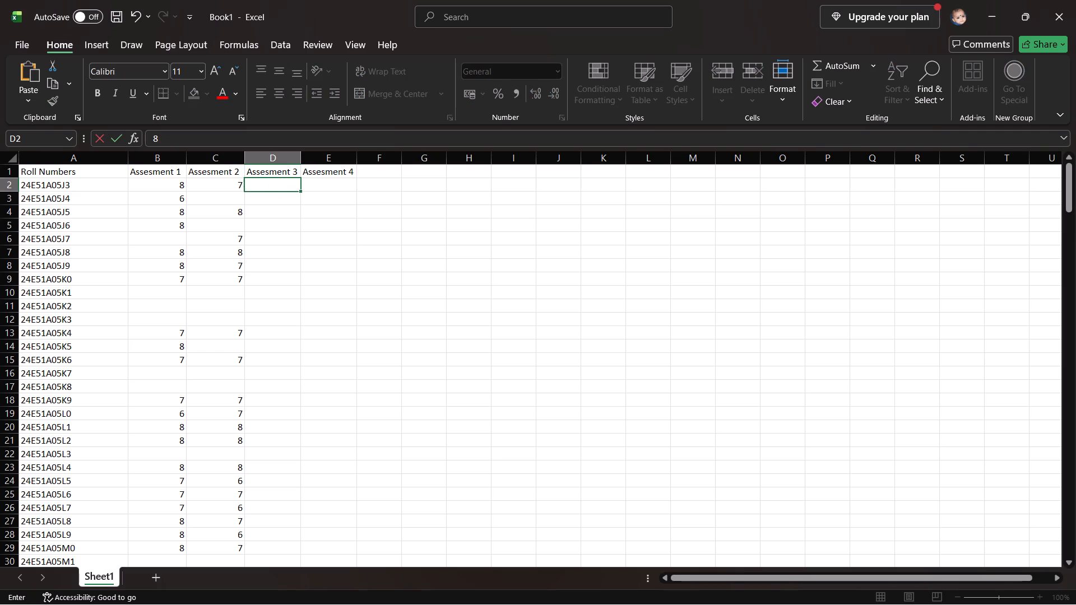
{"action": "key", "text": "Down"}
{"action": "key", "text": "8"}
{"action": "key", "text": "Down"}
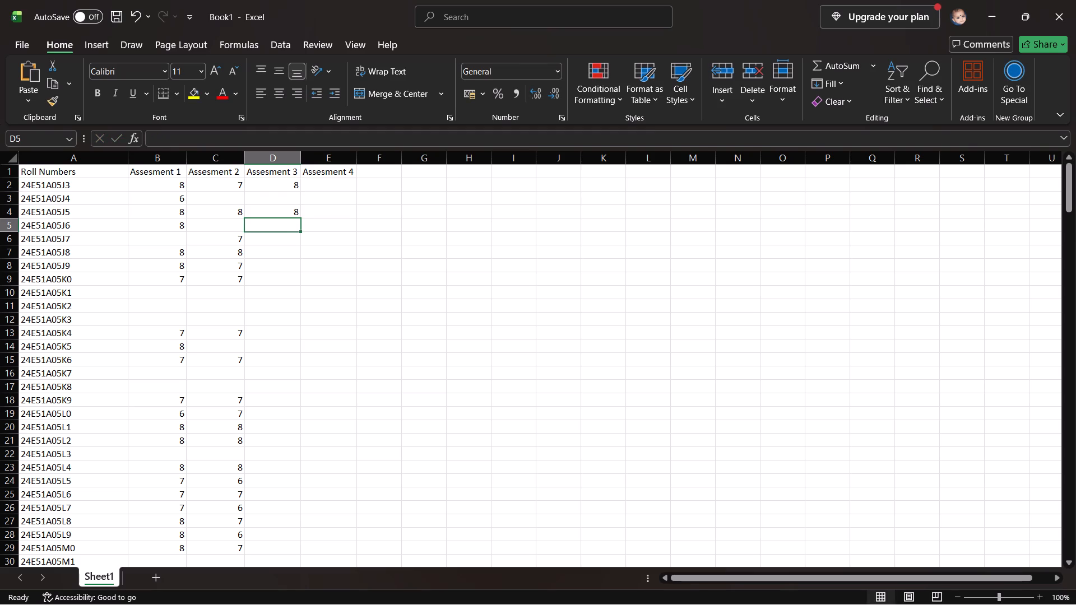
{"action": "key", "text": "7"}
{"action": "key", "text": "Down"}
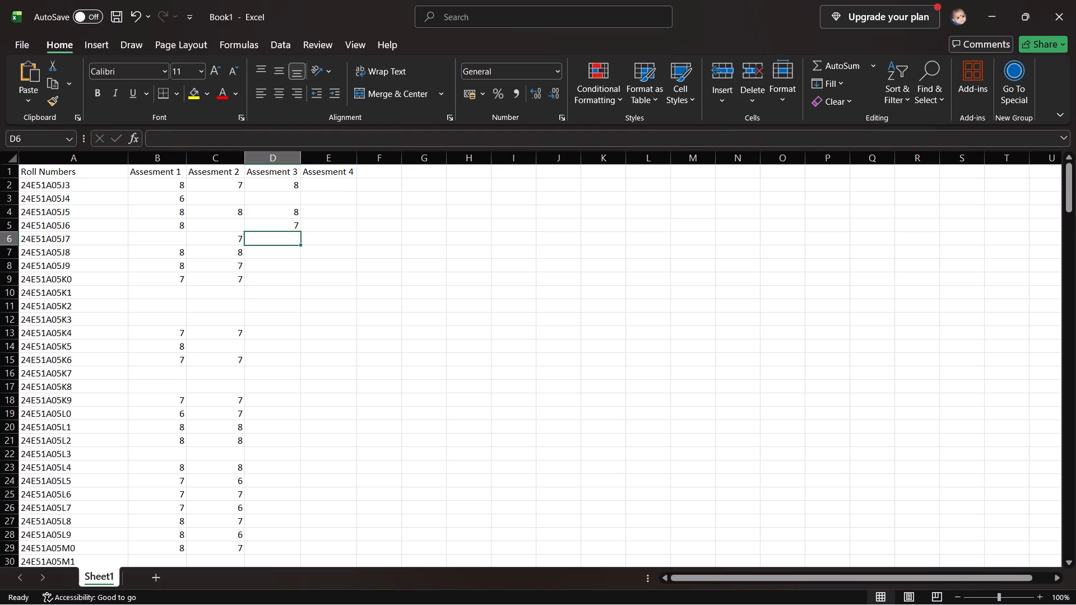
Enter the Assesment 3 marks 7, 7 and 6 in cells D6 to D8 for roll numbers J7 to J9.
{"action": "key", "text": "7"}
{"action": "key", "text": "Down"}
{"action": "key", "text": "7"}
{"action": "key", "text": "Down"}
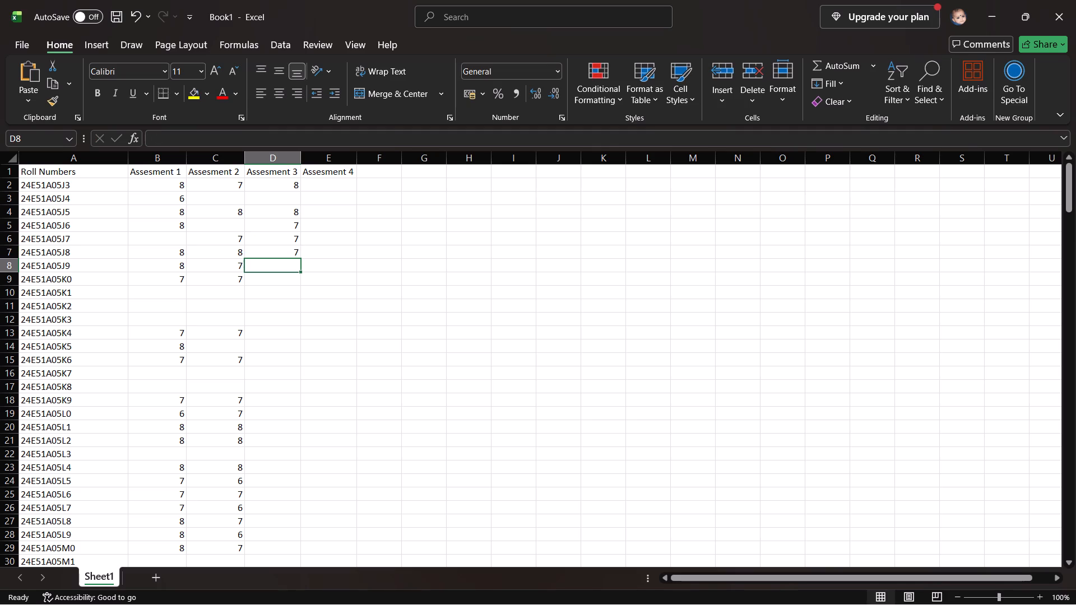
{"action": "key", "text": "6"}
{"action": "key", "text": "Down"}
Skip cells D9 to D12 and enter the Assesment 3 marks 6, 8 and 8 in cells D13 to D15.
{"action": "key", "text": "Down"}
{"action": "key", "text": "Down"}
{"action": "key", "text": "Down"}
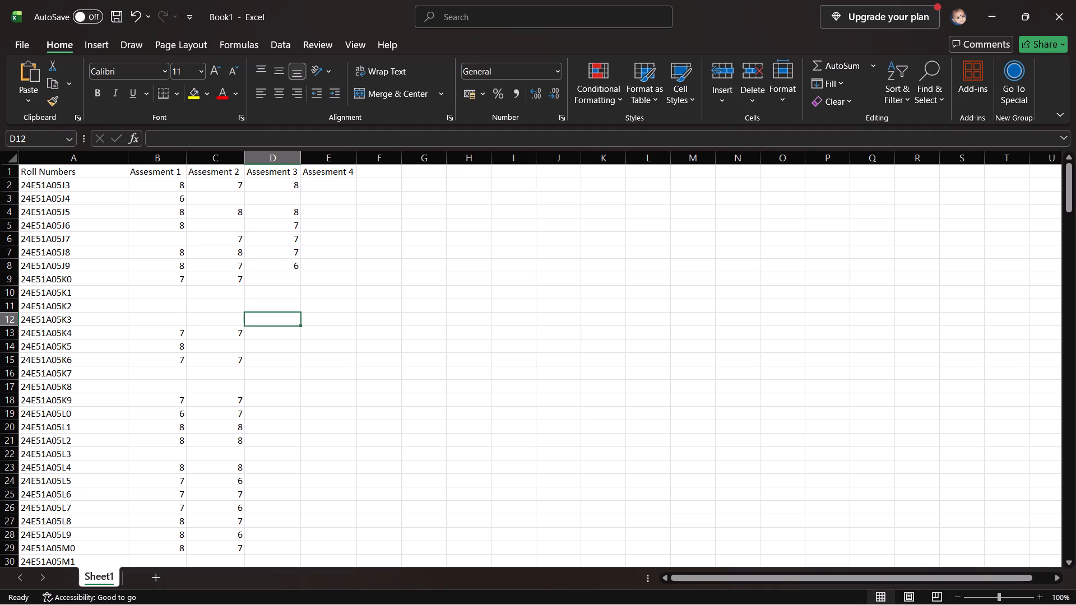
{"action": "key", "text": "Down"}
{"action": "key", "text": "6"}
{"action": "key", "text": "Down"}
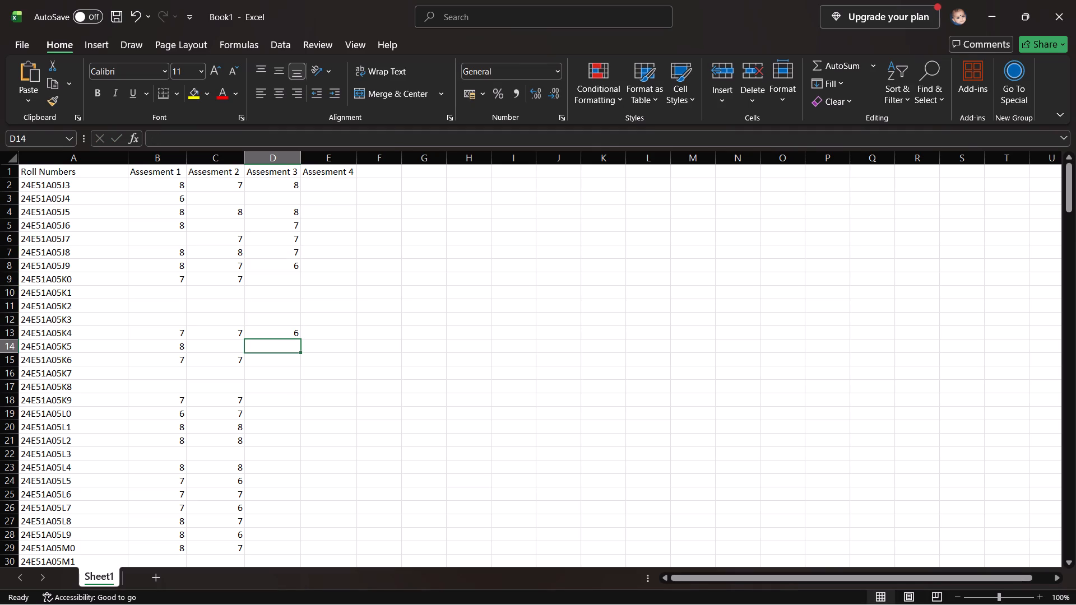
{"action": "key", "text": "8"}
{"action": "key", "text": "Down"}
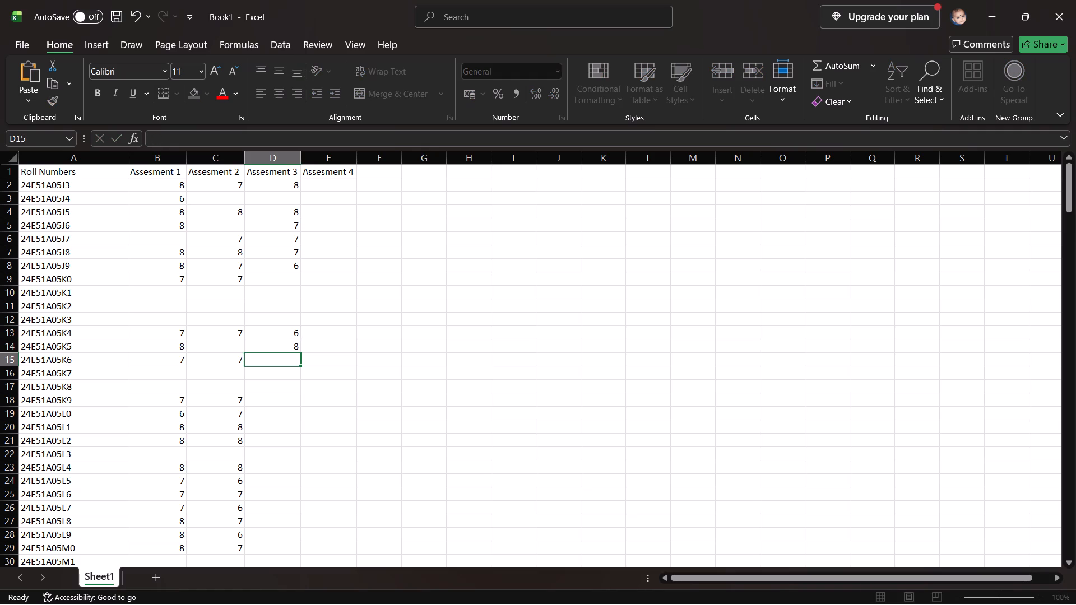
{"action": "key", "text": "8"}
{"action": "key", "text": "Down"}
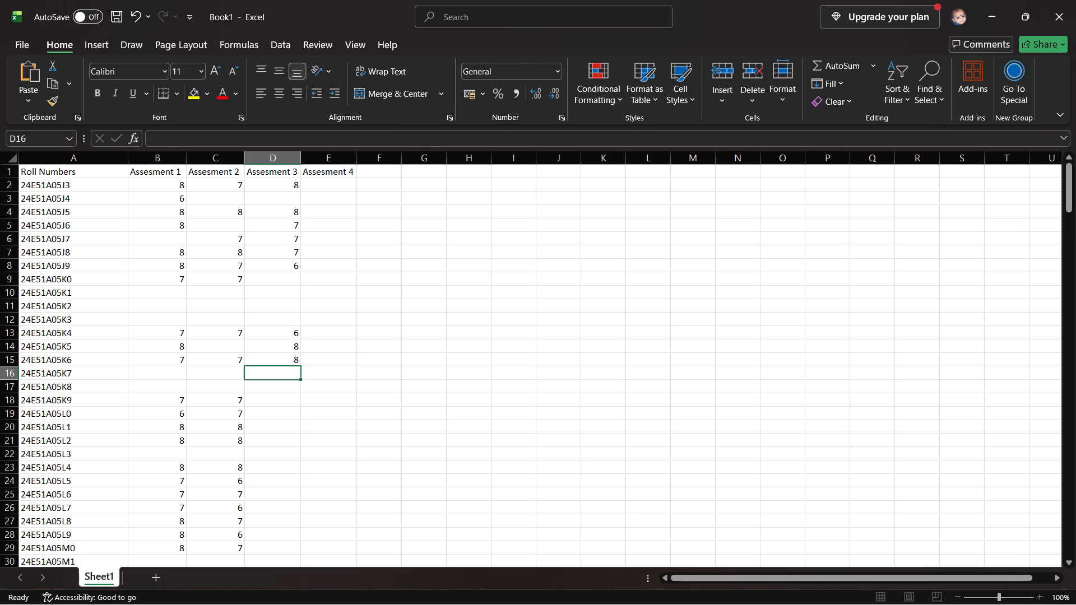
Skip cells D16 and D17 and enter the Assesment 3 marks 8, 5 and 8 in cells D18 to D20.
{"action": "key", "text": "Down"}
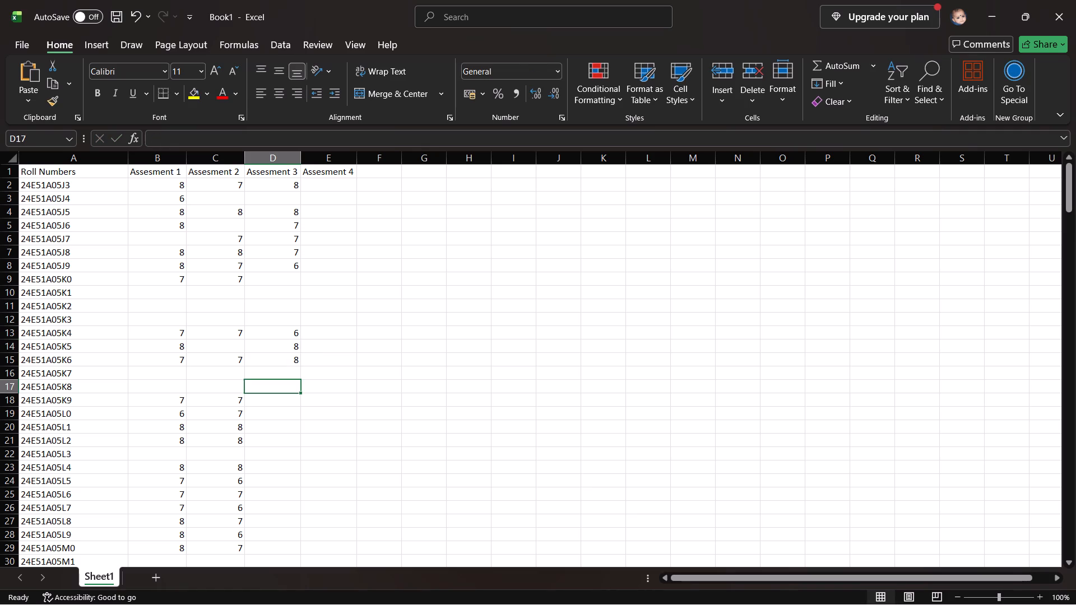
{"action": "key", "text": "Down"}
{"action": "key", "text": "8"}
{"action": "key", "text": "Down"}
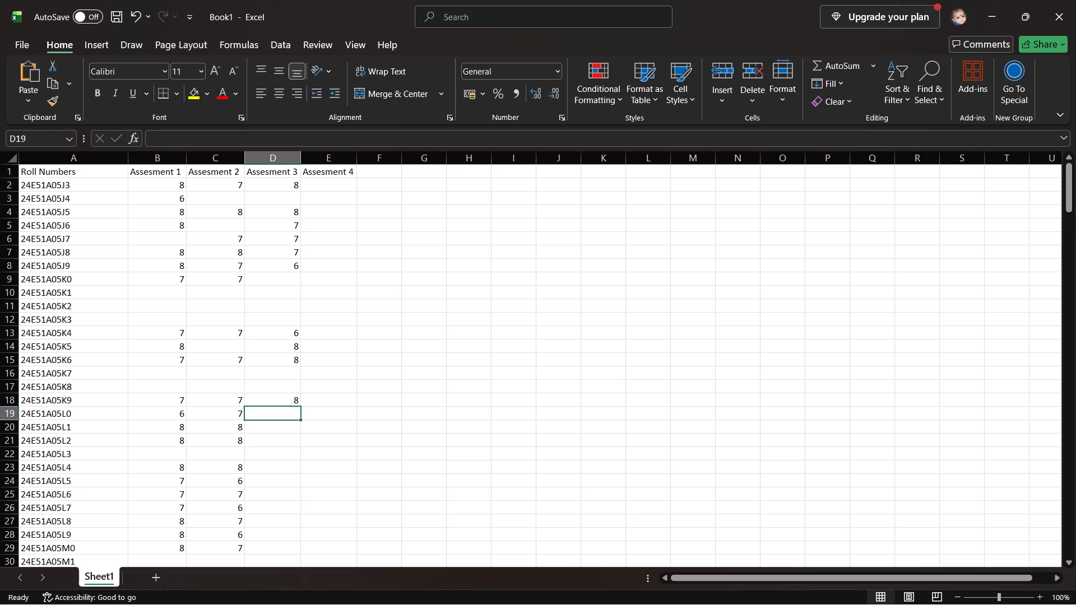
{"action": "key", "text": "5"}
{"action": "key", "text": "Down"}
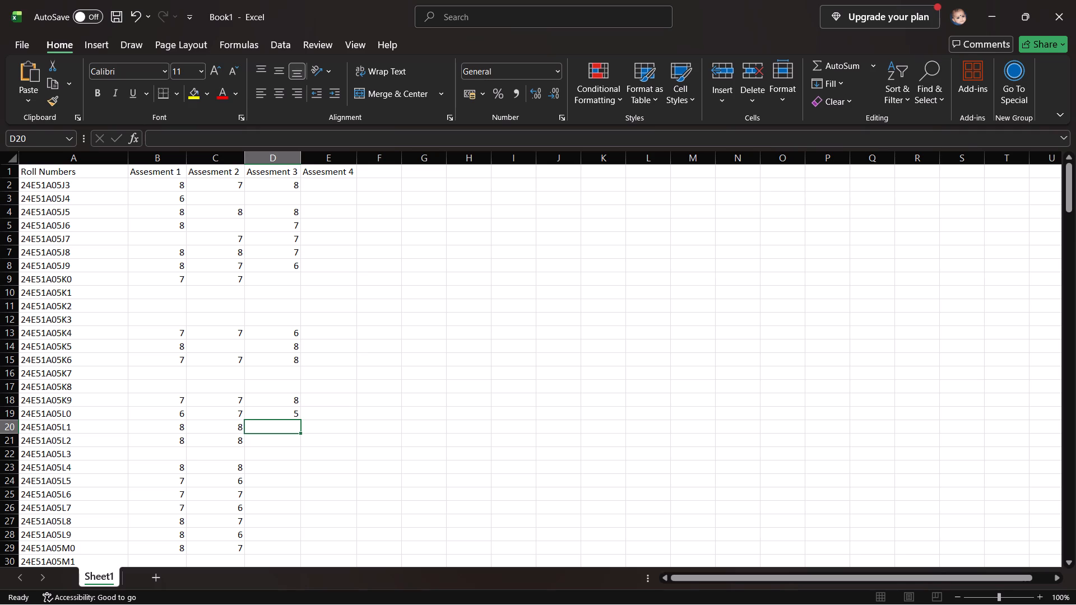
{"action": "key", "text": "8"}
{"action": "key", "text": "Down"}
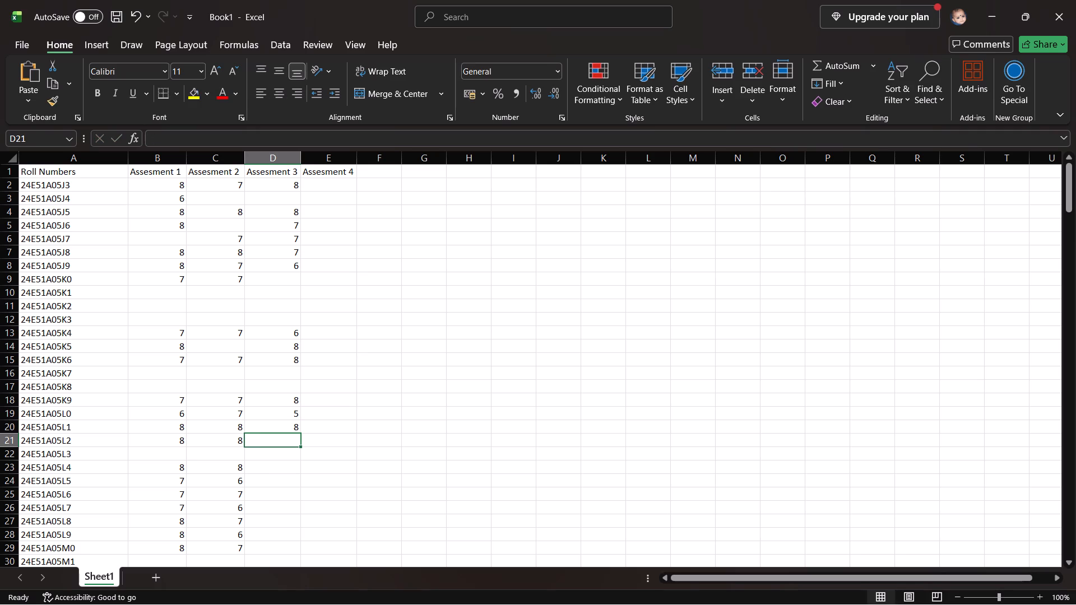
Skip cell D21 and enter the Assesment 3 marks 7, 8 and 7 in cells D22 to D24.
{"action": "key", "text": "Down"}
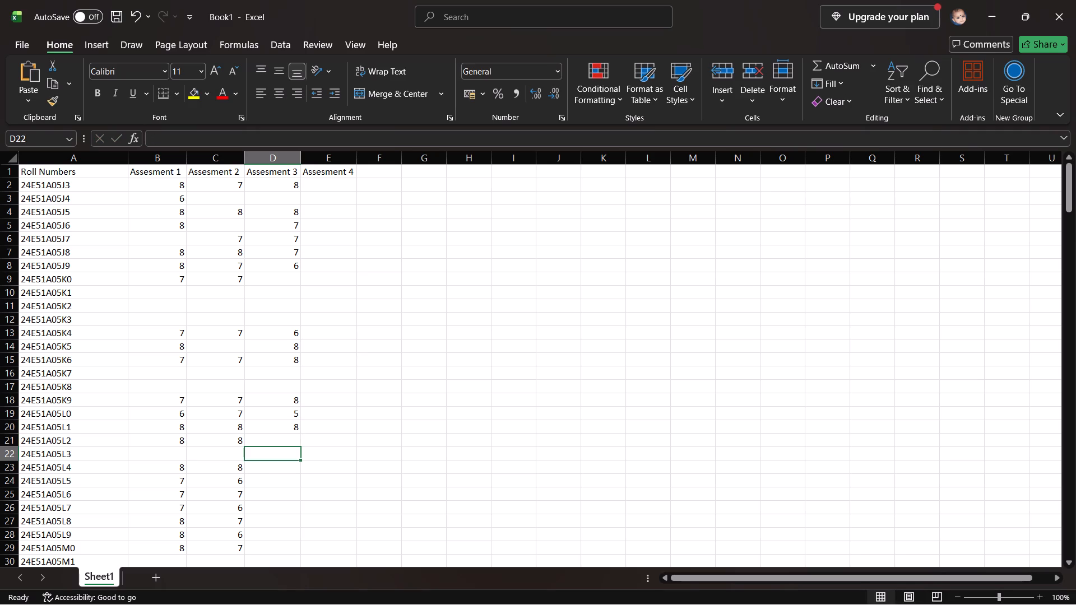
{"action": "key", "text": "7"}
{"action": "key", "text": "Down"}
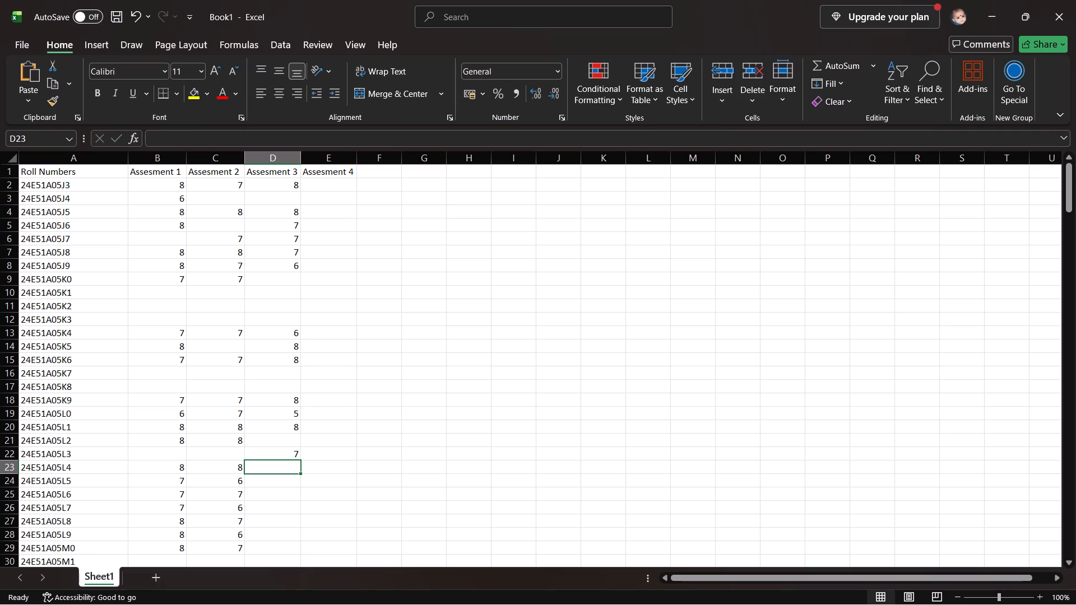
{"action": "key", "text": "8"}
{"action": "key", "text": "Down"}
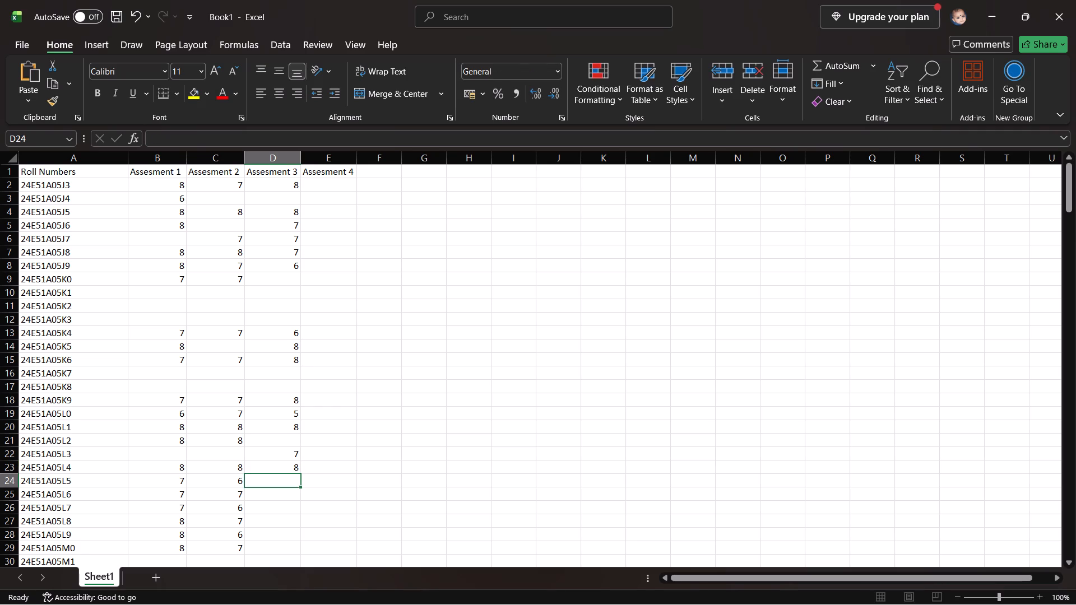
{"action": "key", "text": "7"}
{"action": "key", "text": "Down"}
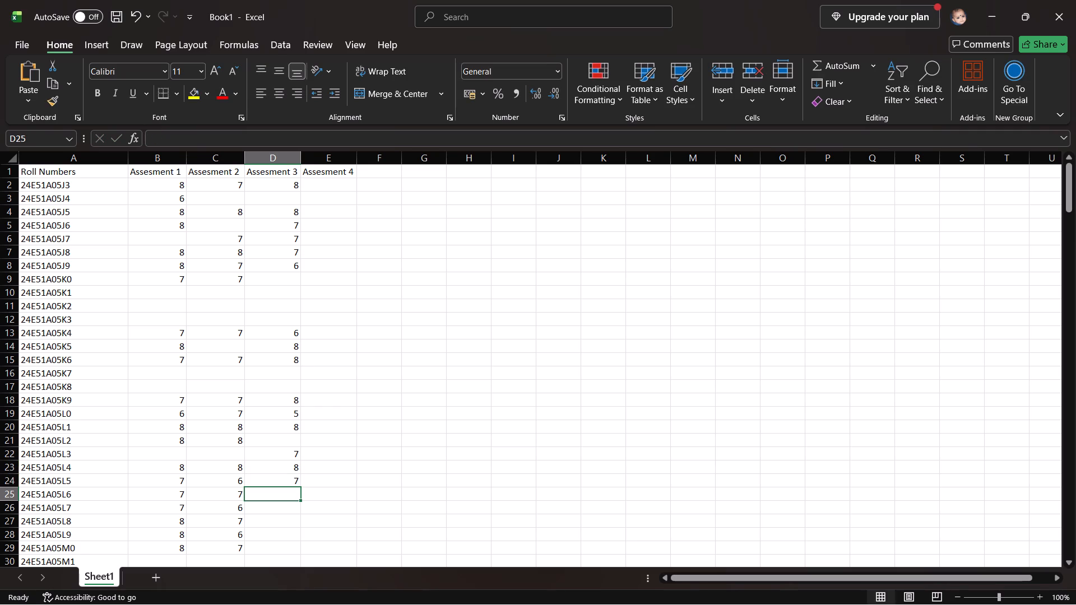
Enter the Assesment 3 marks 7, 6 and 7 in cells D25, D26 and D28, leaving D27 blank.
{"action": "key", "text": "7"}
{"action": "key", "text": "Down"}
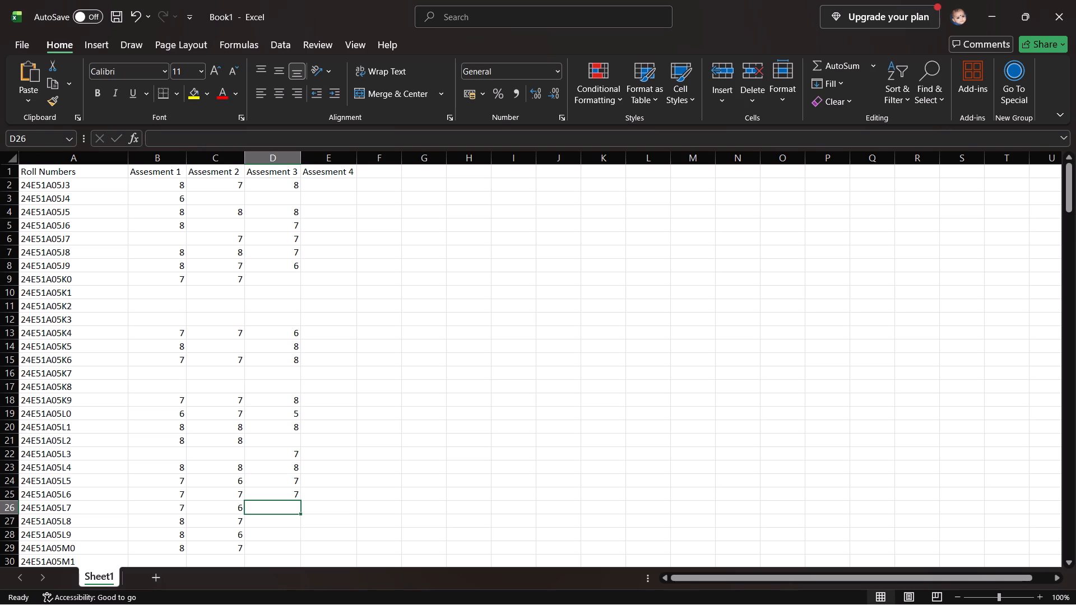
{"action": "key", "text": "6"}
{"action": "key", "text": "Down"}
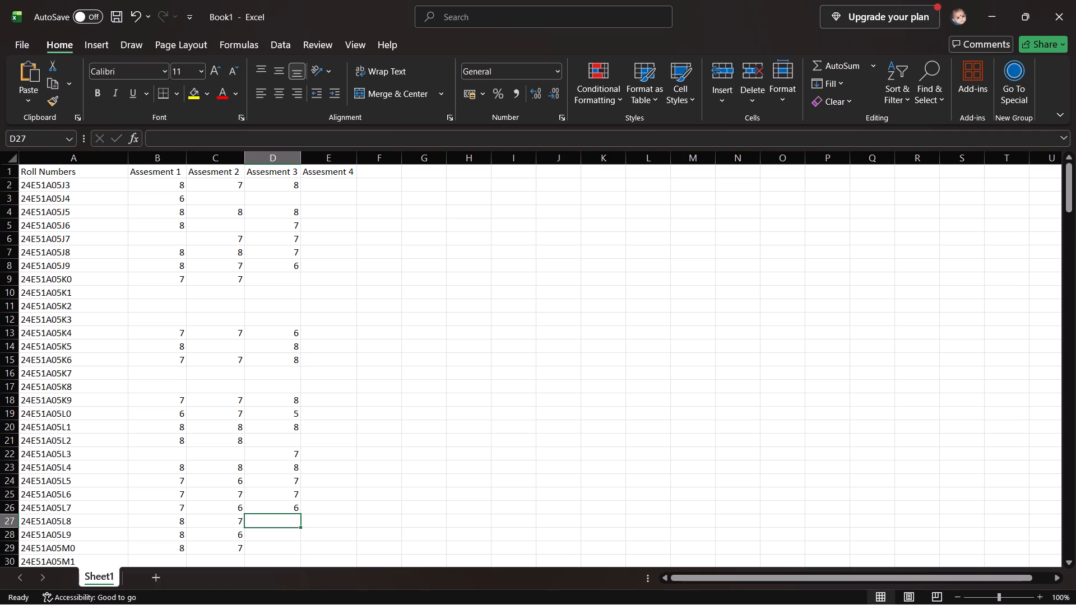
{"action": "key", "text": "Down"}
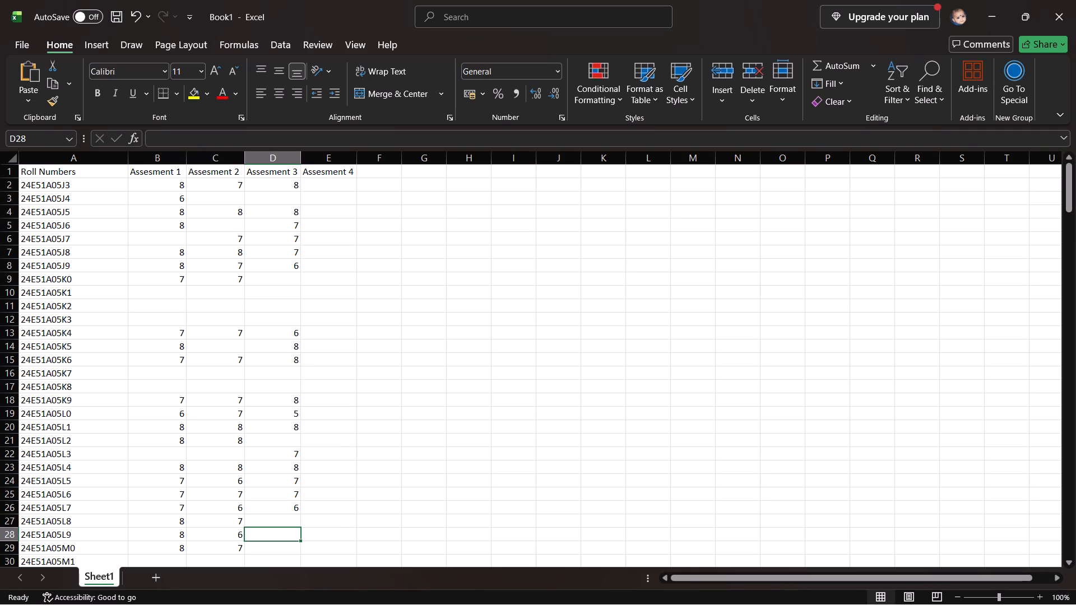
{"action": "key", "text": "7"}
{"action": "key", "text": "Down"}
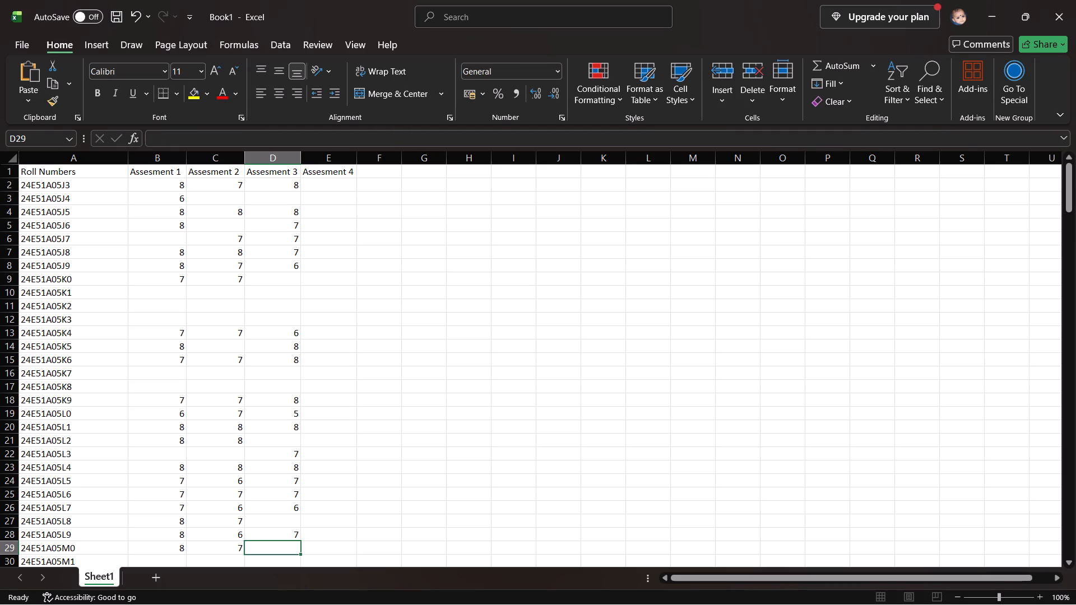
Enter the Assesment 3 marks 7, 7, 7 and 8 in cells D29, D31, D33 and D34, and skip D35 to reach D36.
{"action": "key", "text": "7"}
{"action": "key", "text": "Down"}
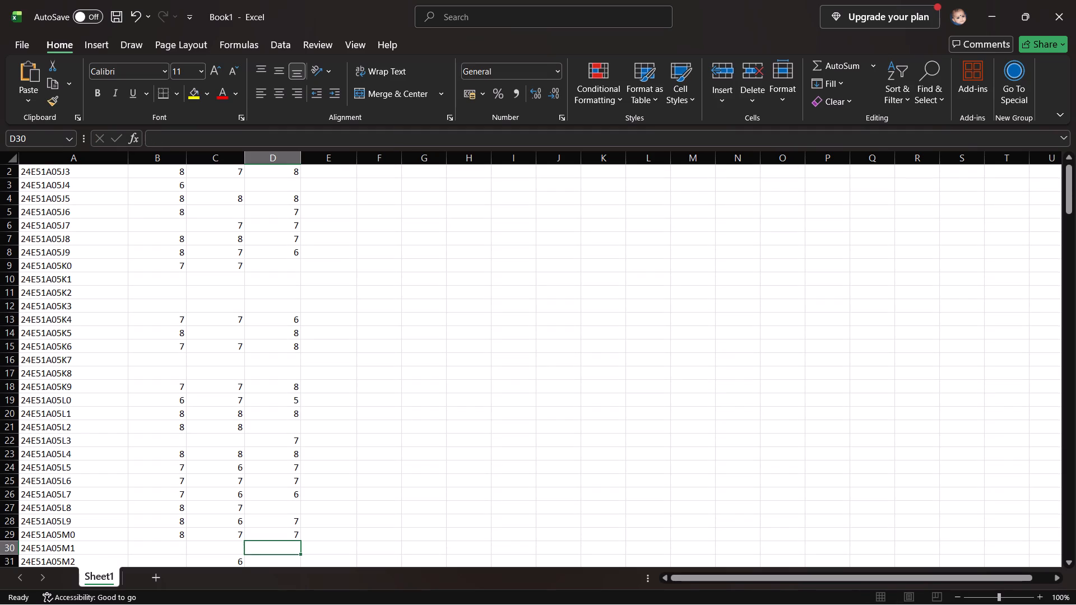
{"action": "key", "text": "Down"}
{"action": "key", "text": "7"}
{"action": "key", "text": "Down"}
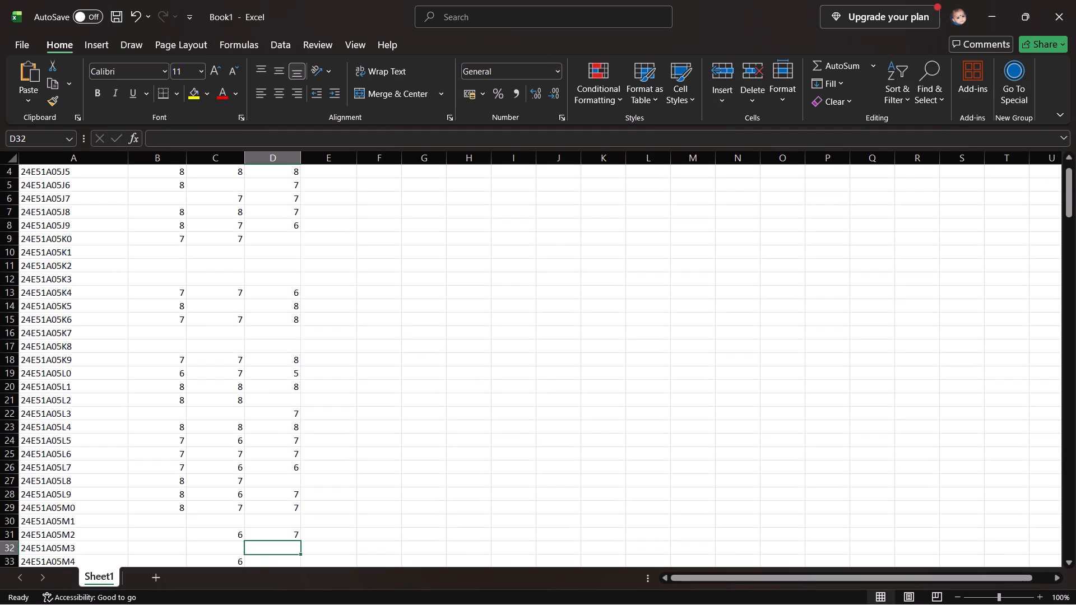
{"action": "key", "text": "Down"}
{"action": "key", "text": "7"}
{"action": "key", "text": "Down"}
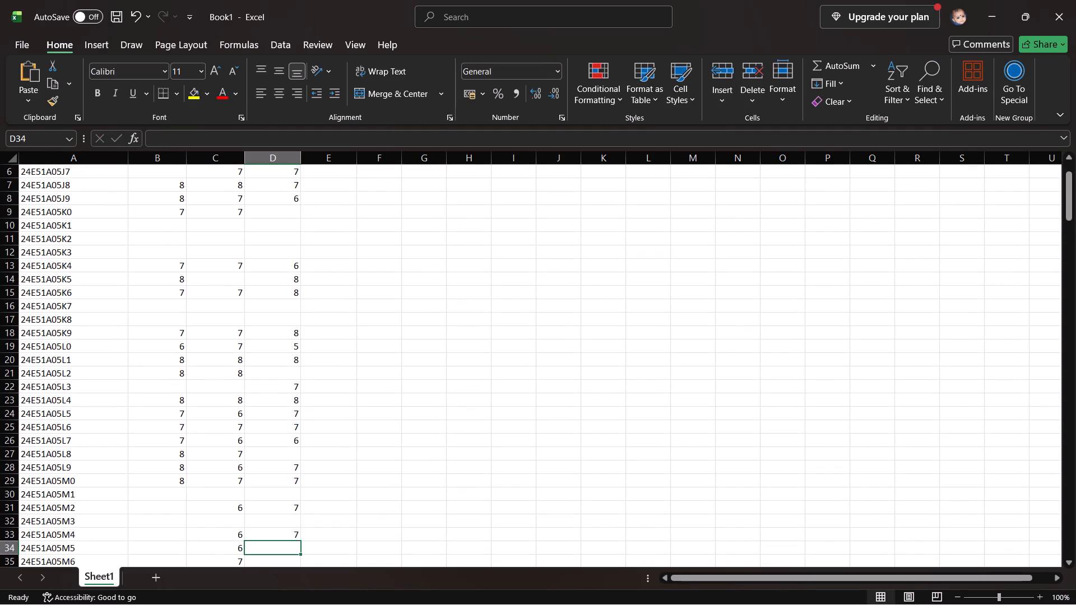
{"action": "key", "text": "8"}
{"action": "key", "text": "Down"}
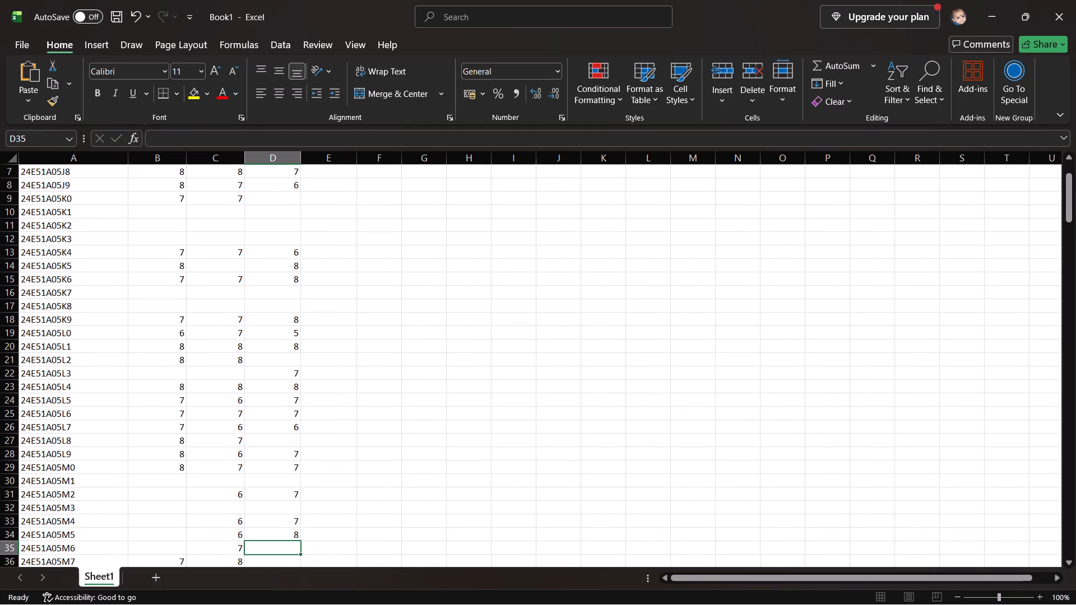
{"action": "key", "text": "Down"}
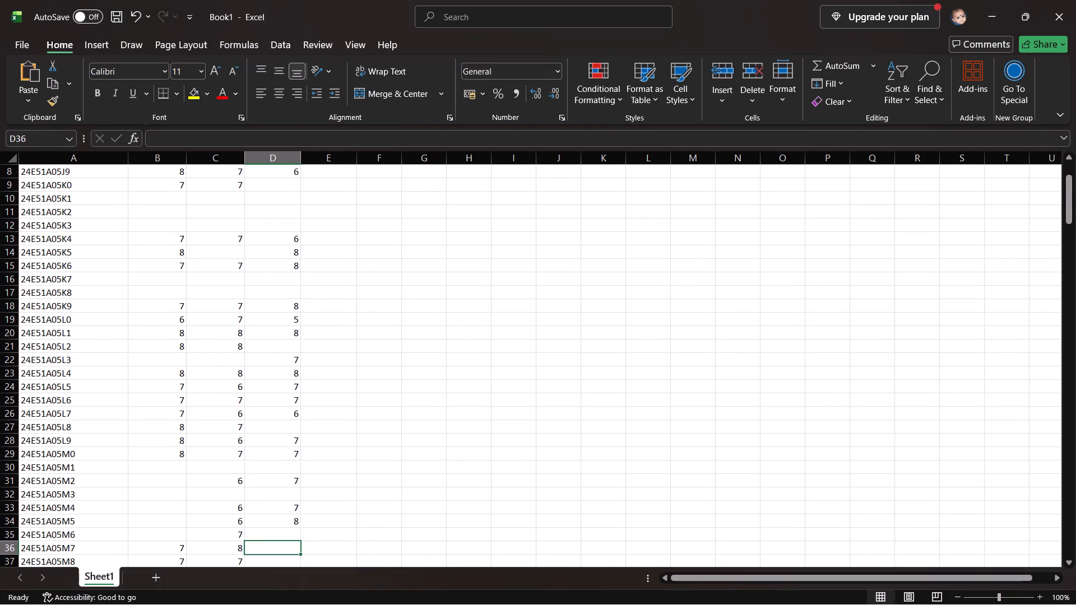
Enter the Assesment 3 marks 7, 7 and 5 in cells D36 to D38, and skip D39.
{"action": "key", "text": "7"}
{"action": "key", "text": "Down"}
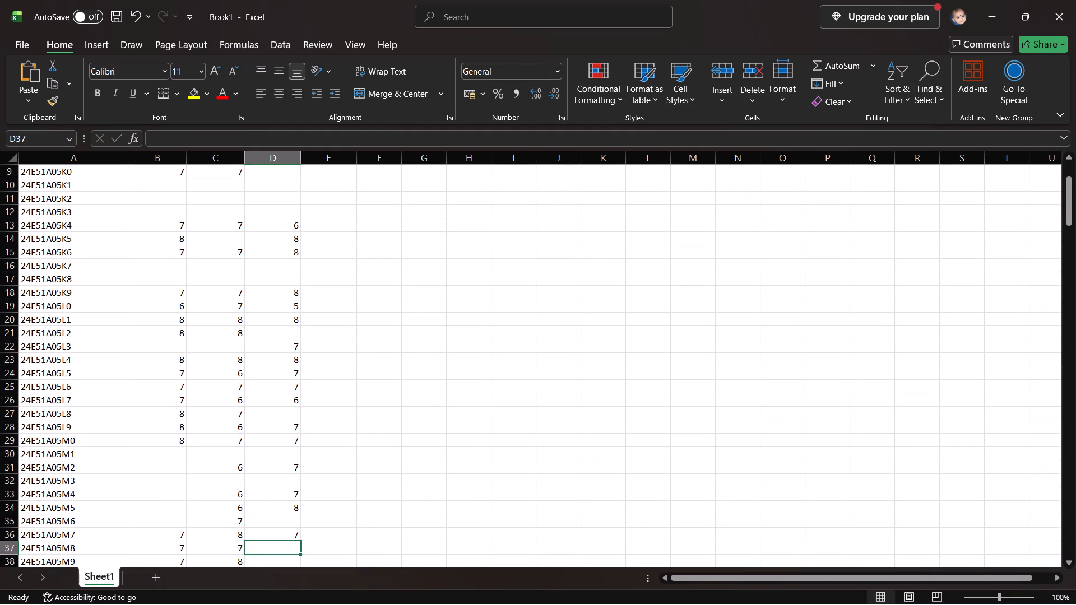
{"action": "key", "text": "7"}
{"action": "key", "text": "Down"}
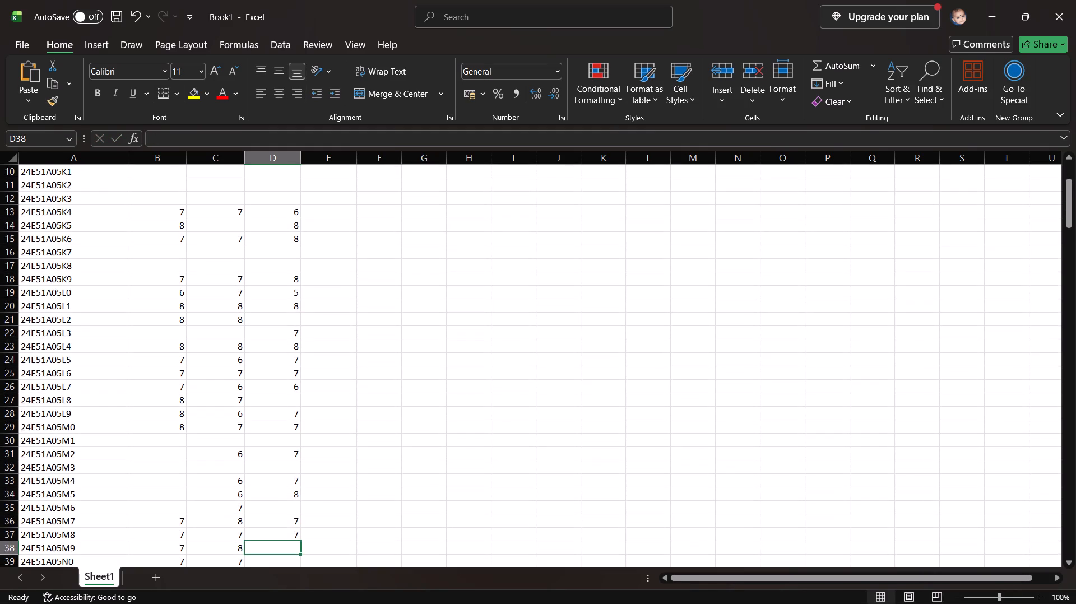
{"action": "key", "text": "5"}
{"action": "key", "text": "Down"}
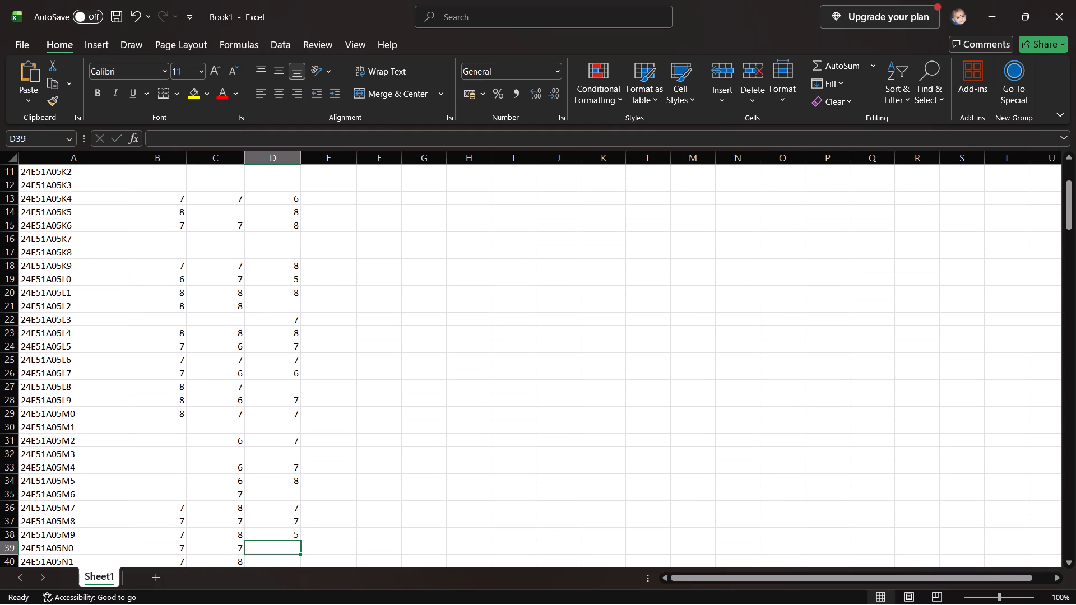
{"action": "key", "text": "Down"}
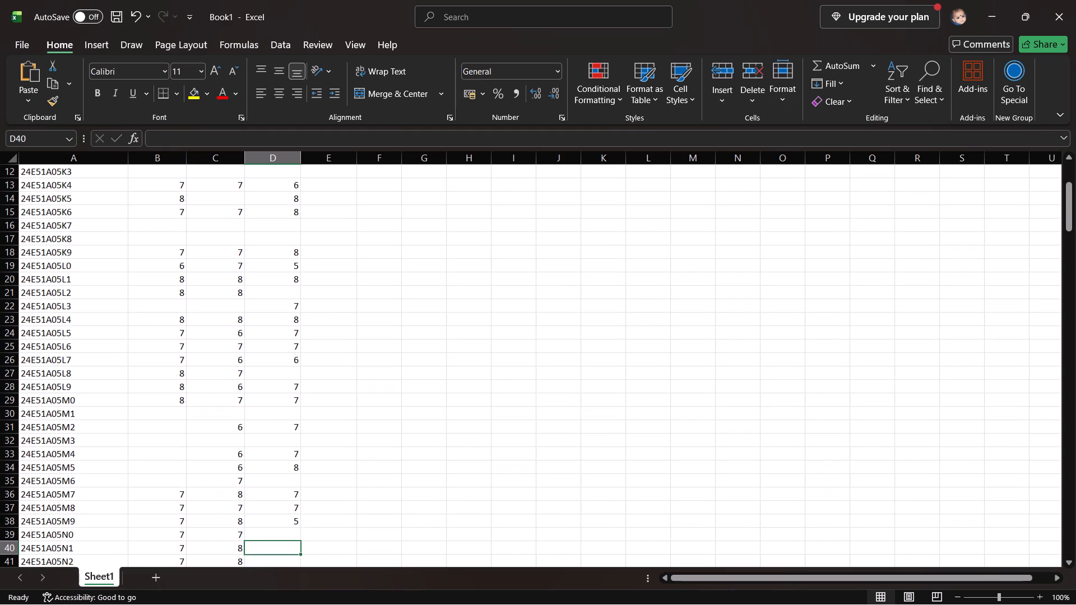
Enter the Assesment 3 marks 6, 8, 7, 8 and 7 in cells D40 to D44, and skip D45.
{"action": "key", "text": "6"}
{"action": "key", "text": "Down"}
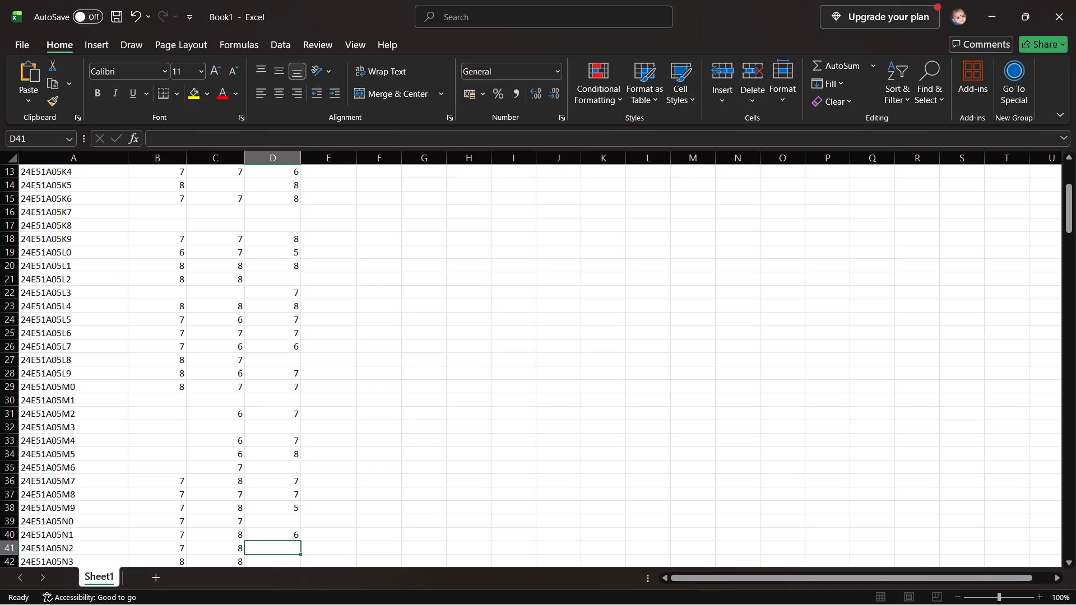
{"action": "key", "text": "8"}
{"action": "key", "text": "Down"}
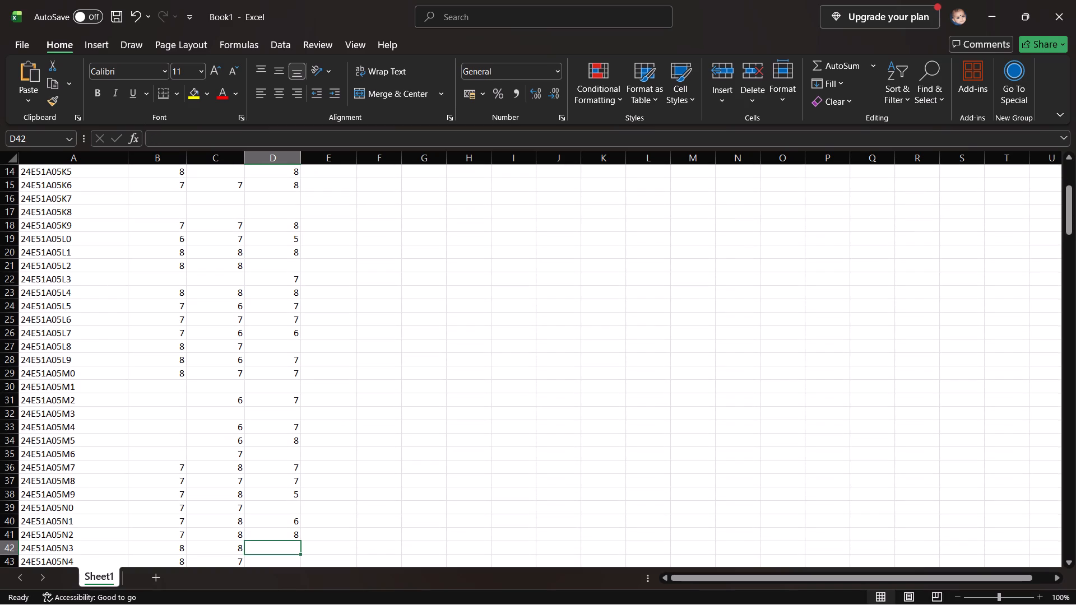
{"action": "key", "text": "7"}
{"action": "key", "text": "Down"}
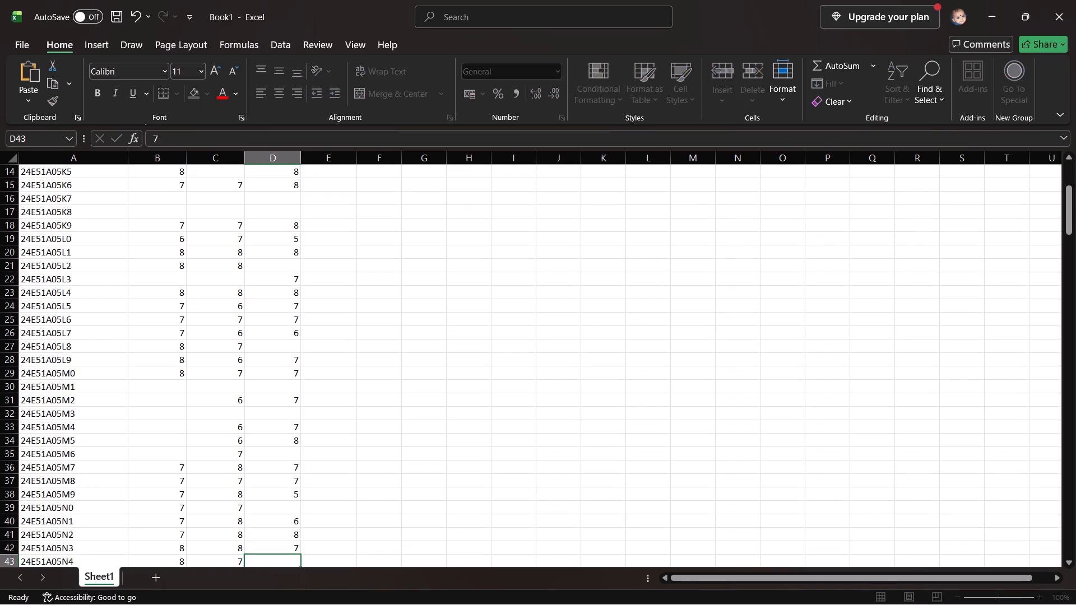
{"action": "key", "text": "8"}
{"action": "key", "text": "Down"}
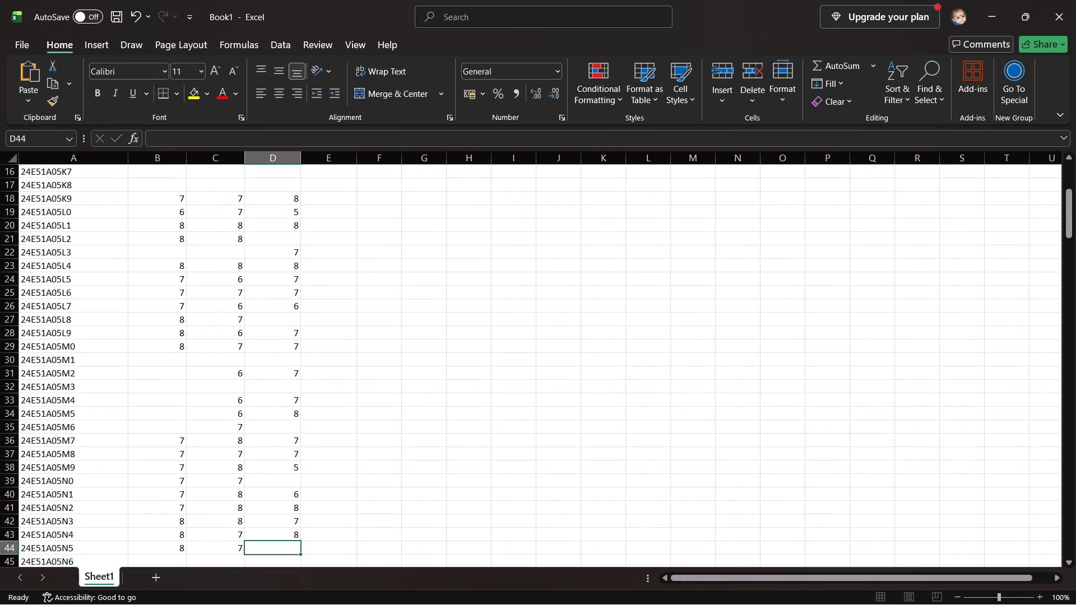
{"action": "key", "text": "5"}
{"action": "key", "text": "BackSpace"}
{"action": "key", "text": "7"}
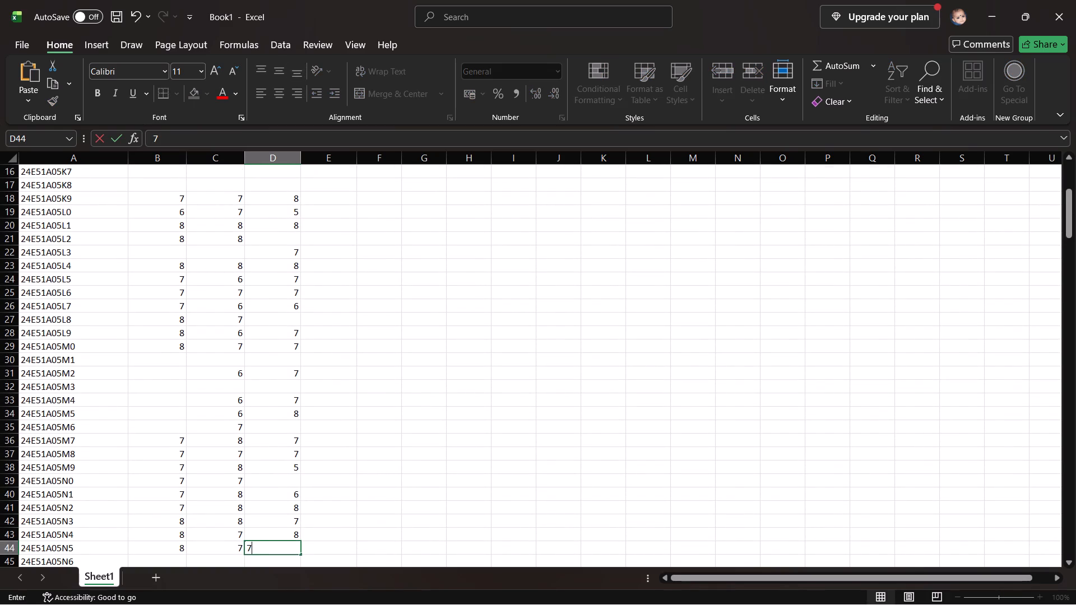
{"action": "key", "text": "Down"}
{"action": "key", "text": "Down"}
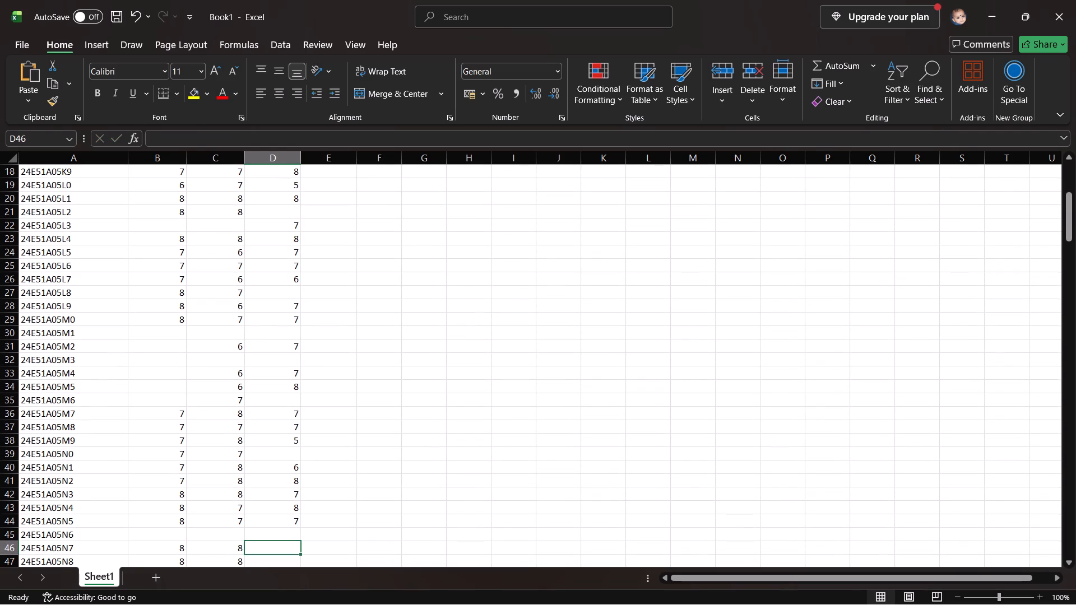
Enter the Assesment 3 marks 7, 7, 6, 8 and 6 in cells D46 to D50, and skip D51 and D52.
{"action": "key", "text": "7"}
{"action": "key", "text": "Down"}
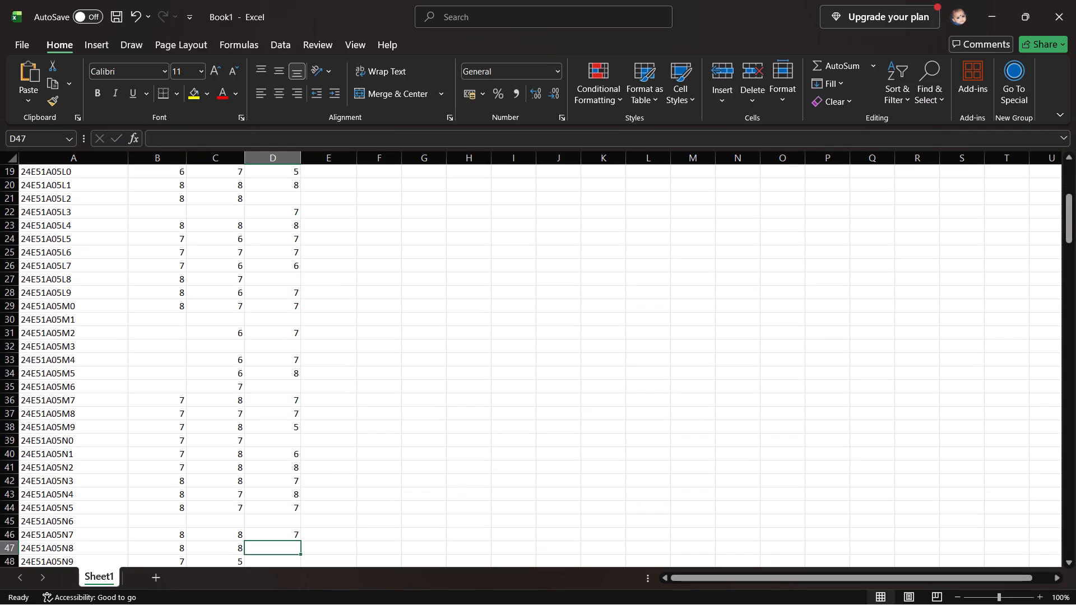
{"action": "key", "text": "7"}
{"action": "key", "text": "Down"}
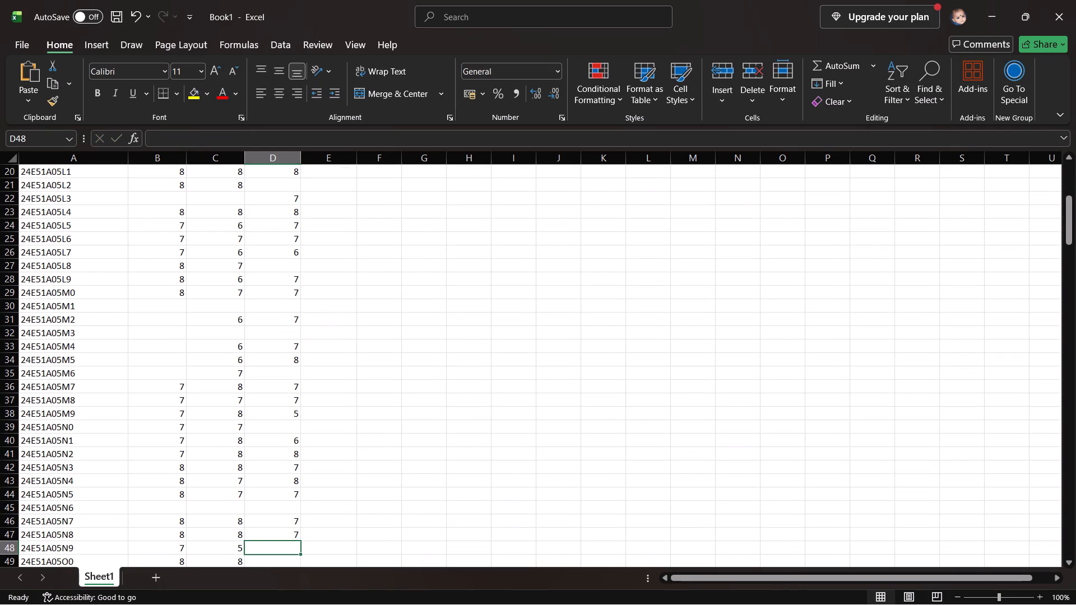
{"action": "key", "text": "6"}
{"action": "key", "text": "Down"}
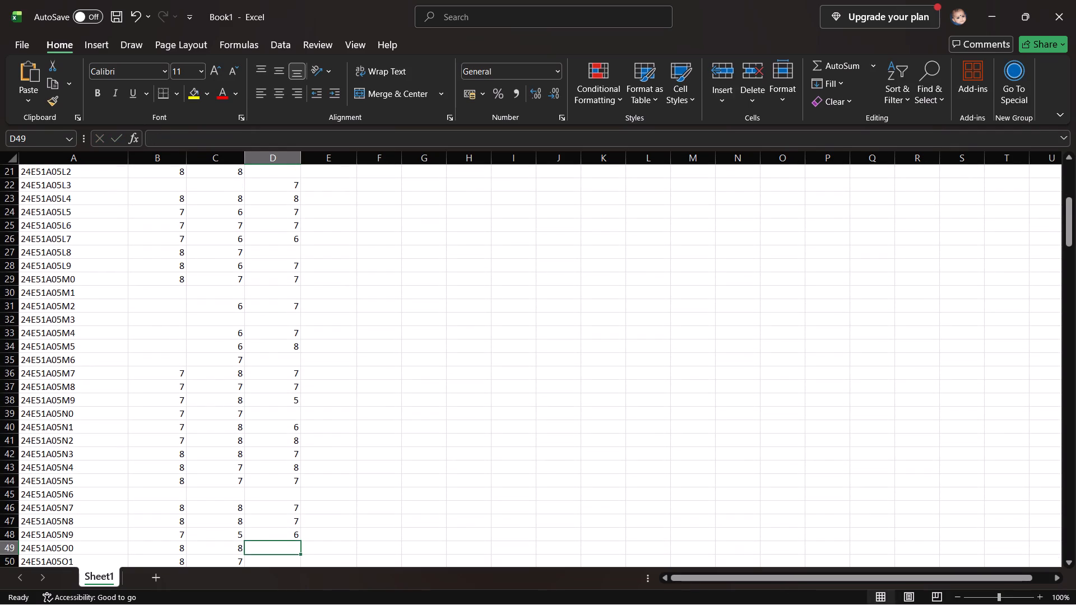
{"action": "key", "text": "8"}
{"action": "key", "text": "Down"}
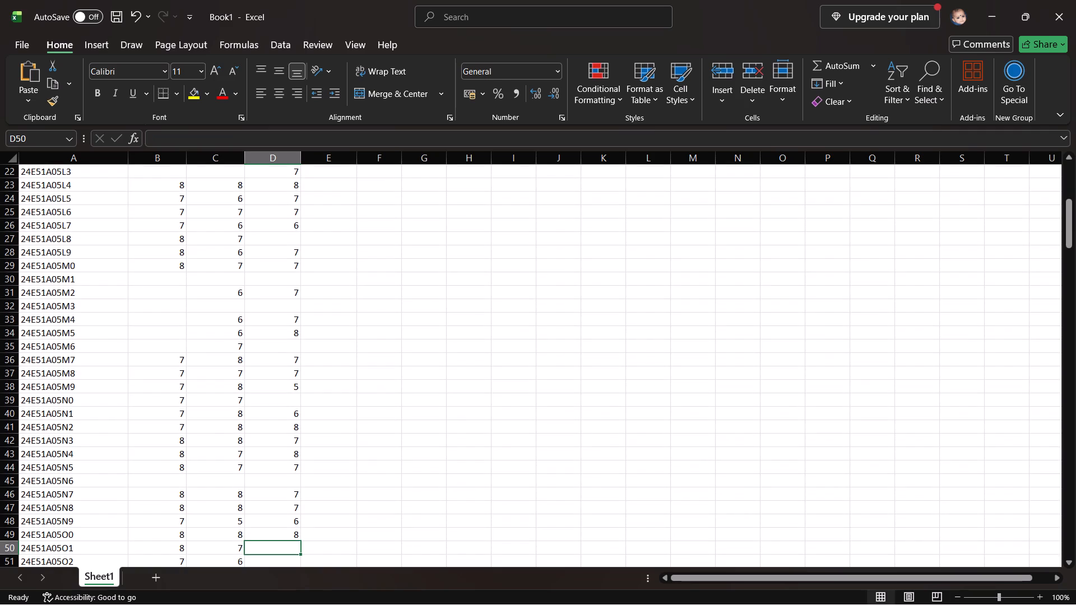
{"action": "key", "text": "6"}
{"action": "key", "text": "Down"}
{"action": "key", "text": "Down"}
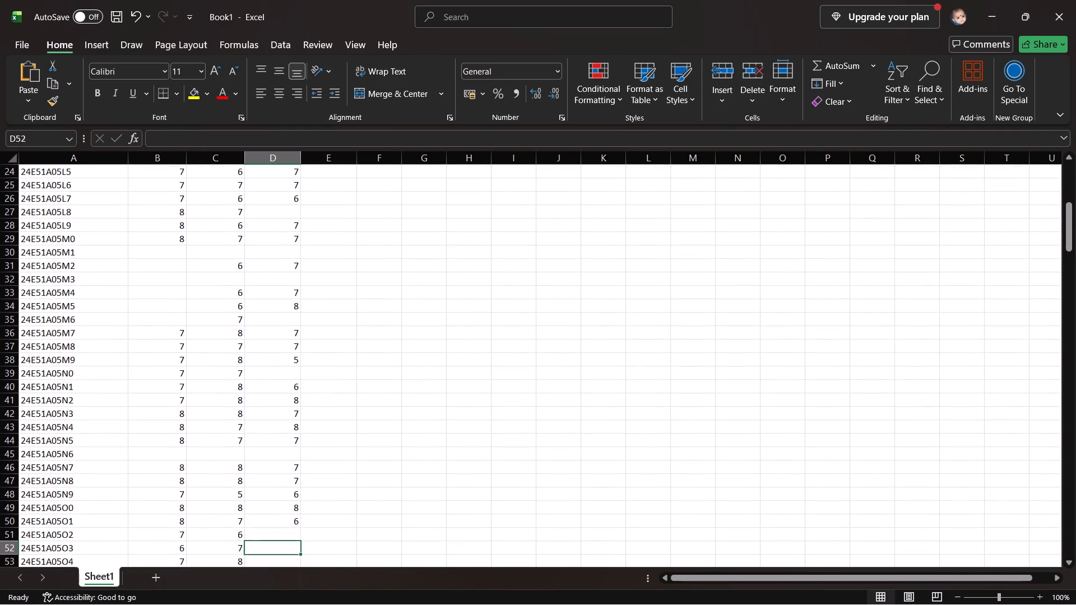
{"action": "key", "text": "Down"}
Enter the Assesment 3 marks 8, 8, 8 and 6 in cells D53, D55, D56 and D57, leaving D54 blank.
{"action": "key", "text": "8"}
{"action": "key", "text": "Down"}
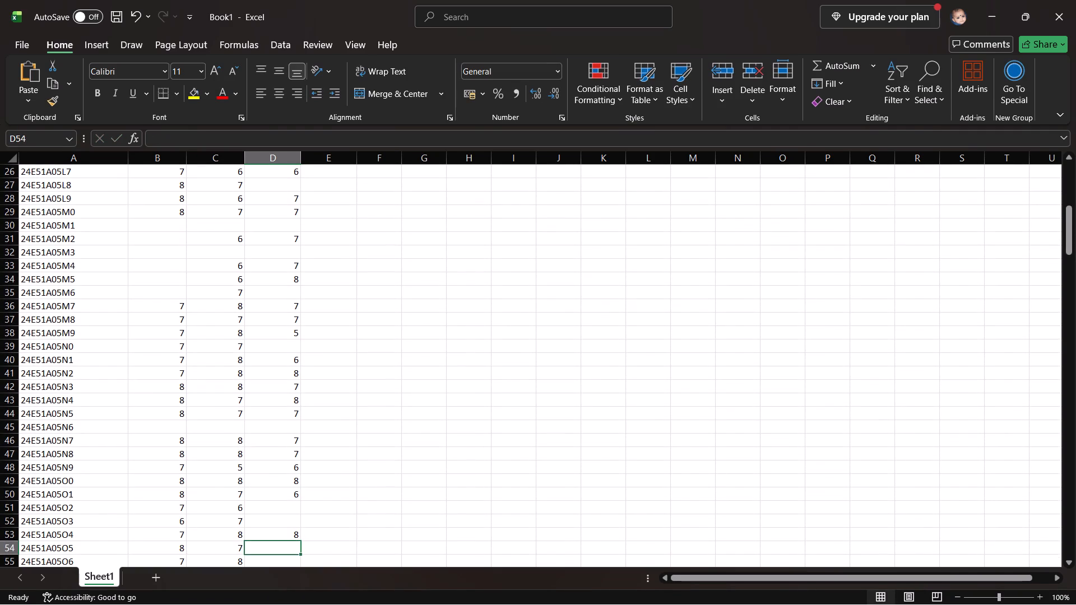
{"action": "key", "text": "Down"}
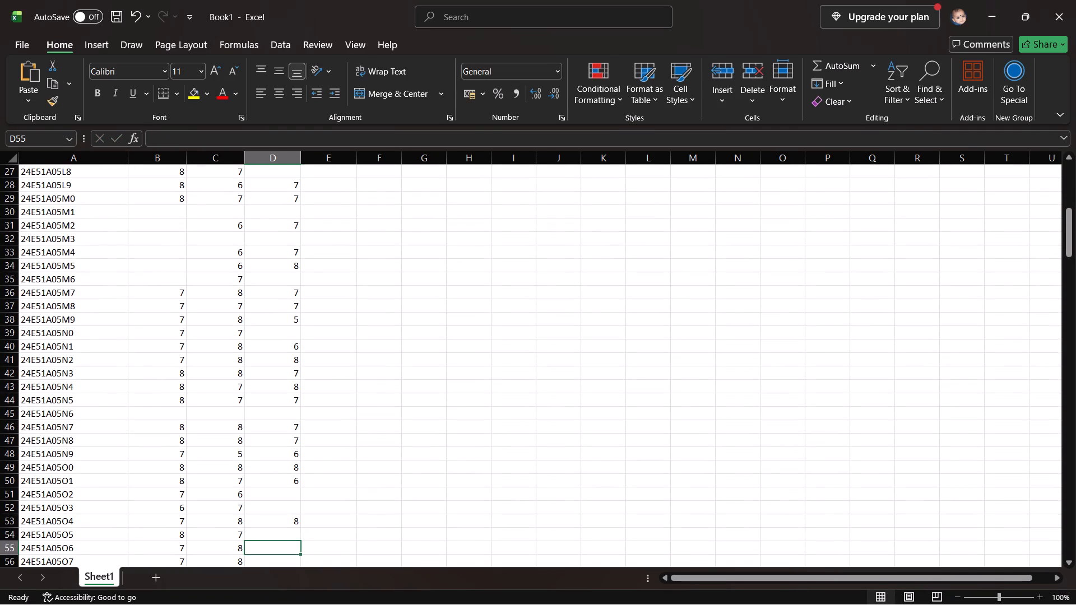
{"action": "key", "text": "8"}
{"action": "key", "text": "Down"}
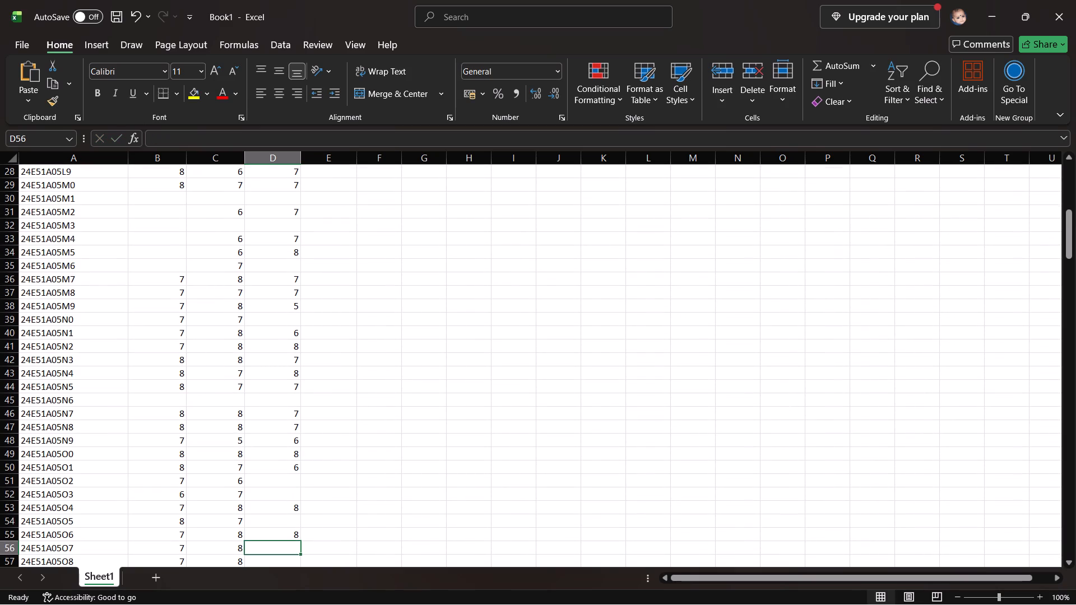
{"action": "key", "text": "8"}
{"action": "key", "text": "Down"}
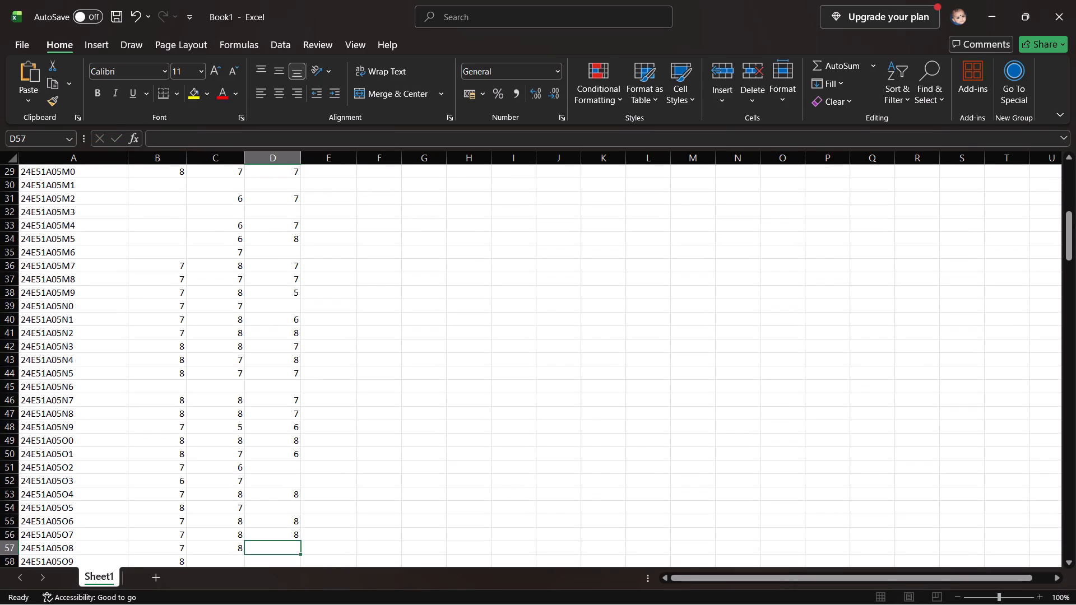
{"action": "key", "text": "6"}
{"action": "key", "text": "Down"}
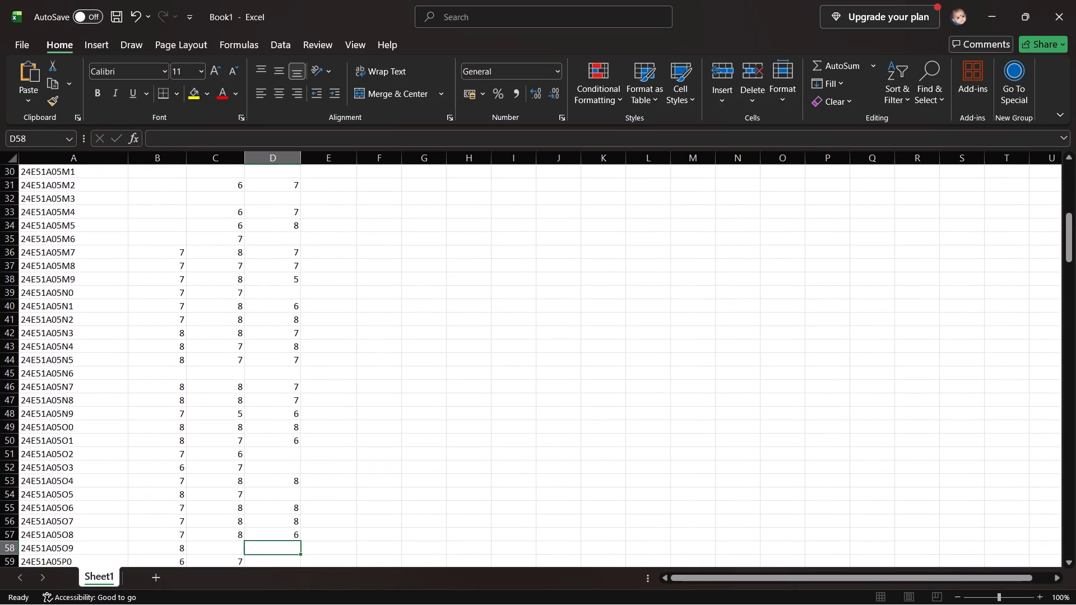
Enter the Assesment 3 marks 8, 7 and 8 in cells D58 to D60, and skip D61 and D62.
{"action": "key", "text": "8"}
{"action": "key", "text": "Down"}
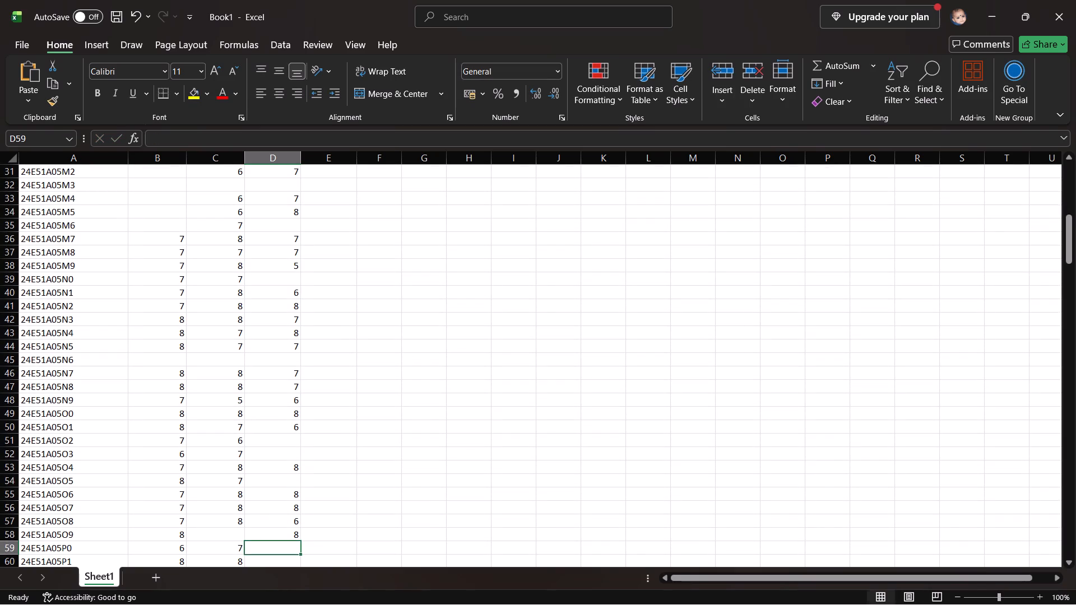
{"action": "key", "text": "7"}
{"action": "key", "text": "Down"}
{"action": "key", "text": "8"}
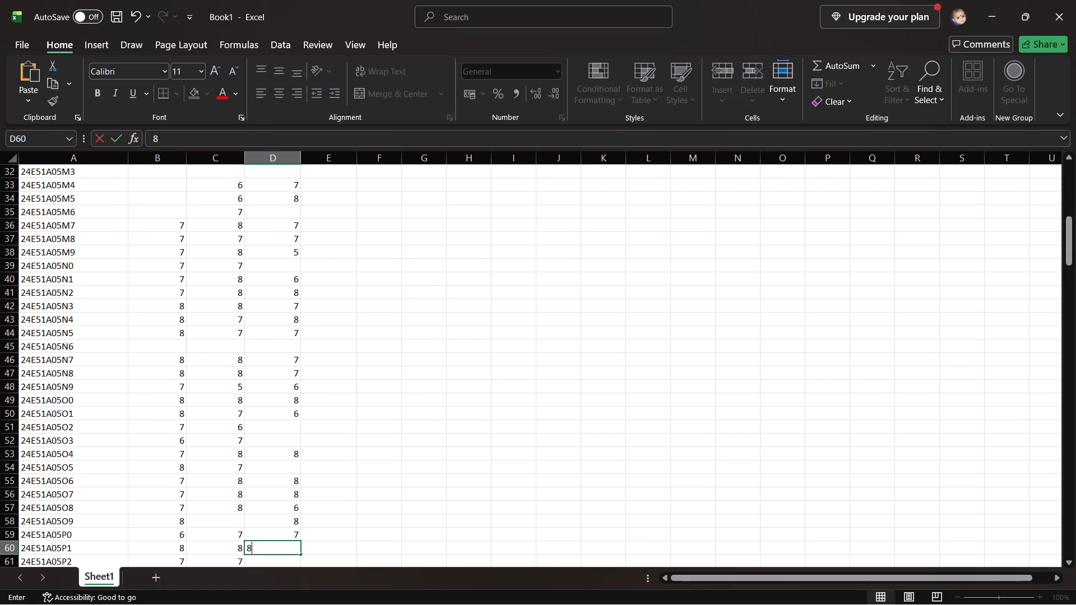
{"action": "key", "text": "Down"}
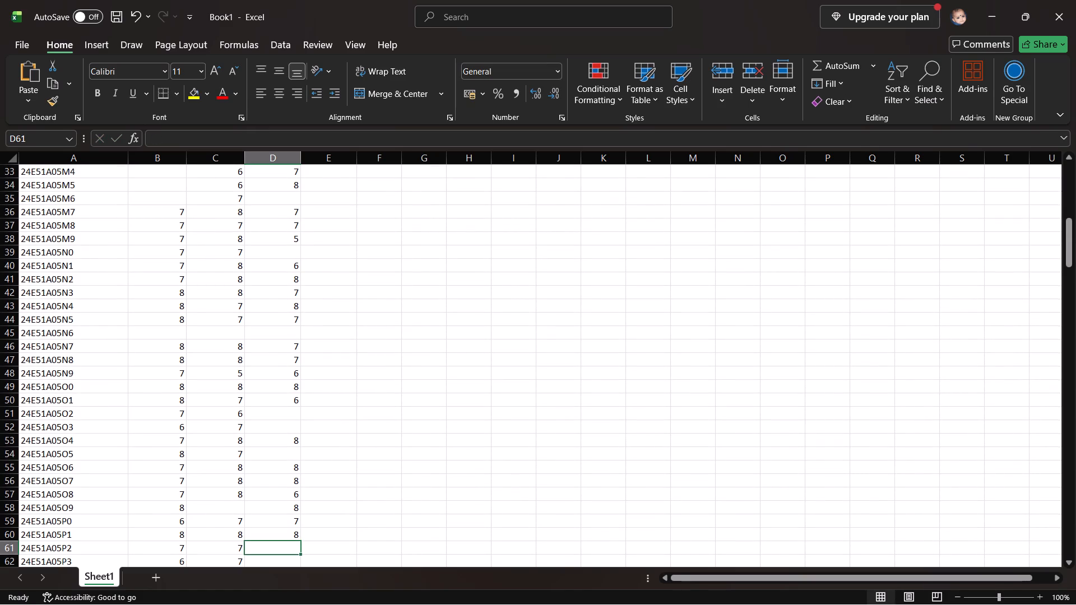
{"action": "key", "text": "Down"}
{"action": "key", "text": "Down"}
Enter the Assesment 3 marks 6, 8 and 8 in cells D63 to D65, and skip D66 and D67.
{"action": "key", "text": "6"}
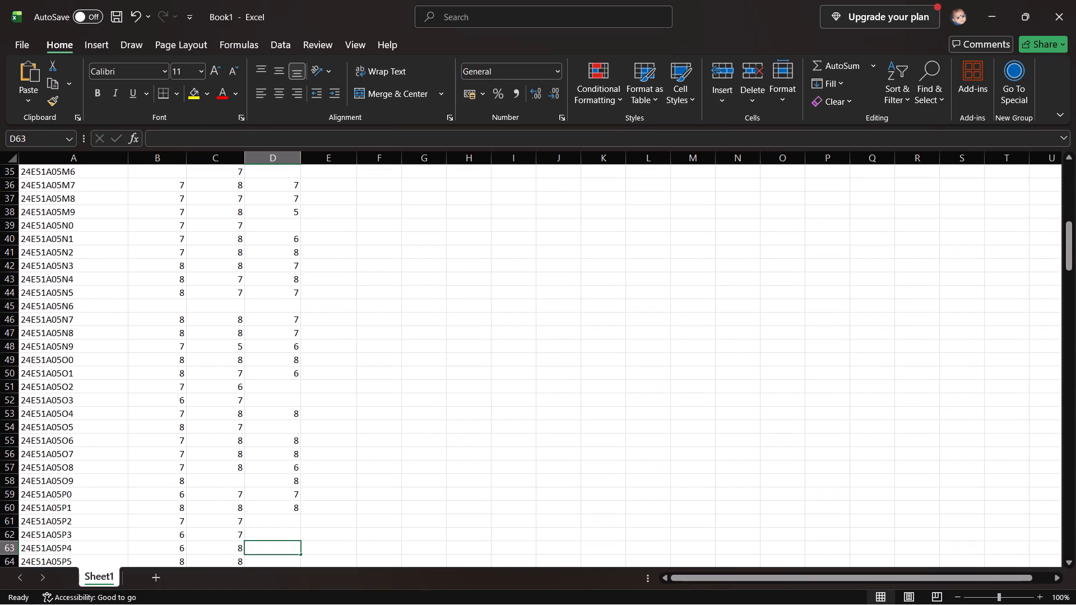
{"action": "key", "text": "Down"}
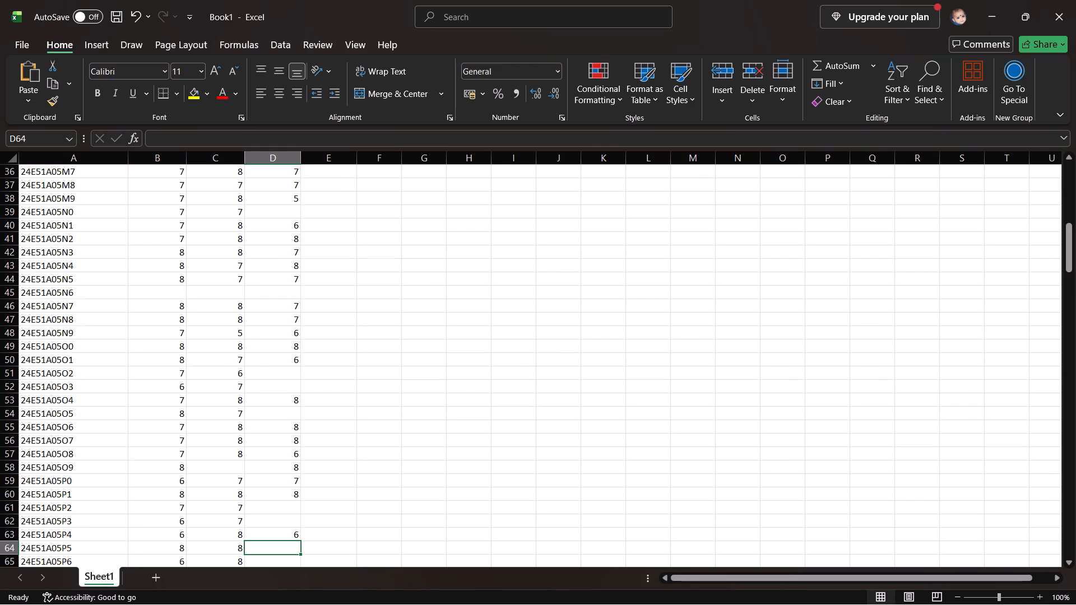
{"action": "key", "text": "8"}
{"action": "key", "text": "Down"}
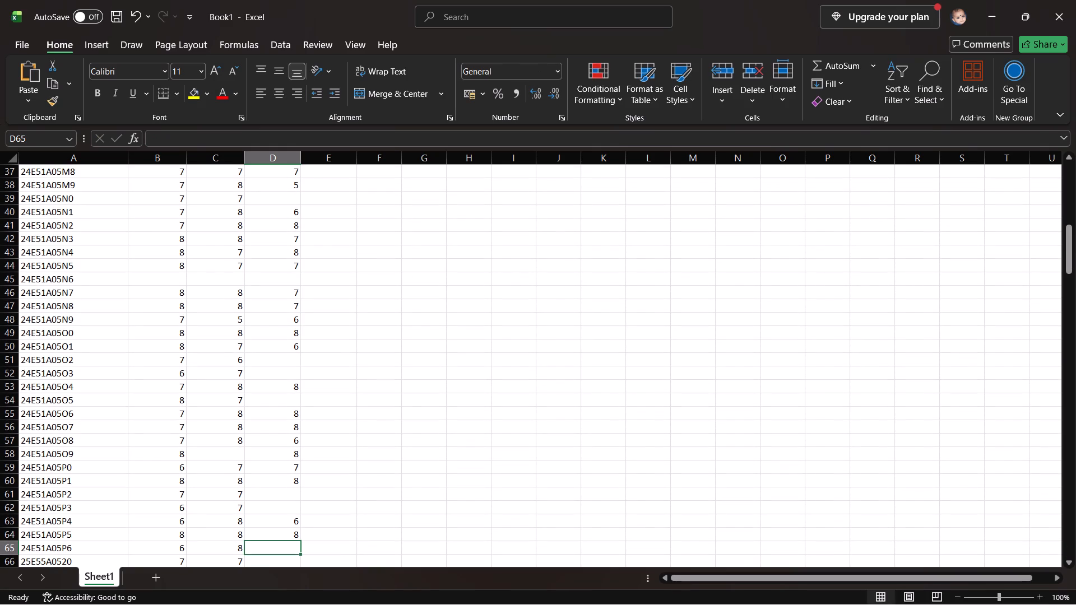
{"action": "key", "text": "8"}
{"action": "key", "text": "Down"}
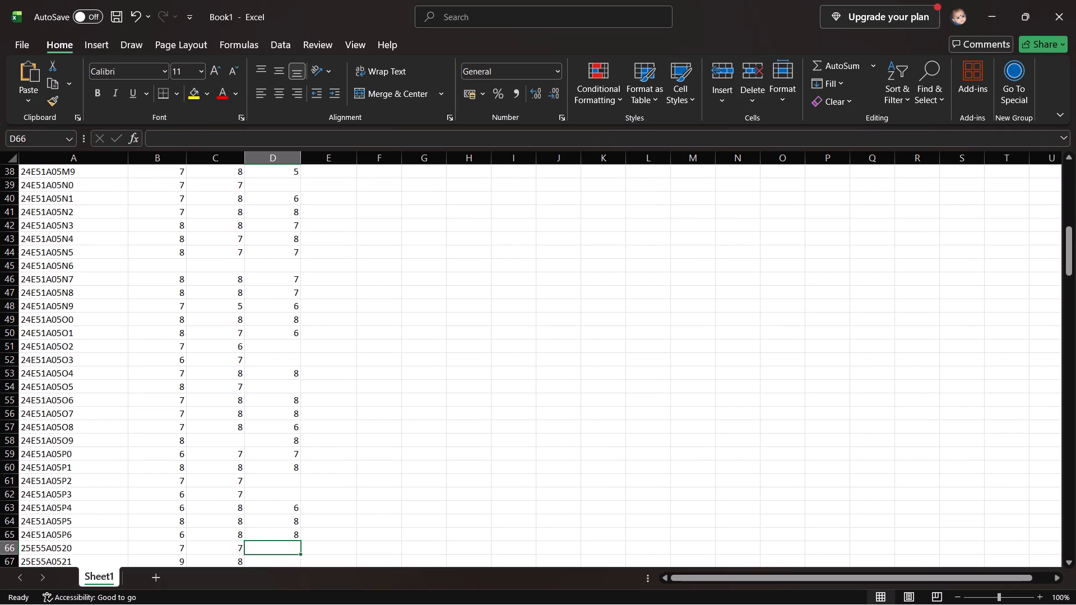
{"action": "key", "text": "Down"}
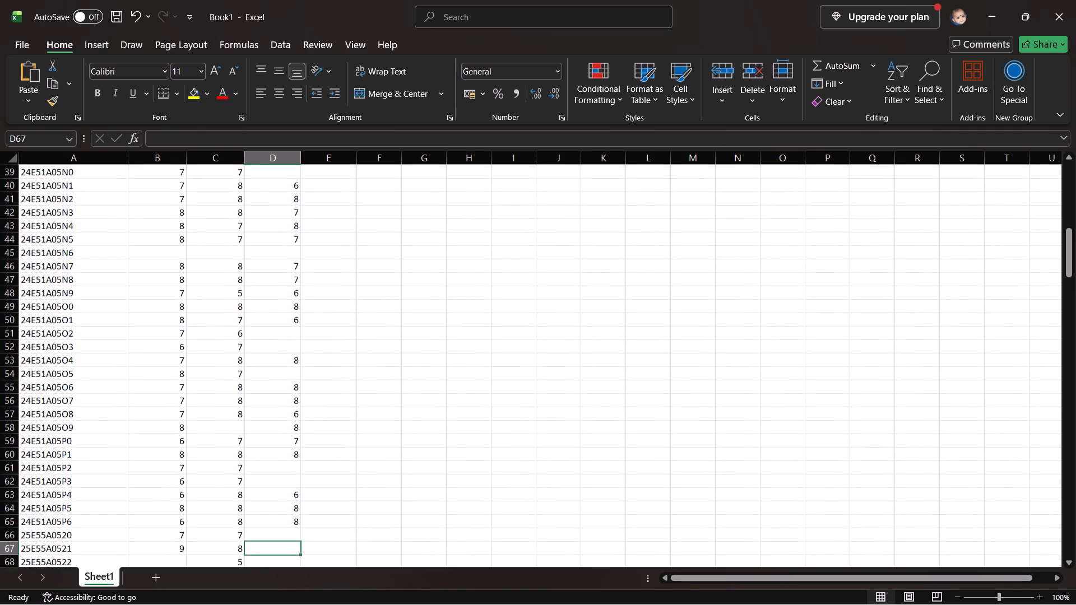
{"action": "key", "text": "Down"}
Enter the Assesment 3 marks 5, 6 and 7 in cells D68, D71 and D72, and select cell E2 under Assesment 4.
{"action": "key", "text": "5"}
{"action": "key", "text": "Down"}
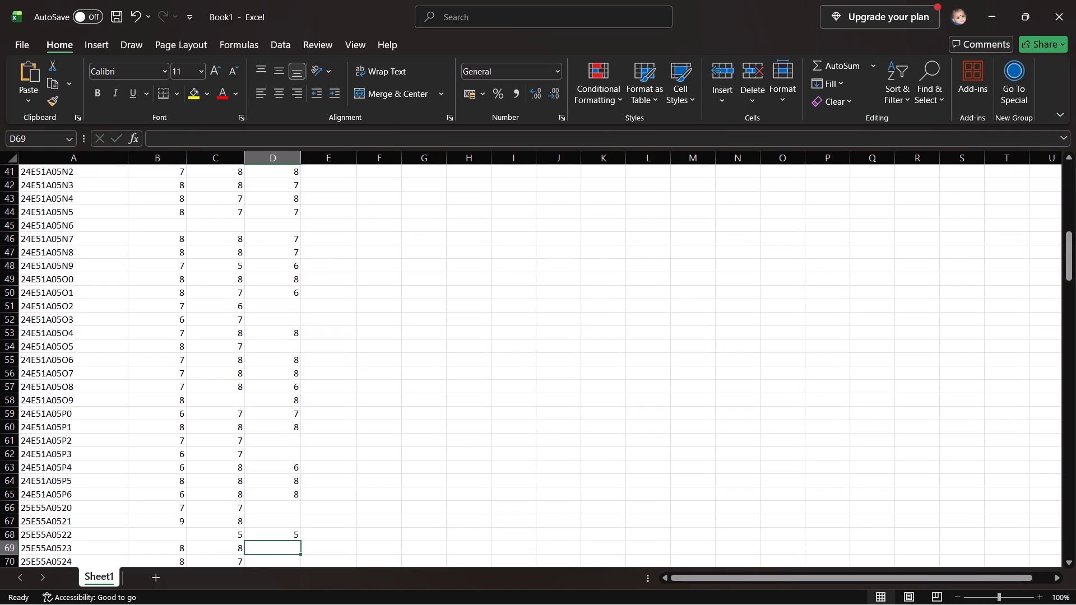
{"action": "key", "text": "Down"}
{"action": "key", "text": "Down"}
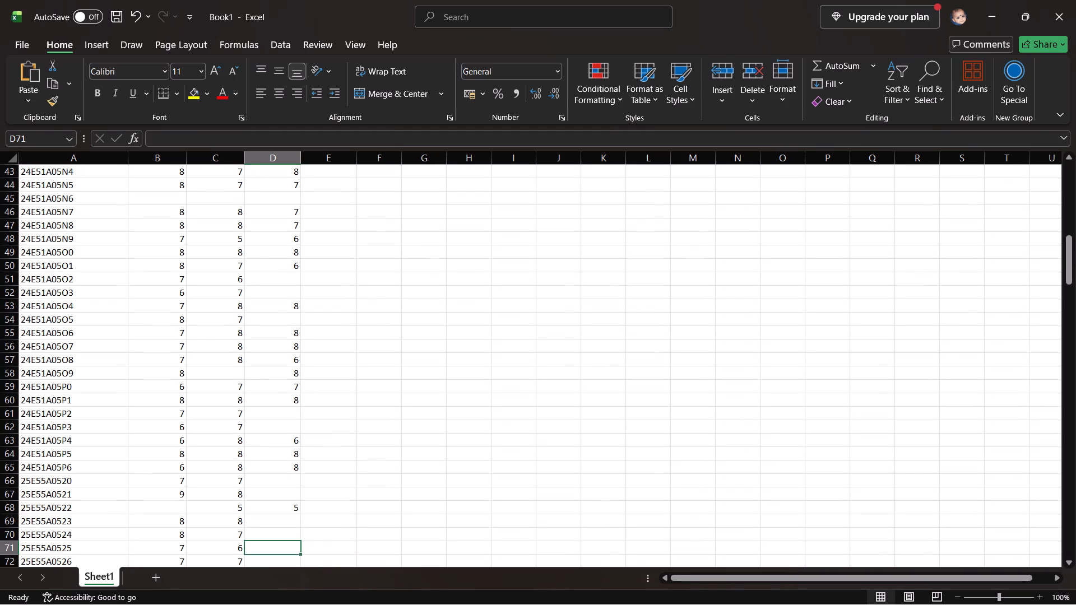
{"action": "key", "text": "6"}
{"action": "key", "text": "Down"}
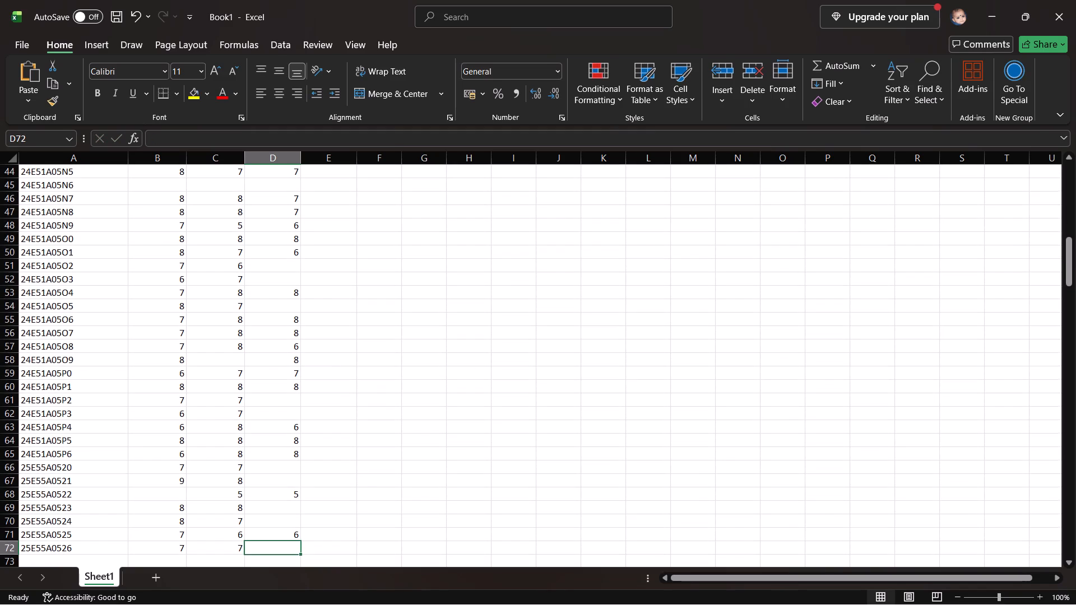
{"action": "key", "text": "7"}
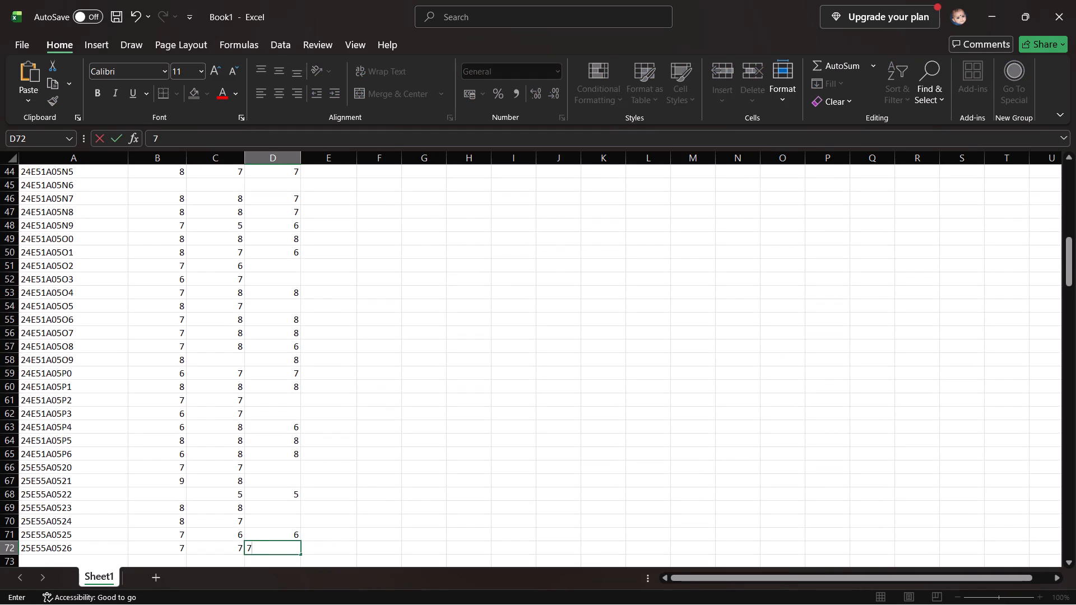
{"action": "scroll", "coordinate": [299, 262], "scroll_direction": "up", "scroll_amount": 2}
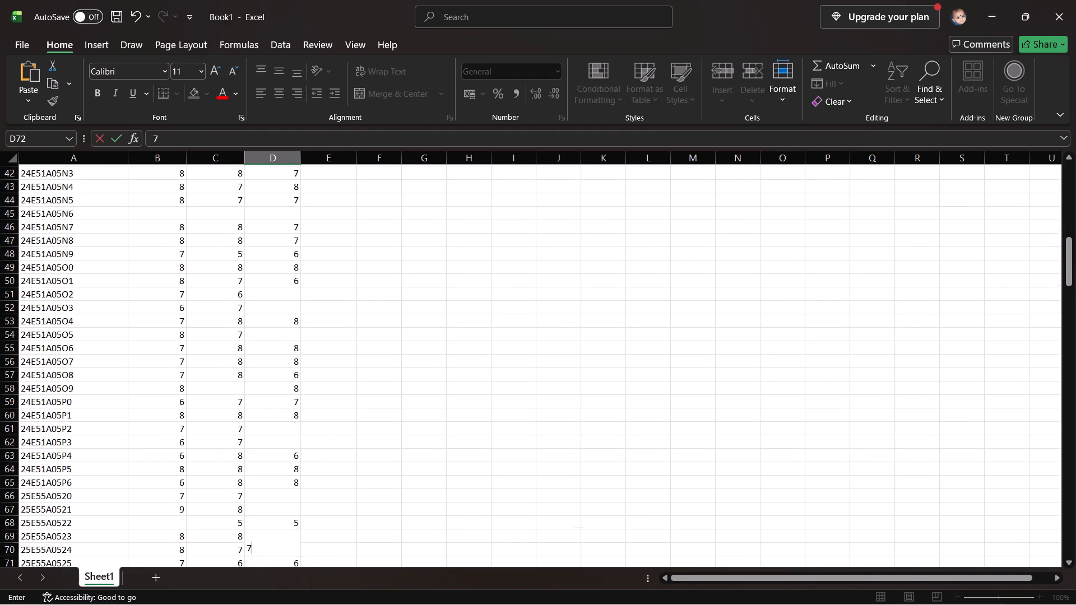
{"action": "scroll", "coordinate": [299, 262], "scroll_direction": "up", "scroll_amount": 2}
{"action": "left_click", "coordinate": [331, 181]}
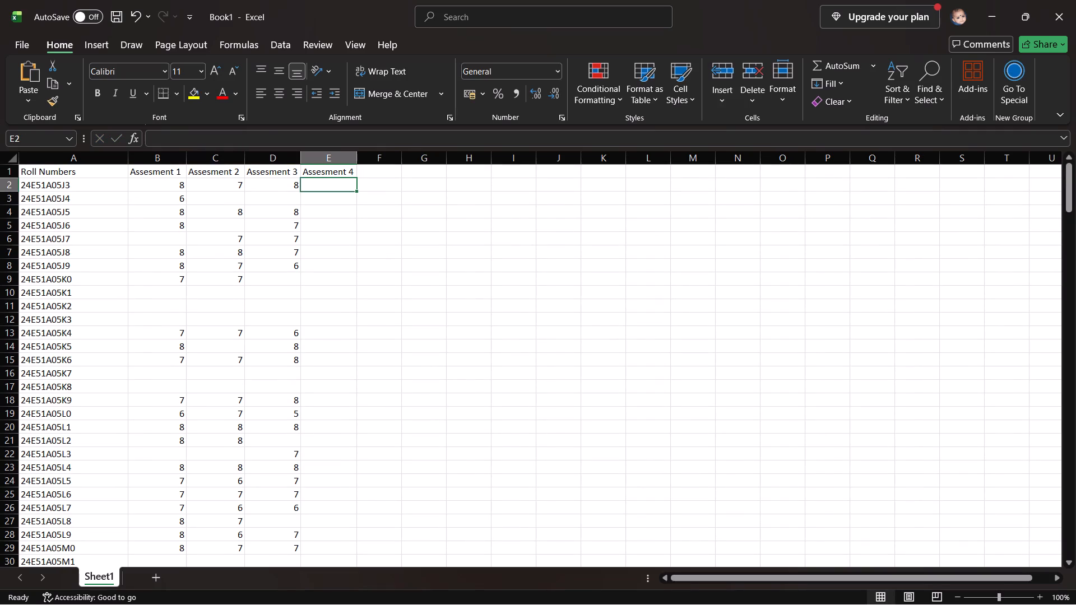
{"action": "scroll", "coordinate": [302, 328], "scroll_direction": "right", "scroll_amount": 1}
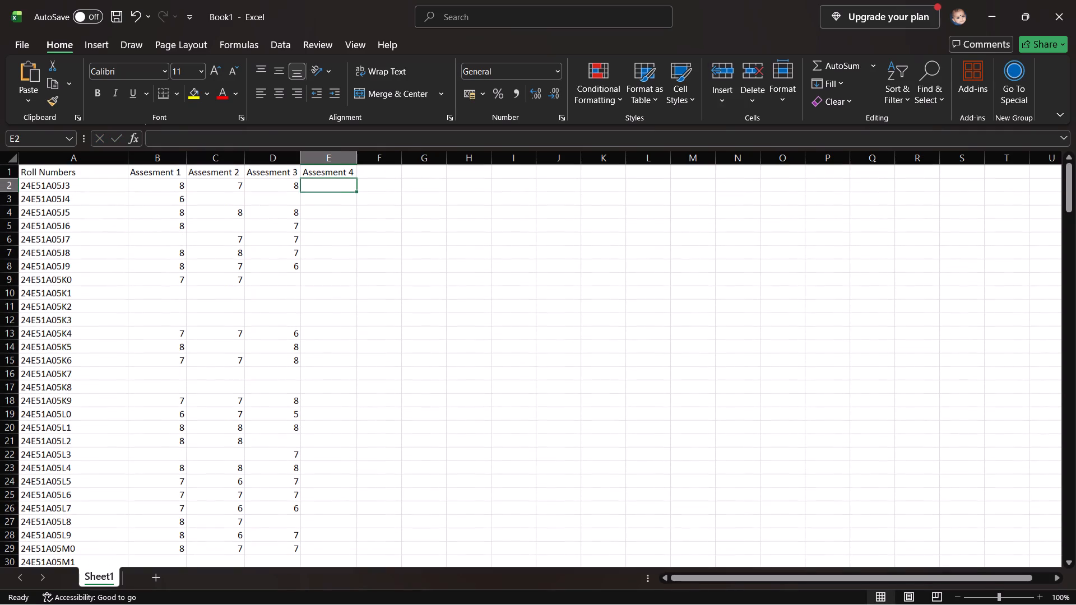
{"action": "left_click", "coordinate": [325, 185]}
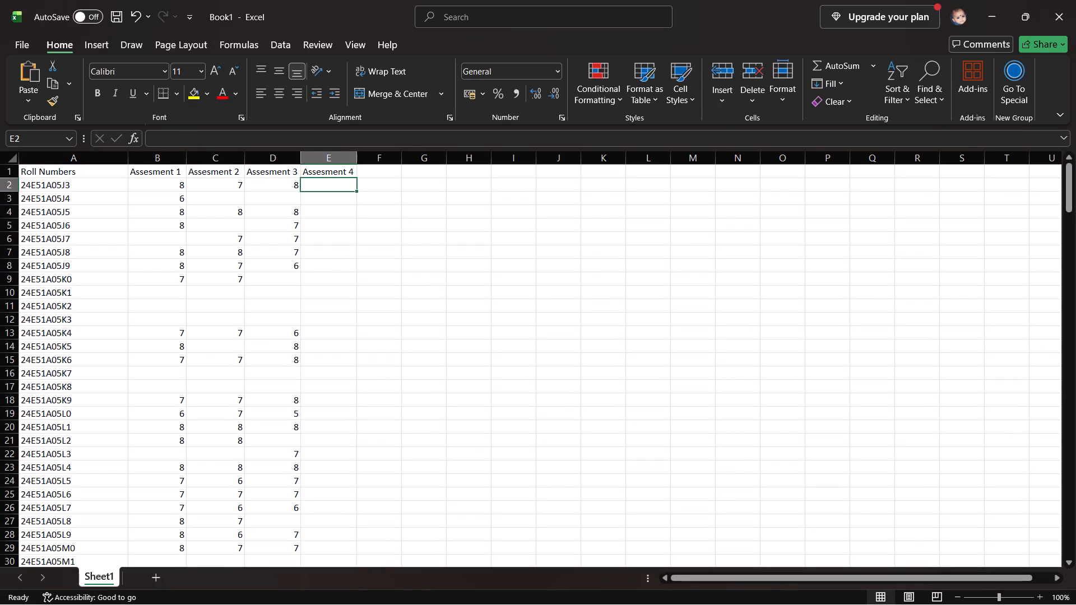
{"action": "scroll", "coordinate": [293, 277], "scroll_direction": "down", "scroll_amount": 2}
{"action": "scroll", "coordinate": [294, 380], "scroll_direction": "down", "scroll_amount": 1}
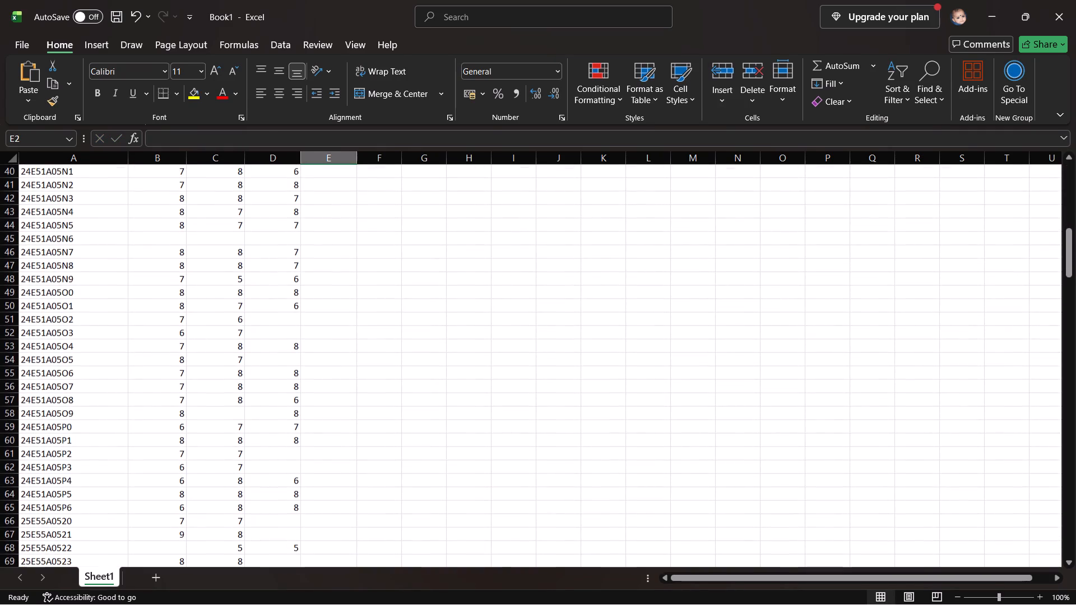
{"action": "scroll", "coordinate": [294, 398], "scroll_direction": "down", "scroll_amount": 2}
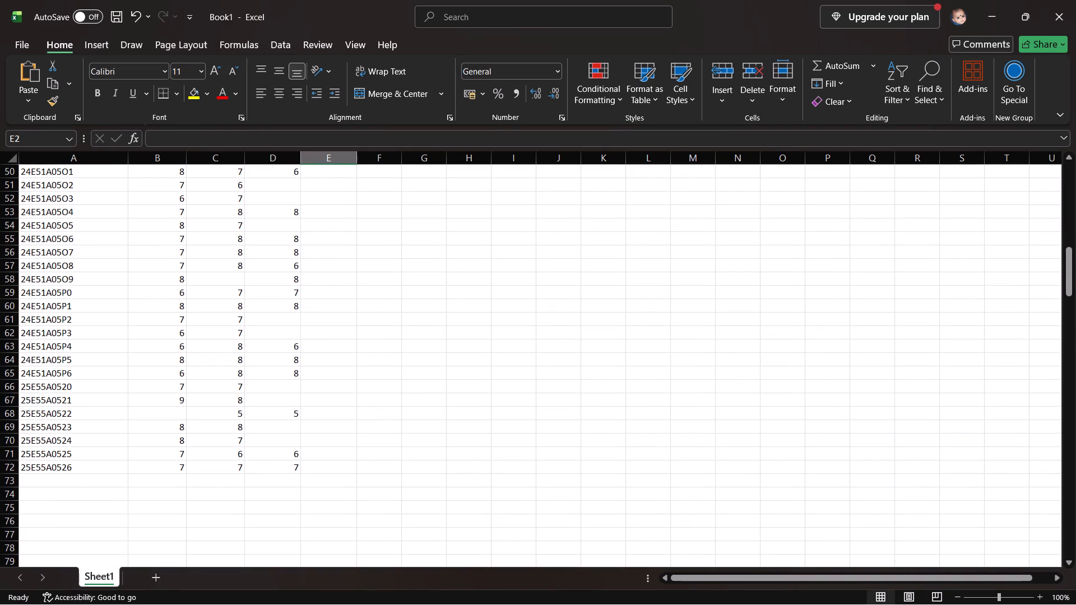
{"action": "left_click", "coordinate": [293, 466]}
{"action": "key", "text": "BackSpace"}
{"action": "key", "text": "8"}
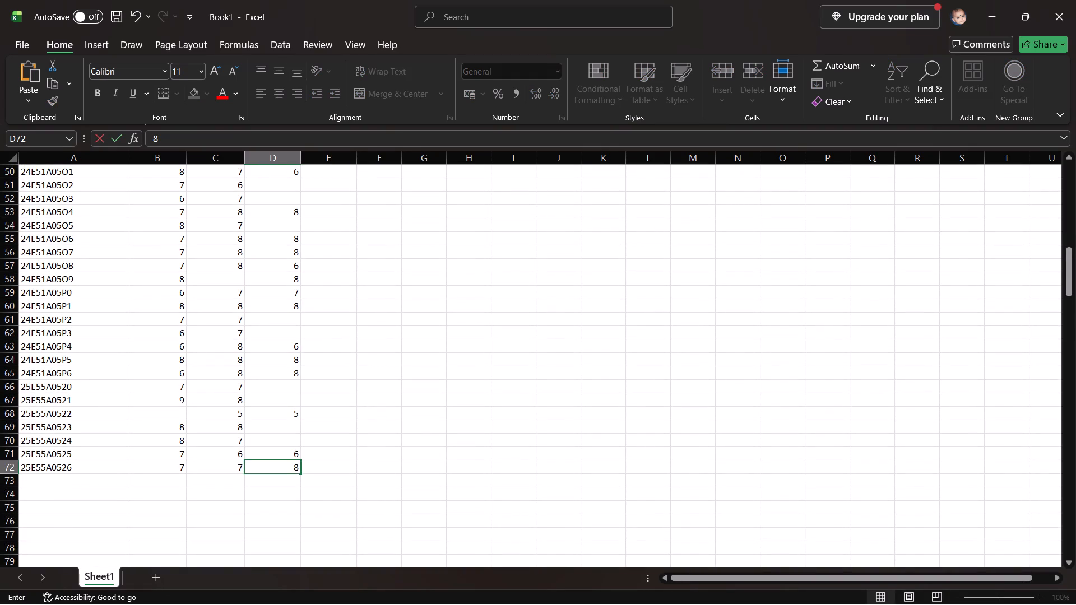
Enter the Assesment 4 marks 8, 8, 9 and 8 in cells E2, E4, E5 and E6, leaving E3 blank.
{"action": "scroll", "coordinate": [407, 489], "scroll_direction": "up", "scroll_amount": 3}
{"action": "left_click", "coordinate": [336, 184]}
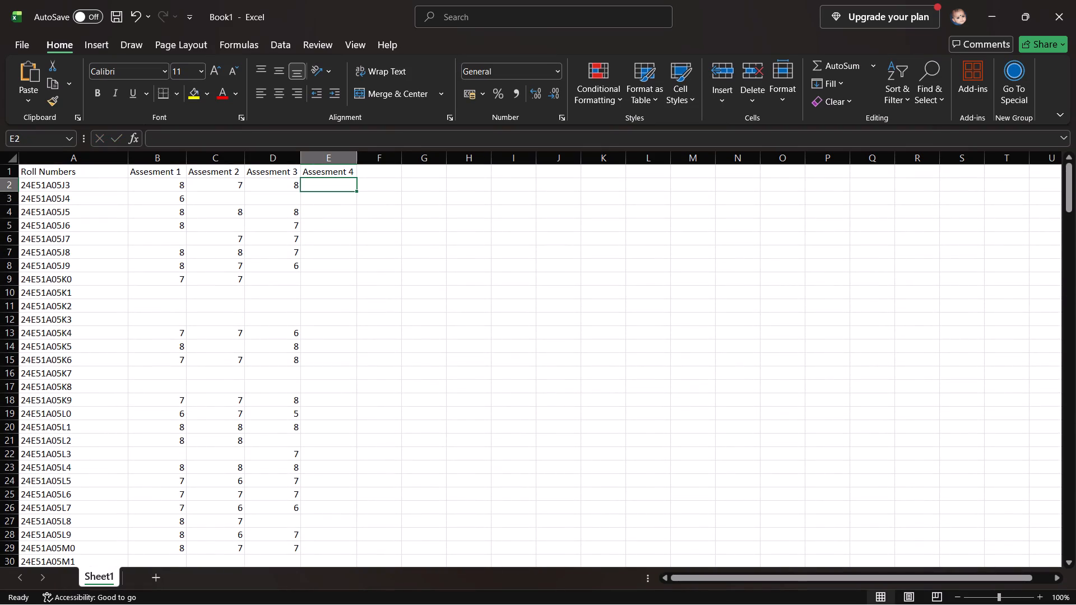
{"action": "key", "text": "8"}
{"action": "key", "text": "Down"}
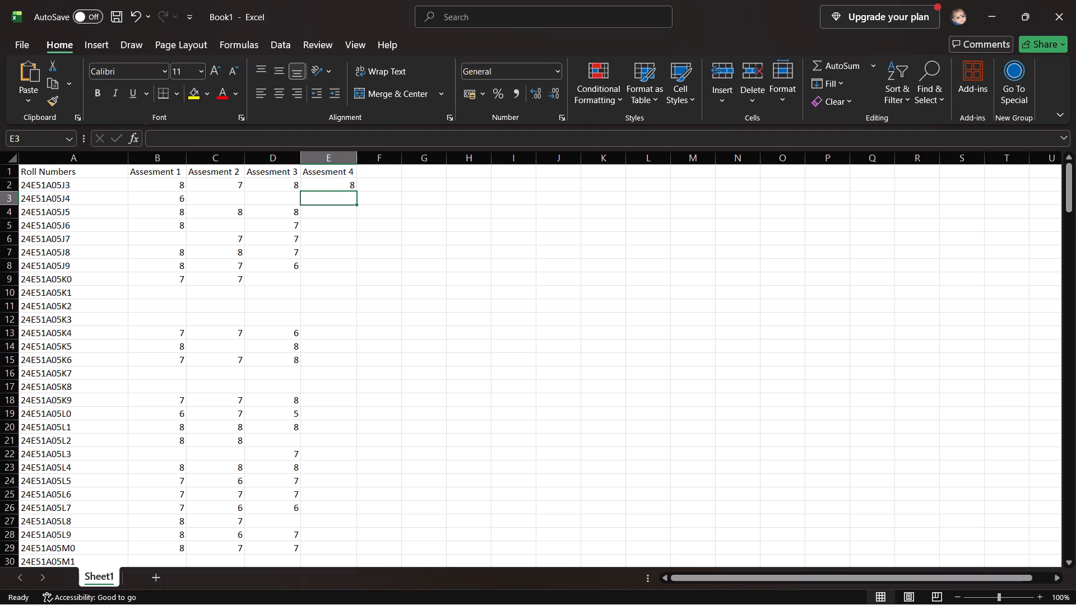
{"action": "key", "text": "Down"}
{"action": "key", "text": "8"}
{"action": "key", "text": "Down"}
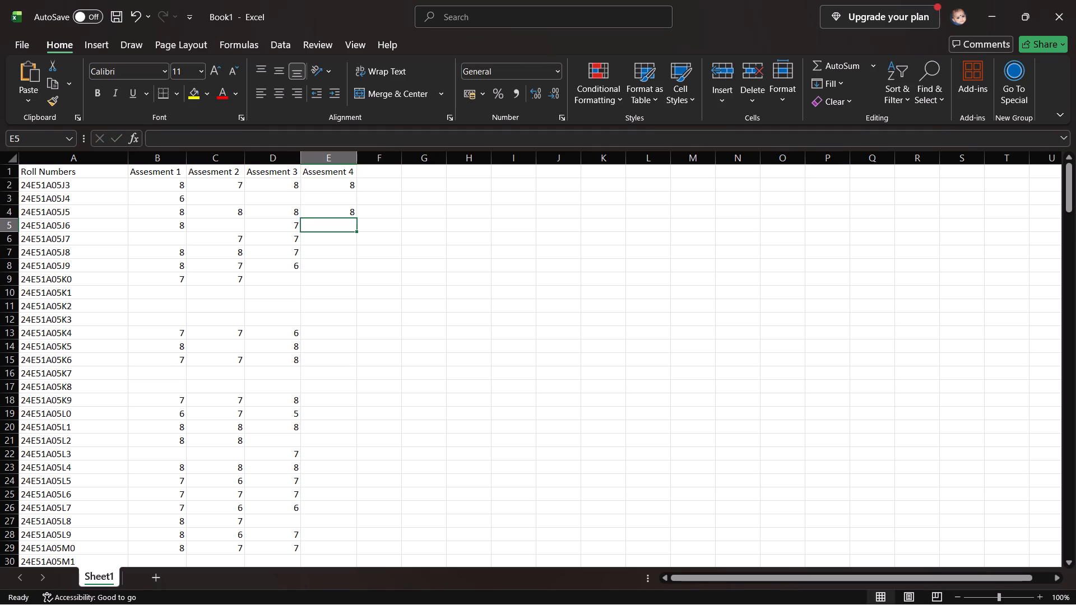
{"action": "key", "text": "9"}
{"action": "key", "text": "Down"}
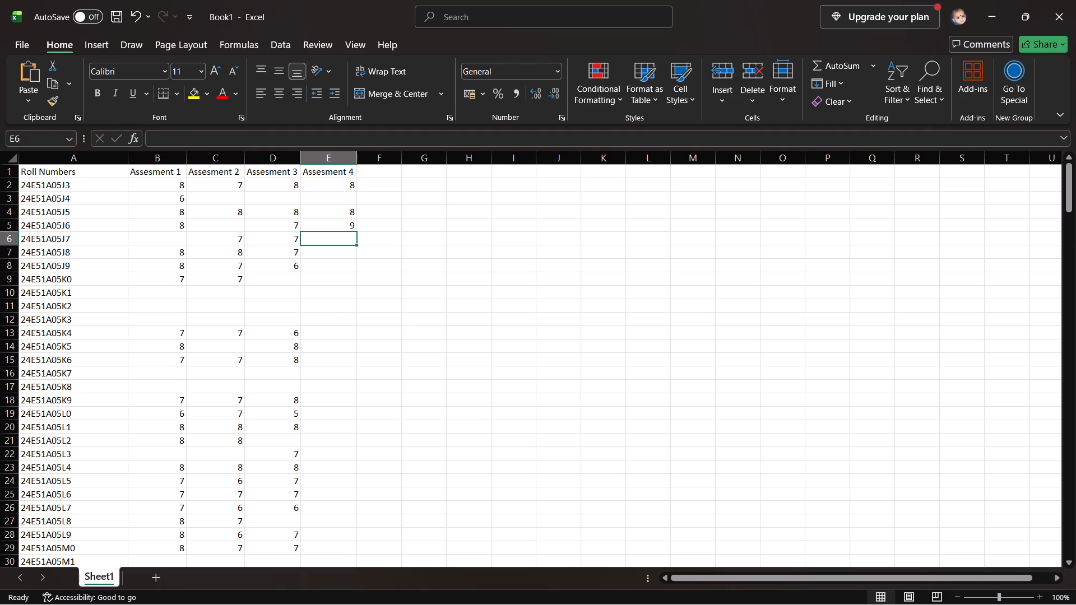
{"action": "key", "text": "8"}
{"action": "key", "text": "Down"}
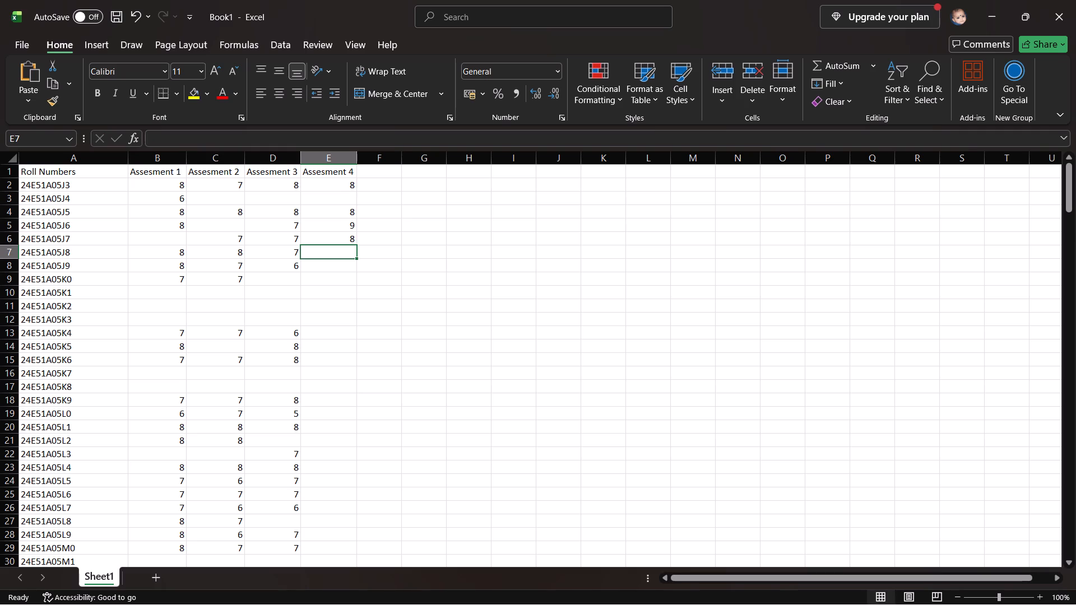
Enter the Assesment 4 marks 7, 9 and 8 in cells E7, E8 and E13, leaving E9 to E12 blank.
{"action": "key", "text": "7"}
{"action": "key", "text": "Down"}
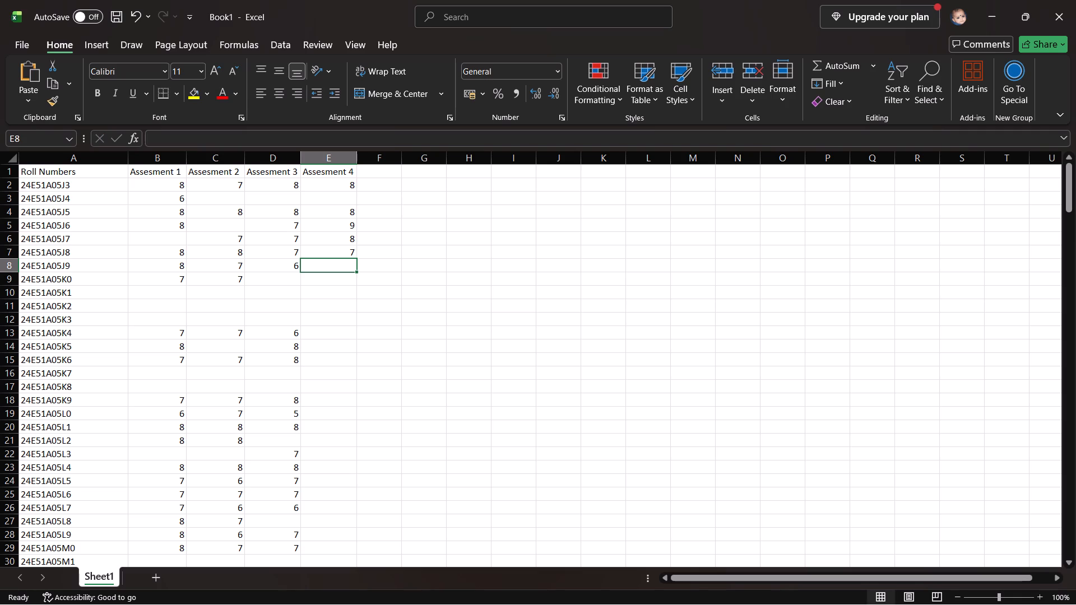
{"action": "key", "text": "9"}
{"action": "key", "text": "Down"}
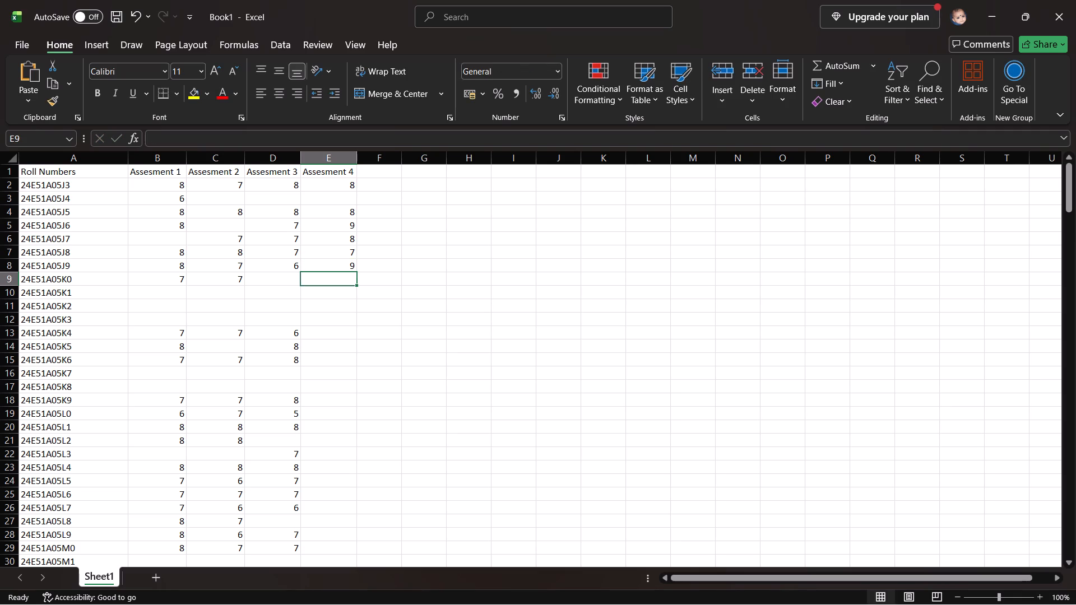
{"action": "key", "text": "Down"}
{"action": "key", "text": "Down"}
{"action": "key", "text": "Down"}
{"action": "key", "text": "Down"}
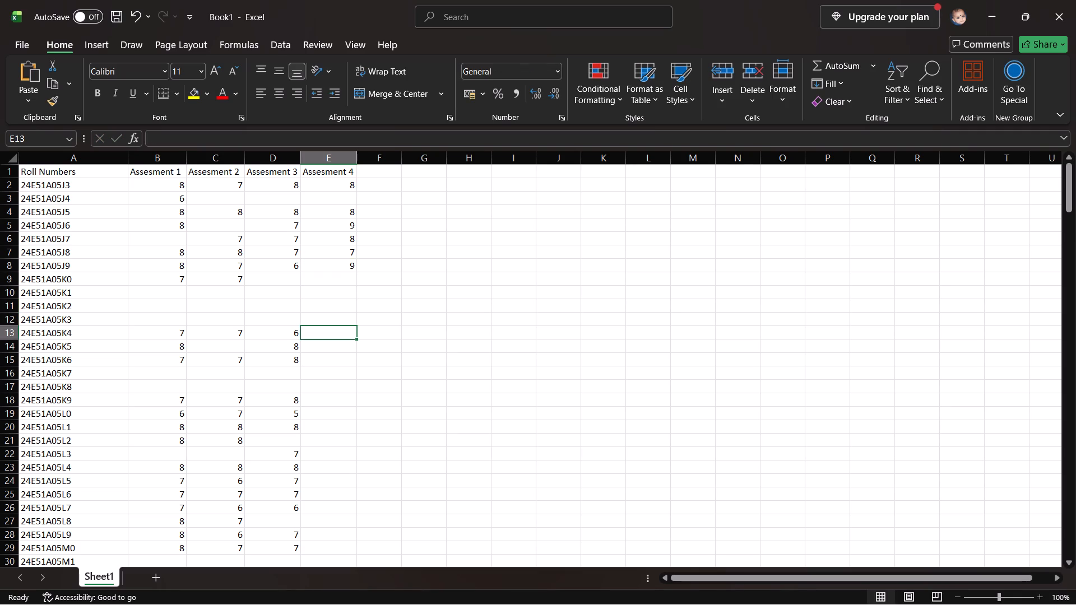
{"action": "key", "text": "8"}
{"action": "key", "text": "Down"}
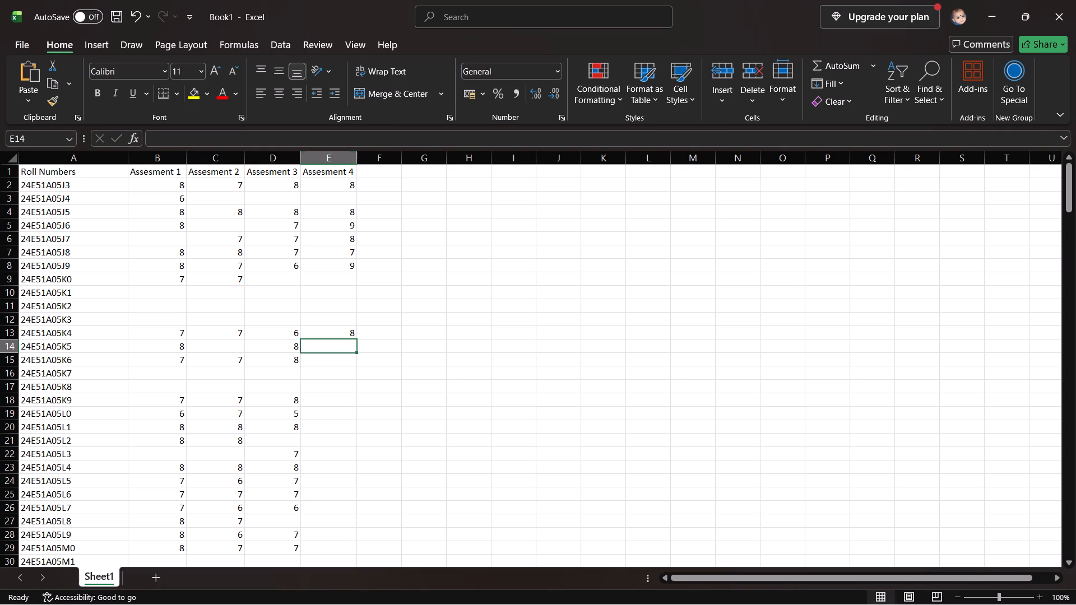
{"action": "left_click", "coordinate": [351, 267]}
{"action": "key", "text": "BackSpace"}
{"action": "key", "text": "Down"}
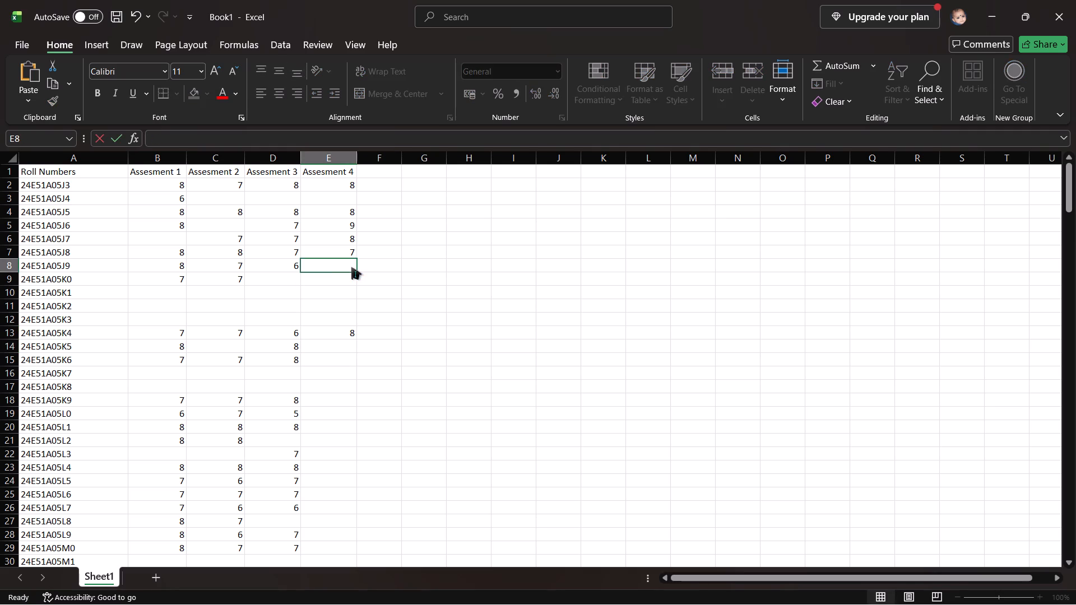
{"action": "key", "text": "9"}
{"action": "left_click", "coordinate": [351, 267]}
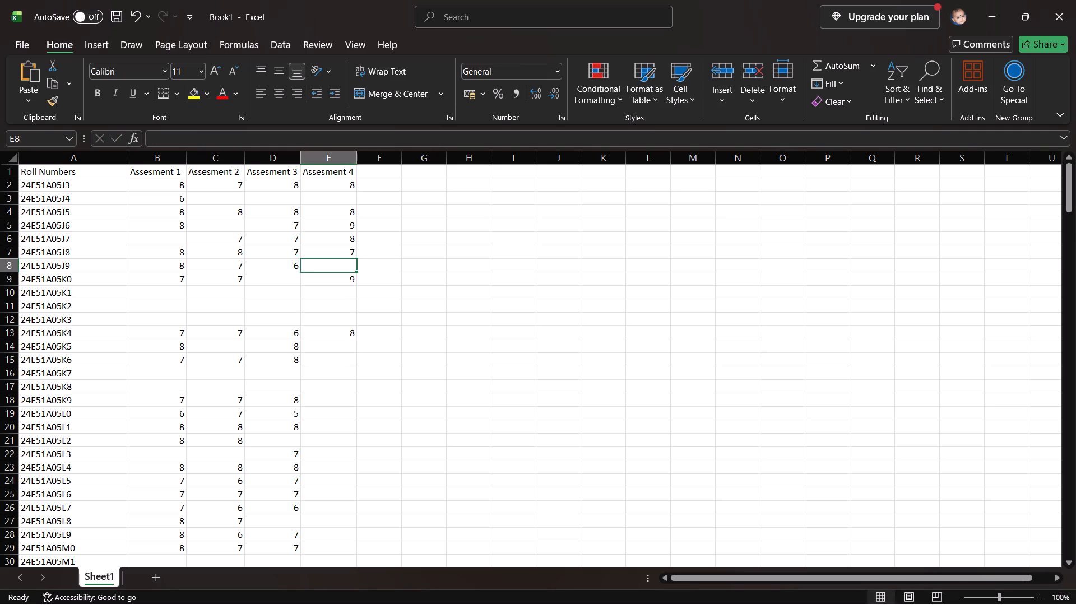
Enter the Assesment 4 marks 9 in cell E18 and 7 in cell E15, leaving E14, E16 and E17 blank.
{"action": "left_click", "coordinate": [341, 345]}
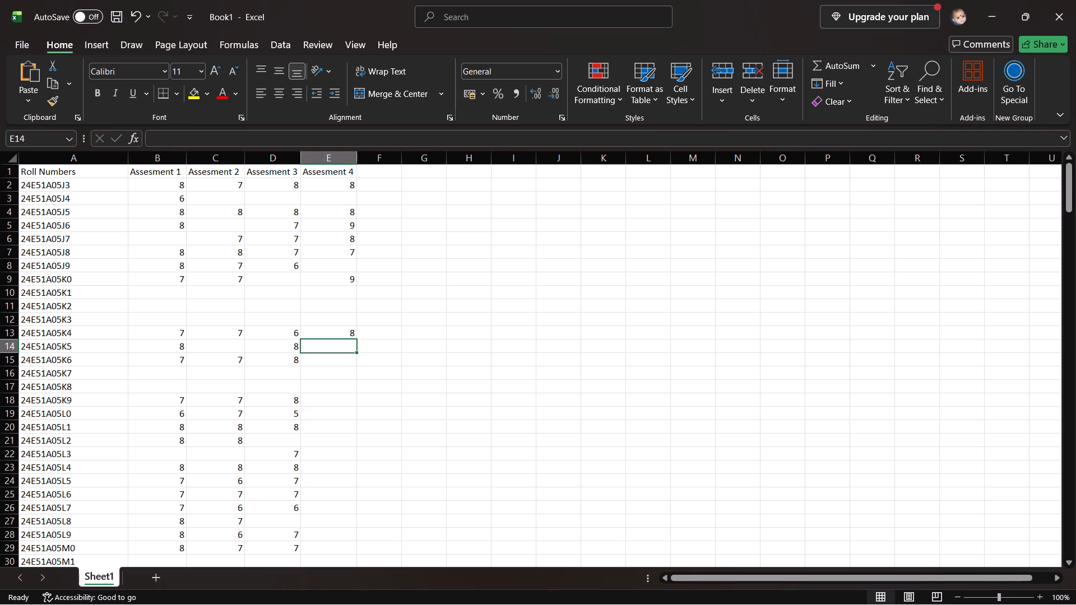
{"action": "key", "text": "Down"}
{"action": "key", "text": "Down"}
{"action": "key", "text": "Down"}
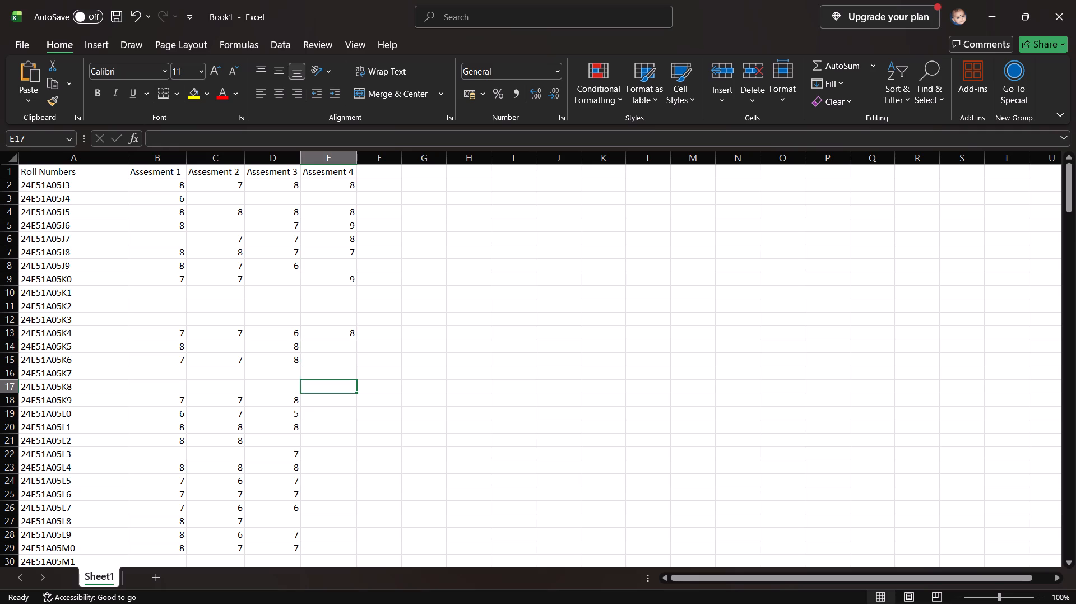
{"action": "key", "text": "Down"}
{"action": "key", "text": "9"}
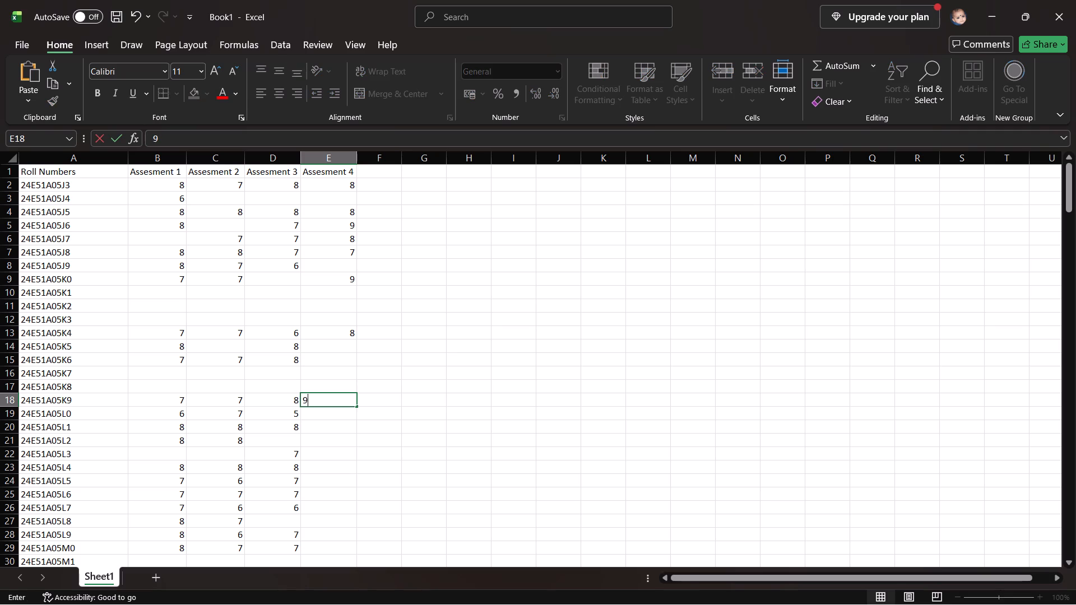
{"action": "key", "text": "Up"}
{"action": "key", "text": "Up"}
{"action": "key", "text": "Up"}
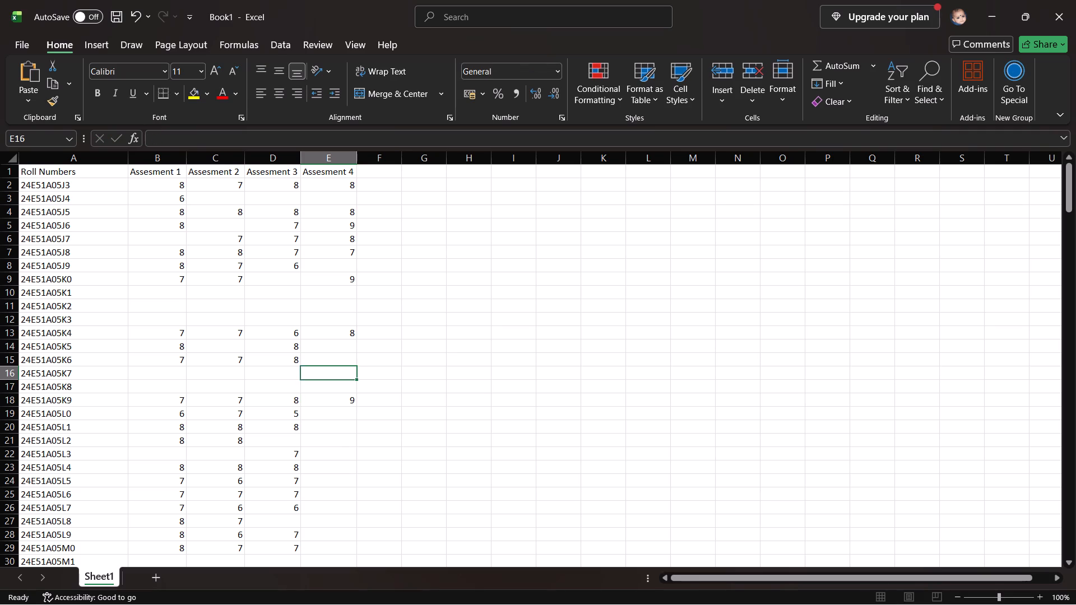
{"action": "key", "text": "7"}
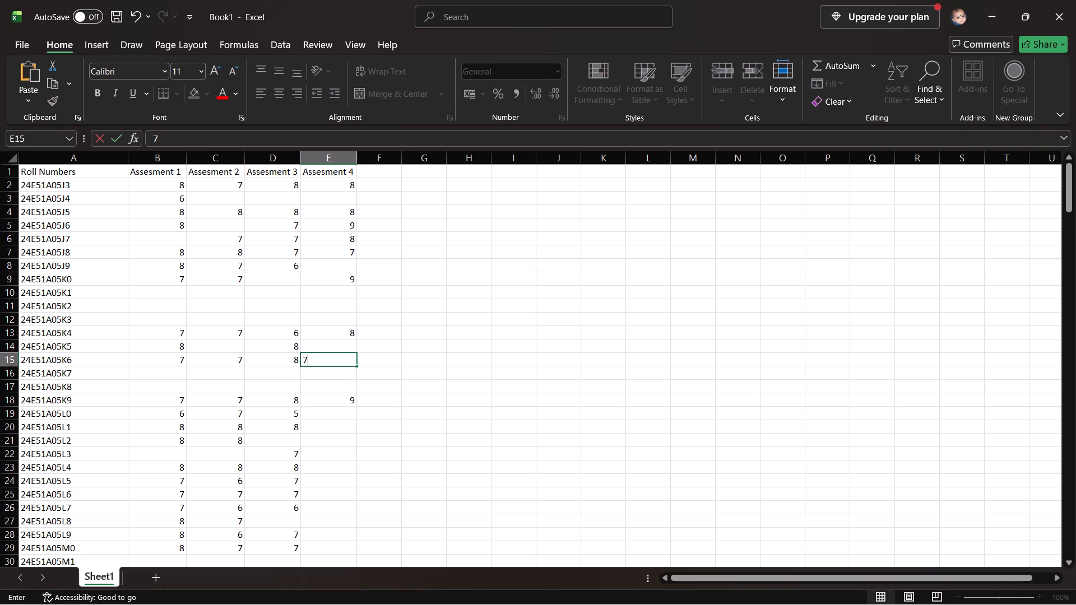
{"action": "key", "text": "Down"}
Enter the Assesment 4 marks 8, 9 and 8 in cells E19 to E21, and skip E22.
{"action": "key", "text": "Down"}
{"action": "key", "text": "Down"}
{"action": "key", "text": "Down"}
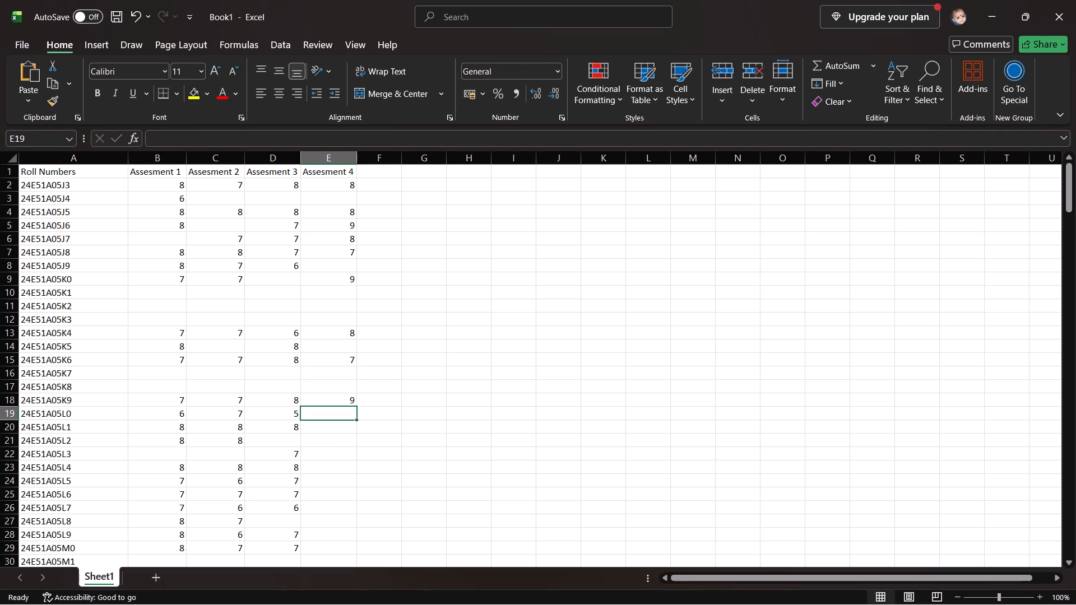
{"action": "key", "text": "8"}
{"action": "key", "text": "Down"}
{"action": "key", "text": "8"}
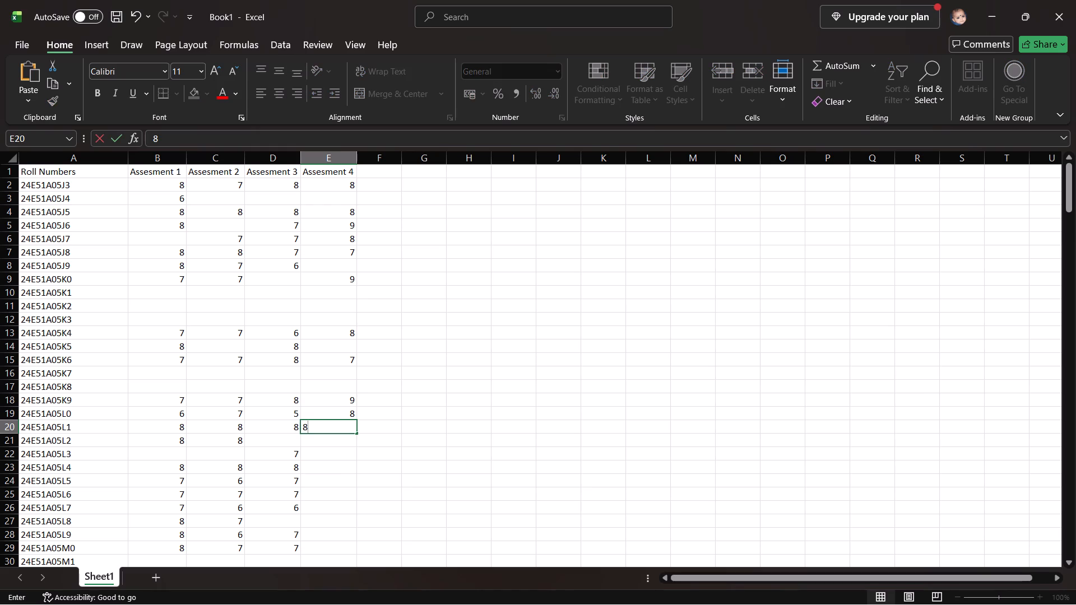
{"action": "key", "text": "BackSpace"}
{"action": "key", "text": "9"}
{"action": "key", "text": "Down"}
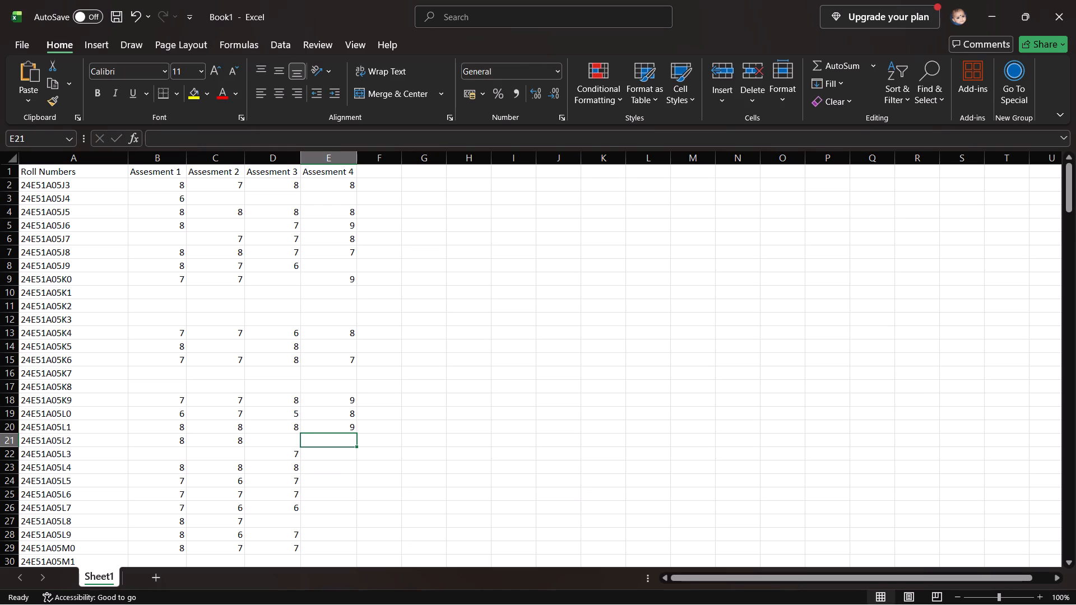
{"action": "key", "text": "8"}
{"action": "key", "text": "Down"}
{"action": "key", "text": "Down"}
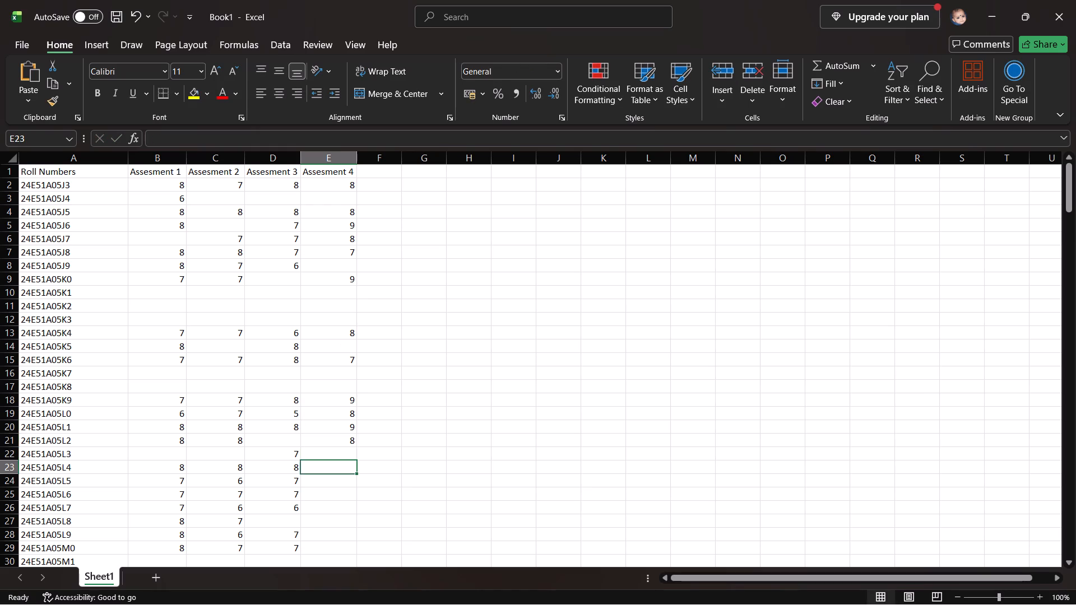
Enter the Assesment 4 marks 9, 8 and 8 in cells E23 to E25.
{"action": "key", "text": "9"}
{"action": "key", "text": "Down"}
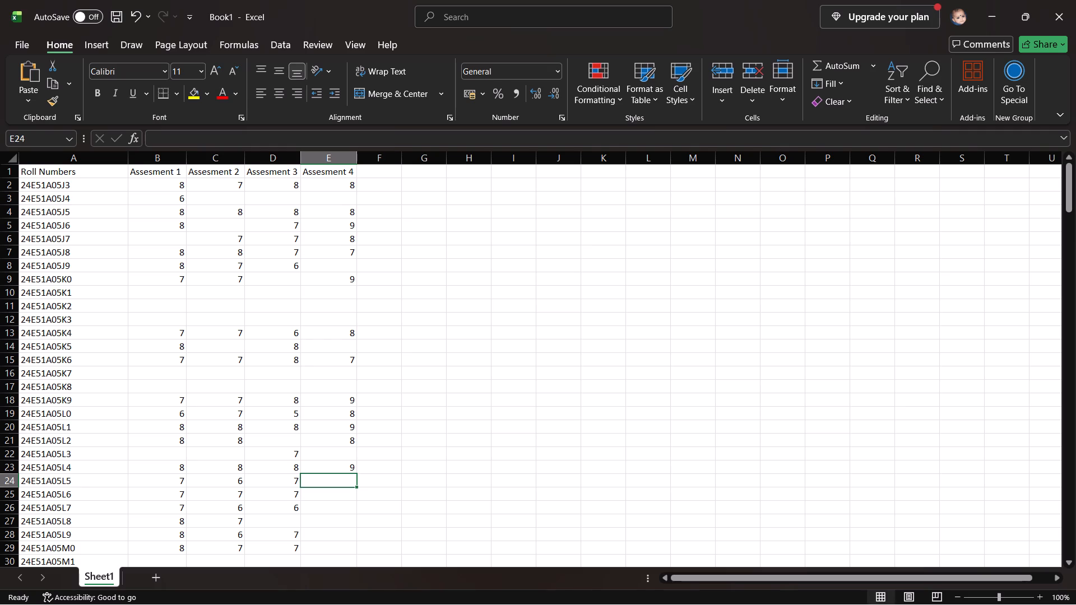
{"action": "key", "text": "8"}
{"action": "key", "text": "Down"}
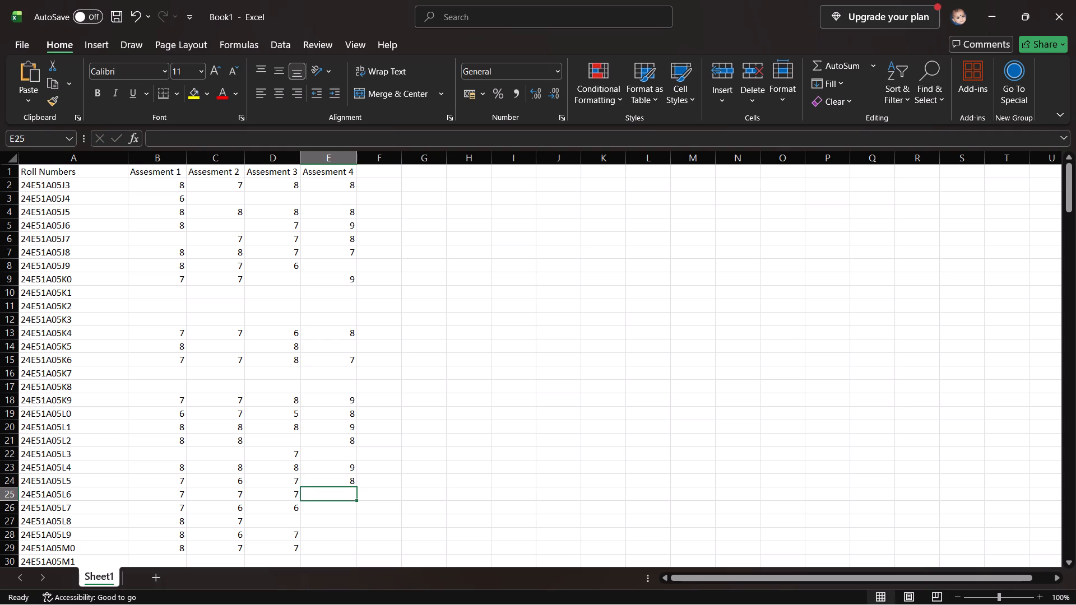
{"action": "key", "text": "8"}
{"action": "key", "text": "Down"}
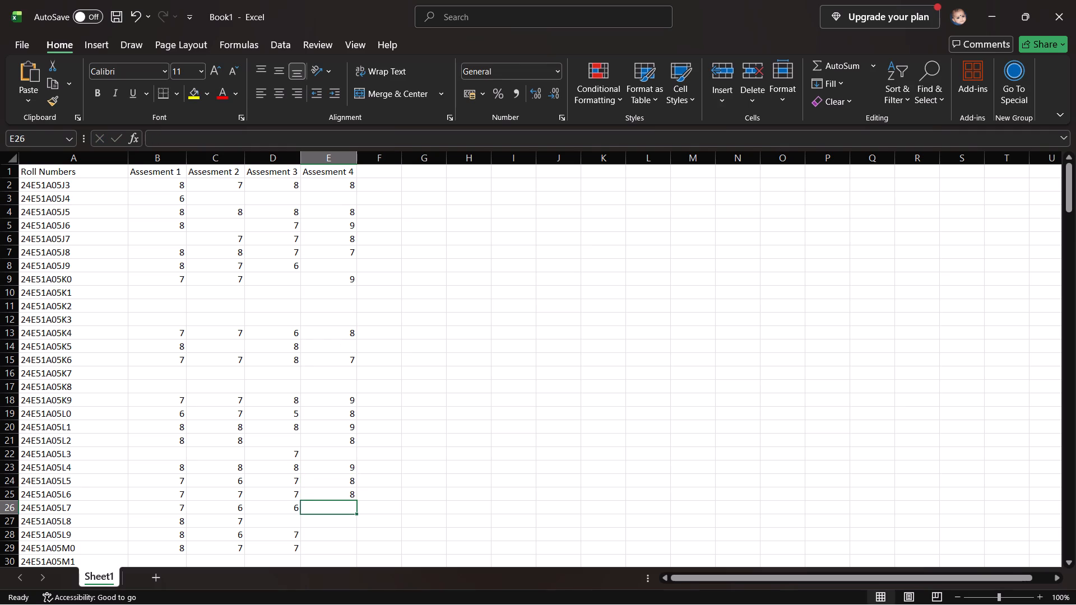
Enter the Assesment 4 marks 9 in cell E27 and 7 in cell E26.
{"action": "key", "text": "Down"}
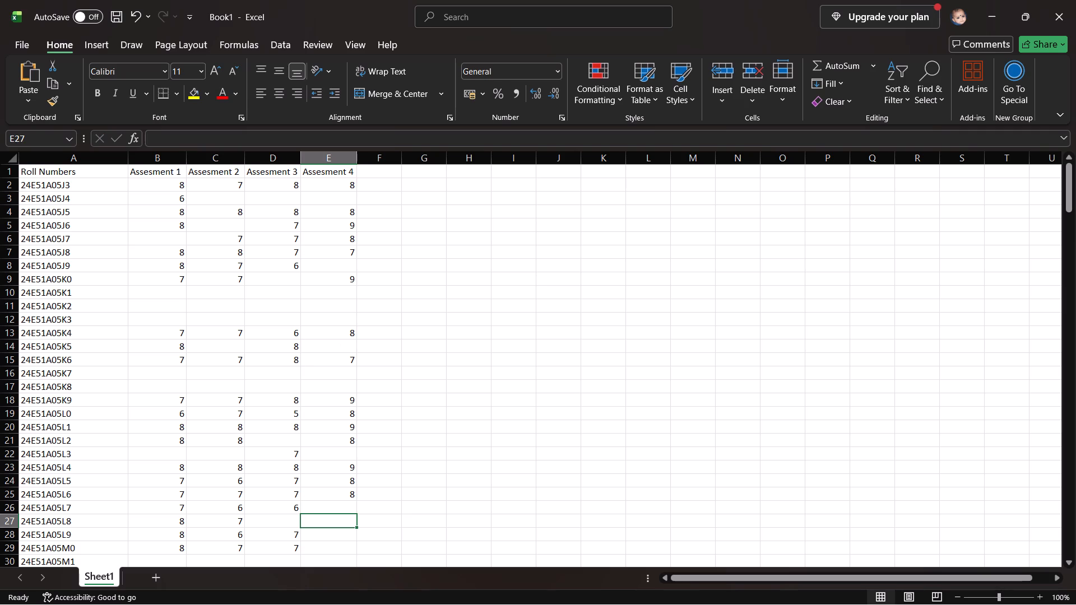
{"action": "key", "text": "9"}
{"action": "key", "text": "Down"}
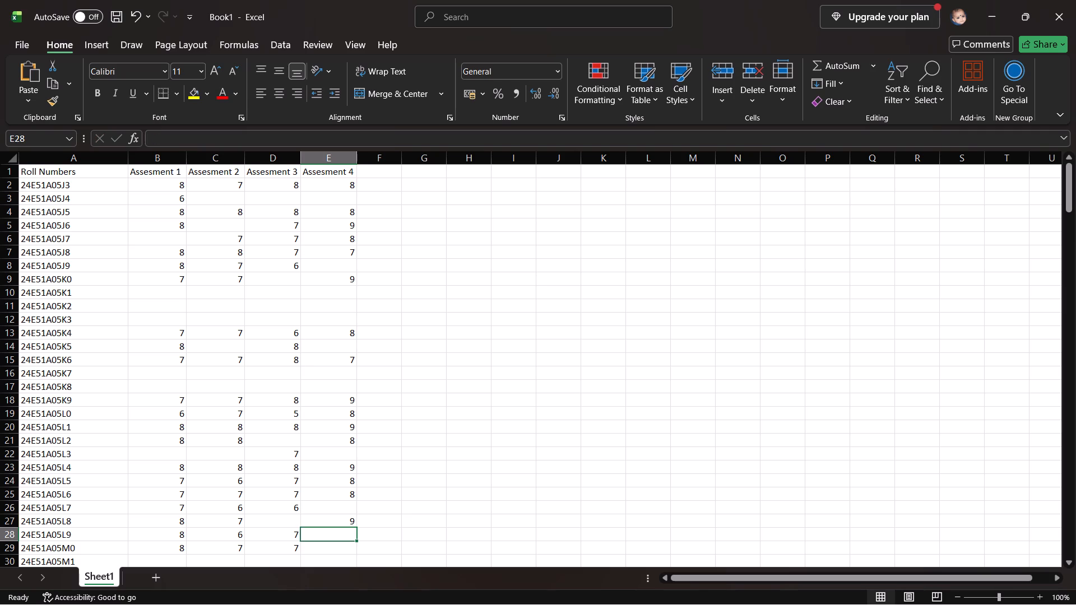
{"action": "key", "text": "Up"}
{"action": "key", "text": "Up"}
{"action": "key", "text": "7"}
{"action": "key", "text": "Down"}
{"action": "key", "text": "Down"}
Enter the Assesment 4 marks 8 in cell E29 and 9 in cell E31, leaving E28, E30 and E32 blank.
{"action": "key", "text": "Down"}
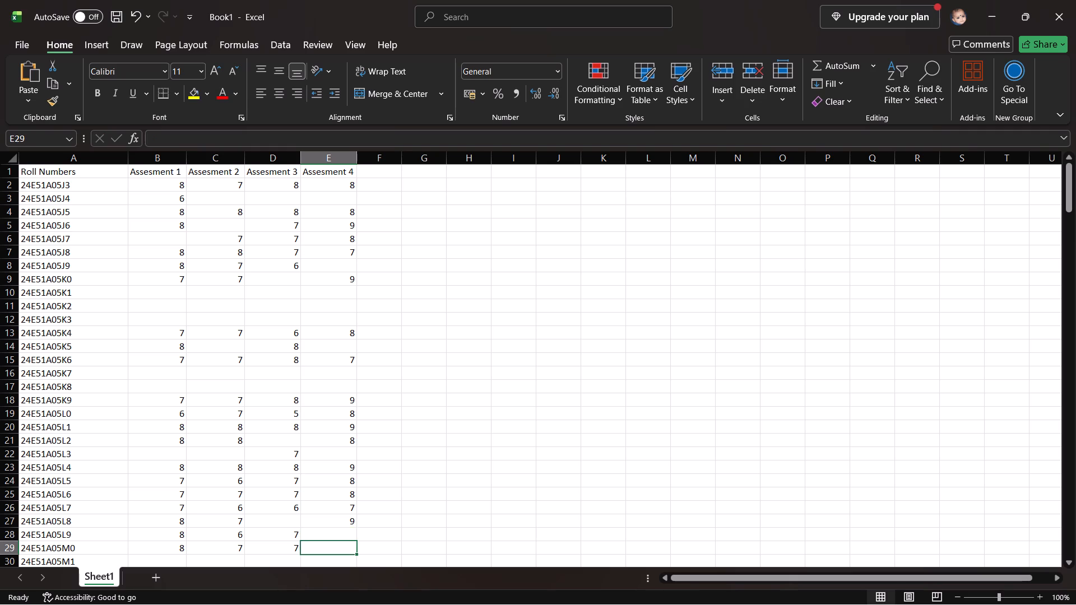
{"action": "key", "text": "8"}
{"action": "key", "text": "Down"}
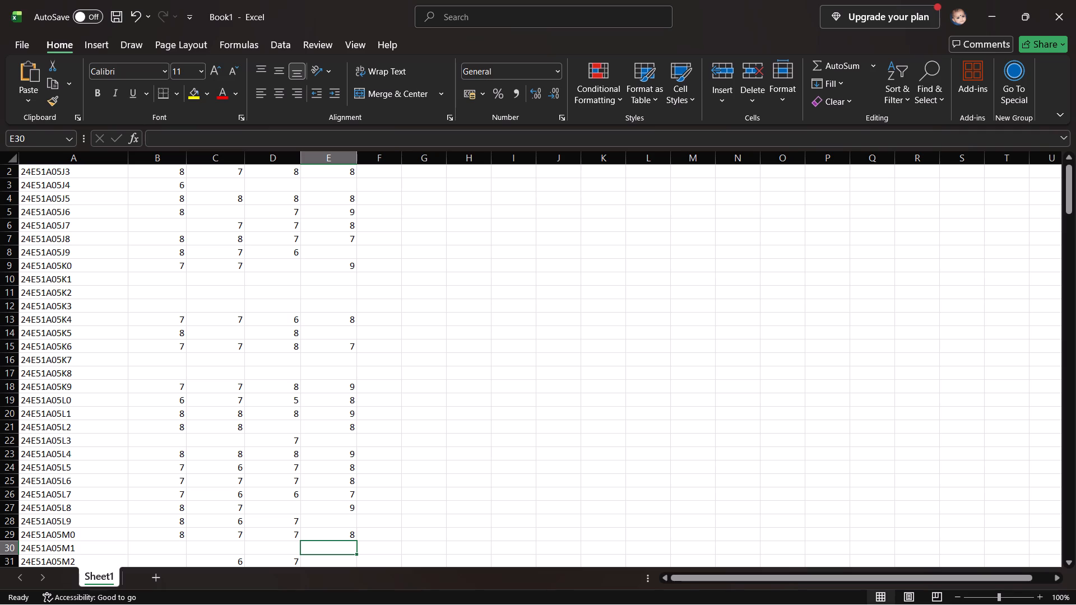
{"action": "key", "text": "Down"}
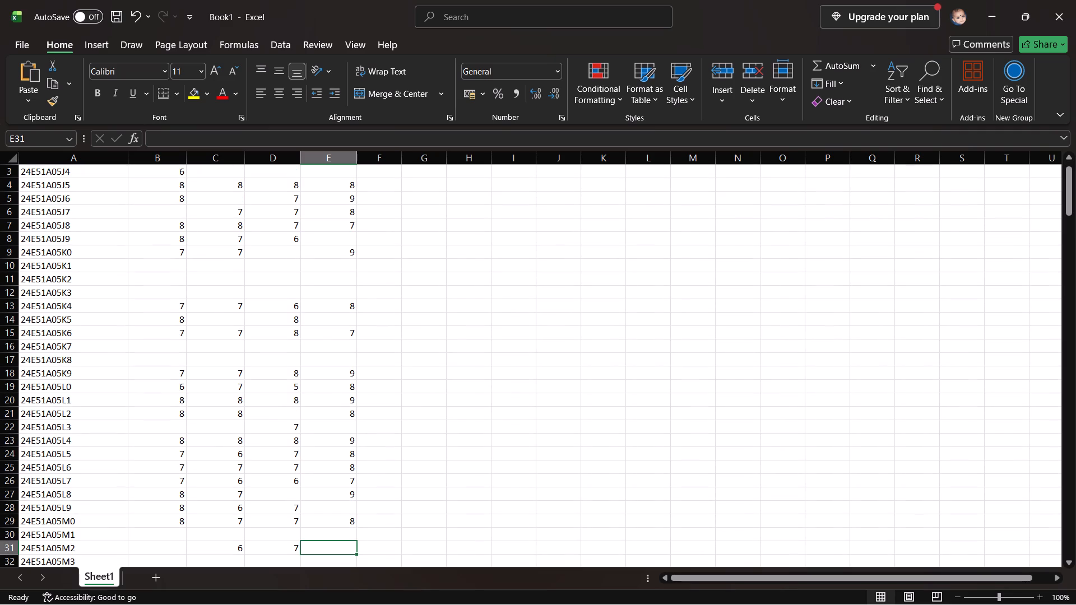
{"action": "key", "text": "9"}
{"action": "key", "text": "Down"}
{"action": "key", "text": "Down"}
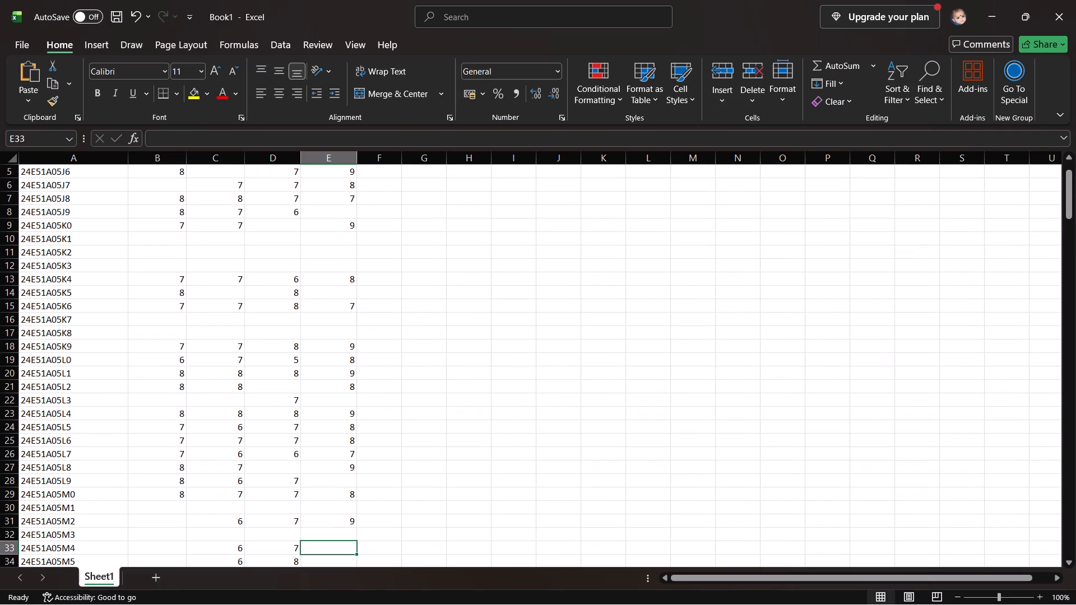
Enter the Assesment 4 marks 8, 8, 8 and 9 in cells E33 to E36, and skip E37.
{"action": "key", "text": "8"}
{"action": "key", "text": "Down"}
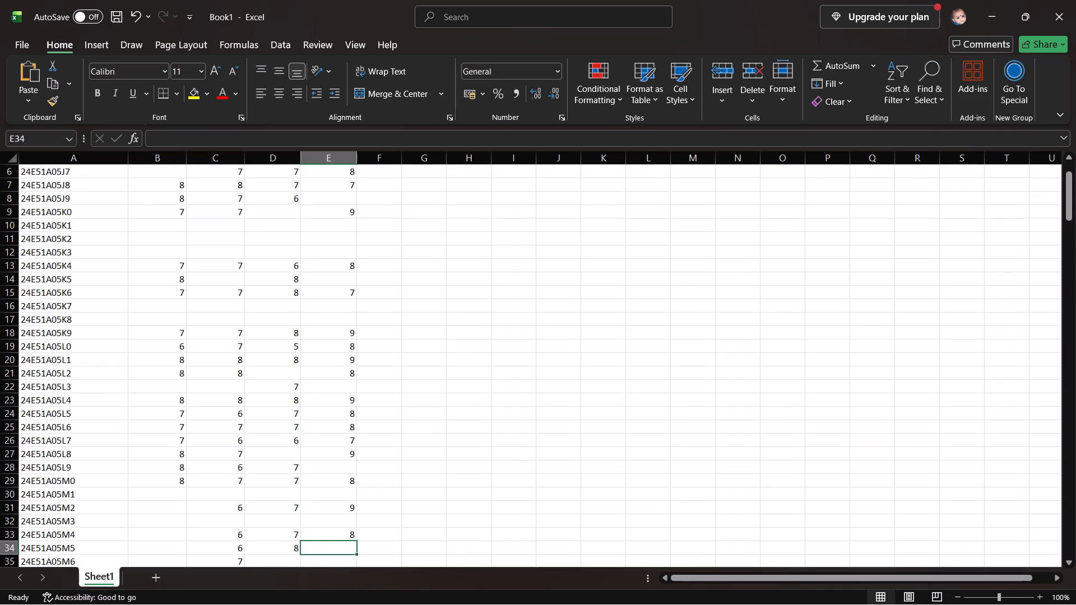
{"action": "key", "text": "8"}
{"action": "key", "text": "Down"}
{"action": "key", "text": "8"}
{"action": "key", "text": "Down"}
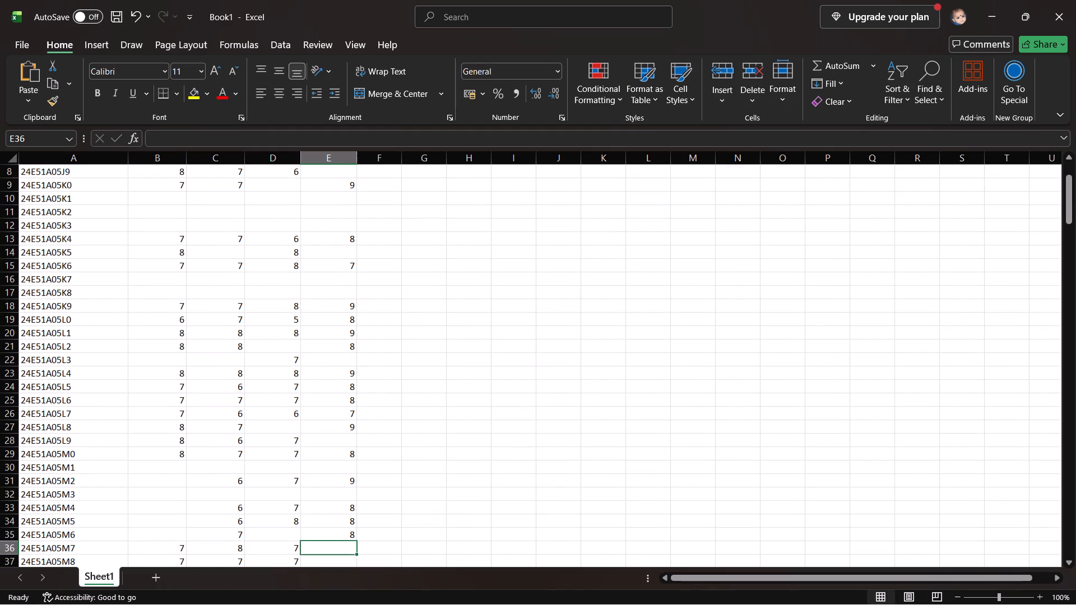
{"action": "key", "text": "9"}
{"action": "key", "text": "Down"}
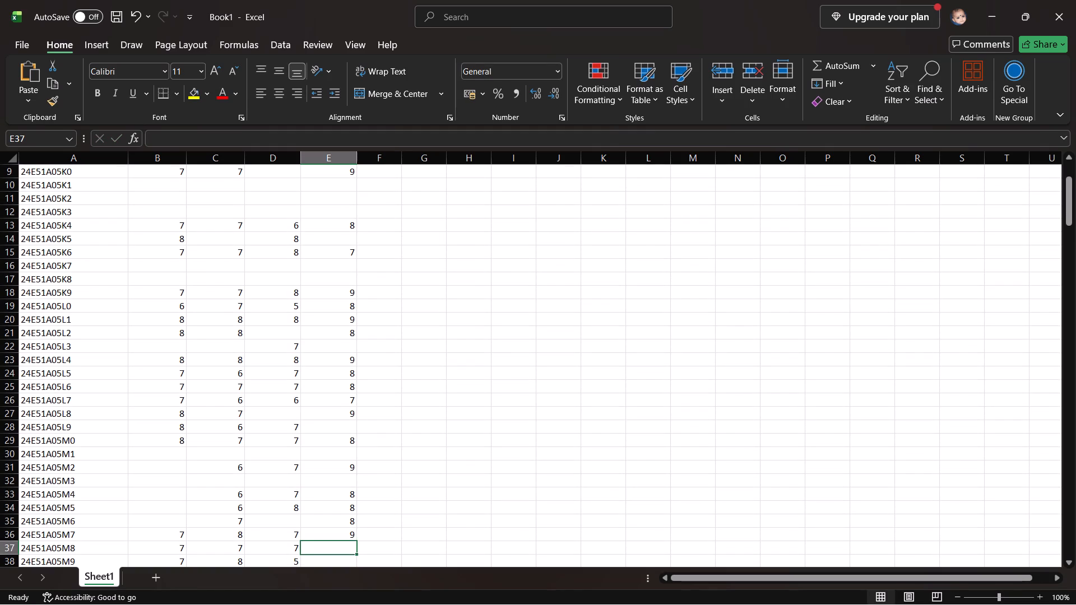
{"action": "key", "text": "Down"}
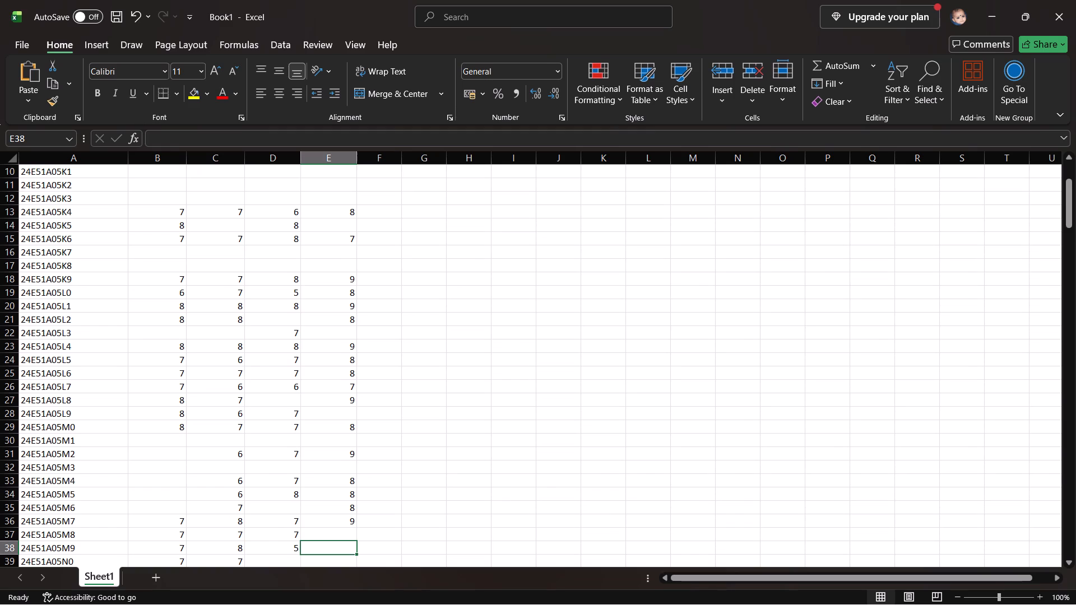
Enter the Assesment 4 marks 8 in cell E38 and 9 in each of E40 to E42, leaving E39 and E43 blank.
{"action": "key", "text": "8"}
{"action": "key", "text": "Down"}
{"action": "key", "text": "Down"}
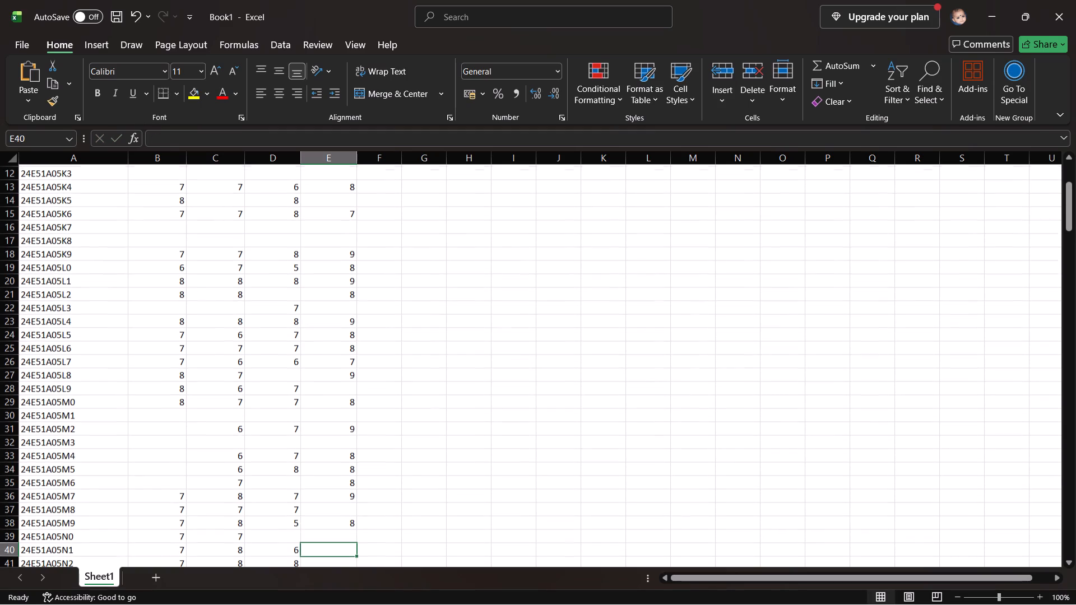
{"action": "key", "text": "9"}
{"action": "key", "text": "Down"}
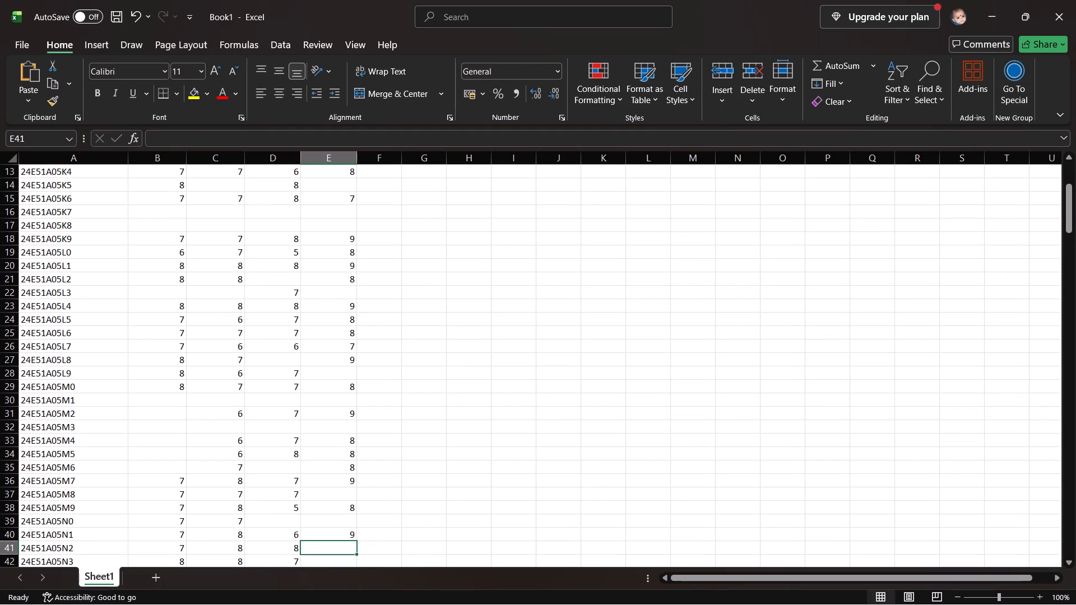
{"action": "key", "text": "9"}
{"action": "key", "text": "Down"}
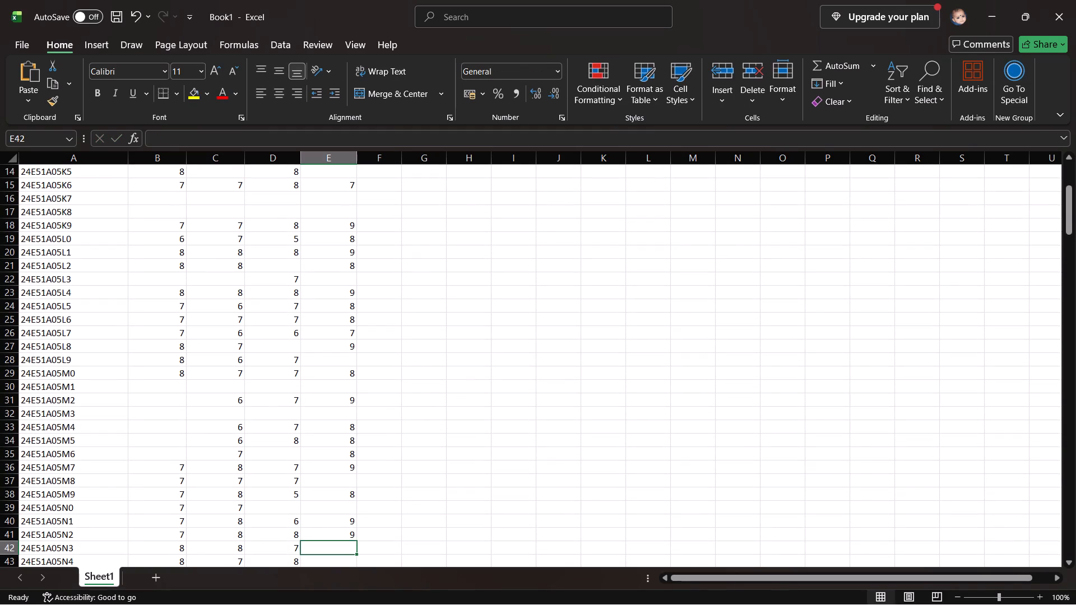
{"action": "key", "text": "9"}
{"action": "key", "text": "Down"}
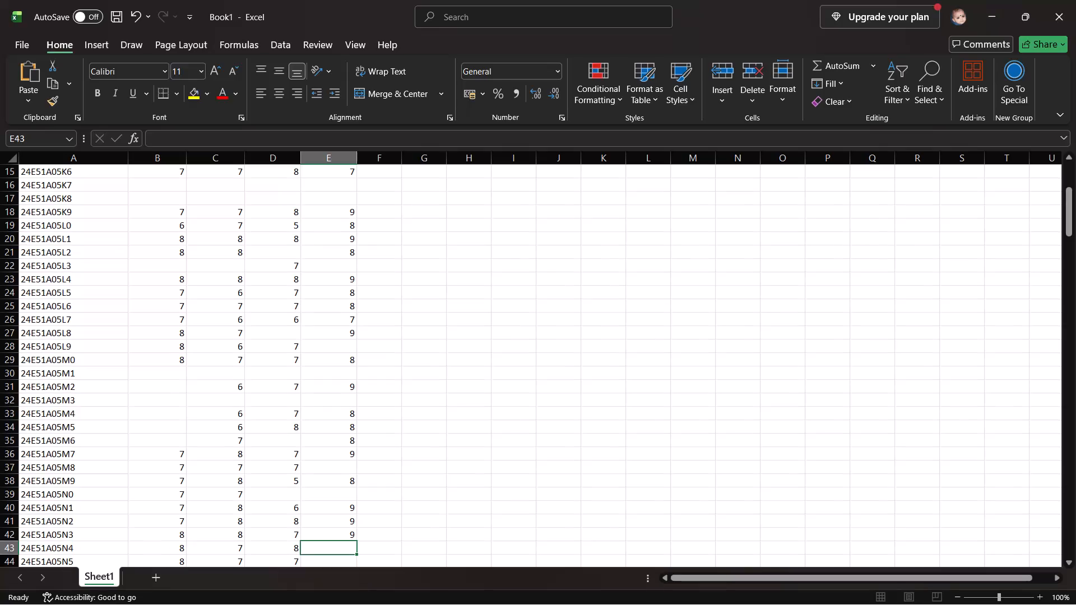
{"action": "key", "text": "Down"}
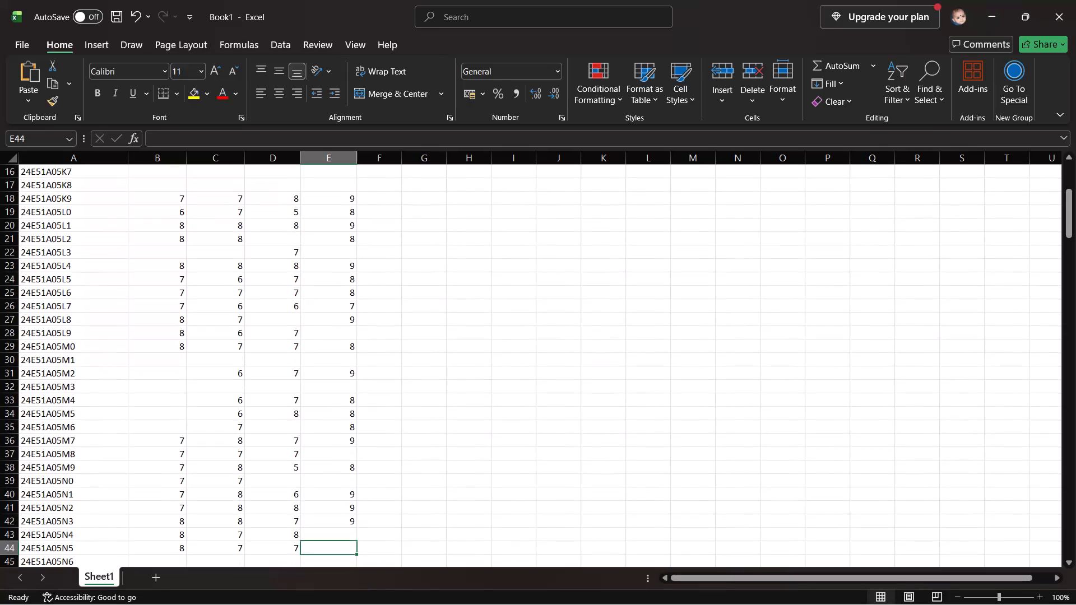
Enter the Assesment 4 marks 9 in cell E44, 8 in E46 and 9 in E47, leaving E45 and E48 blank.
{"action": "key", "text": "9"}
{"action": "key", "text": "Down"}
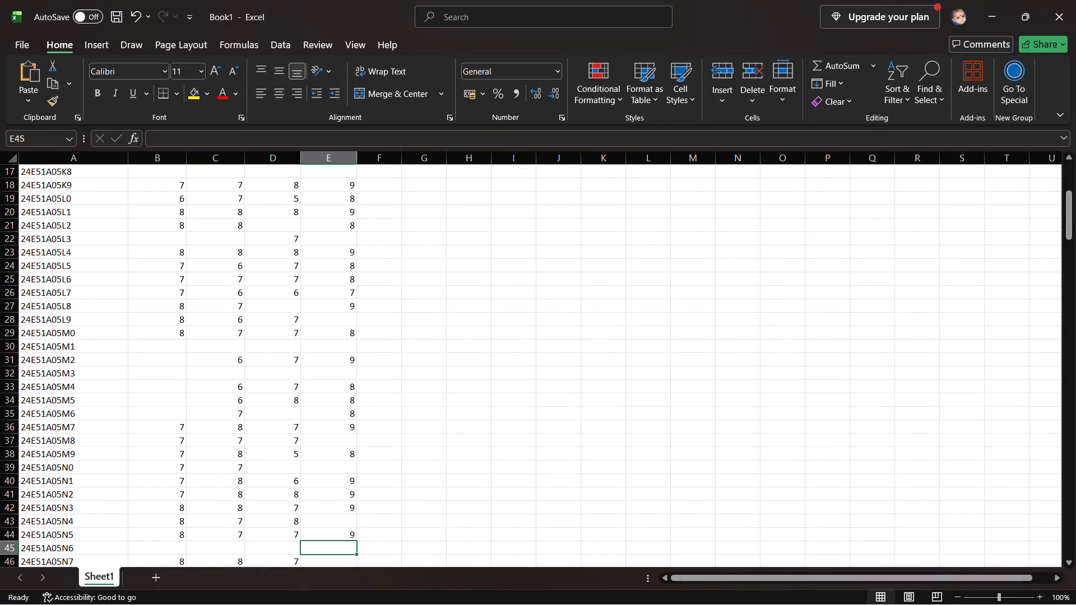
{"action": "key", "text": "Down"}
{"action": "key", "text": "8"}
{"action": "key", "text": "Down"}
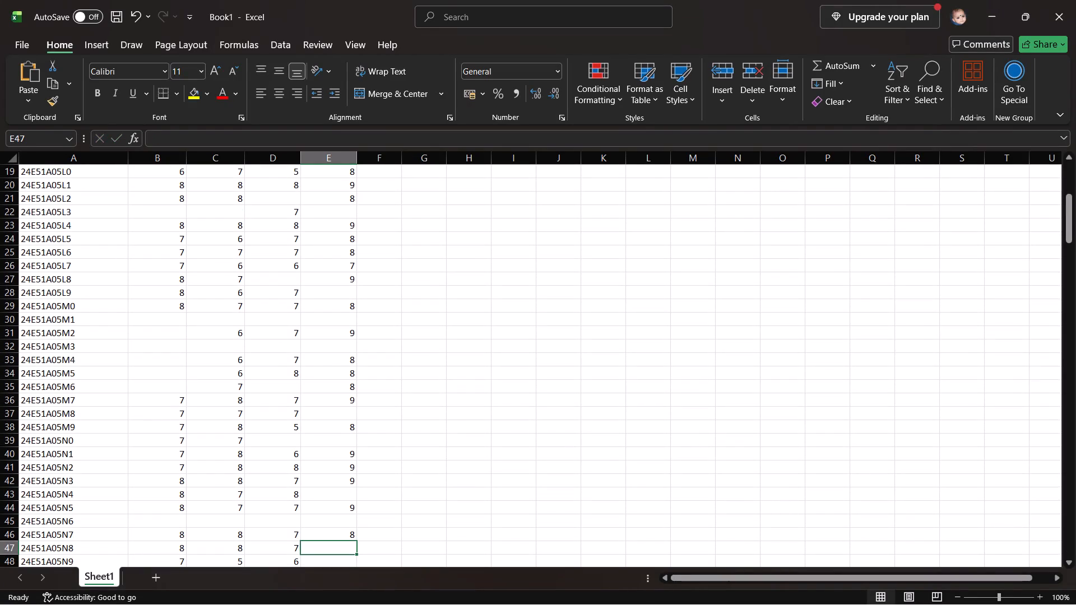
{"action": "key", "text": "9"}
{"action": "key", "text": "Down"}
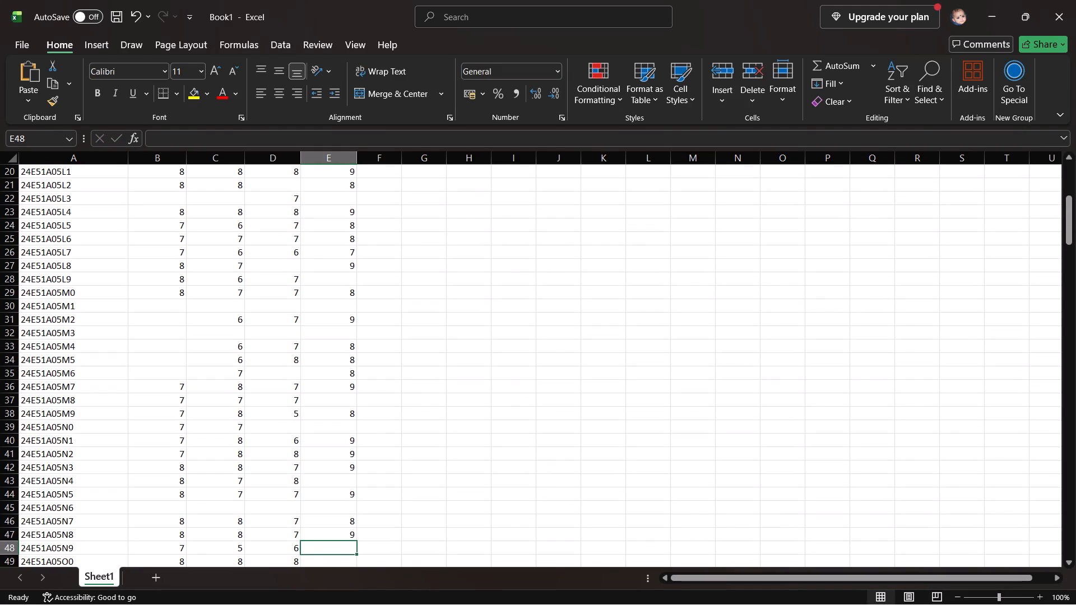
{"action": "key", "text": "Down"}
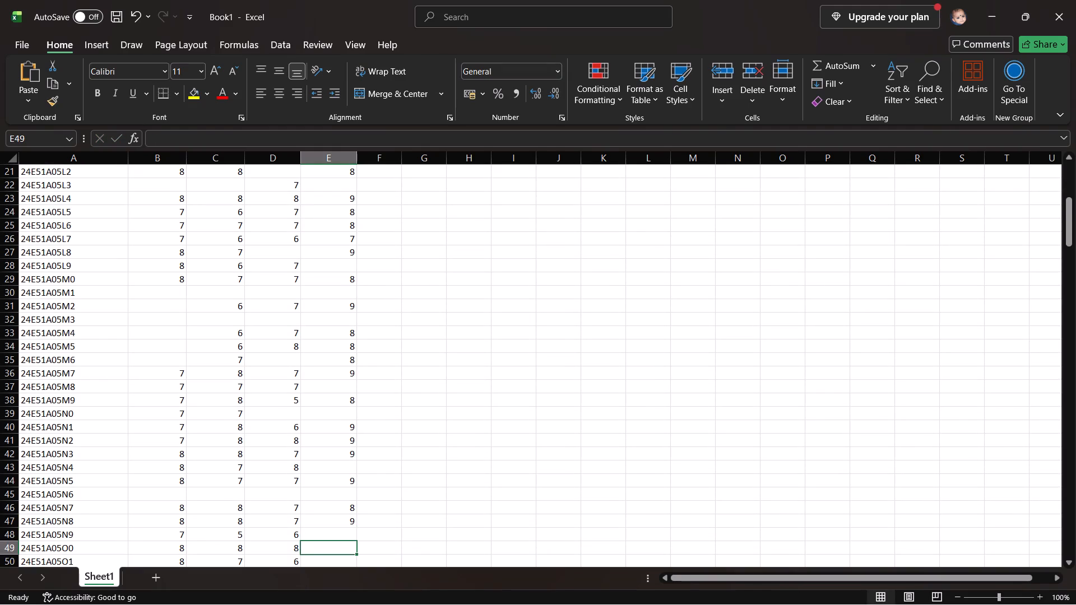
Enter the Assesment 4 marks 9, 8, 8 and 8 in cells E49 to E52.
{"action": "key", "text": "9"}
{"action": "key", "text": "Down"}
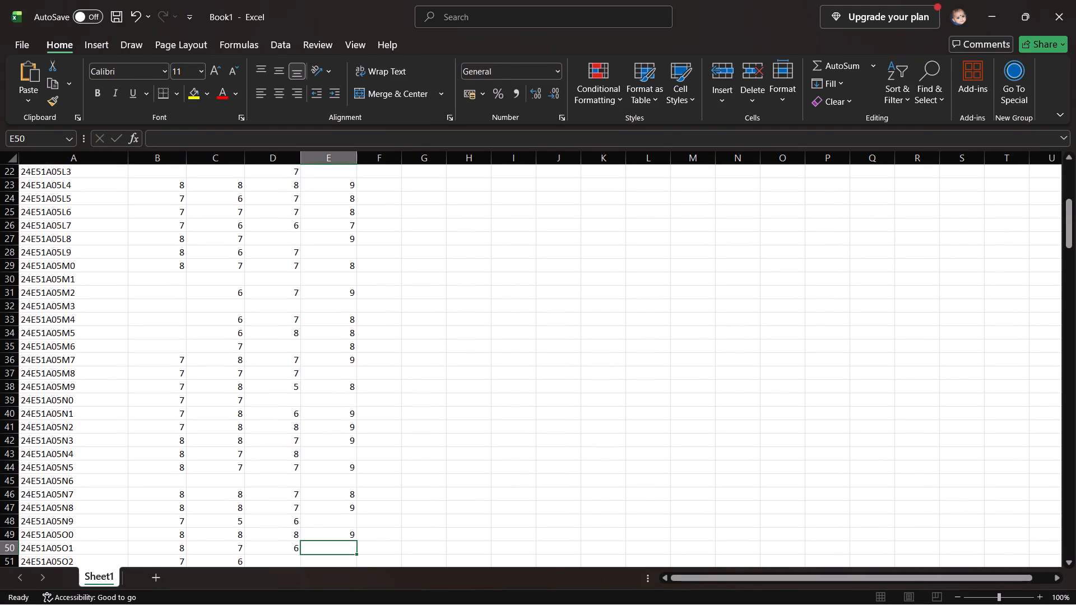
{"action": "key", "text": "8"}
{"action": "key", "text": "Down"}
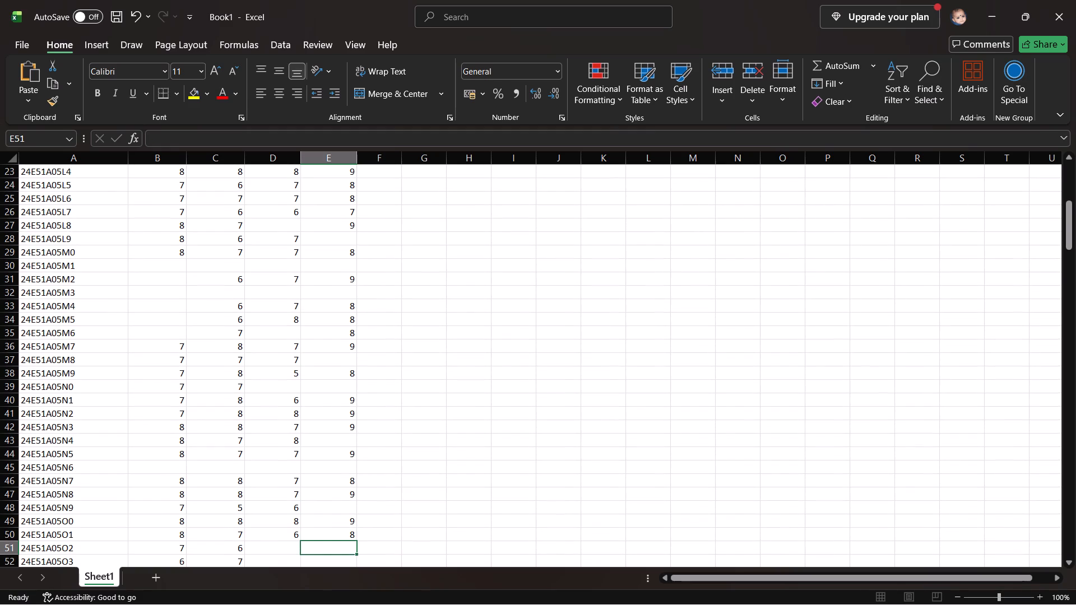
{"action": "key", "text": "8"}
{"action": "key", "text": "Down"}
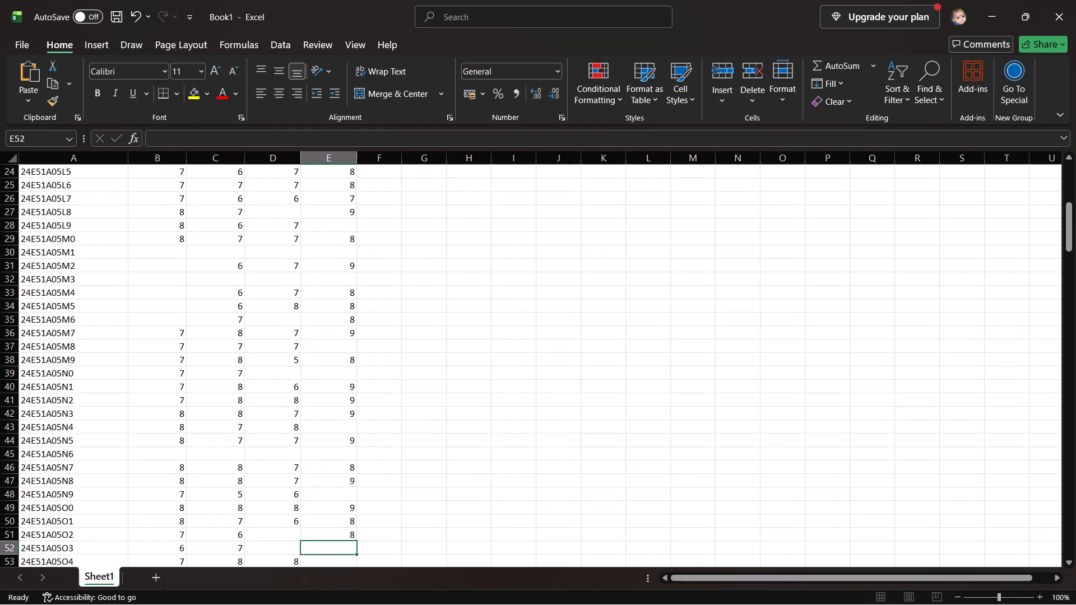
{"action": "key", "text": "8"}
{"action": "key", "text": "Down"}
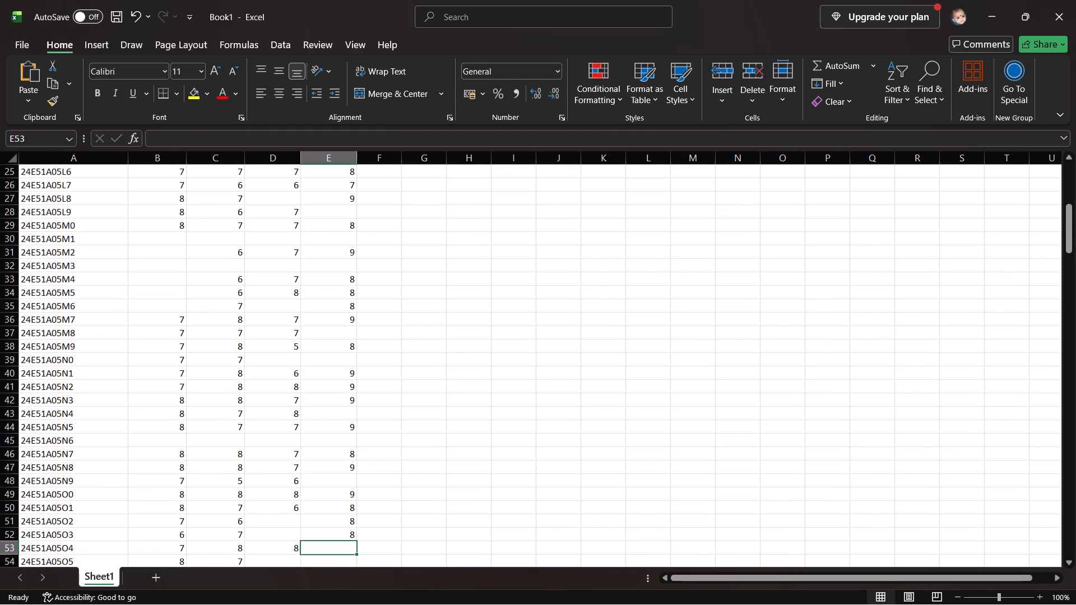
Enter the Assesment 4 marks 9, 8, 8, 8 and 8 in cells E53 to E57.
{"action": "key", "text": "9"}
{"action": "key", "text": "Down"}
{"action": "key", "text": "8"}
{"action": "key", "text": "Down"}
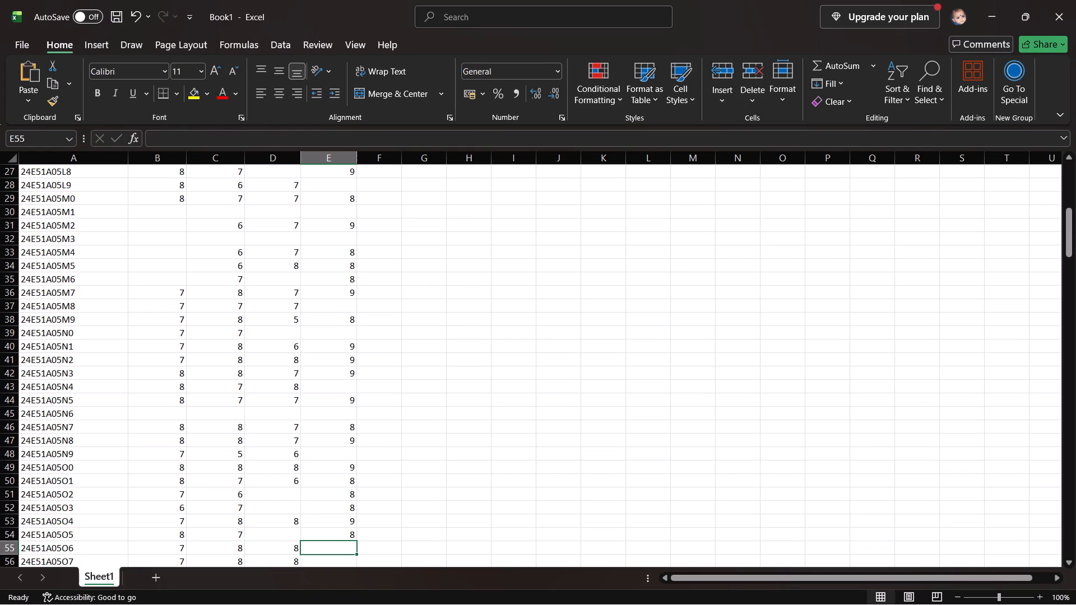
{"action": "key", "text": "8"}
{"action": "key", "text": "Down"}
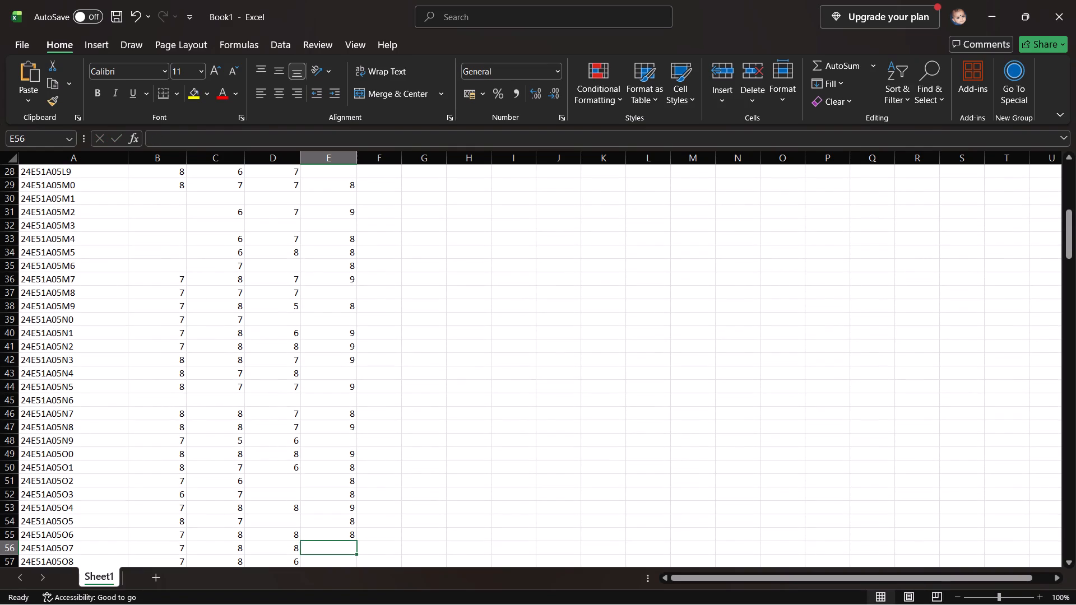
{"action": "key", "text": "8"}
{"action": "key", "text": "Down"}
{"action": "key", "text": "8"}
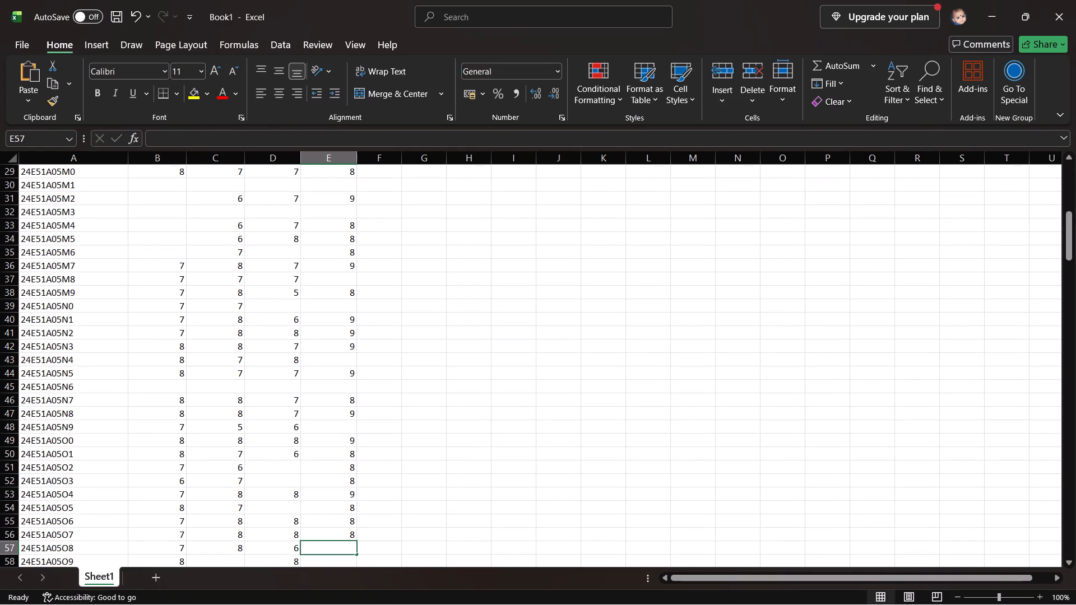
{"action": "key", "text": "Down"}
Enter the Assesment 4 mark 9 in cells E58 and E60, leaving E59 and E61 blank.
{"action": "key", "text": "9"}
{"action": "key", "text": "Down"}
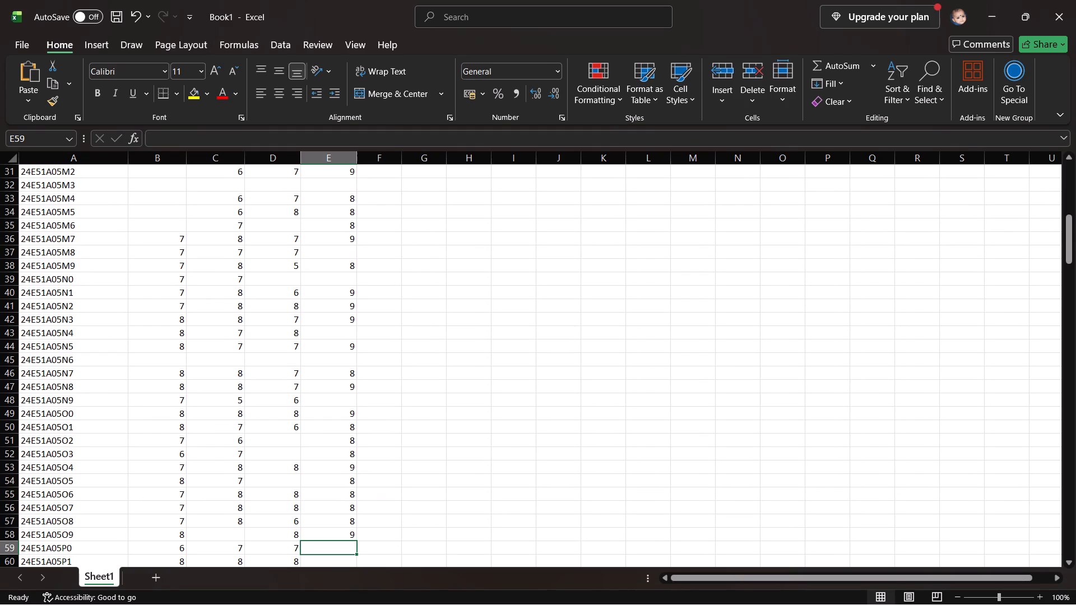
{"action": "key", "text": "Down"}
{"action": "key", "text": "9"}
{"action": "key", "text": "Down"}
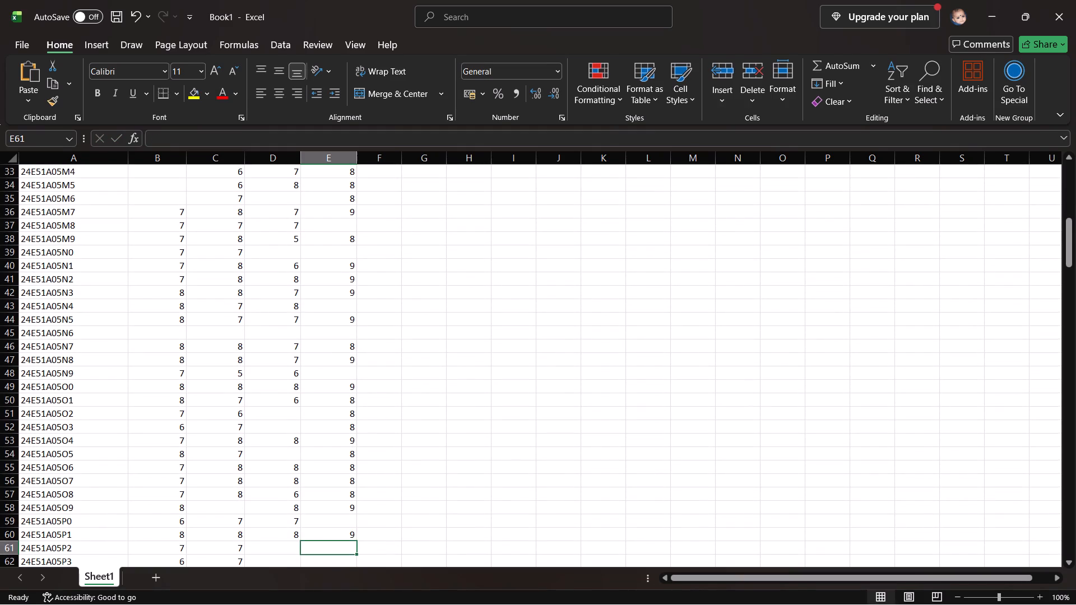
{"action": "key", "text": "Down"}
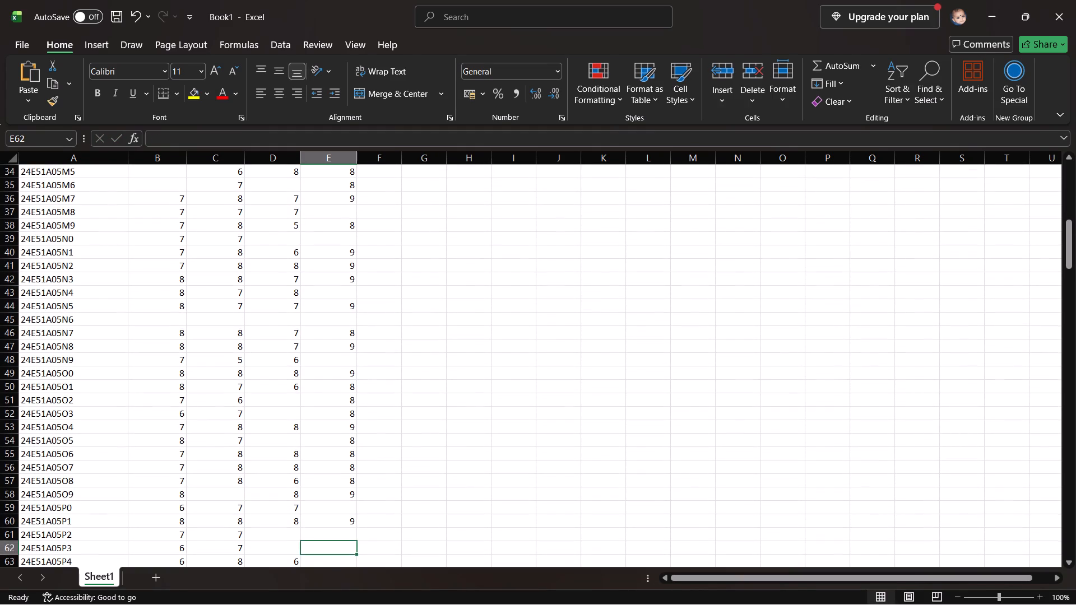
Enter the Assesment 4 marks 8, 9, 8 and 8 in cells E62 to E65, and skip E66.
{"action": "key", "text": "8"}
{"action": "key", "text": "Down"}
{"action": "key", "text": "9"}
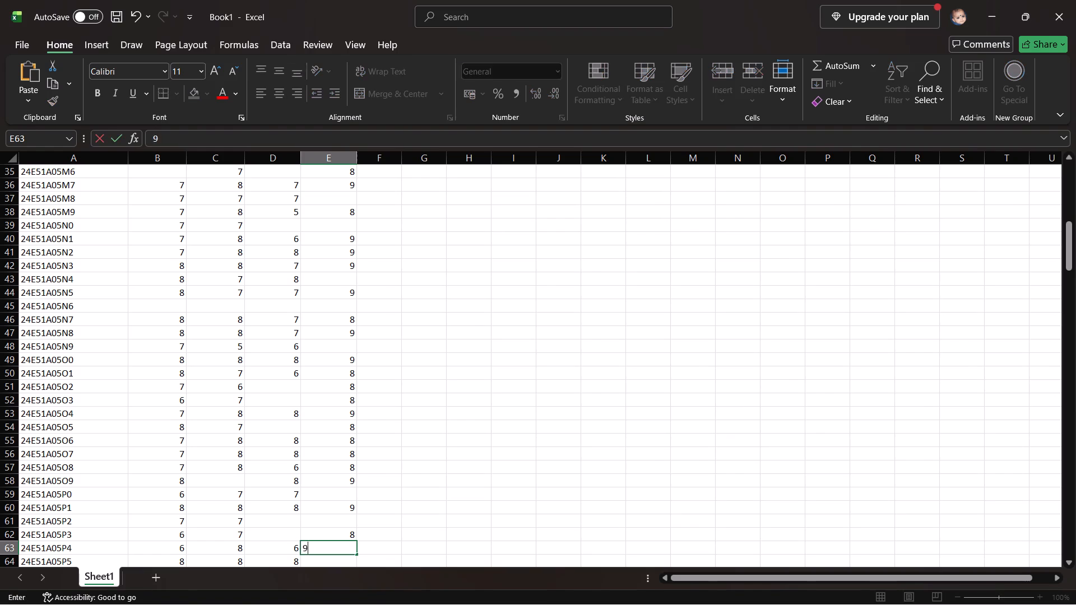
{"action": "key", "text": "Down"}
{"action": "key", "text": "9"}
{"action": "key", "text": "BackSpace"}
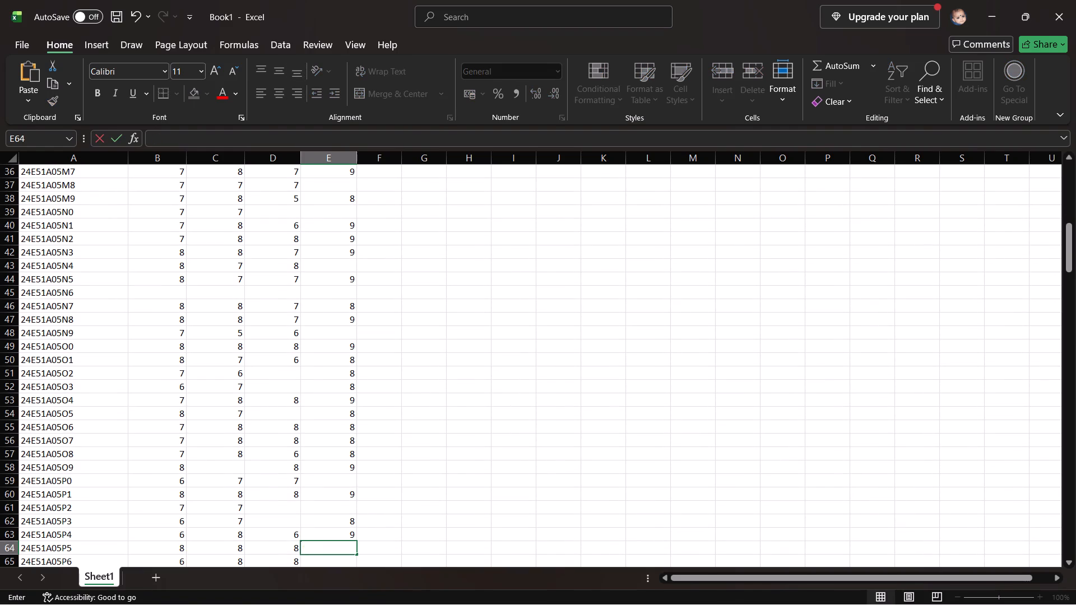
{"action": "key", "text": "8"}
{"action": "key", "text": "Down"}
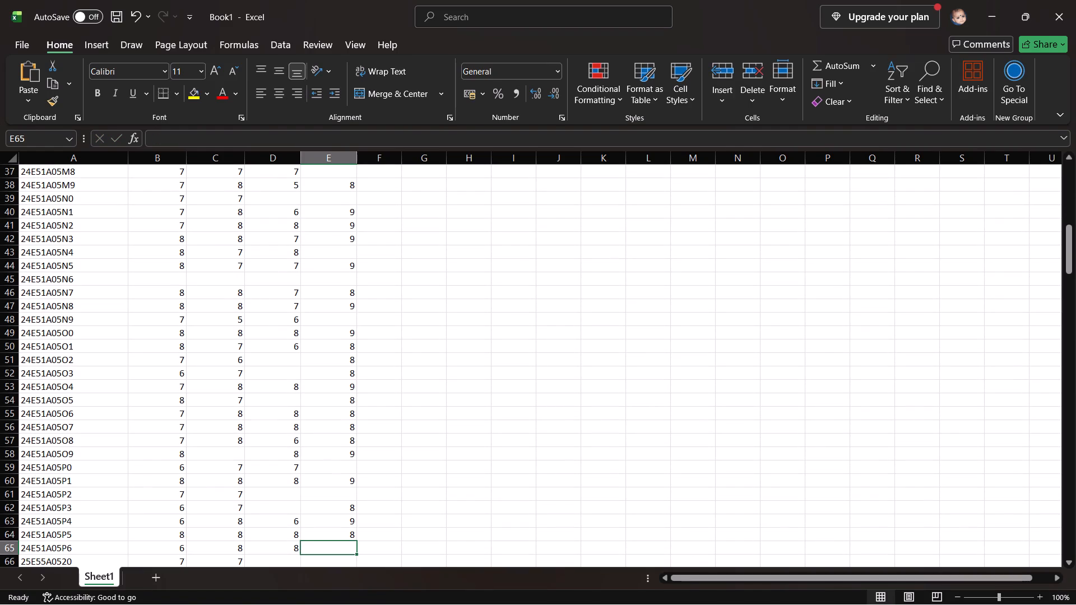
{"action": "key", "text": "8"}
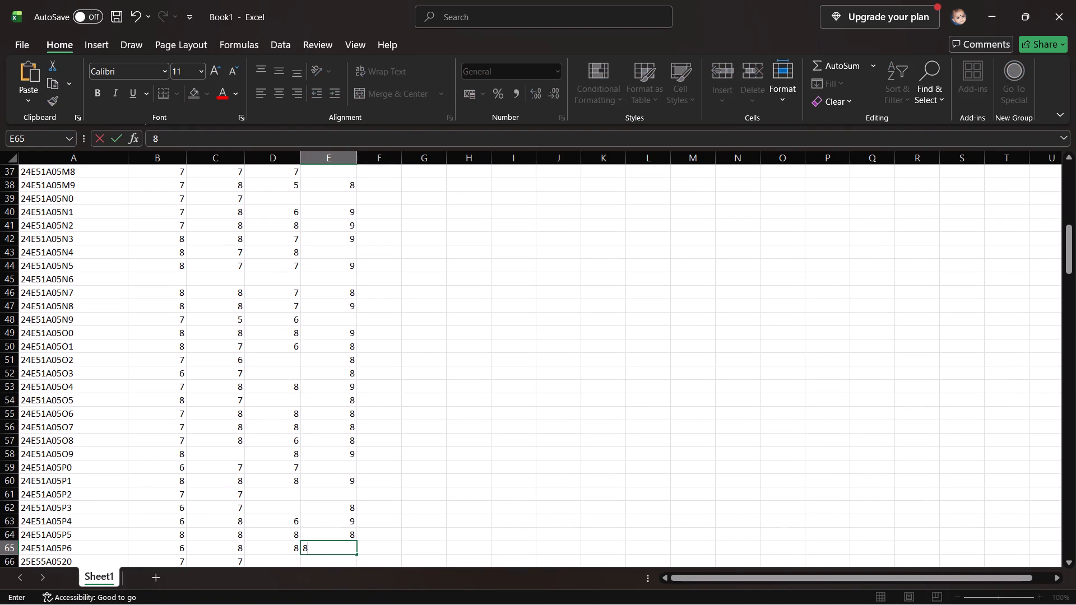
{"action": "key", "text": "Down"}
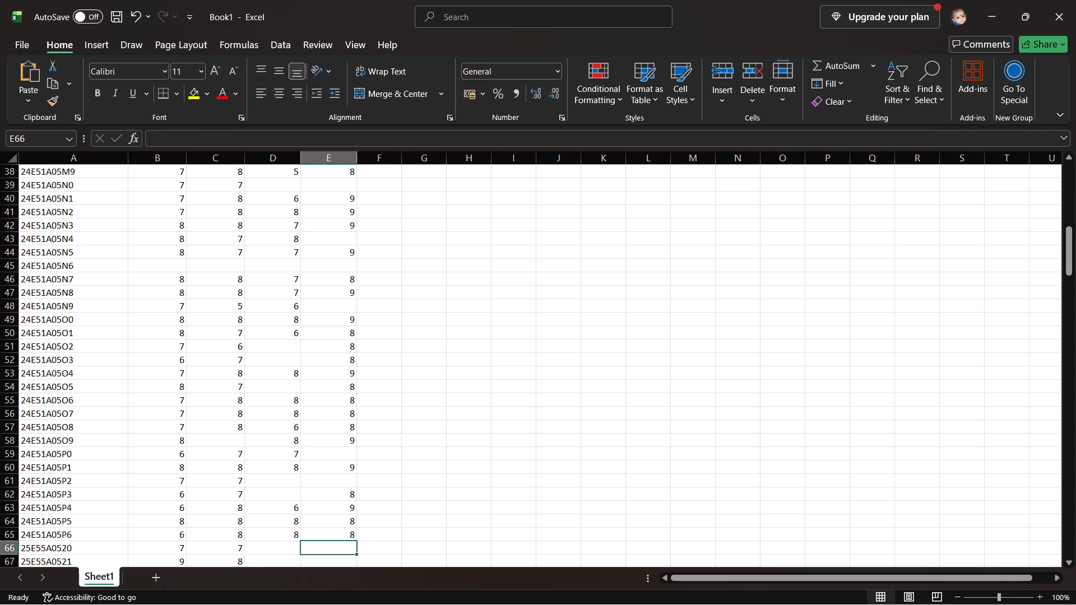
{"action": "key", "text": "Down"}
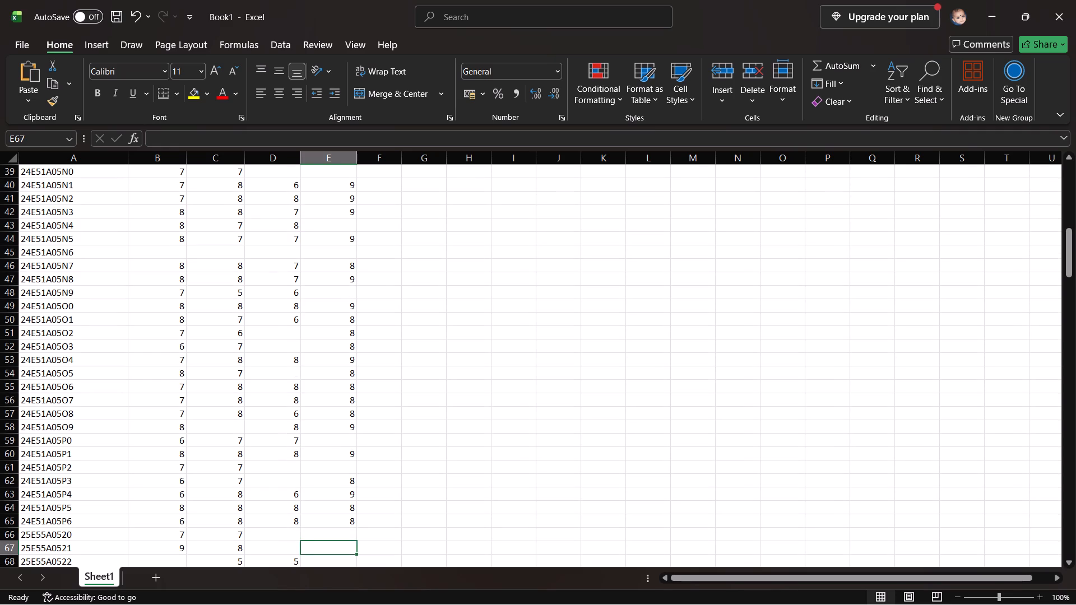
Enter the Assesment 4 marks 9, 8, 9, 9 and 8 in cells E67 to E71.
{"action": "key", "text": "9"}
{"action": "key", "text": "Down"}
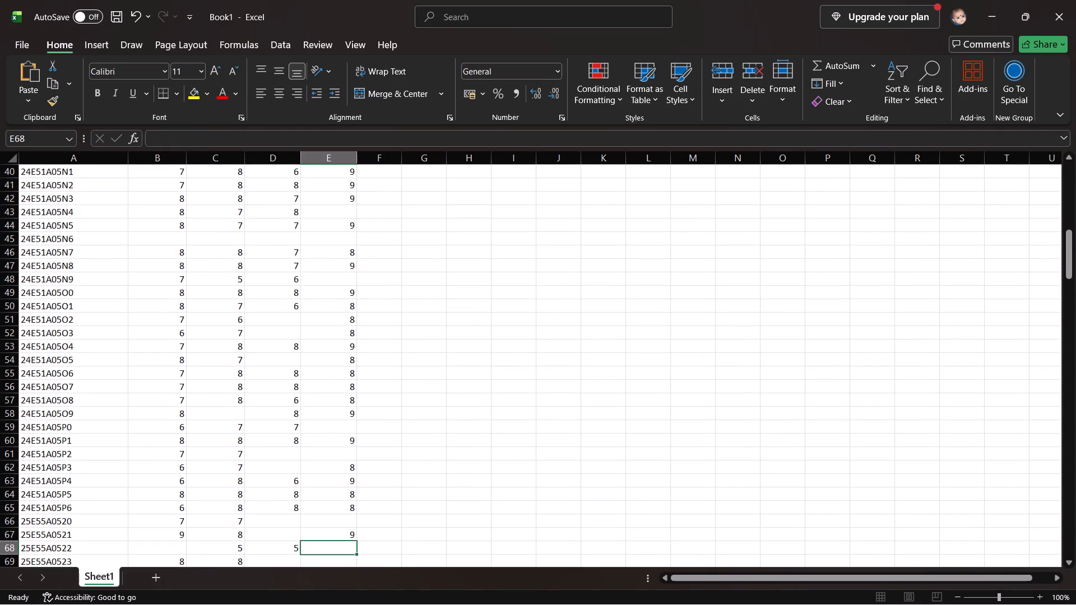
{"action": "key", "text": "8"}
{"action": "key", "text": "Down"}
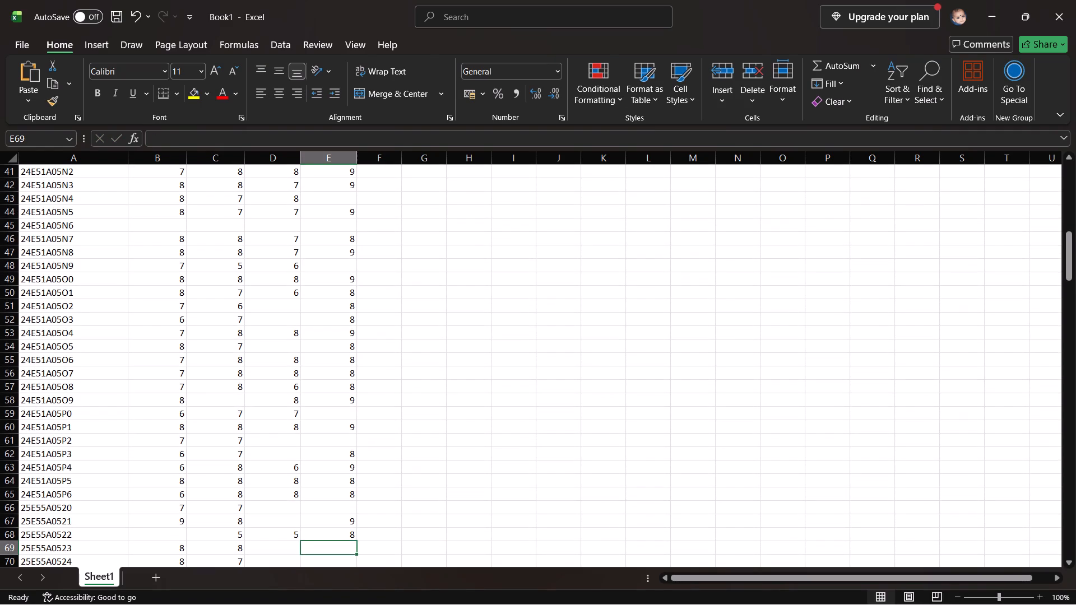
{"action": "key", "text": "9"}
{"action": "key", "text": "Down"}
{"action": "key", "text": "9"}
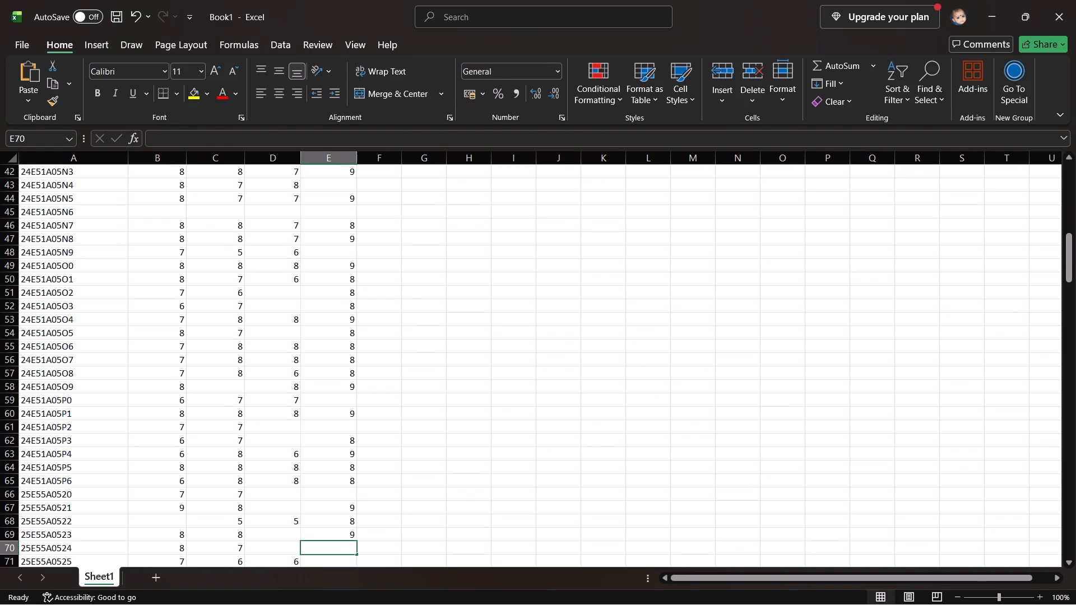
{"action": "key", "text": "Down"}
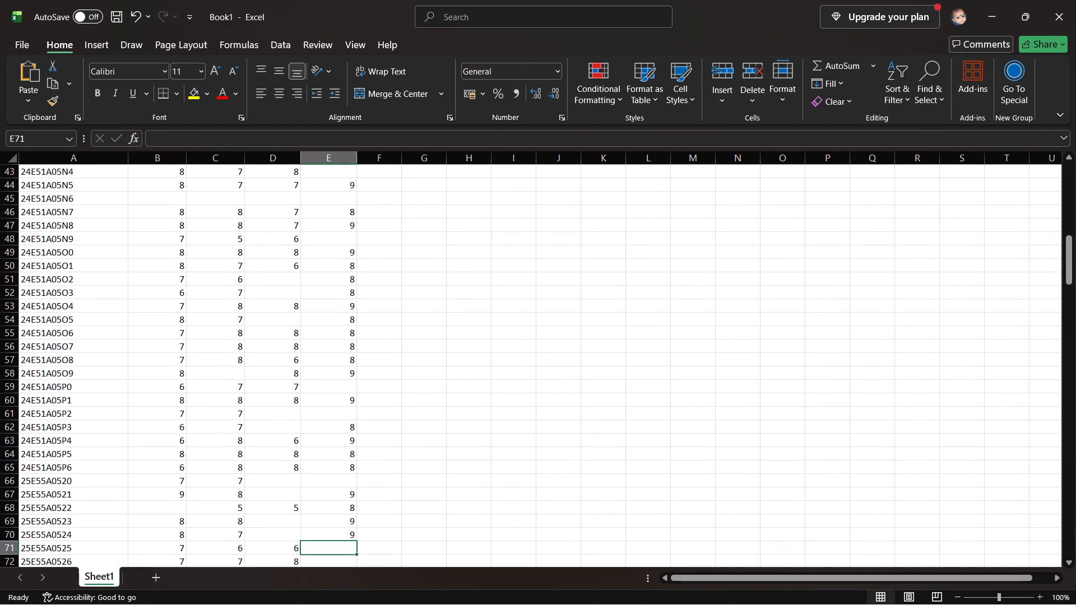
{"action": "key", "text": "8"}
{"action": "key", "text": "Down"}
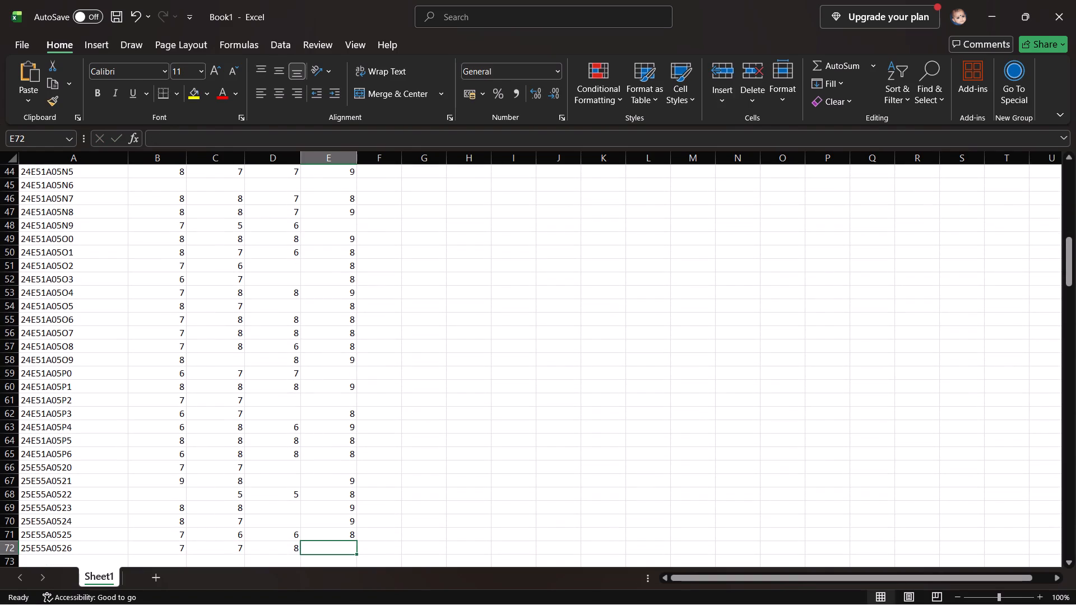
Enter the Assesment 4 mark 9 in cell E72.
{"action": "key", "text": "9"}
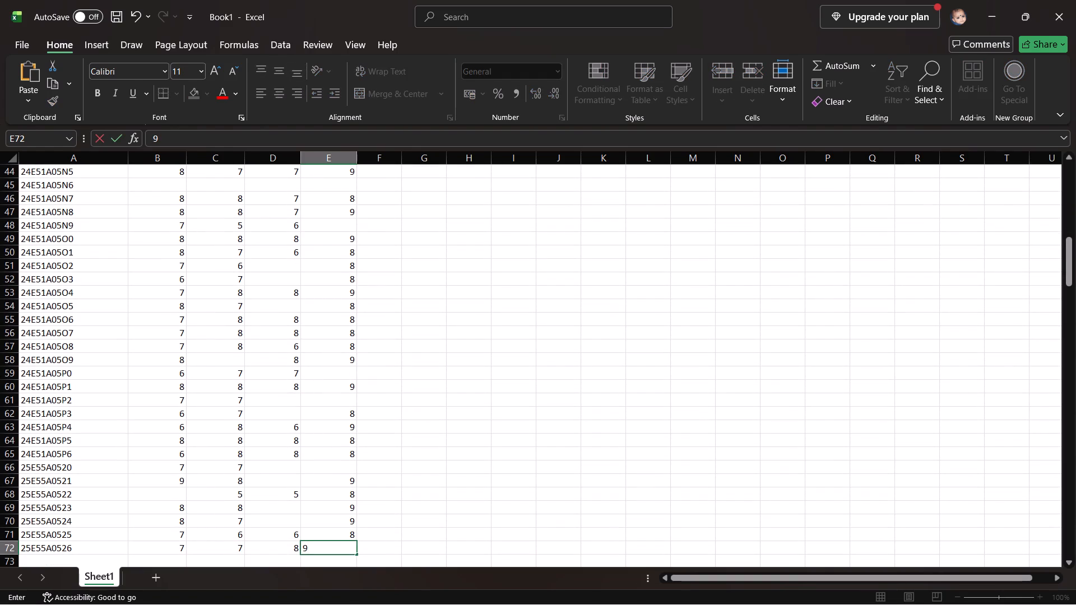
Add the column header AVERAGE in cell F1, next to Assesment 4.
{"action": "scroll", "coordinate": [401, 396], "scroll_direction": "up", "scroll_amount": 4}
{"action": "scroll", "coordinate": [401, 396], "scroll_direction": "down", "scroll_amount": 2}
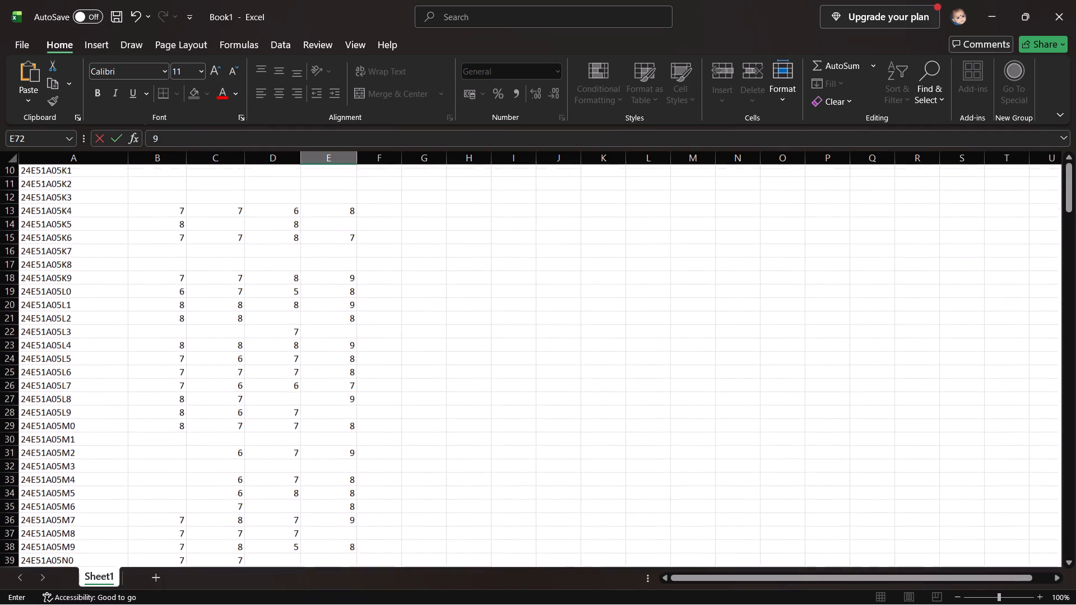
{"action": "scroll", "coordinate": [401, 396], "scroll_direction": "down", "scroll_amount": 2}
{"action": "scroll", "coordinate": [401, 396], "scroll_direction": "up", "scroll_amount": 2}
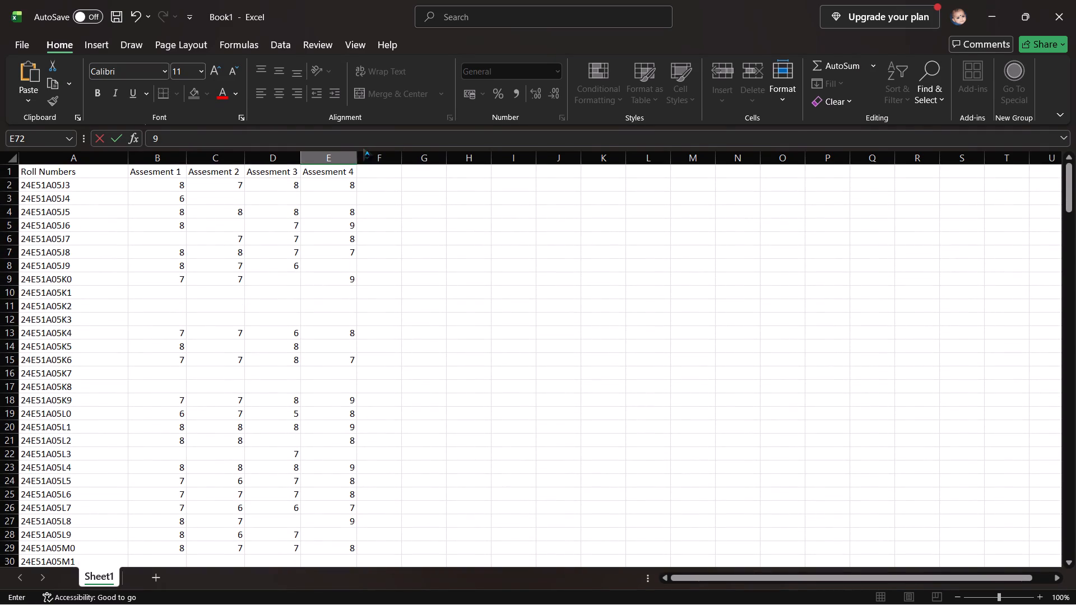
{"action": "left_click", "coordinate": [374, 174]}
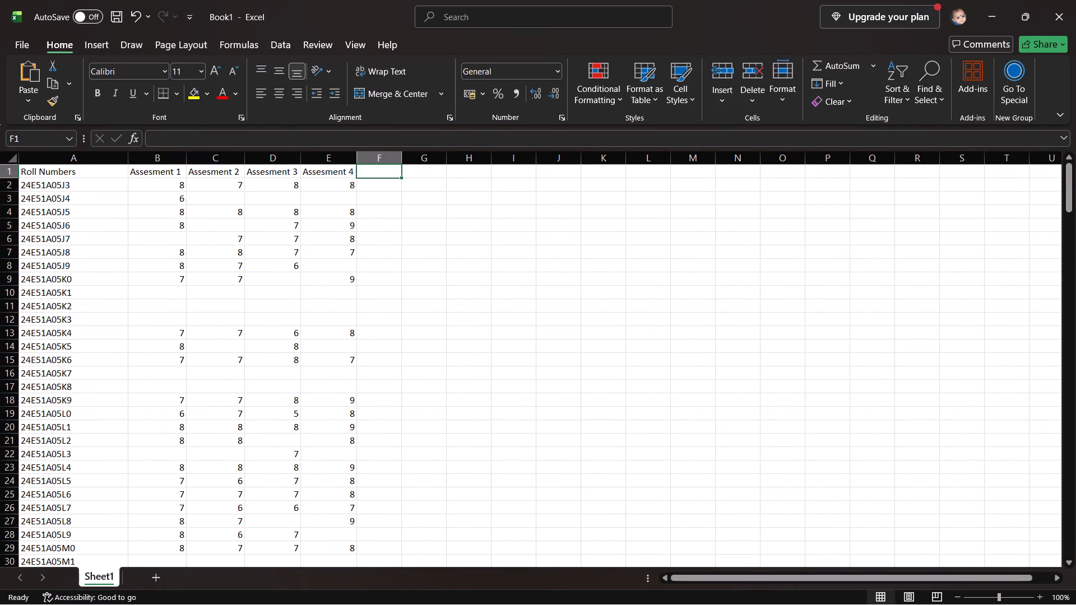
{"action": "type", "text": "AVER"}
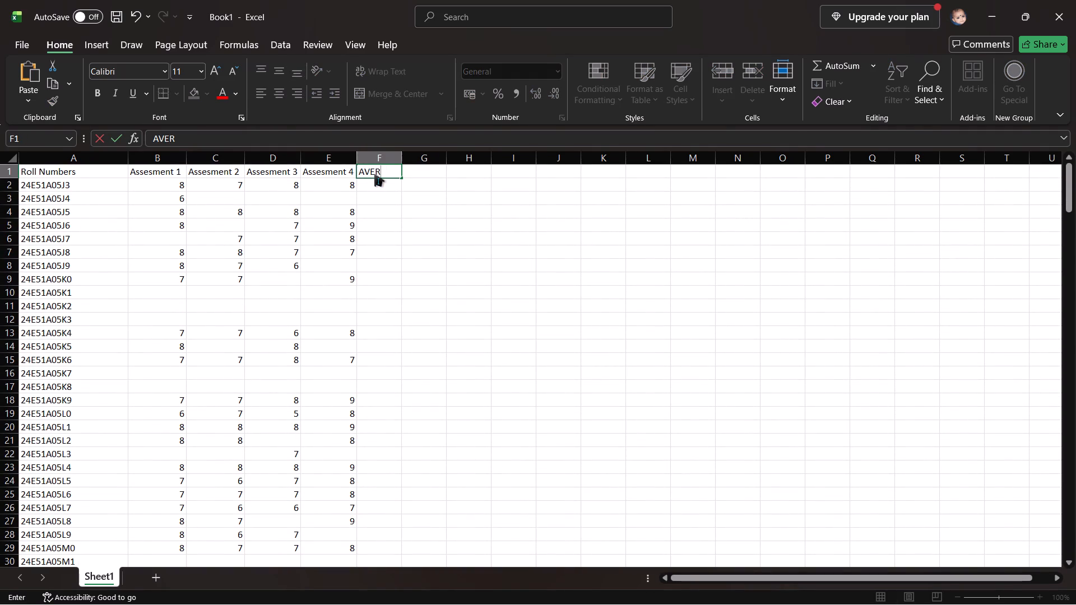
{"action": "key", "text": "a"}
{"action": "type", "text": "GE"}
{"action": "left_click", "coordinate": [375, 183]}
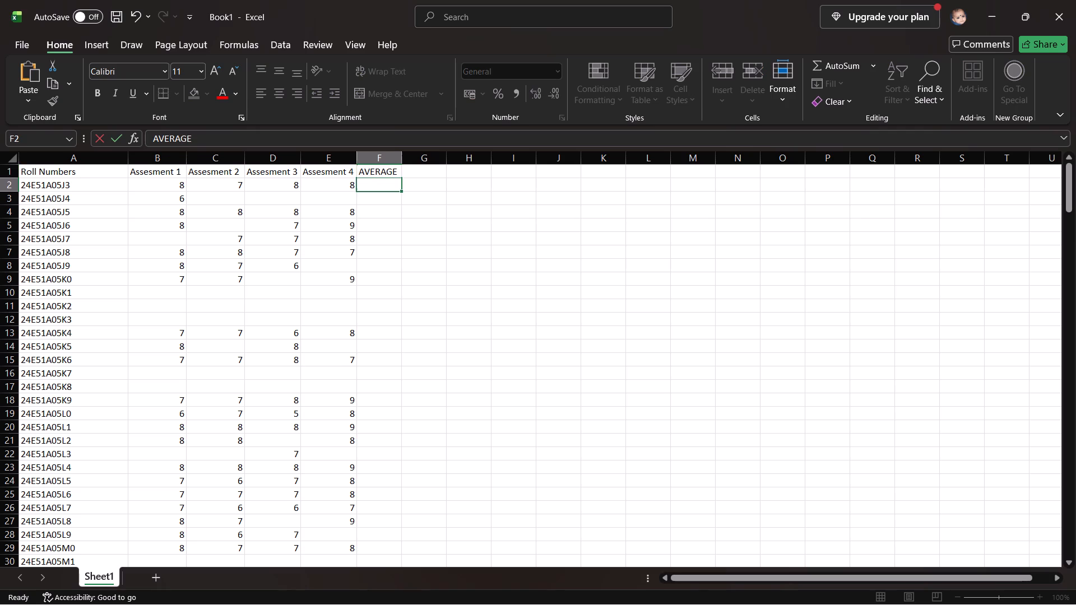
{"action": "key", "text": "equal"}
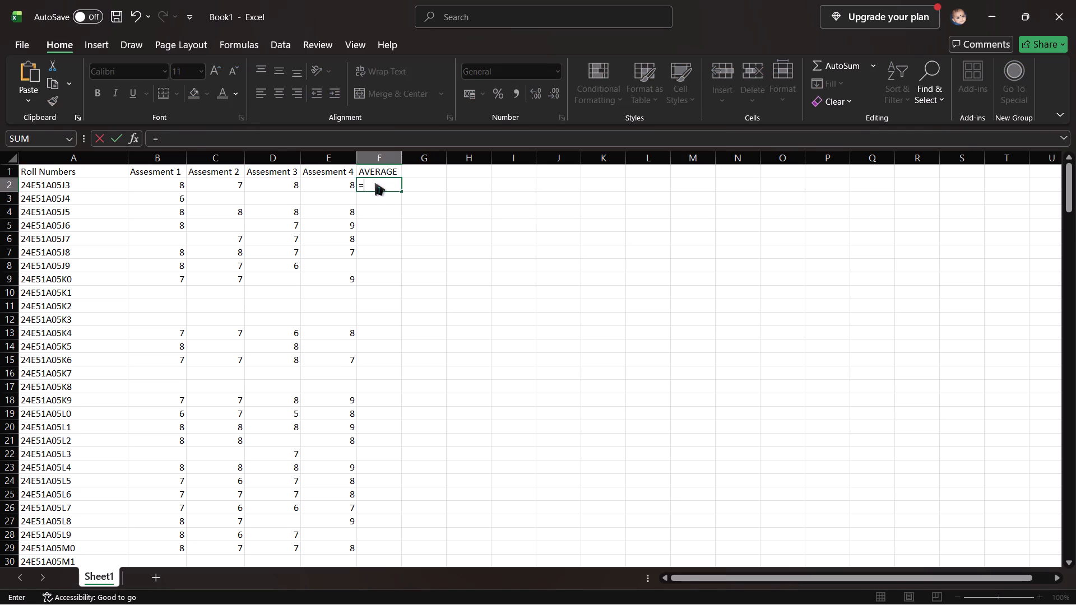
{"action": "type", "text": "AVERAGE"}
{"action": "double_click", "coordinate": [391, 198]}
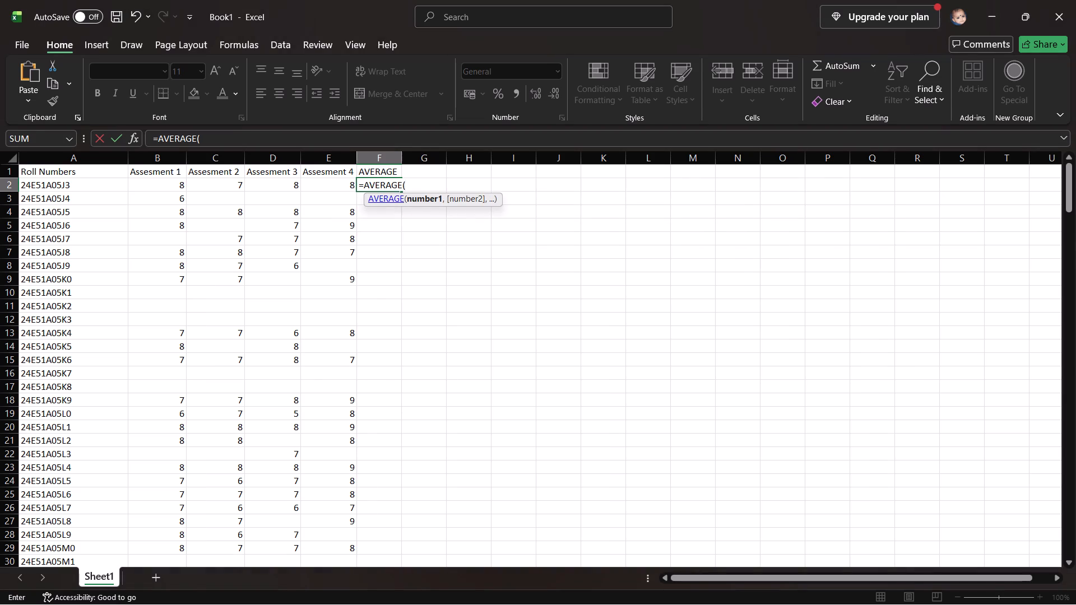
{"action": "left_click_drag", "start_coordinate": [179, 184], "coordinate": [194, 185]}
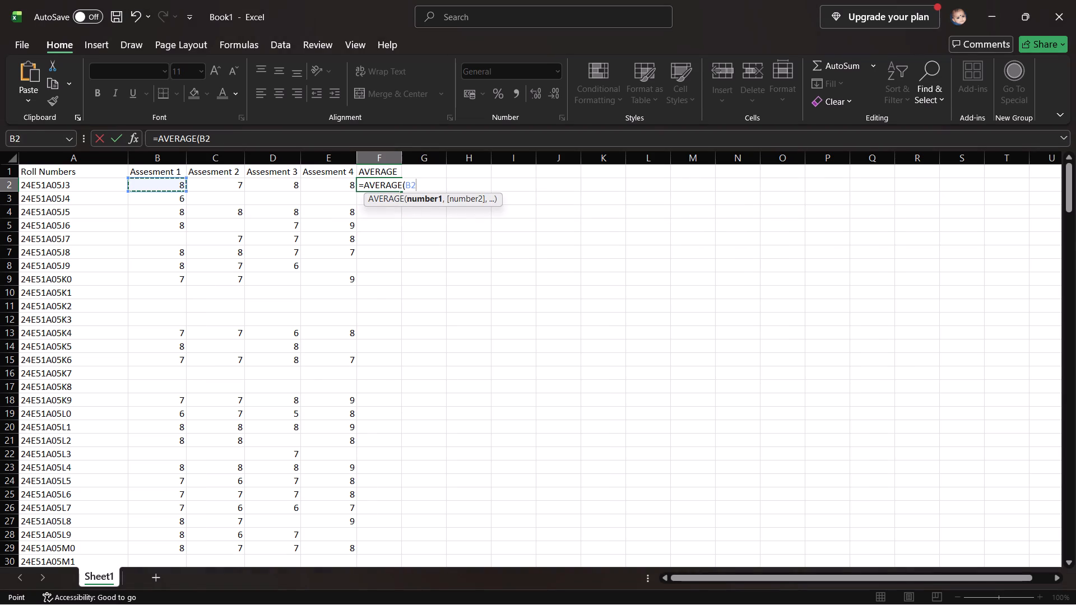
{"action": "left_click_drag", "start_coordinate": [194, 185], "coordinate": [340, 180]}
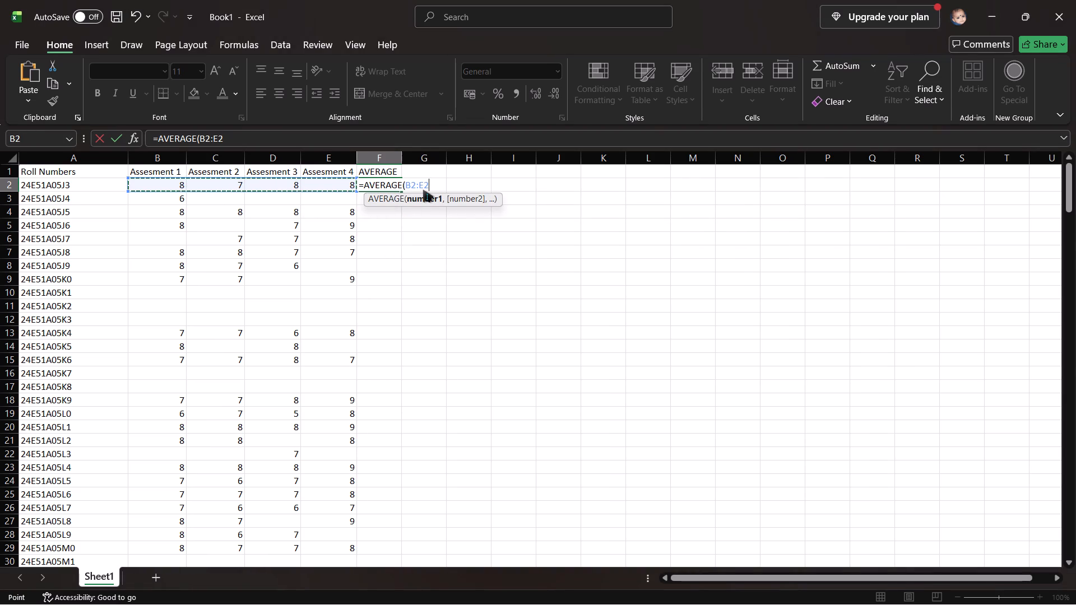
{"action": "key", "text": "shift+parenright"}
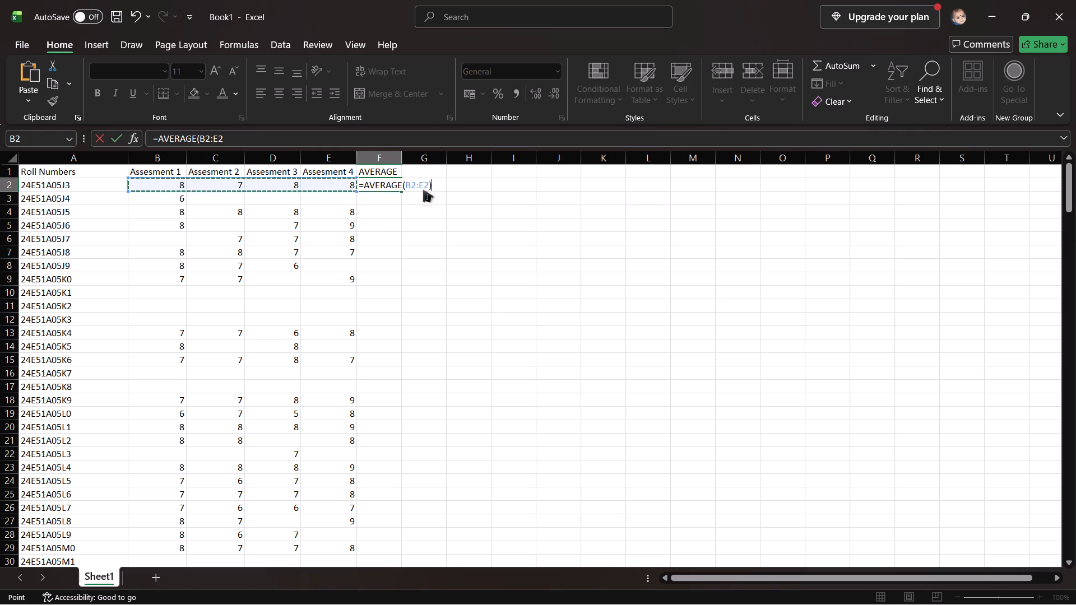
{"action": "key", "text": "Return"}
{"action": "left_click", "coordinate": [391, 184]}
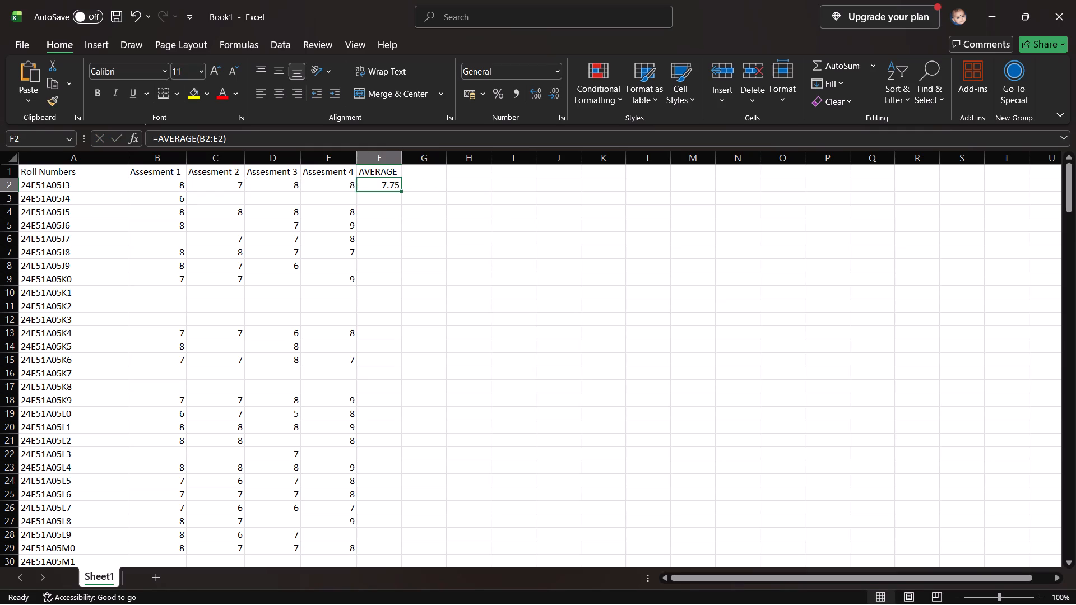
{"action": "left_click_drag", "start_coordinate": [400, 191], "coordinate": [386, 564]}
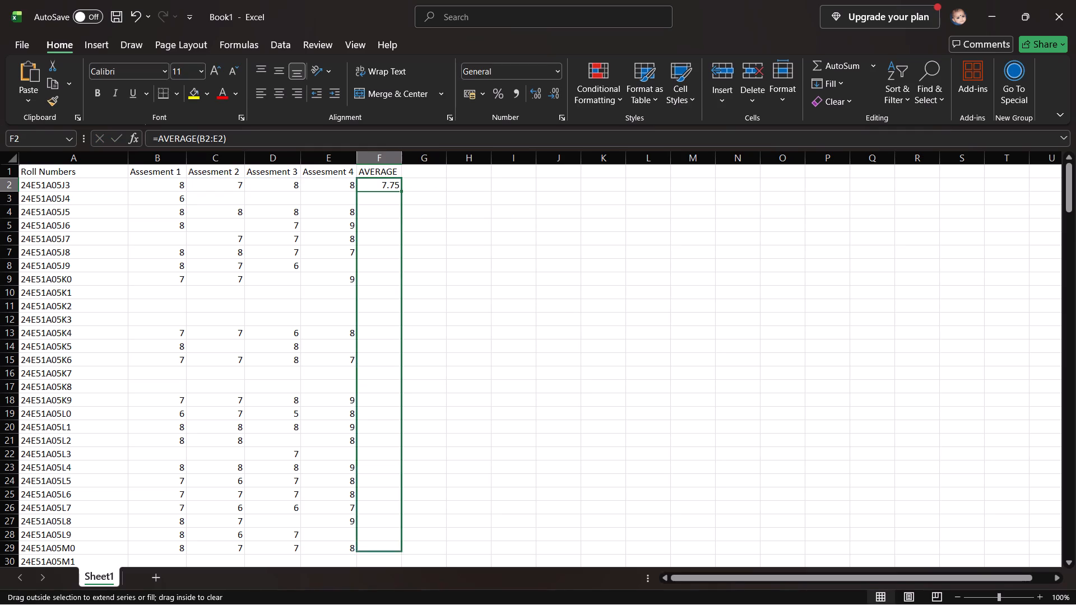
{"action": "left_click_drag", "start_coordinate": [386, 564], "coordinate": [386, 583]}
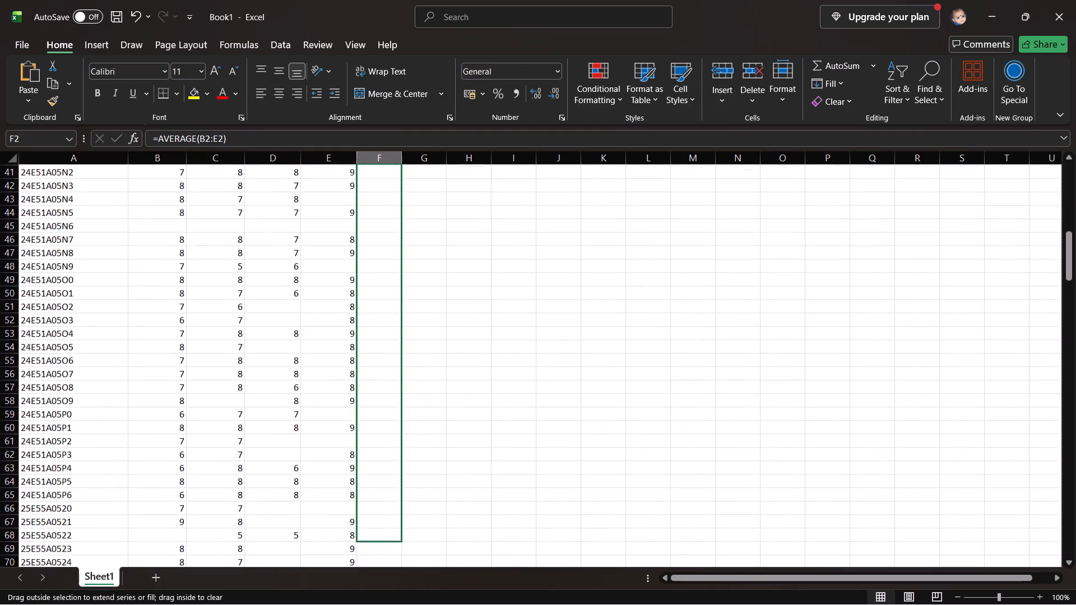
{"action": "left_click_drag", "start_coordinate": [386, 583], "coordinate": [379, 505]}
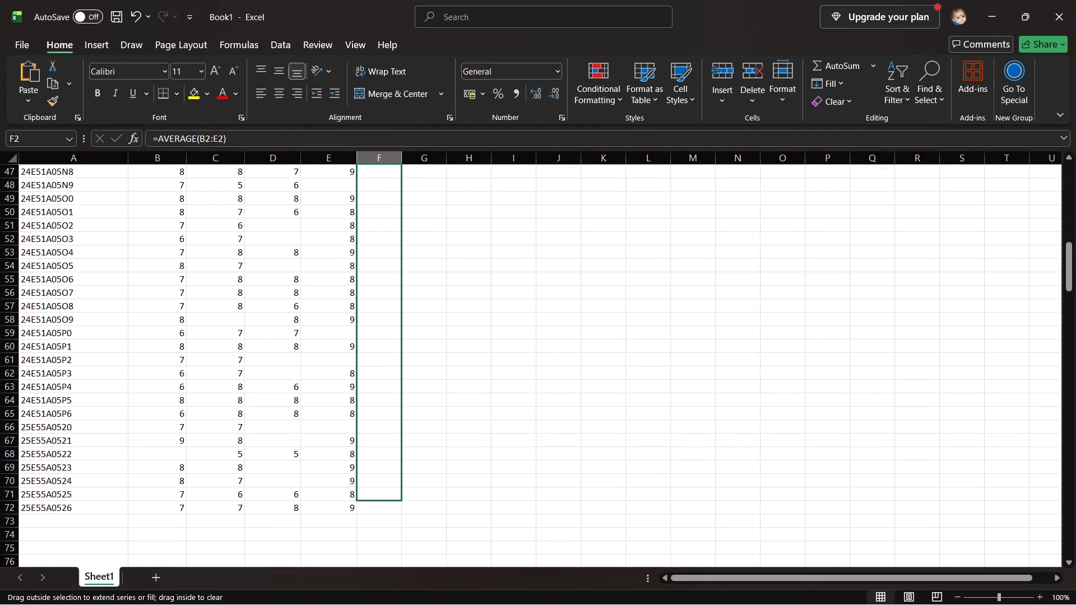
{"action": "left_click_drag", "start_coordinate": [379, 505], "coordinate": [379, 512]}
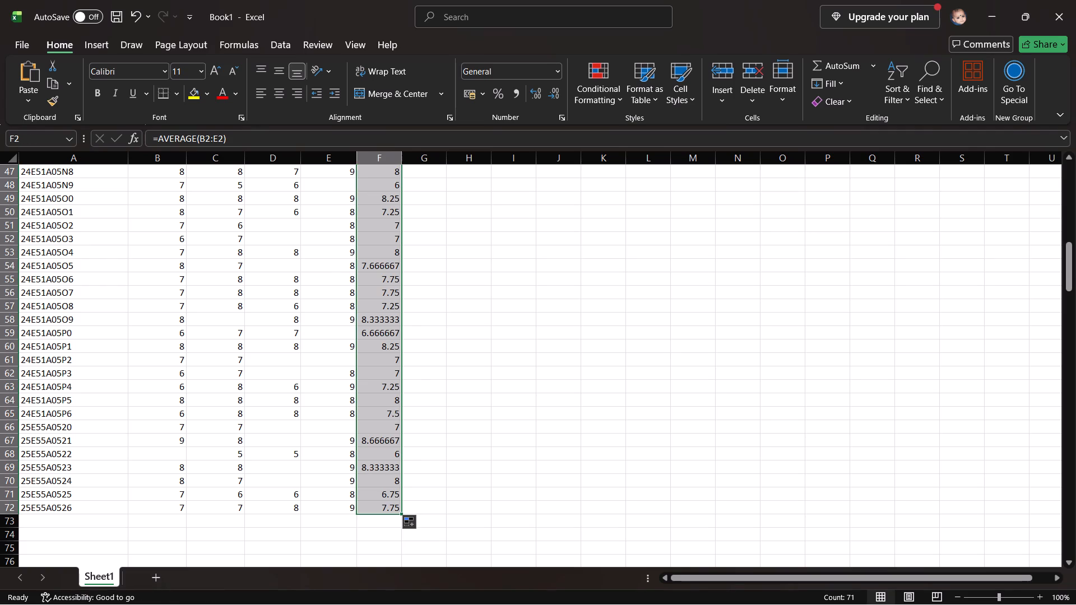
{"action": "left_click", "coordinate": [446, 415]}
Auto-fit the width of the AVERAGE column to its contents.
{"action": "scroll", "coordinate": [444, 361], "scroll_direction": "up", "scroll_amount": 3}
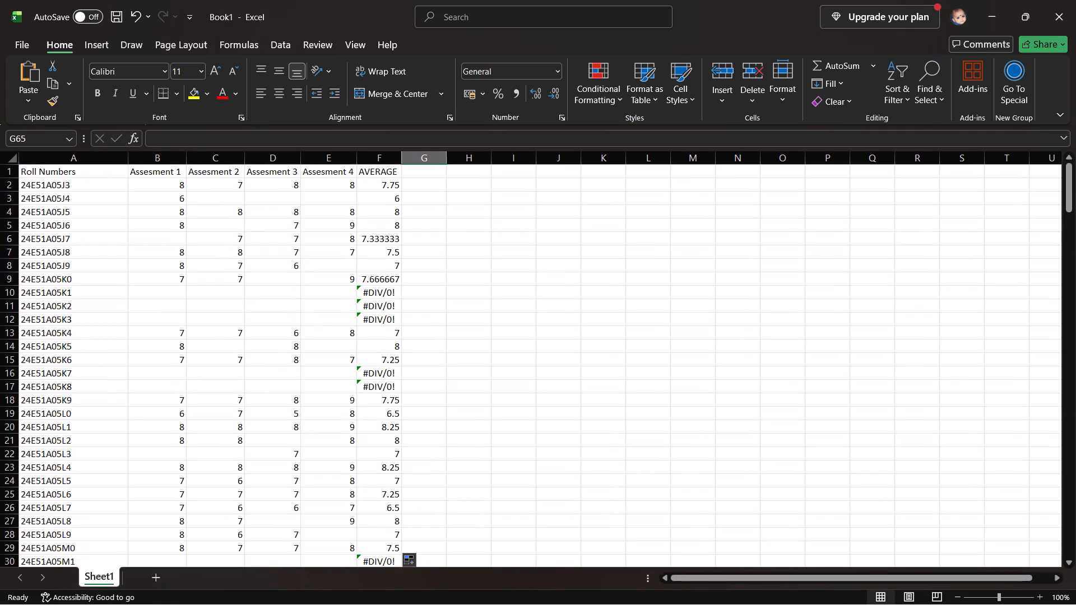
{"action": "double_click", "coordinate": [401, 157]}
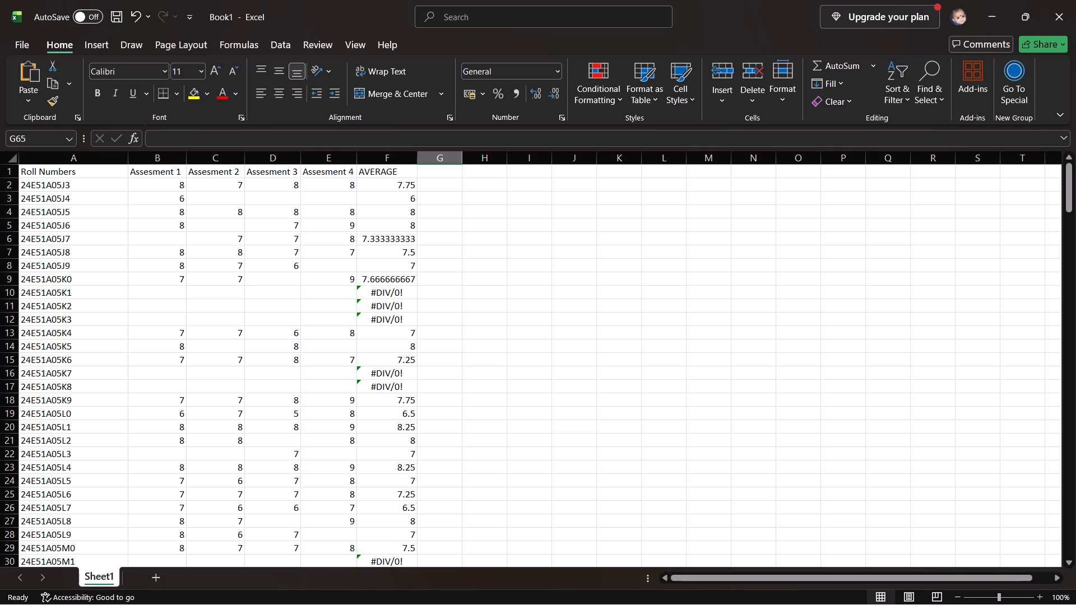
{"action": "scroll", "coordinate": [376, 395], "scroll_direction": "down", "scroll_amount": 2}
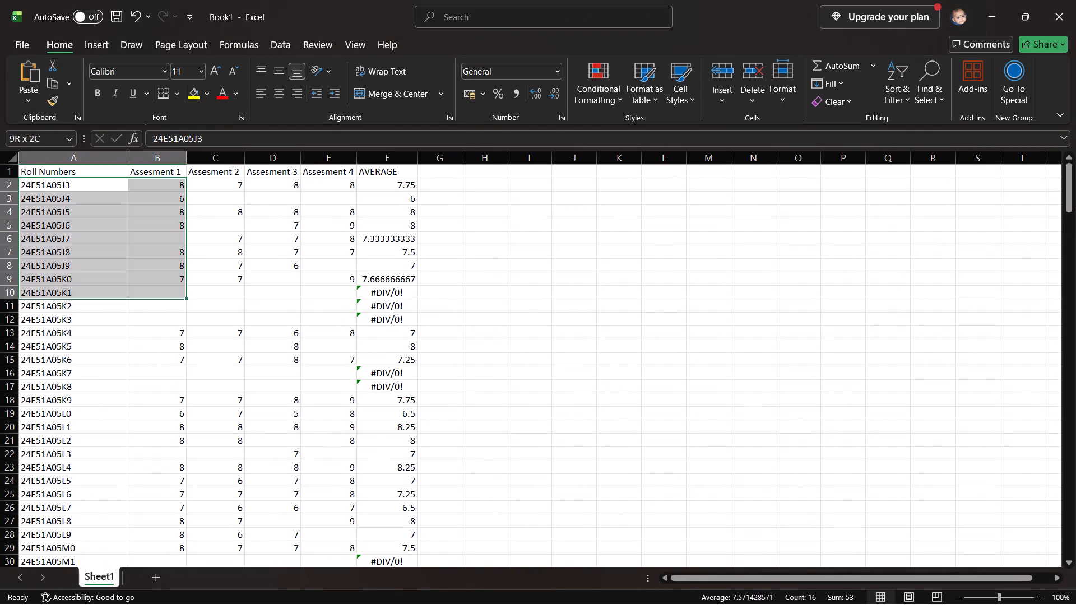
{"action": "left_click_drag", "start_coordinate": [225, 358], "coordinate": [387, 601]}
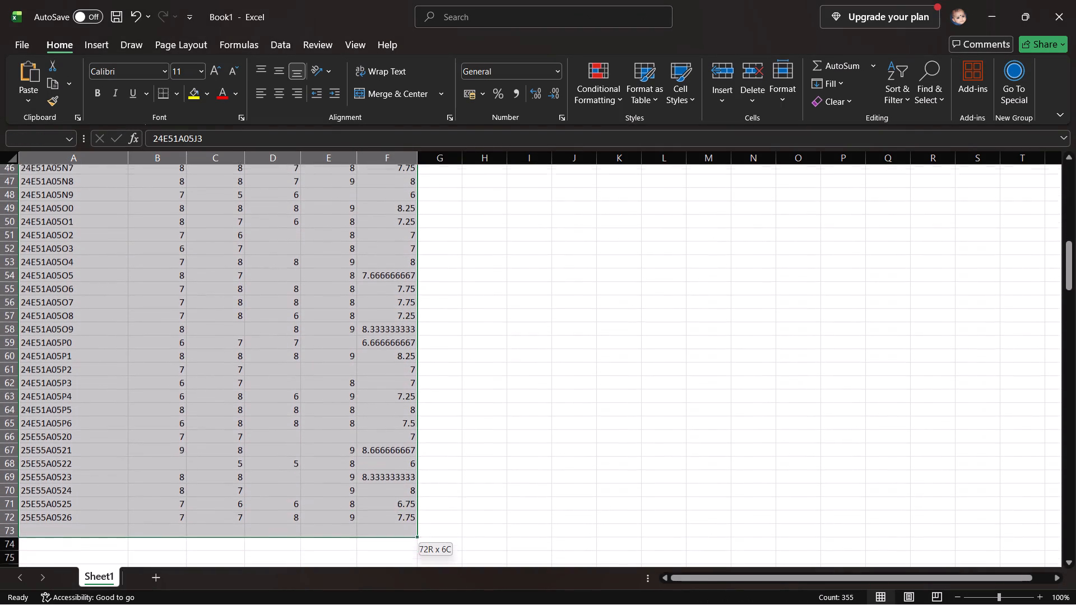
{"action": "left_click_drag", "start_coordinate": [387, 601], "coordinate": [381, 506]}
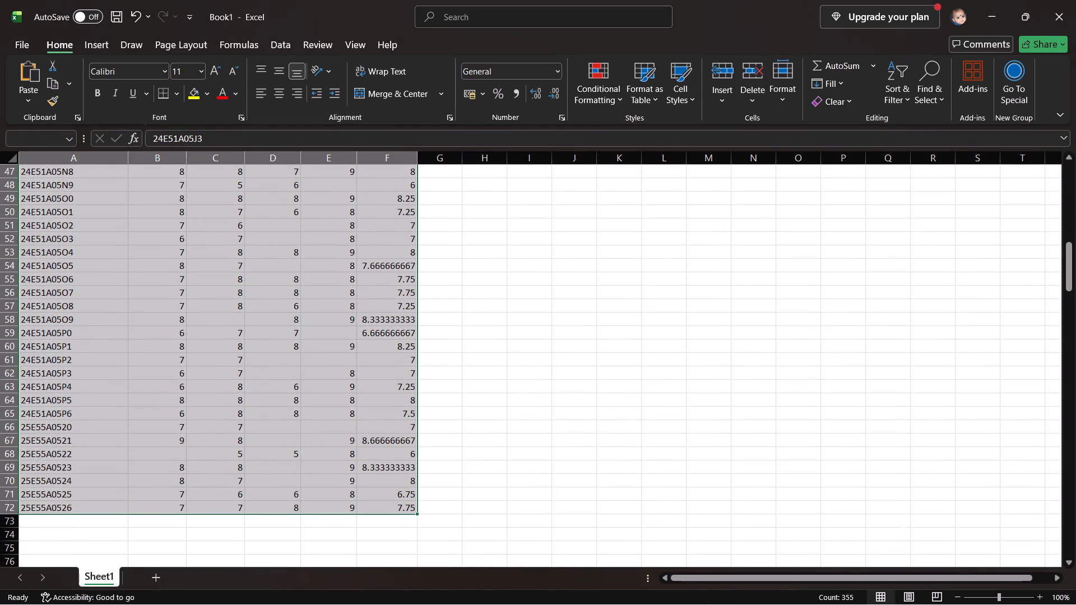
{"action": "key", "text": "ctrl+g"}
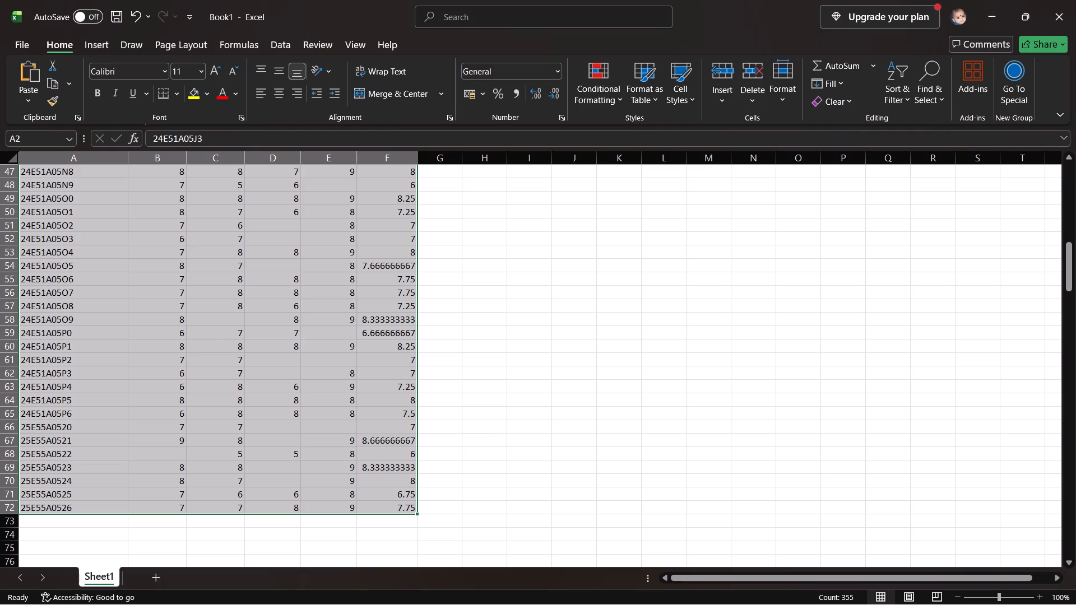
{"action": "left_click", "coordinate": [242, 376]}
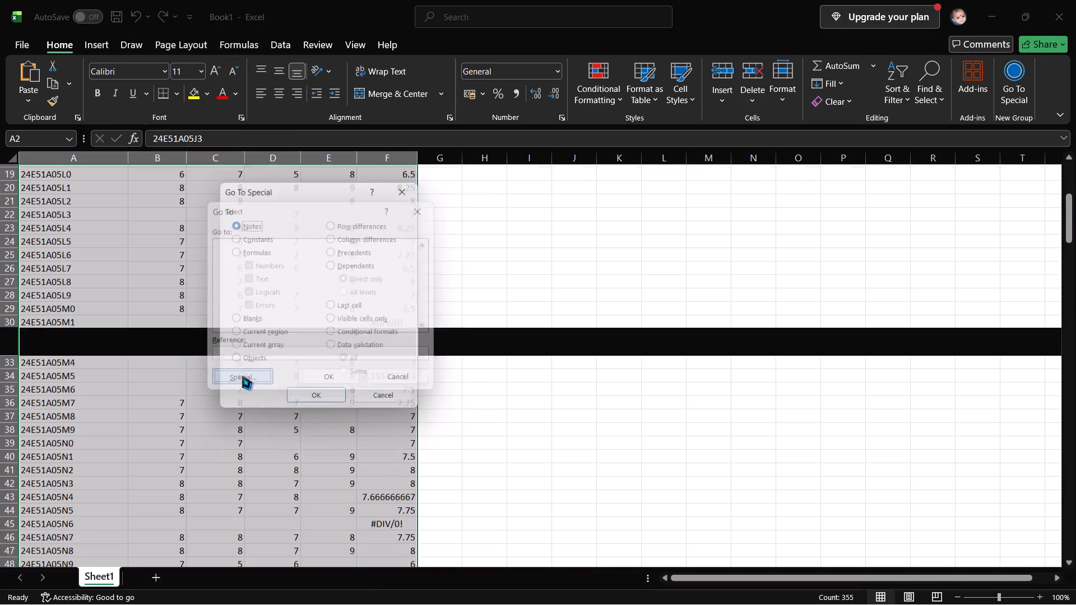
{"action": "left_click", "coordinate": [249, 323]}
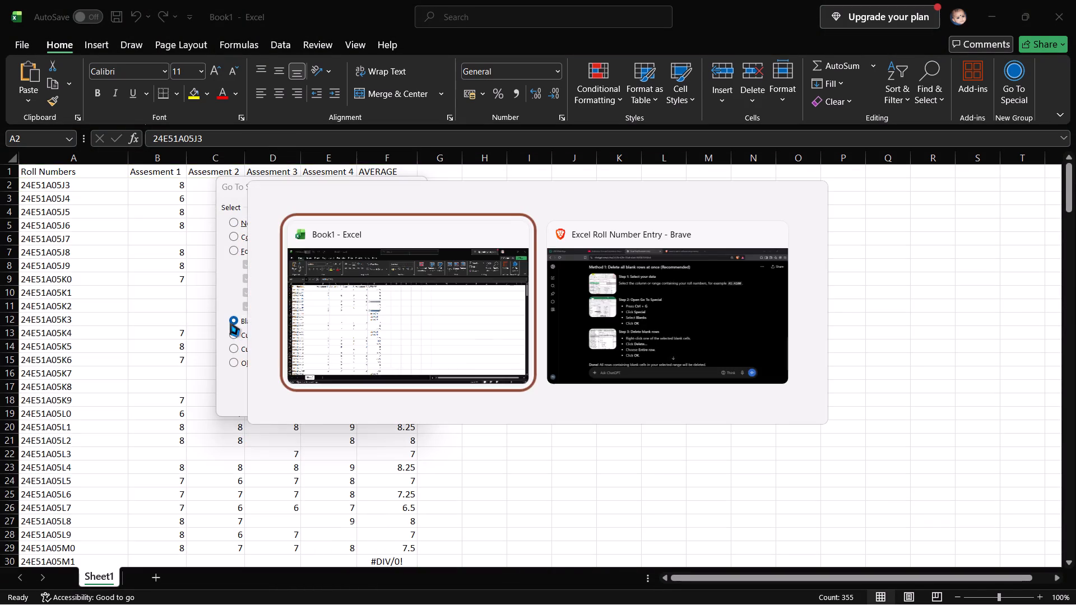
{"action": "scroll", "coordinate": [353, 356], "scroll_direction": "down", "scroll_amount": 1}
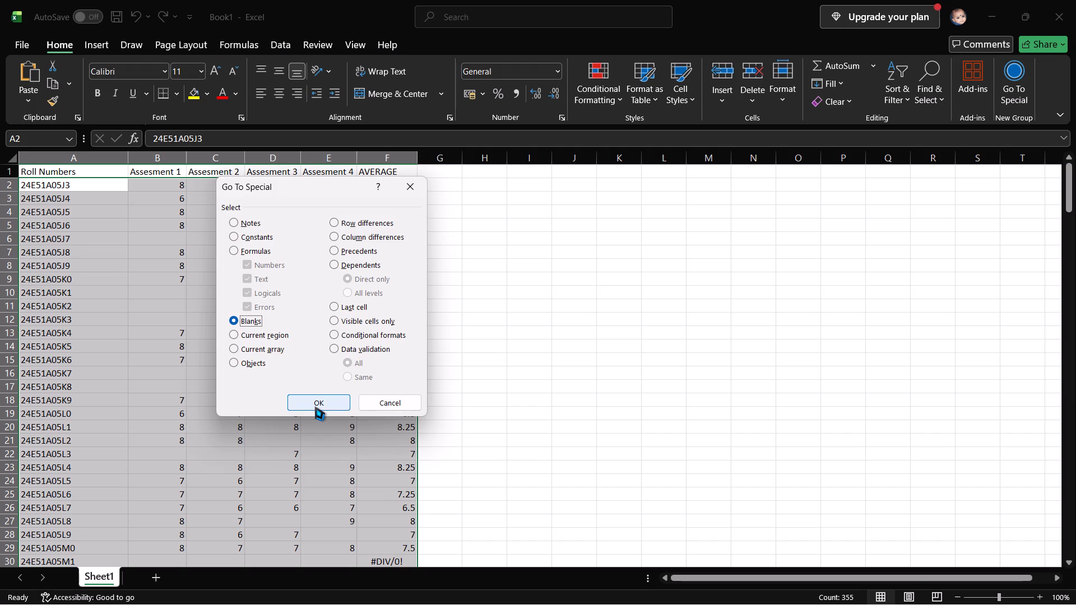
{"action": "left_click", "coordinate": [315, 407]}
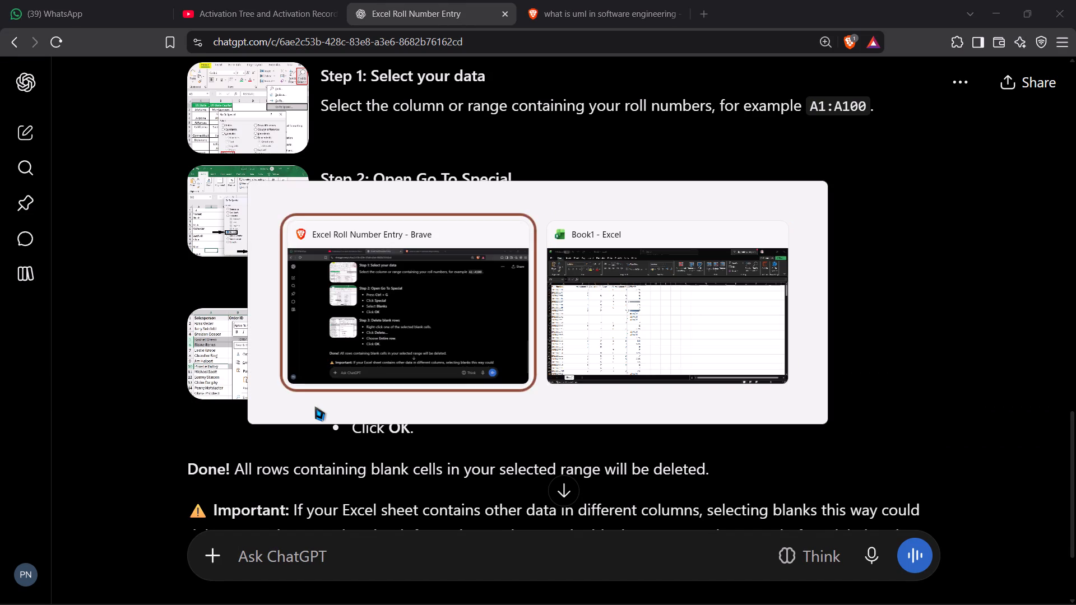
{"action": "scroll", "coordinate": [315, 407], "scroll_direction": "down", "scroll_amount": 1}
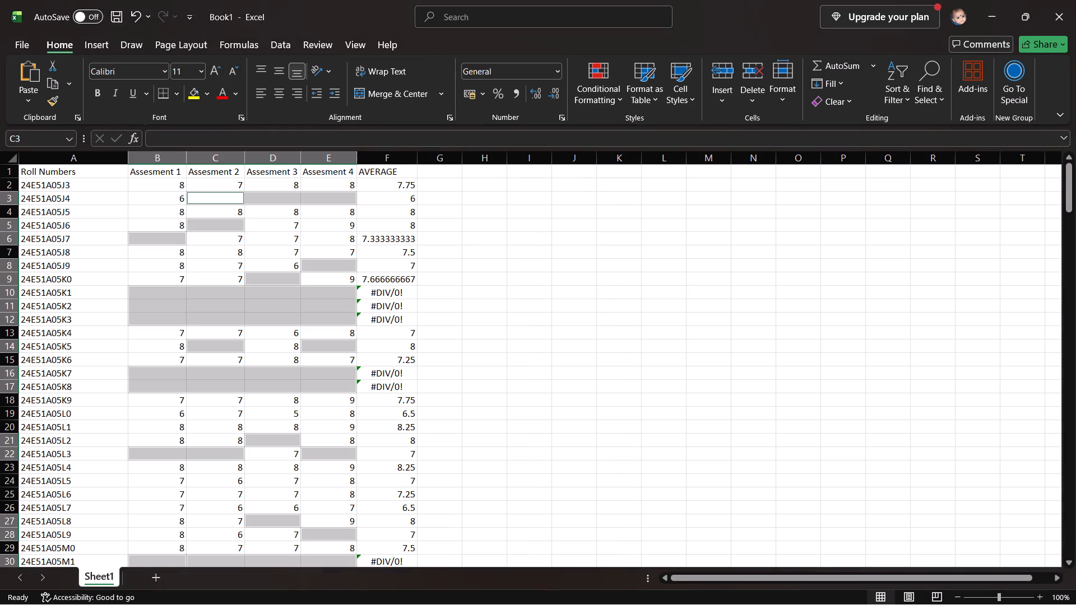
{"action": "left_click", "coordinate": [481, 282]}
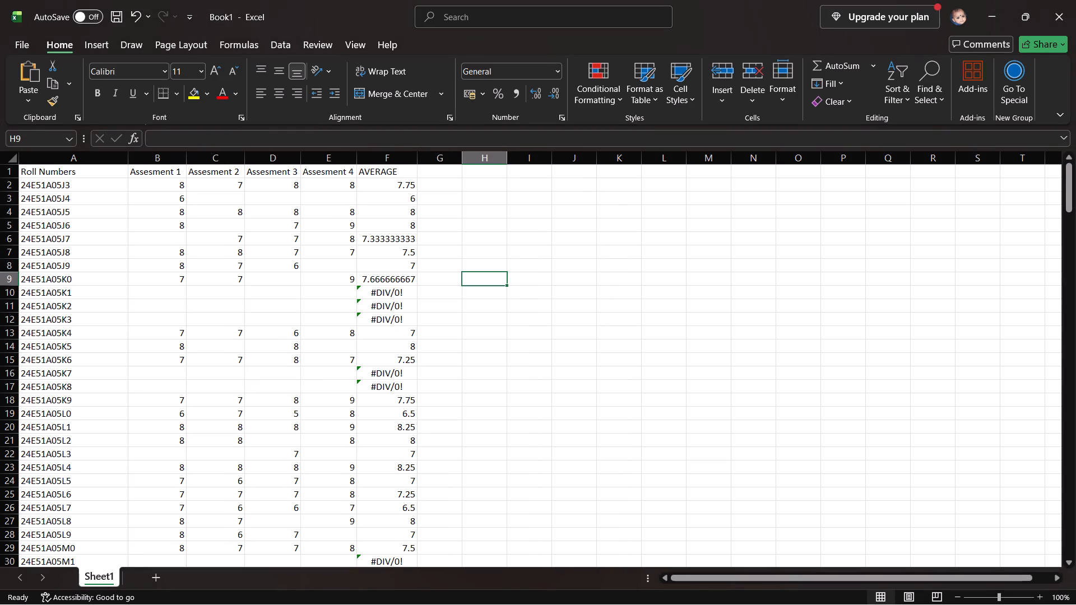
Clear the contents of the rows without marks across columns A to F: rows 10–12, 16–17 and 30.
{"action": "left_click", "coordinate": [78, 294]}
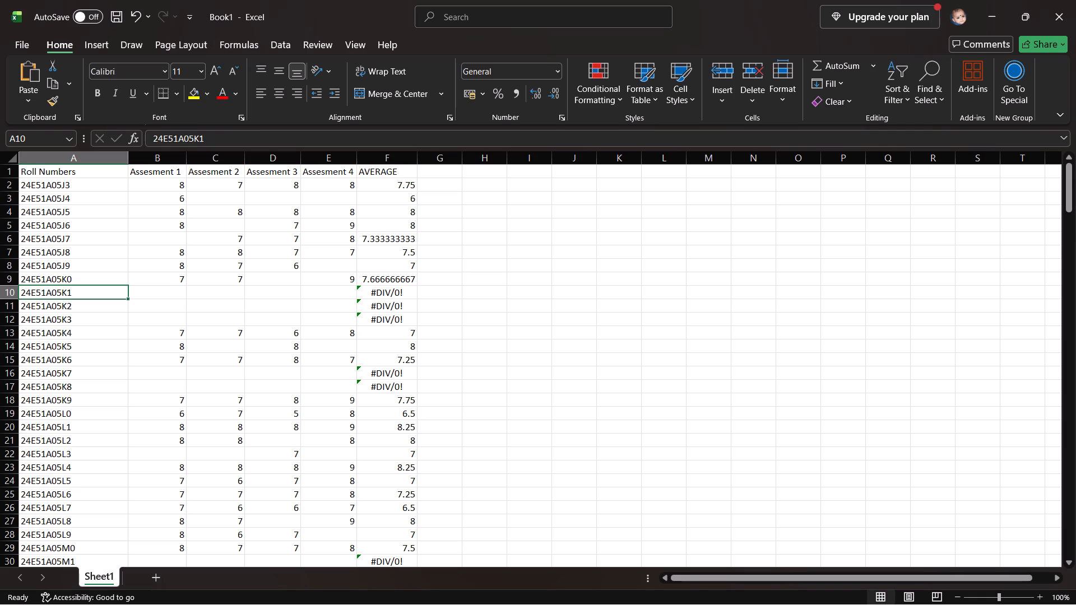
{"action": "left_click_drag", "start_coordinate": [95, 292], "coordinate": [295, 306]}
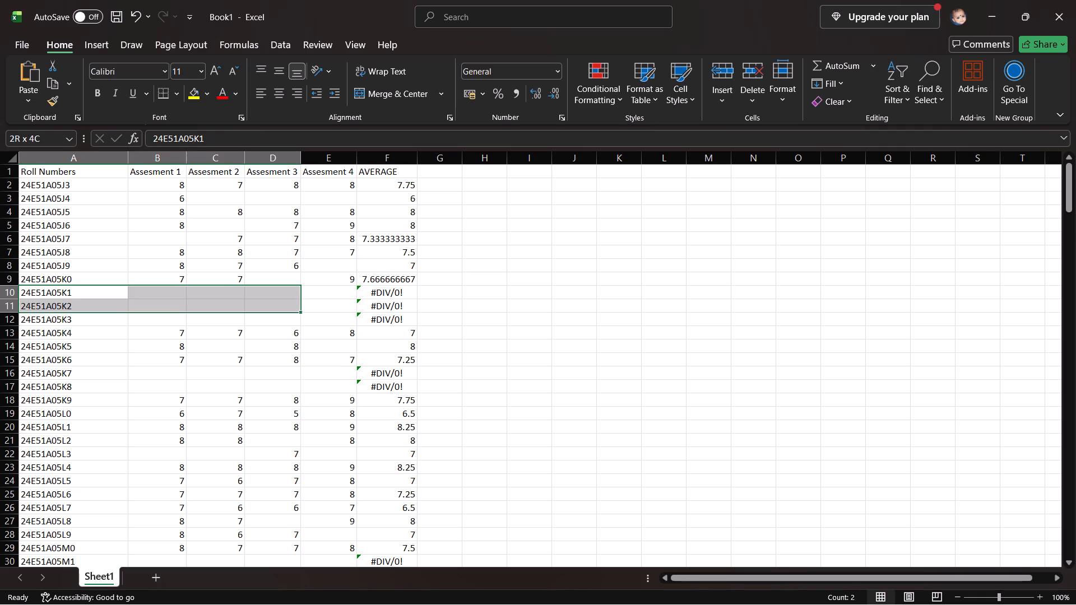
{"action": "left_click_drag", "start_coordinate": [295, 306], "coordinate": [376, 316]}
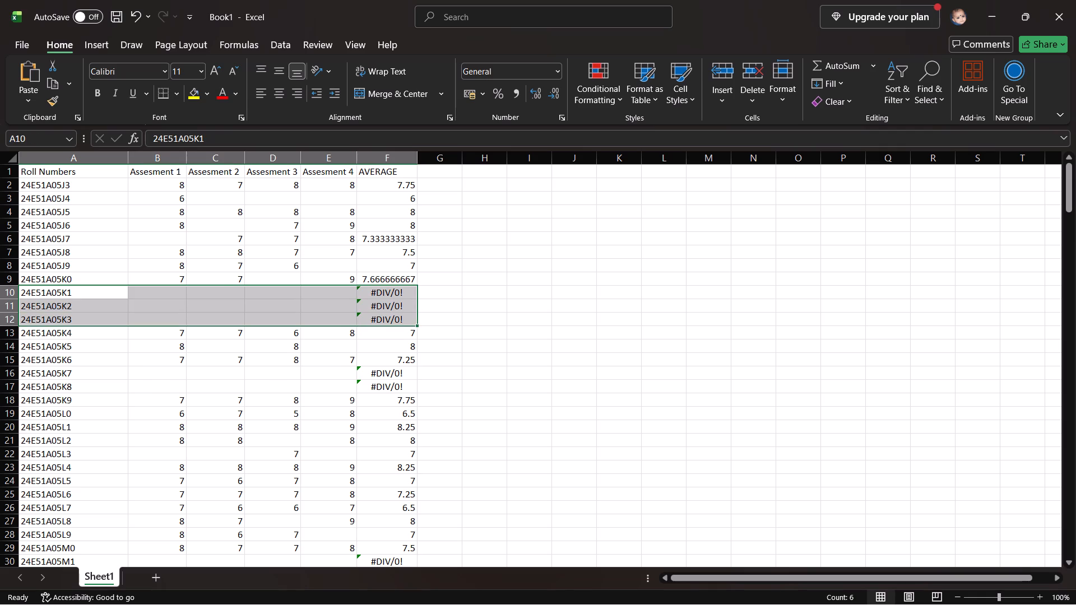
{"action": "key", "text": "ctrl+Delete"}
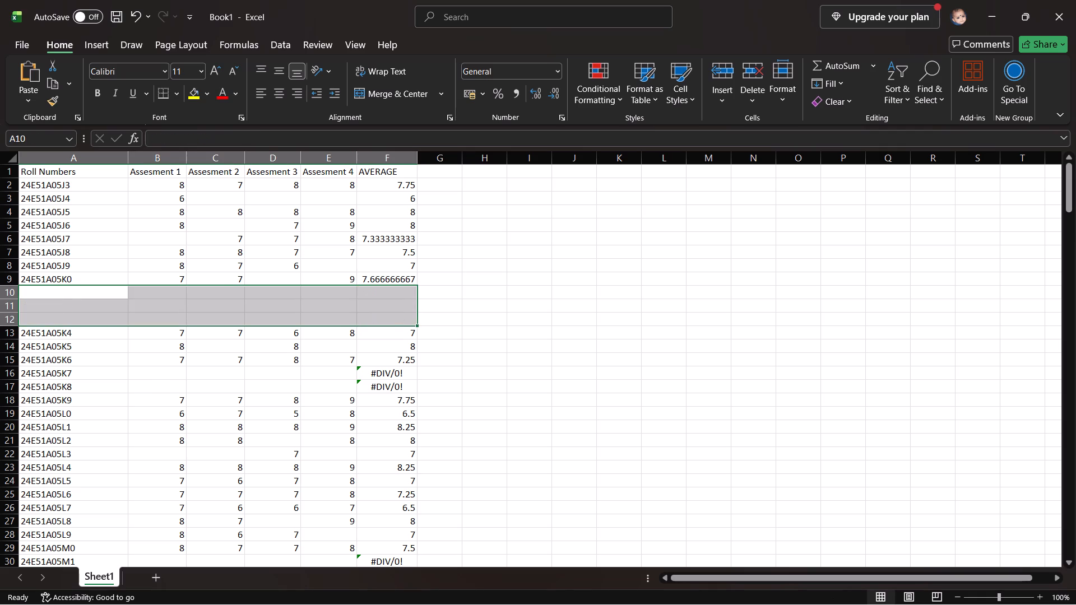
{"action": "left_click", "coordinate": [432, 308]}
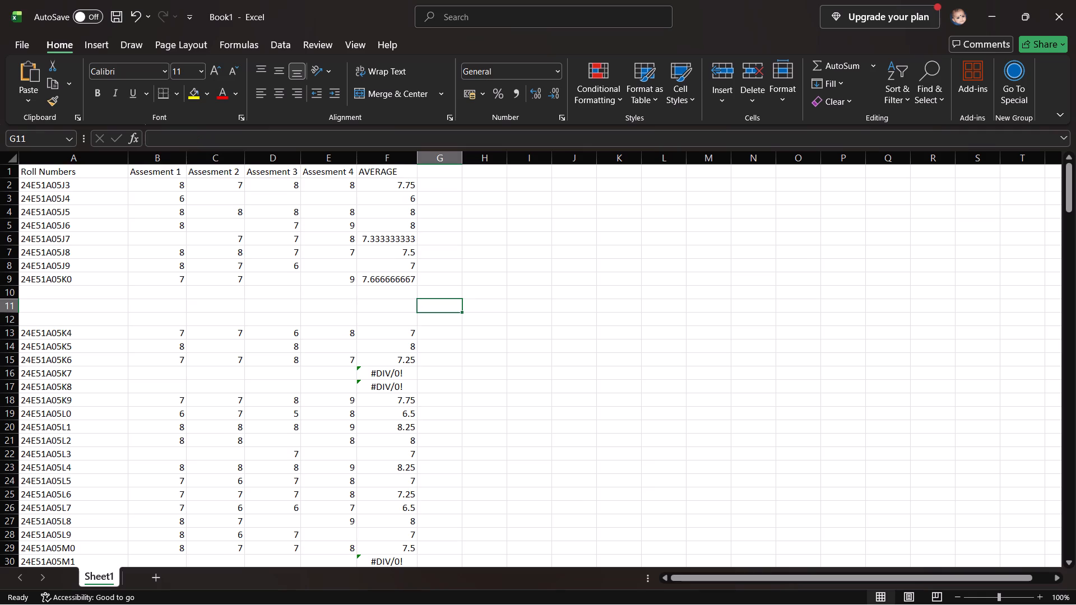
{"action": "scroll", "coordinate": [140, 320], "scroll_direction": "down", "scroll_amount": 2}
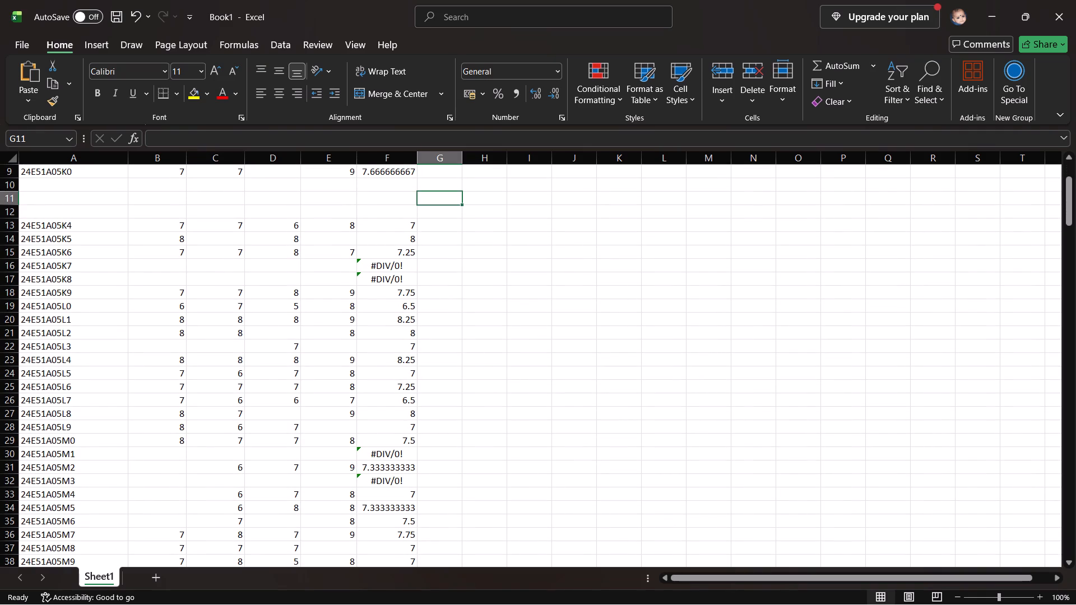
{"action": "left_click_drag", "start_coordinate": [71, 267], "coordinate": [345, 282]}
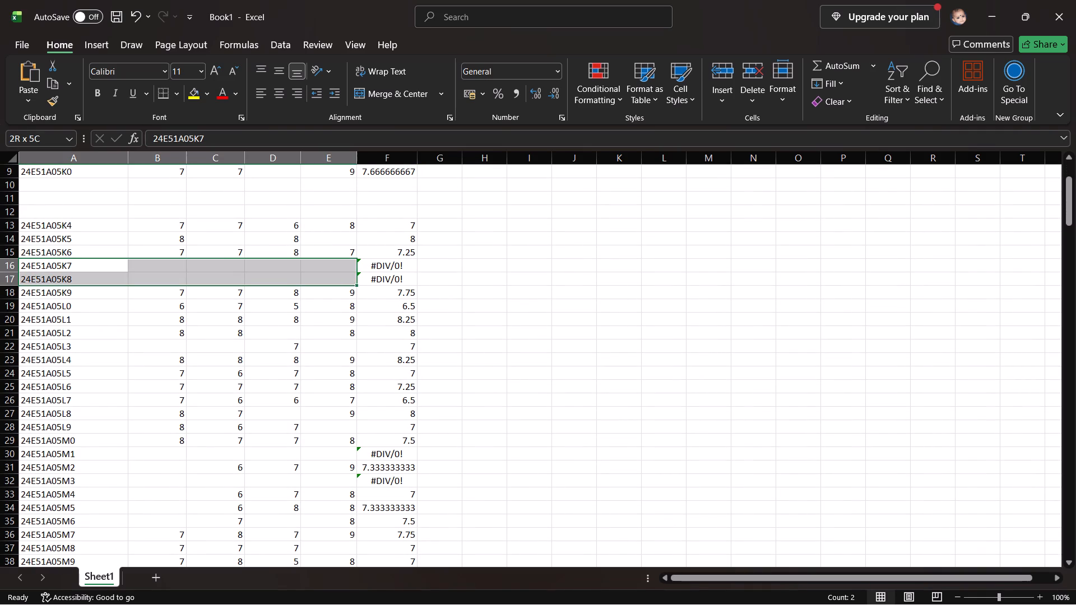
{"action": "left_click_drag", "start_coordinate": [345, 282], "coordinate": [369, 282]}
{"action": "key", "text": "ctrl+Delete"}
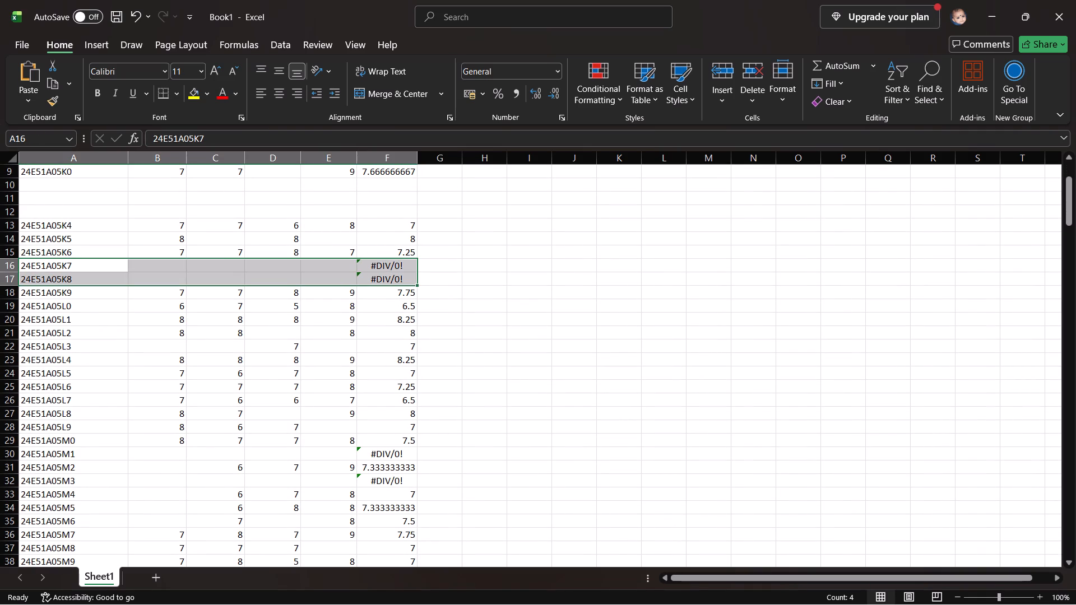
{"action": "scroll", "coordinate": [283, 348], "scroll_direction": "down", "scroll_amount": 1}
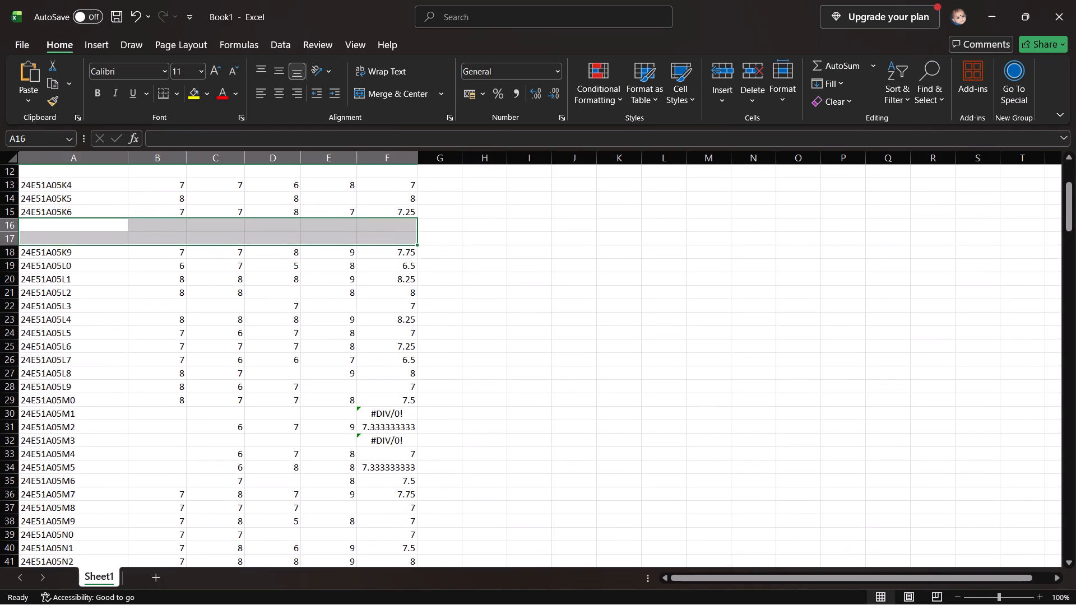
{"action": "left_click_drag", "start_coordinate": [73, 417], "coordinate": [403, 416]}
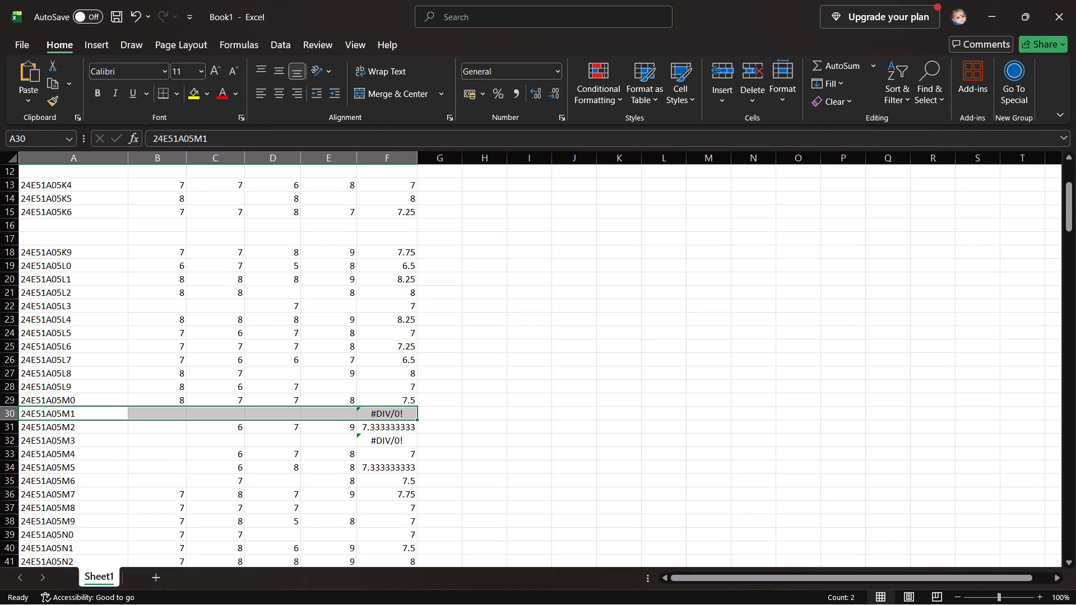
{"action": "key", "text": "ctrl+Delete"}
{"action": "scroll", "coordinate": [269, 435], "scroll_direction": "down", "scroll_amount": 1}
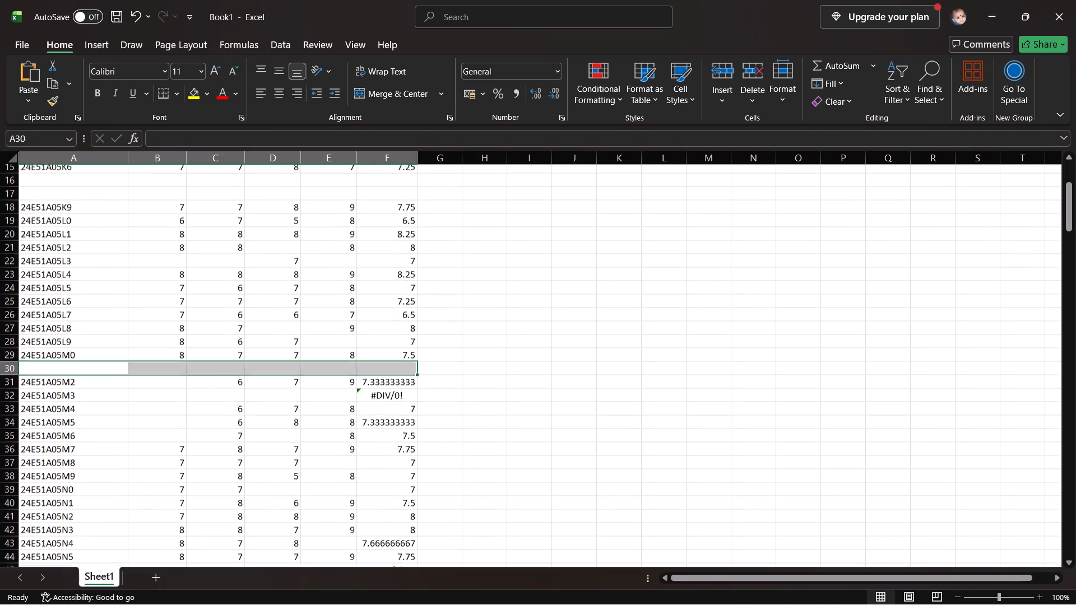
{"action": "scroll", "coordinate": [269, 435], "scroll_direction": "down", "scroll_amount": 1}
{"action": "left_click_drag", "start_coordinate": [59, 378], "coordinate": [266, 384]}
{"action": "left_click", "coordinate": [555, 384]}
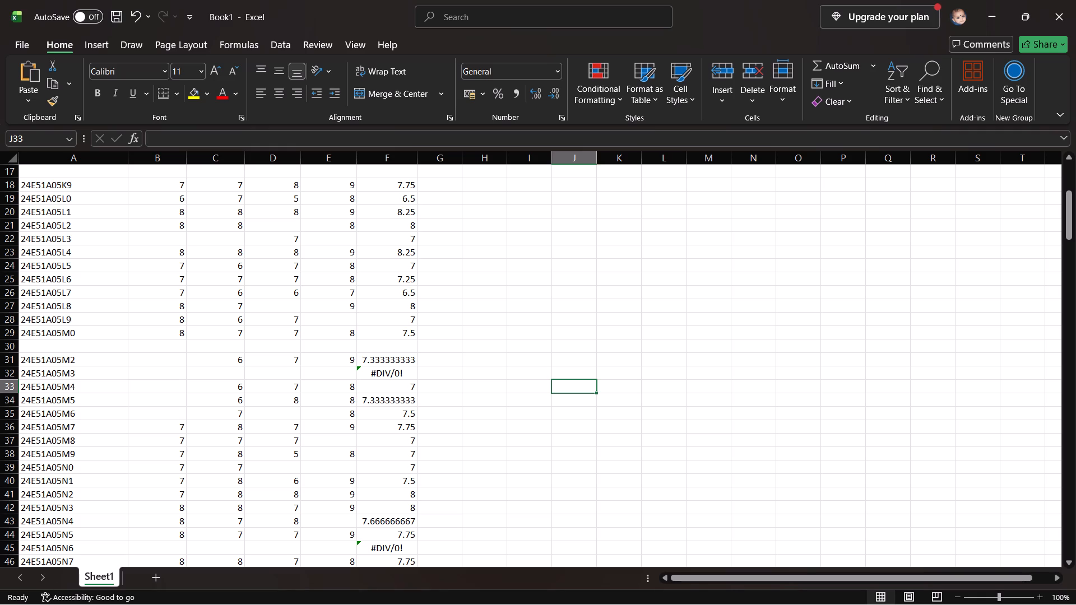
Clear the whole AVERAGE column, both the header in F1 and the formulas in F2:F72.
{"action": "scroll", "coordinate": [354, 252], "scroll_direction": "up", "scroll_amount": 4}
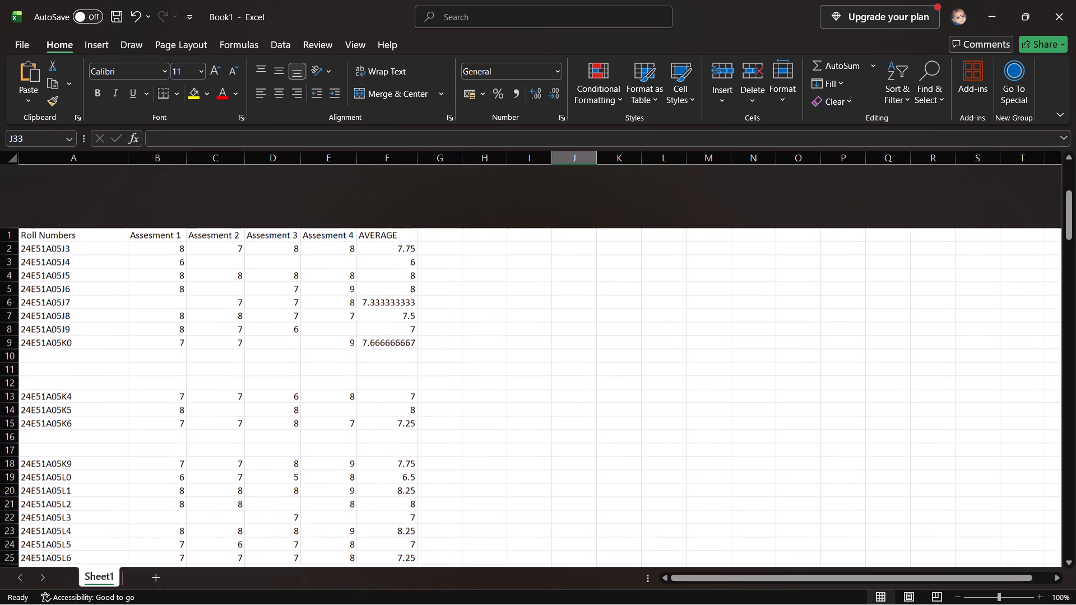
{"action": "left_click", "coordinate": [389, 187]}
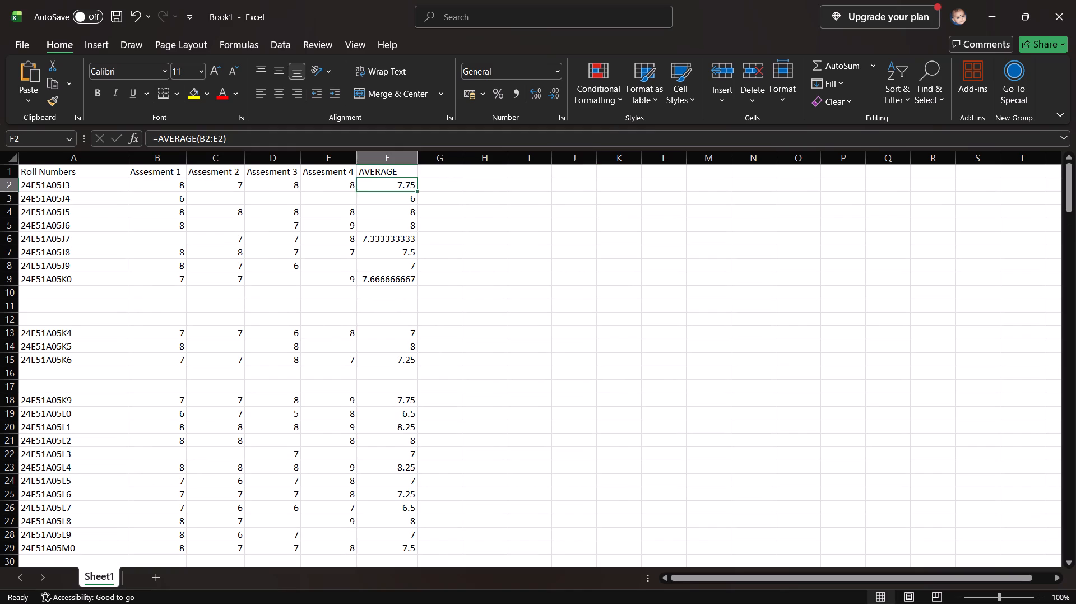
{"action": "double_click", "coordinate": [400, 187]}
{"action": "left_click_drag", "start_coordinate": [398, 174], "coordinate": [334, 177]}
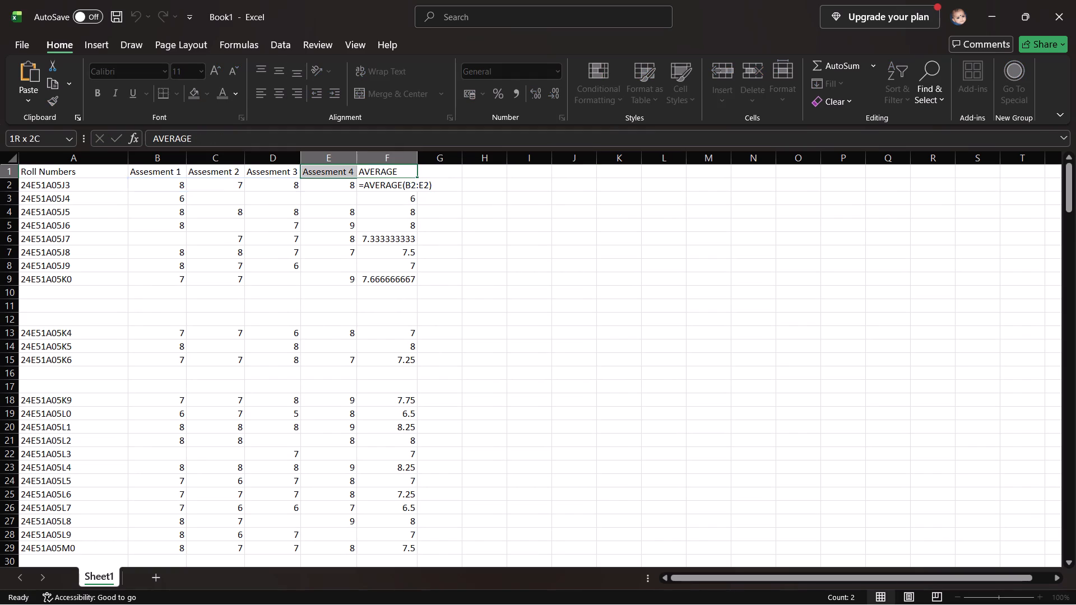
{"action": "left_click_drag", "start_coordinate": [334, 177], "coordinate": [332, 175]}
{"action": "left_click", "coordinate": [388, 171]}
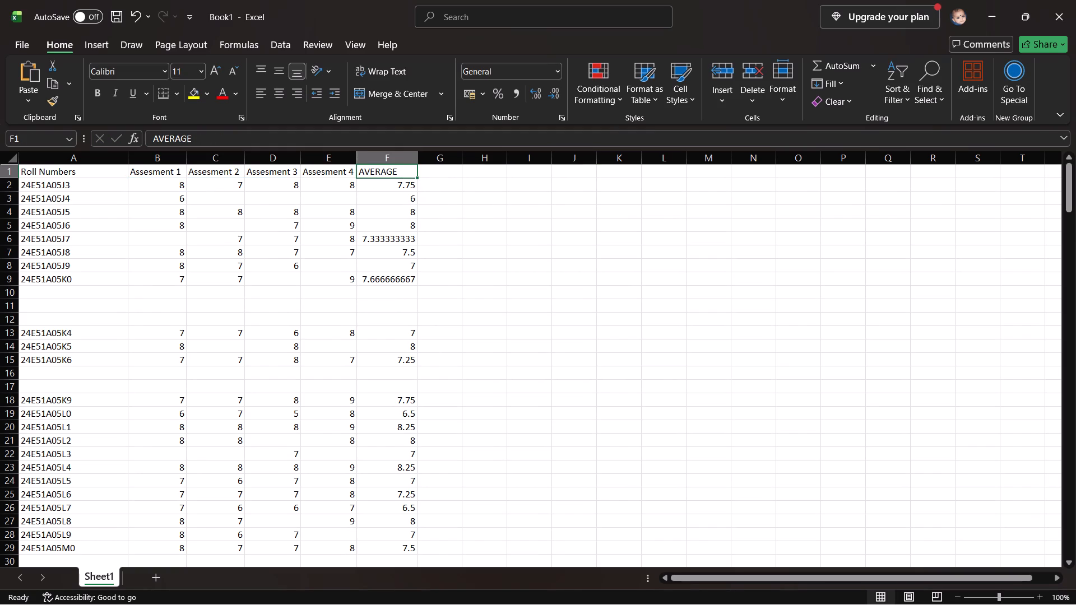
{"action": "key", "text": "ctrl+Delete"}
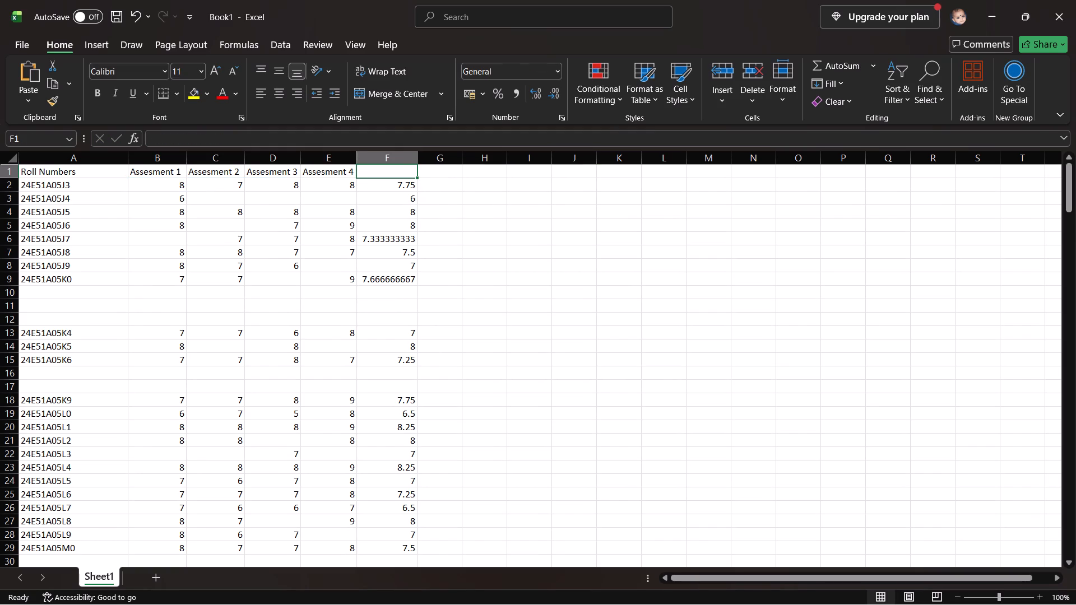
{"action": "left_click", "coordinate": [403, 185]}
{"action": "left_click_drag", "start_coordinate": [403, 185], "coordinate": [415, 576]}
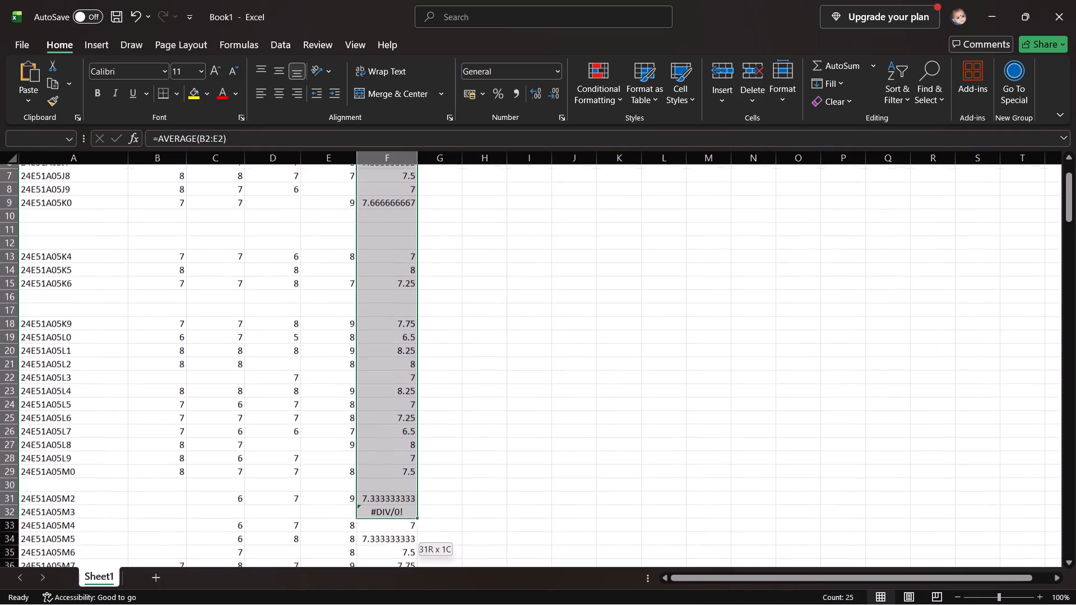
{"action": "left_click_drag", "start_coordinate": [415, 576], "coordinate": [415, 569]}
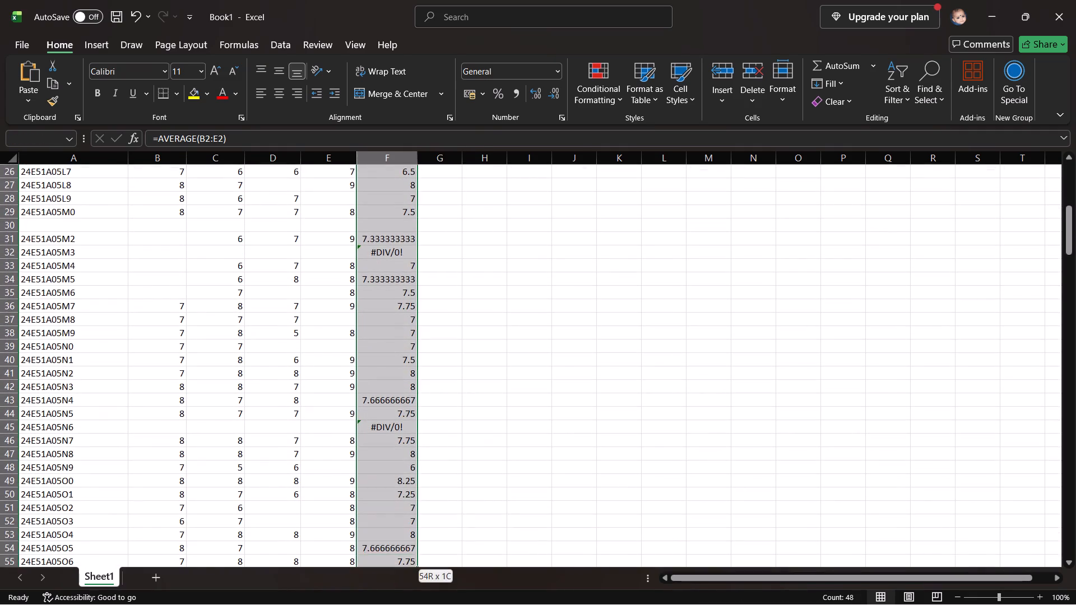
{"action": "left_click_drag", "start_coordinate": [415, 569], "coordinate": [409, 569]}
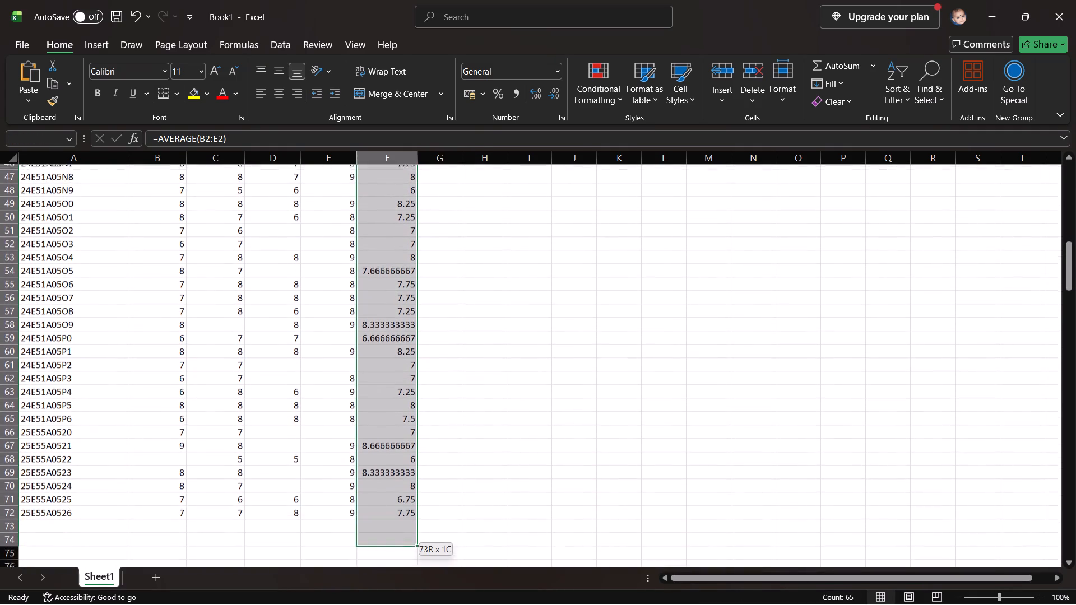
{"action": "left_click_drag", "start_coordinate": [409, 569], "coordinate": [420, 466]}
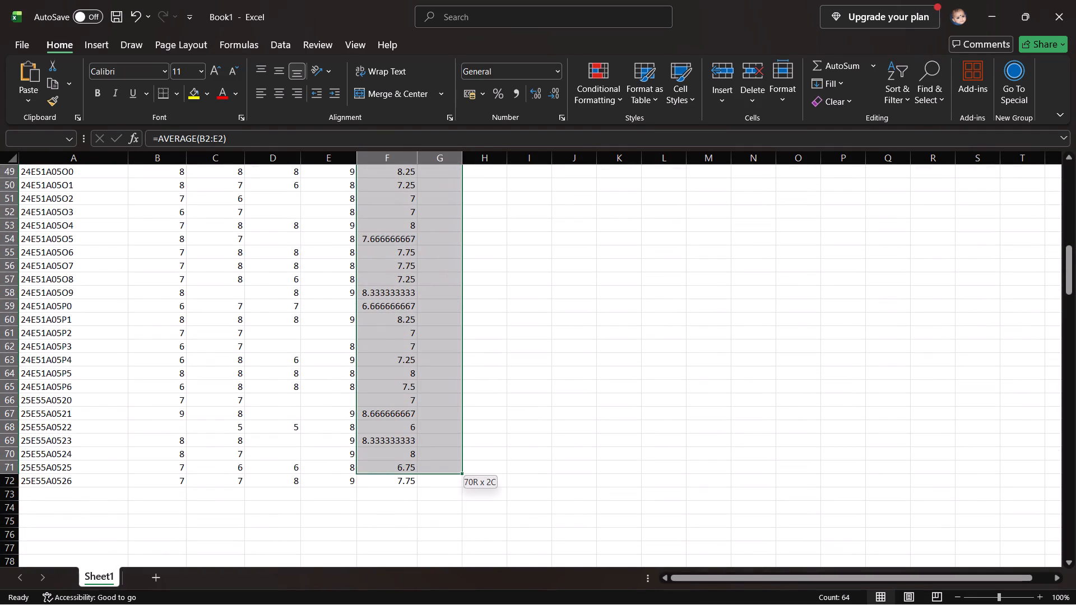
{"action": "left_click_drag", "start_coordinate": [420, 466], "coordinate": [409, 478]}
{"action": "key", "text": "ctrl+Delete"}
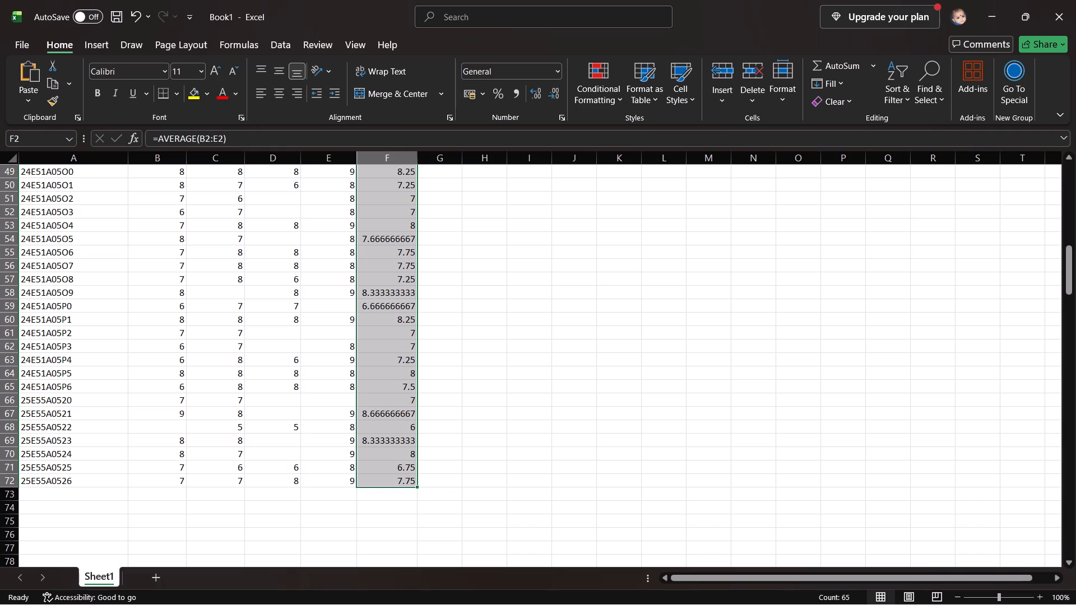
{"action": "left_click", "coordinate": [467, 434]}
Review the roll numbers and assessment marks from the header down to the last row.
{"action": "scroll", "coordinate": [426, 404], "scroll_direction": "up", "scroll_amount": 2}
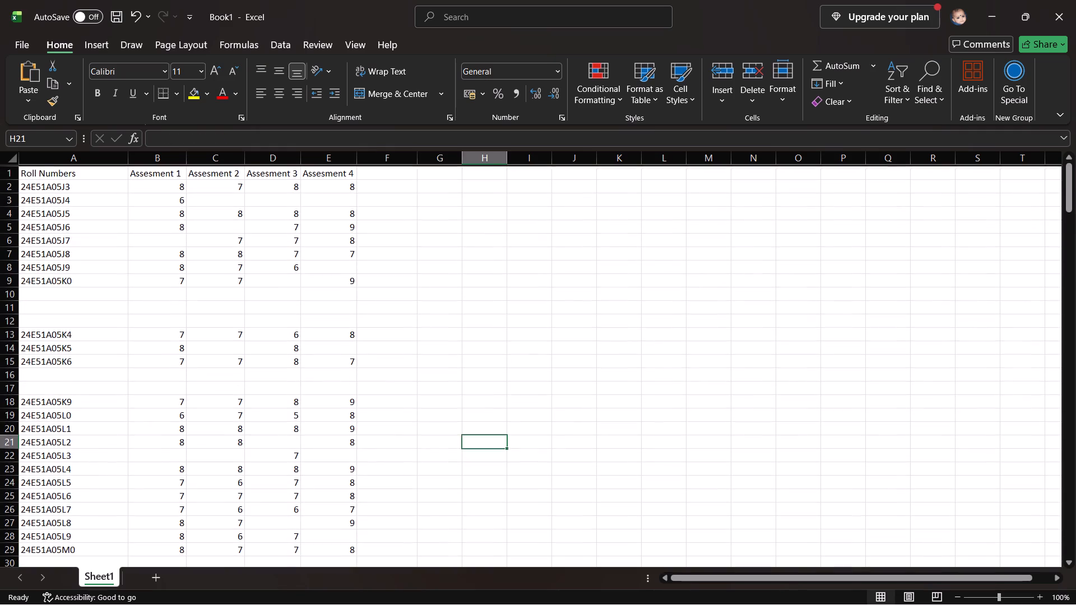
{"action": "scroll", "coordinate": [389, 388], "scroll_direction": "down", "scroll_amount": 3}
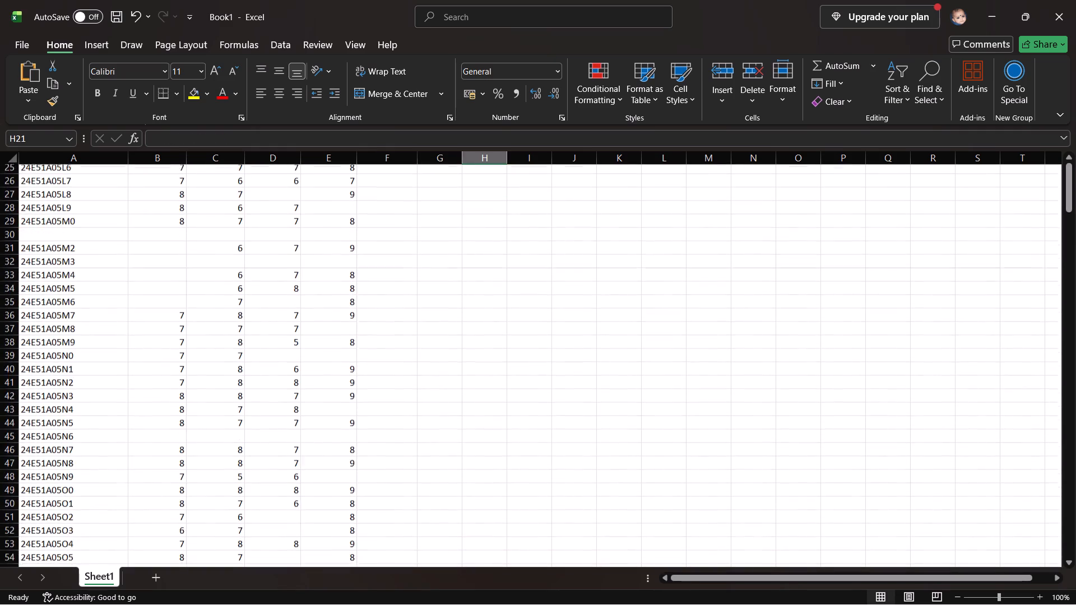
{"action": "scroll", "coordinate": [389, 388], "scroll_direction": "down", "scroll_amount": 3}
{"action": "scroll", "coordinate": [389, 388], "scroll_direction": "up", "scroll_amount": 1}
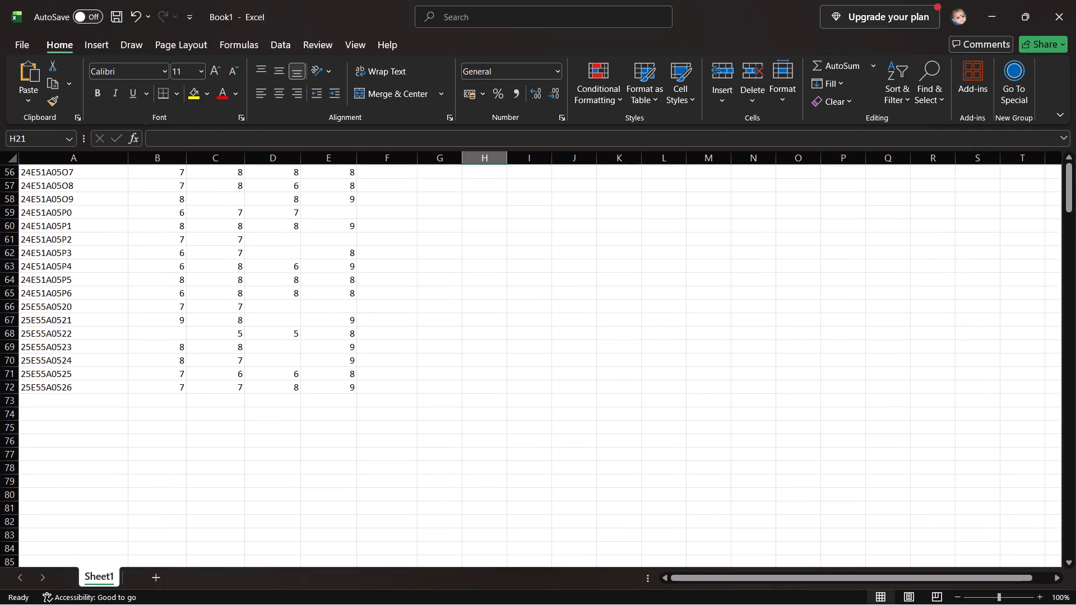
{"action": "scroll", "coordinate": [389, 388], "scroll_direction": "up", "scroll_amount": 1}
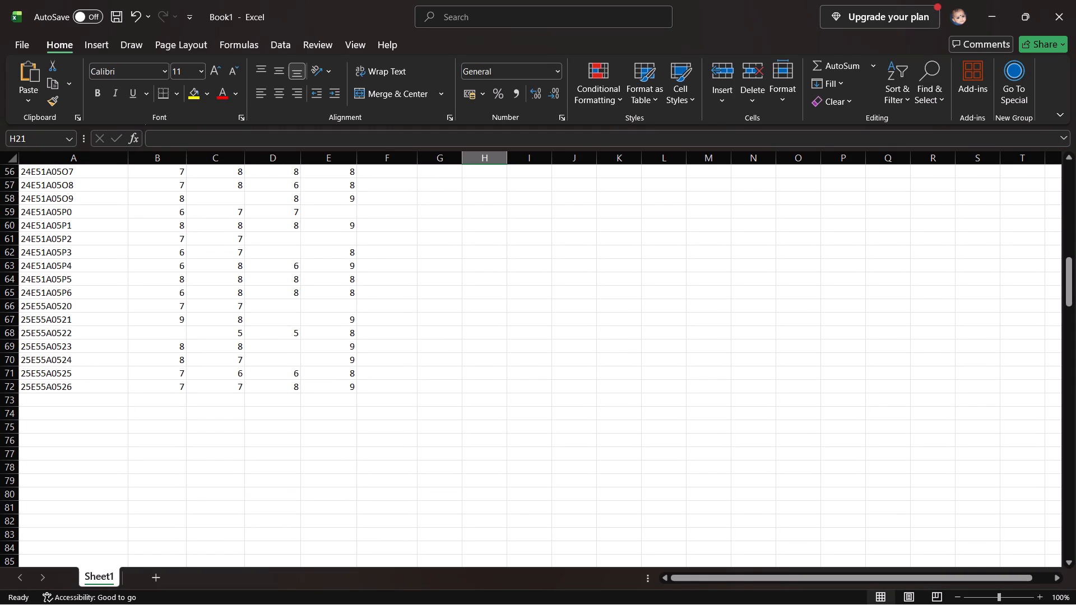
{"action": "scroll", "coordinate": [334, 385], "scroll_direction": "up", "scroll_amount": 4}
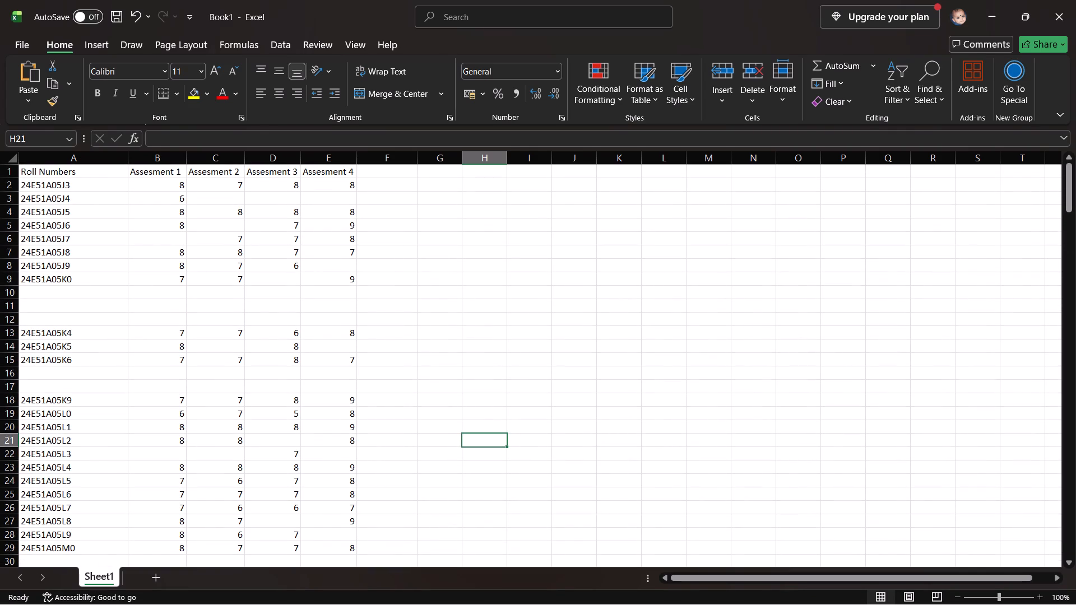
{"action": "left_click", "coordinate": [338, 364]}
{"action": "key", "text": "BackSpace"}
{"action": "left_click", "coordinate": [388, 374]}
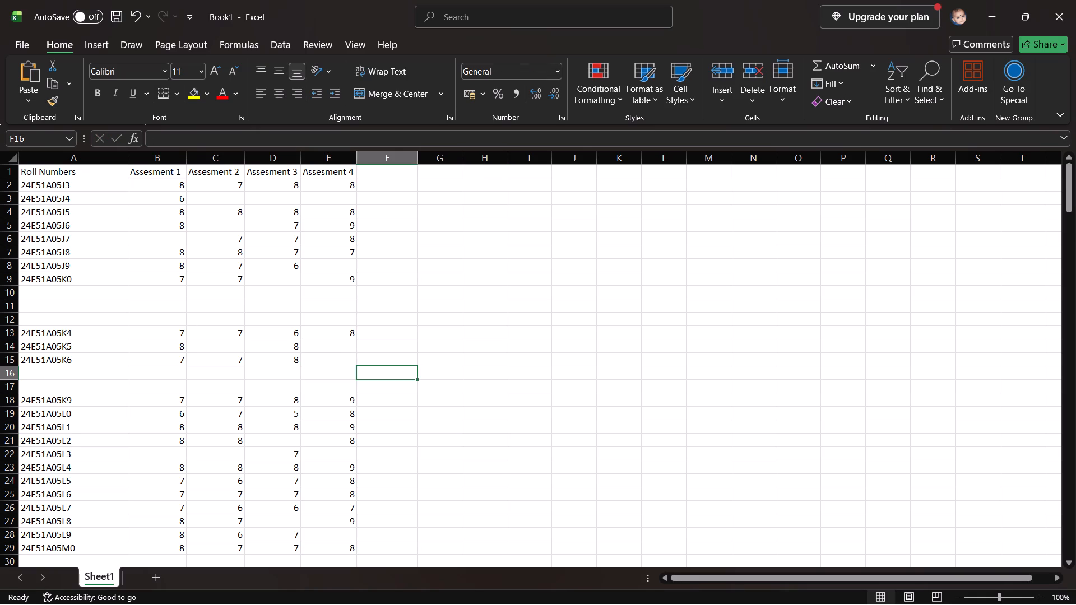
{"action": "left_click", "coordinate": [229, 364]}
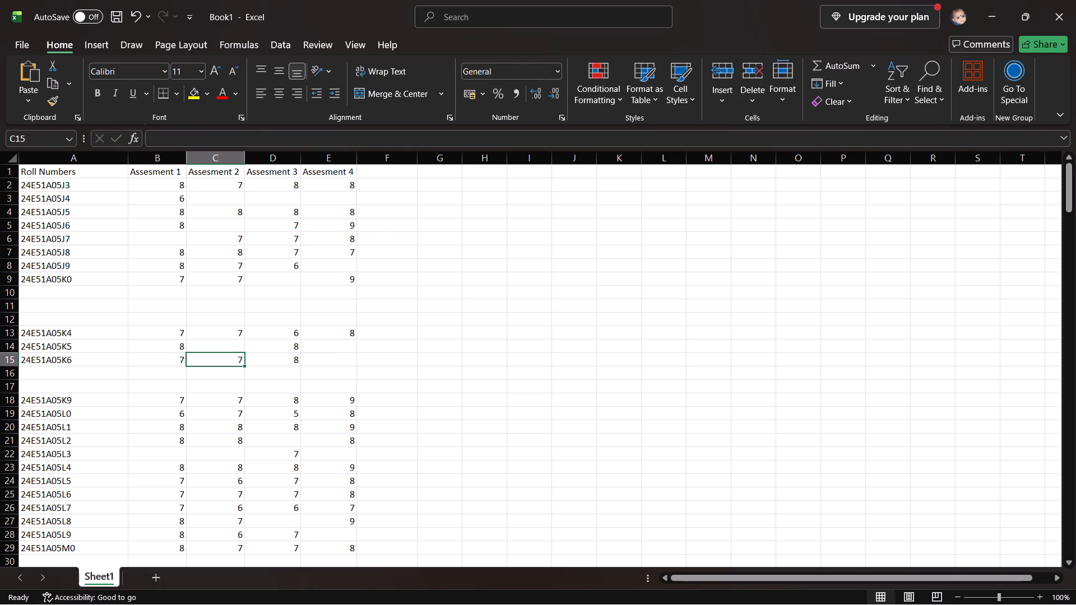
{"action": "key", "text": "BackSpace"}
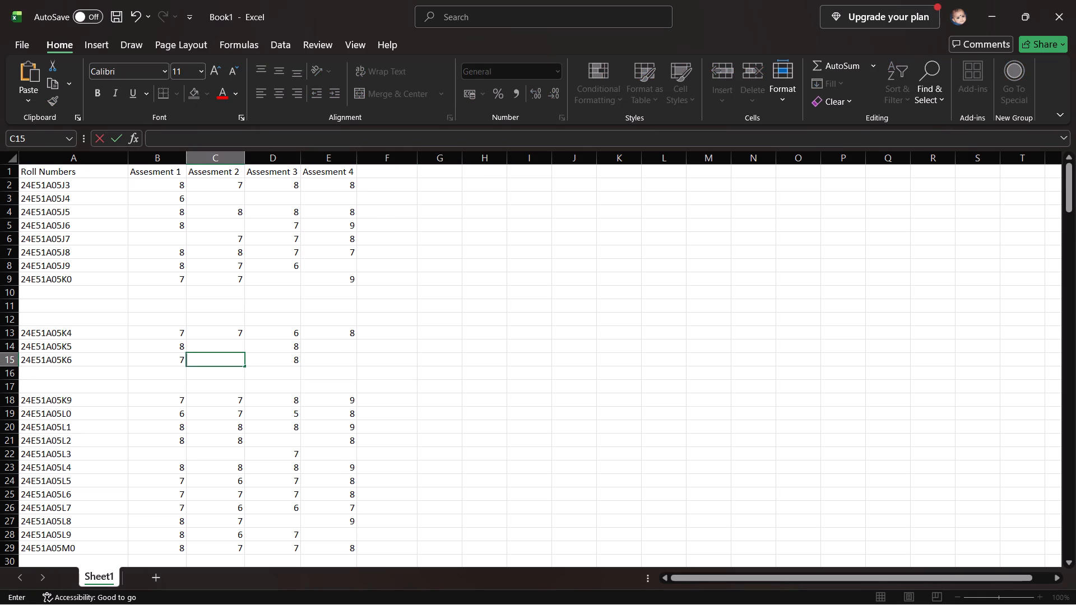
{"action": "left_click", "coordinate": [432, 386]}
{"action": "scroll", "coordinate": [616, 397], "scroll_direction": "right", "scroll_amount": 2}
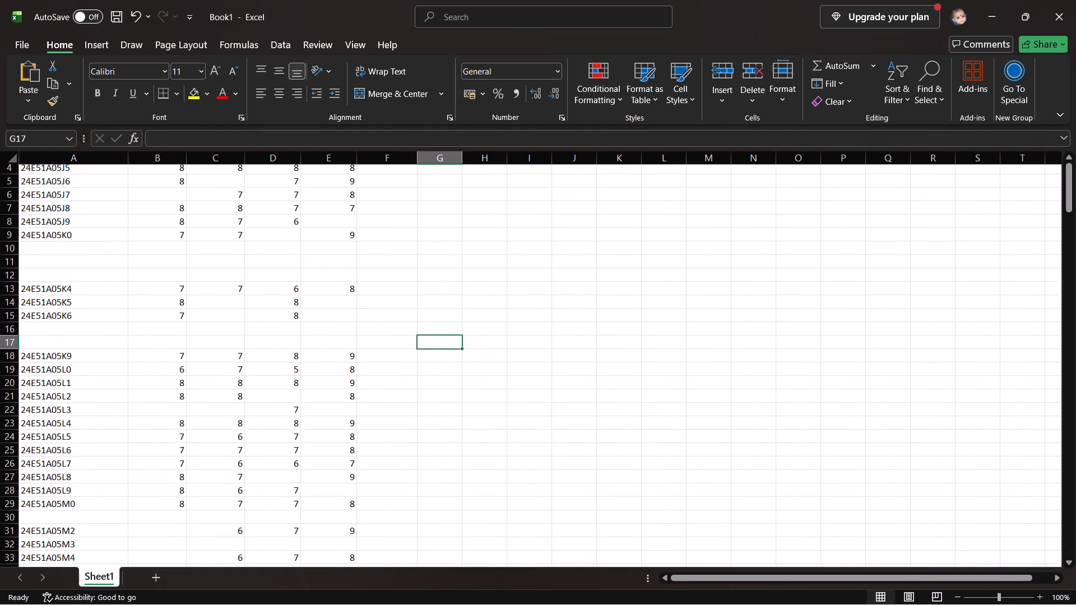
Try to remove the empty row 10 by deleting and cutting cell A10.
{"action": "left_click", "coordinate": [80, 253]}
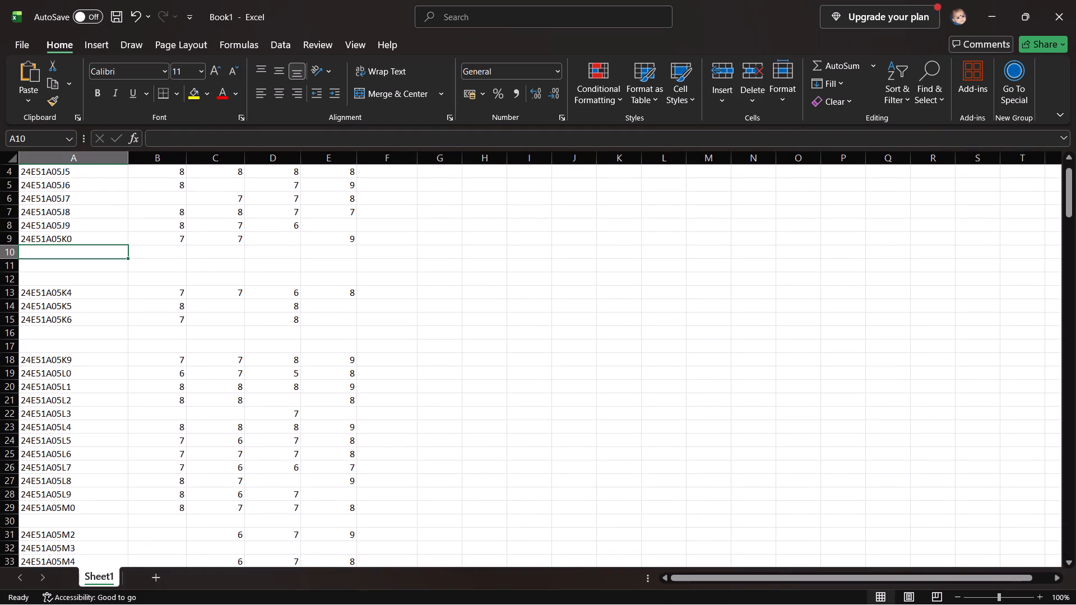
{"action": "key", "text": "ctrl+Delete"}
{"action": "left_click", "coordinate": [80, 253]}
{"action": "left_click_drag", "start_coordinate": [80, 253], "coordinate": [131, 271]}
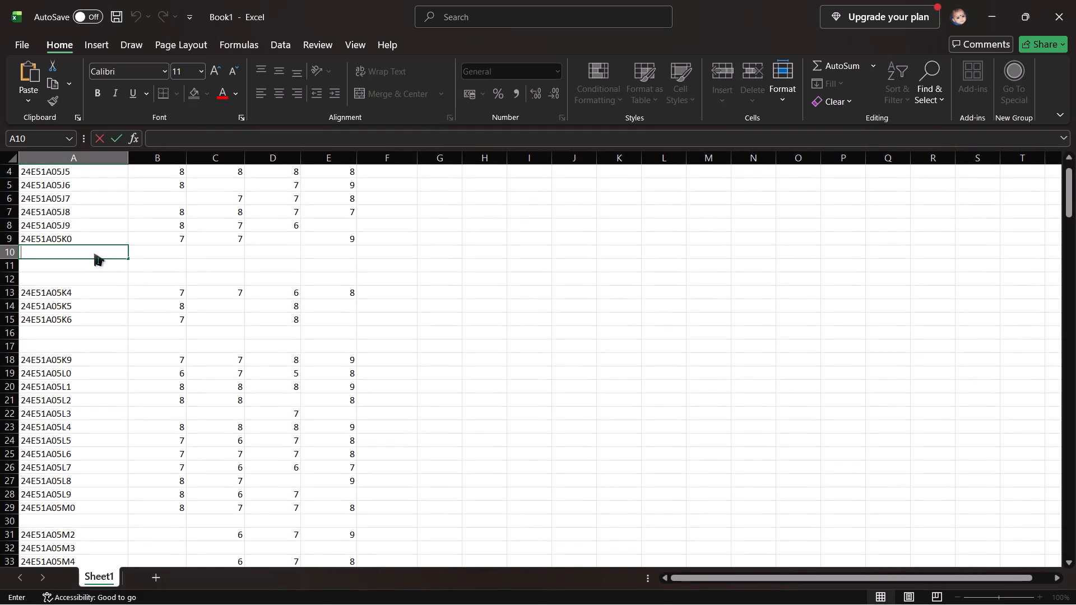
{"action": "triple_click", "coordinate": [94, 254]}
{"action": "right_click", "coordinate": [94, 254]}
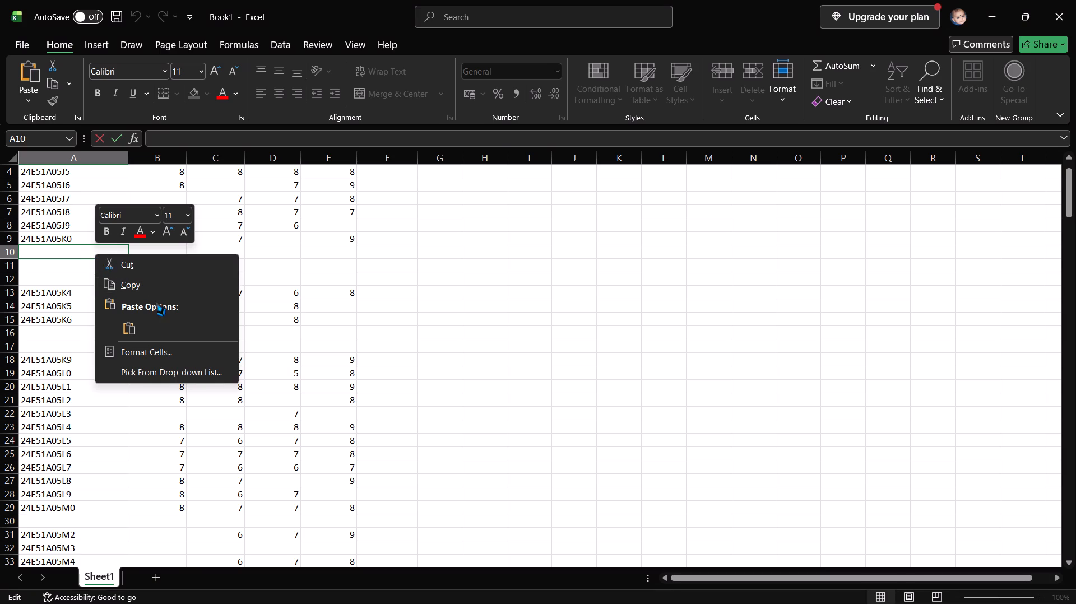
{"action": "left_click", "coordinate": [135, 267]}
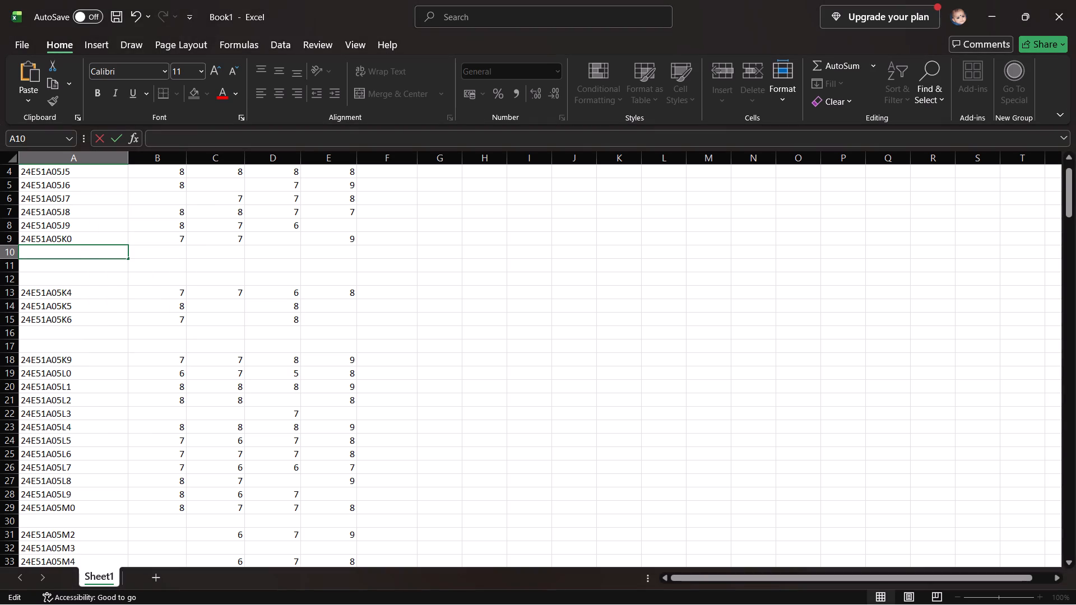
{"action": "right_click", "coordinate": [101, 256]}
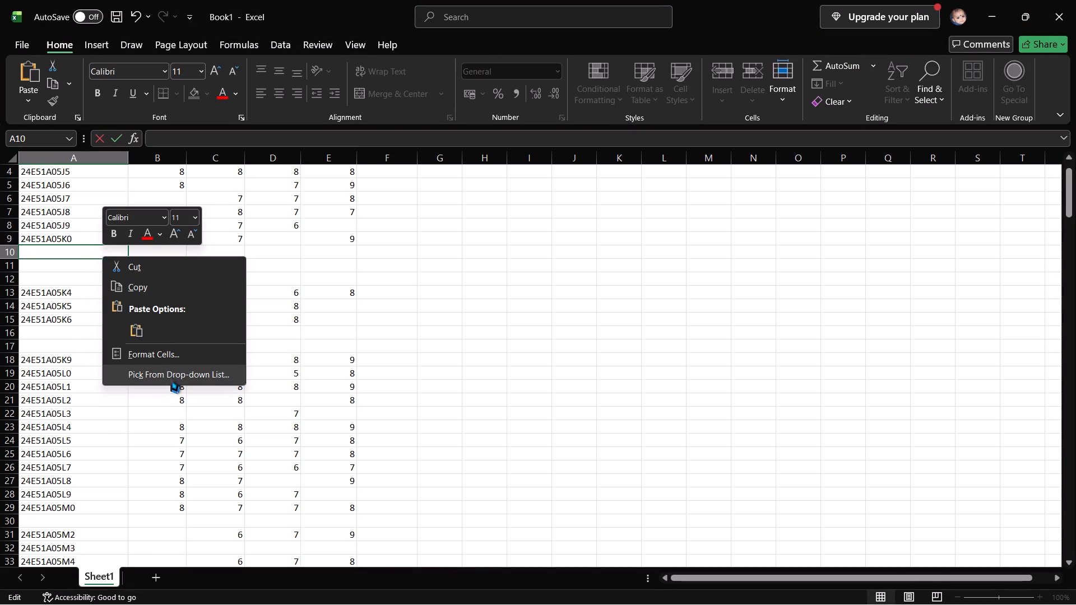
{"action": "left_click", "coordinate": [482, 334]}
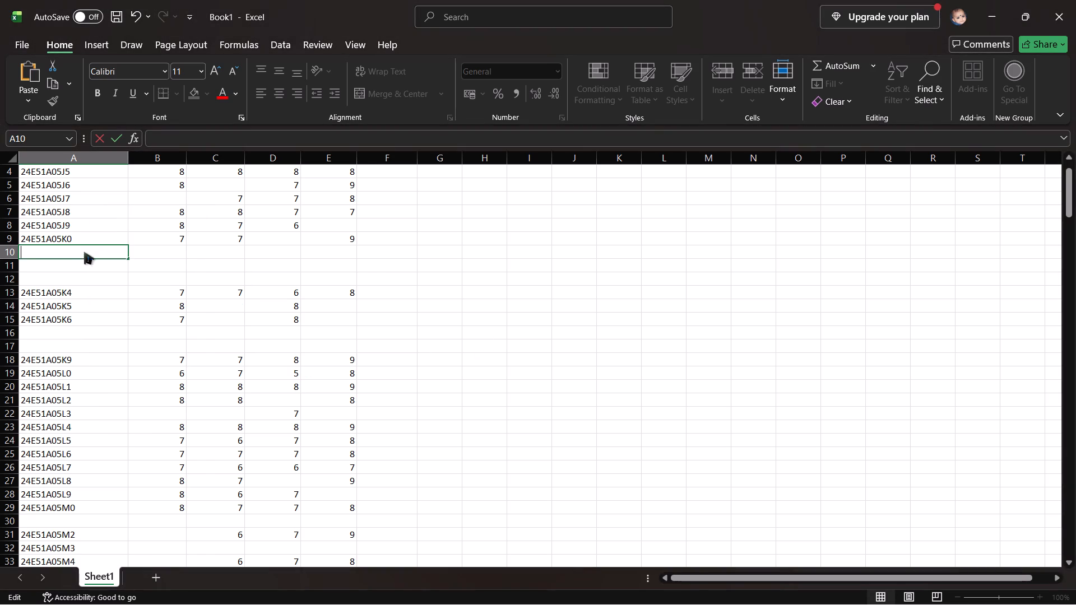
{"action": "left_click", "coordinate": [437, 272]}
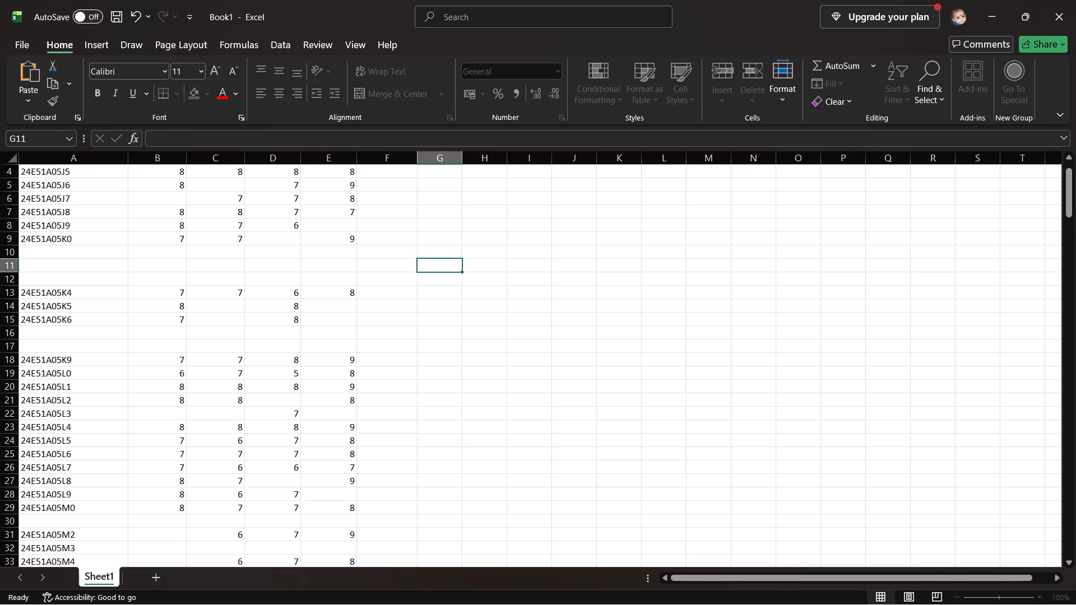
{"action": "left_click", "coordinate": [424, 371]}
{"action": "key", "text": "Print"}
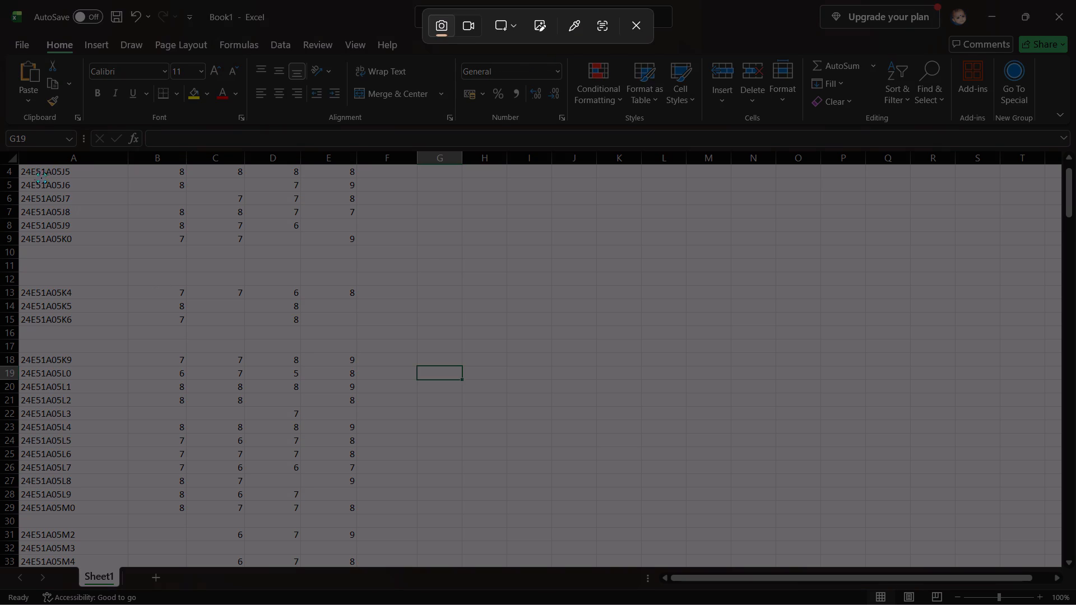
{"action": "left_click_drag", "start_coordinate": [18, 164], "coordinate": [392, 561]}
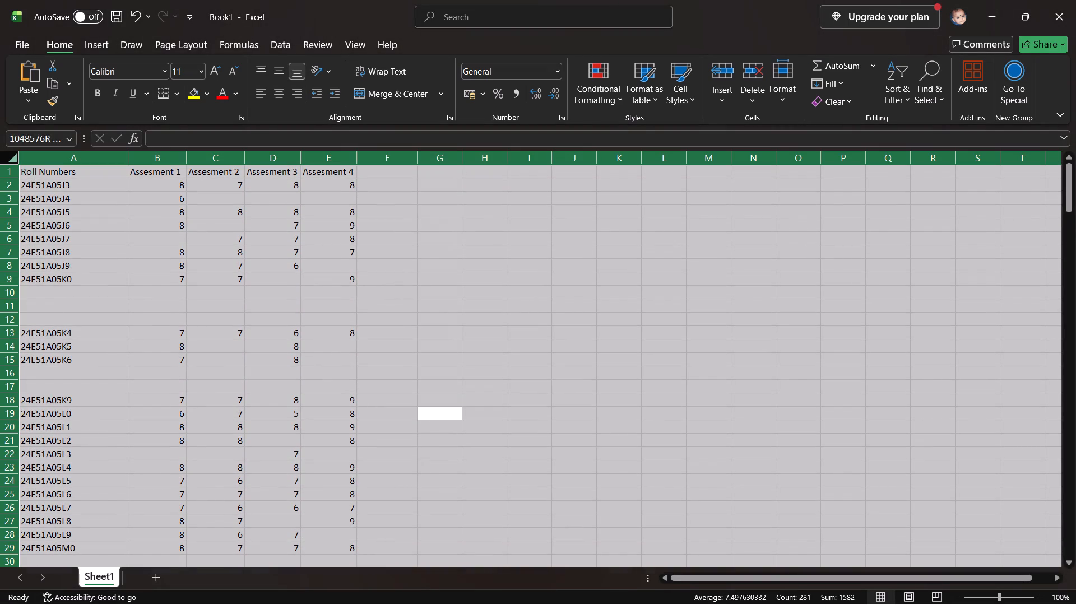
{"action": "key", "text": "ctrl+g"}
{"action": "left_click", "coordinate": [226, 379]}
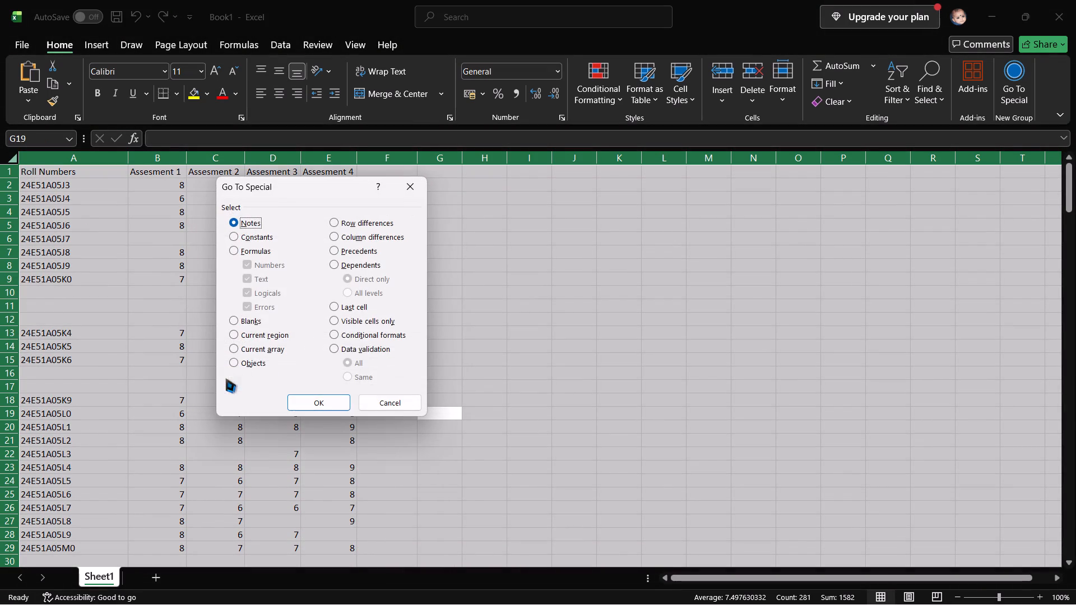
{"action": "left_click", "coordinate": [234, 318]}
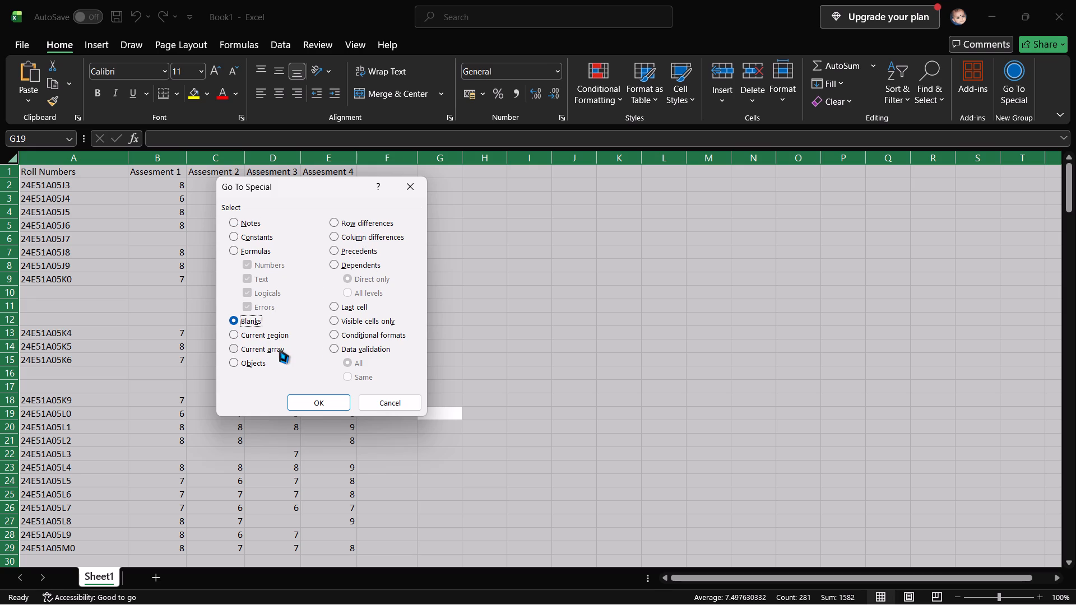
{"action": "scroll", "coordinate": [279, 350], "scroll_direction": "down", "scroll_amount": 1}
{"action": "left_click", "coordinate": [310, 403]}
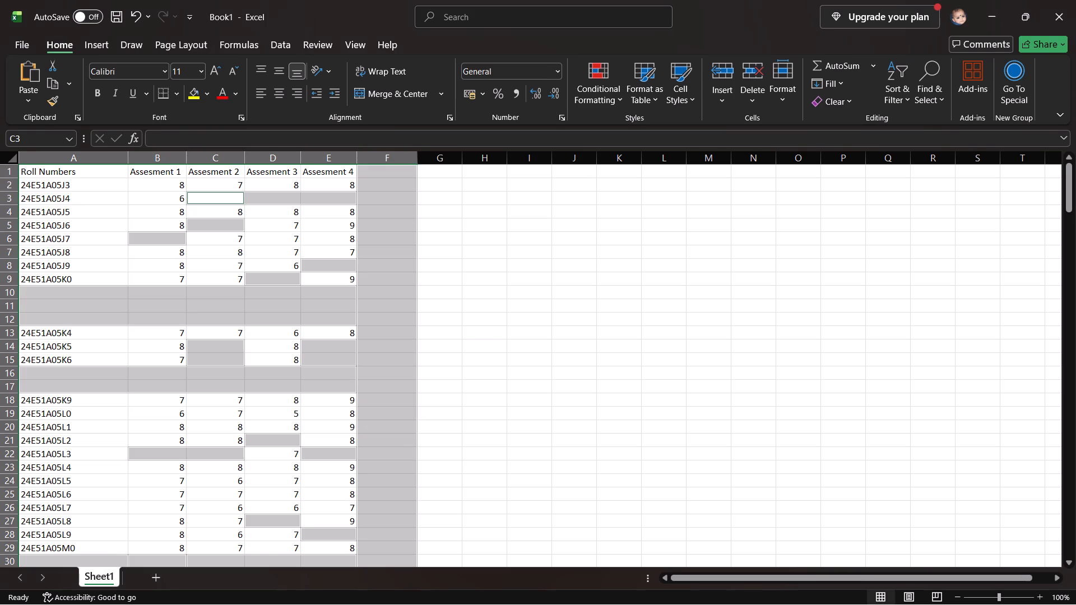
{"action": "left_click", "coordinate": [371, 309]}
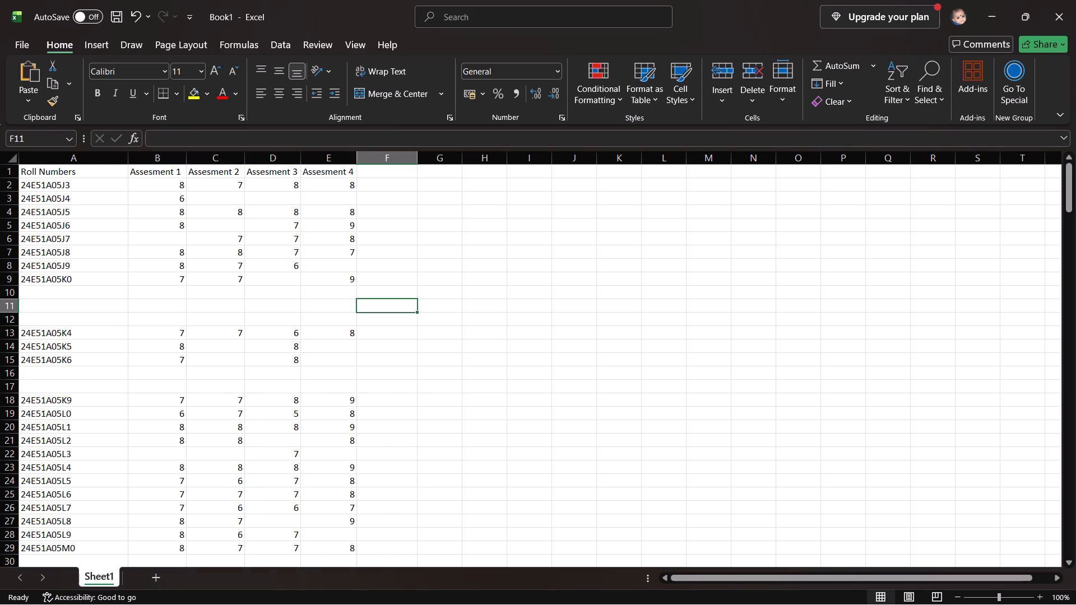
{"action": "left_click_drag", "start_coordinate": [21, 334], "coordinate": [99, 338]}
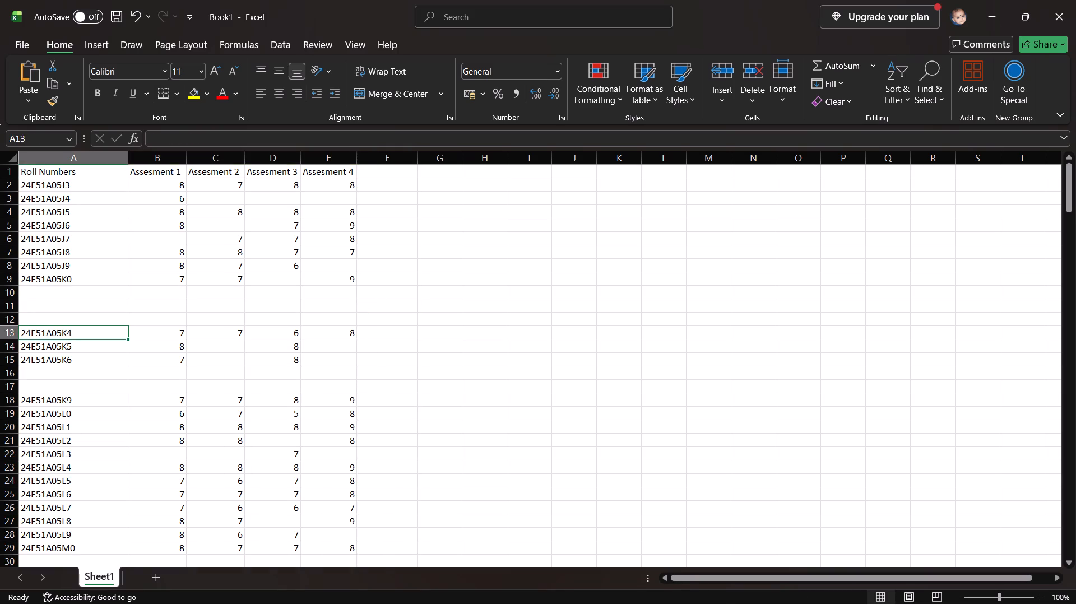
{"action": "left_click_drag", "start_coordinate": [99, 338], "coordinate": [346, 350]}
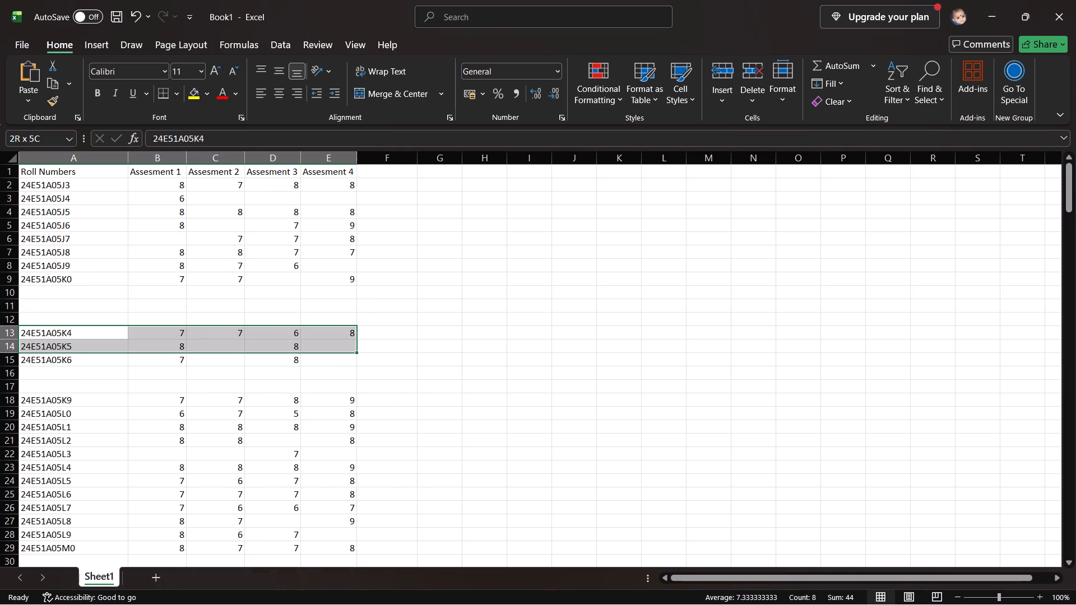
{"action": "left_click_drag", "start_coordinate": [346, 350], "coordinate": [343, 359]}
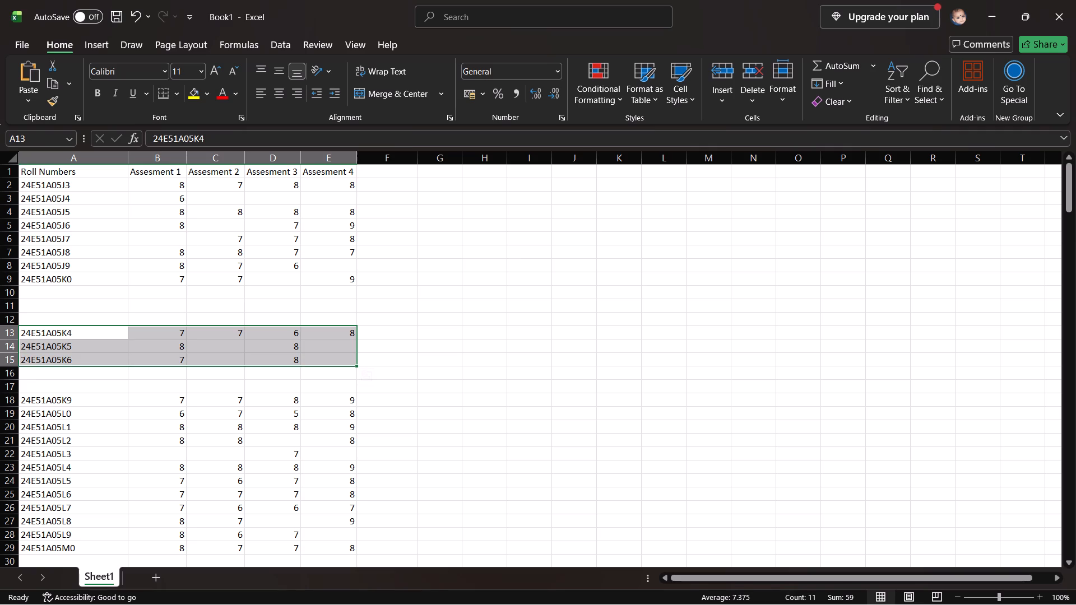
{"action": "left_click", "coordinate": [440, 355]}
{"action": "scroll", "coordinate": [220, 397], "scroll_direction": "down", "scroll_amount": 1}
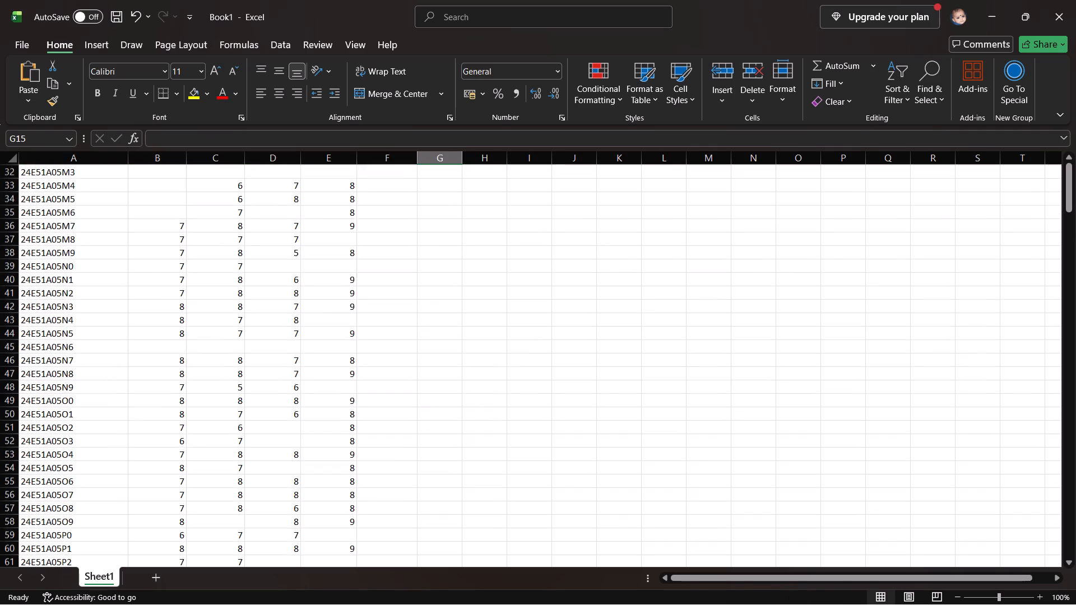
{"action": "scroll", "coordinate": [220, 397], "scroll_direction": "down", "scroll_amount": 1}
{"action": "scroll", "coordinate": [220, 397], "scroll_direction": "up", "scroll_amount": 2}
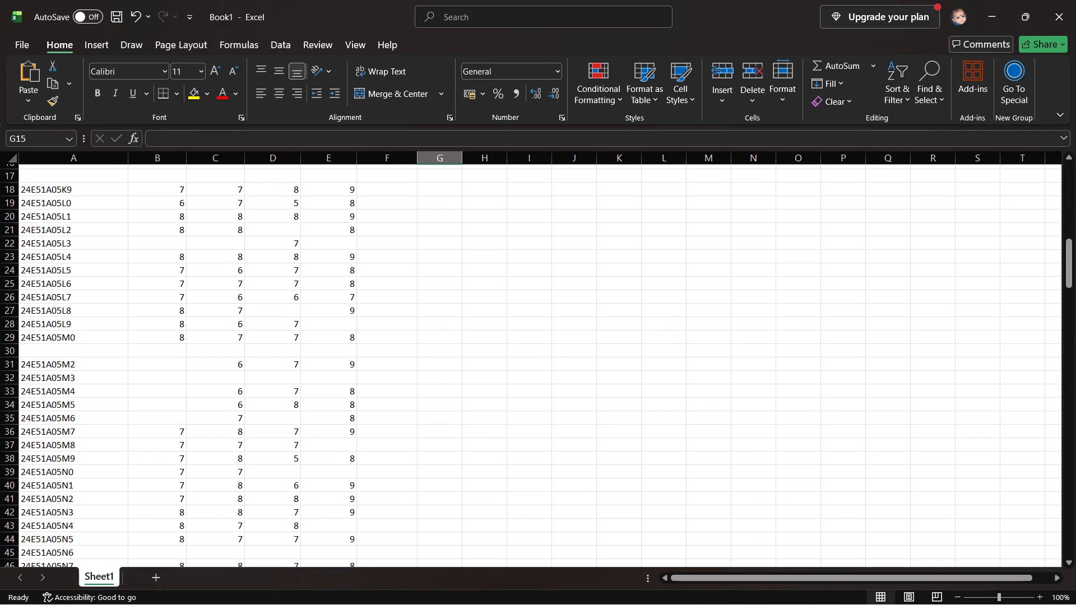
Clear the roll numbers in cells A32 and A45 for the students who have no marks.
{"action": "scroll", "coordinate": [118, 384], "scroll_direction": "down", "scroll_amount": 1}
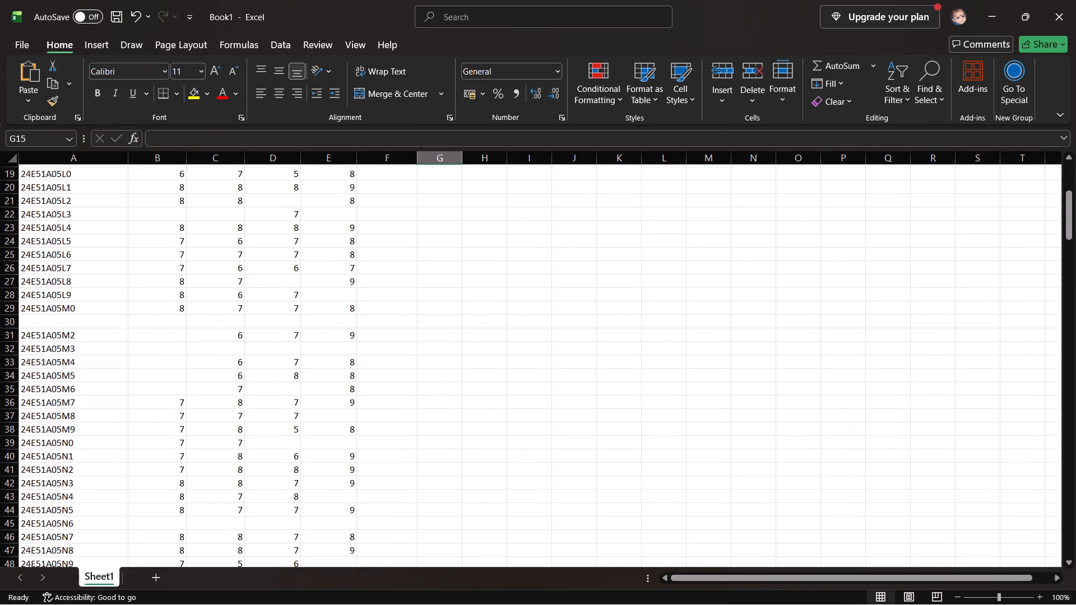
{"action": "scroll", "coordinate": [118, 384], "scroll_direction": "down", "scroll_amount": 1}
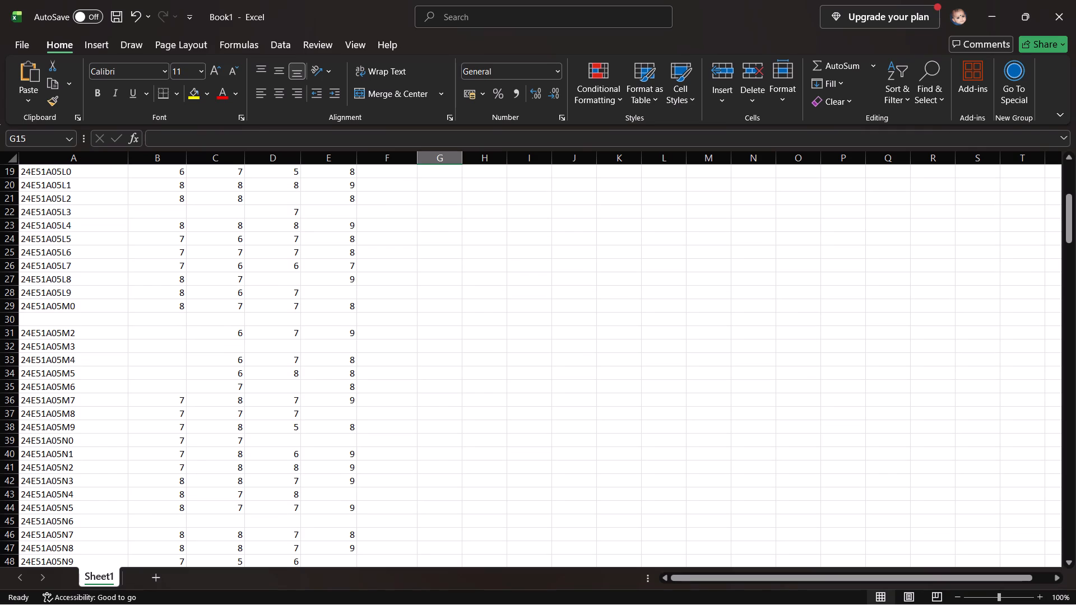
{"action": "left_click_drag", "start_coordinate": [83, 350], "coordinate": [37, 351]}
{"action": "key", "text": "BackSpace"}
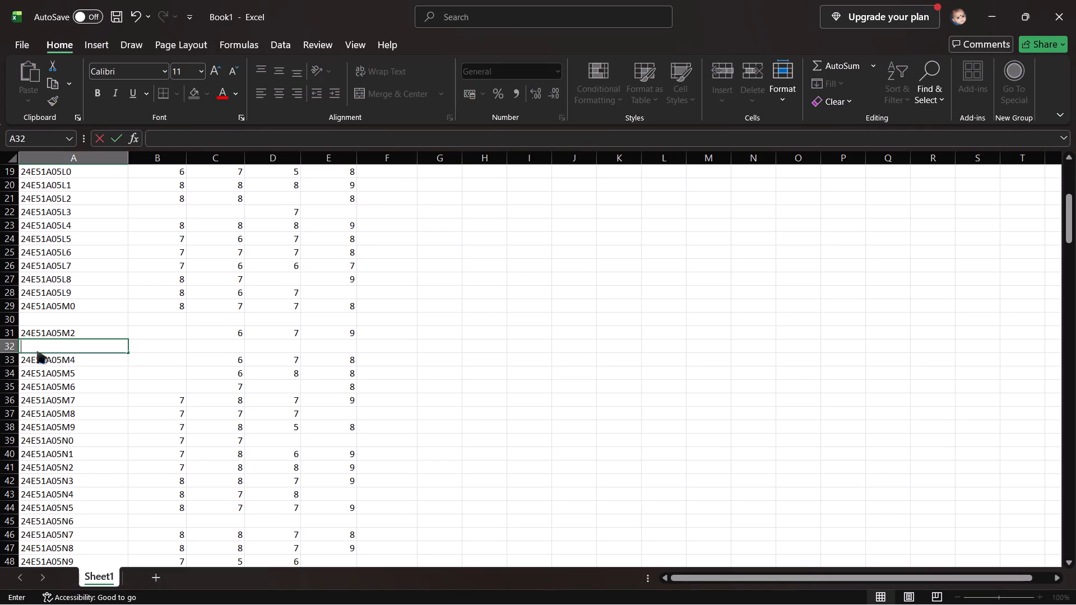
{"action": "scroll", "coordinate": [58, 372], "scroll_direction": "down", "scroll_amount": 1}
{"action": "scroll", "coordinate": [84, 417], "scroll_direction": "down", "scroll_amount": 2}
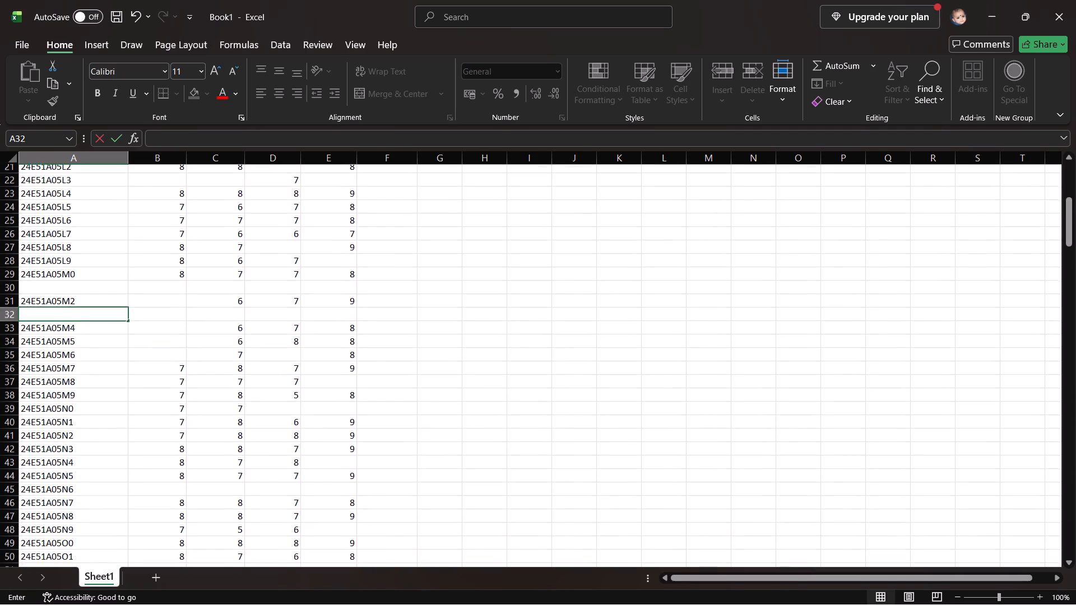
{"action": "scroll", "coordinate": [84, 417], "scroll_direction": "down", "scroll_amount": 1}
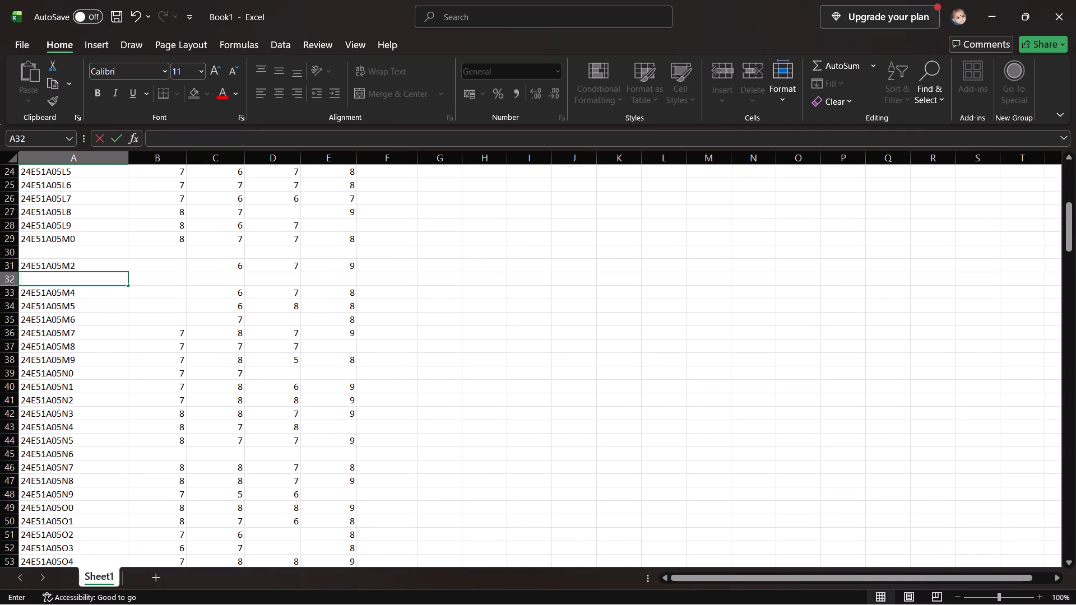
{"action": "left_click_drag", "start_coordinate": [77, 455], "coordinate": [0, 443]}
{"action": "left_click_drag", "start_coordinate": [85, 454], "coordinate": [7, 457]}
{"action": "key", "text": "BackSpace"}
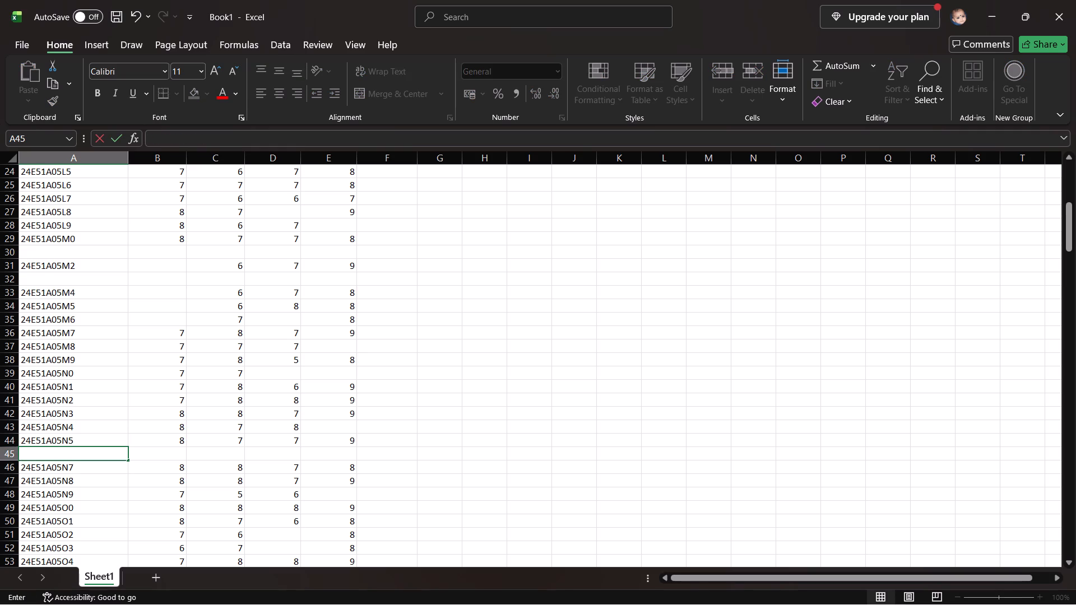
Check the remaining records down to the end of the list for roll numbers without marks.
{"action": "scroll", "coordinate": [137, 412], "scroll_direction": "down", "scroll_amount": 2}
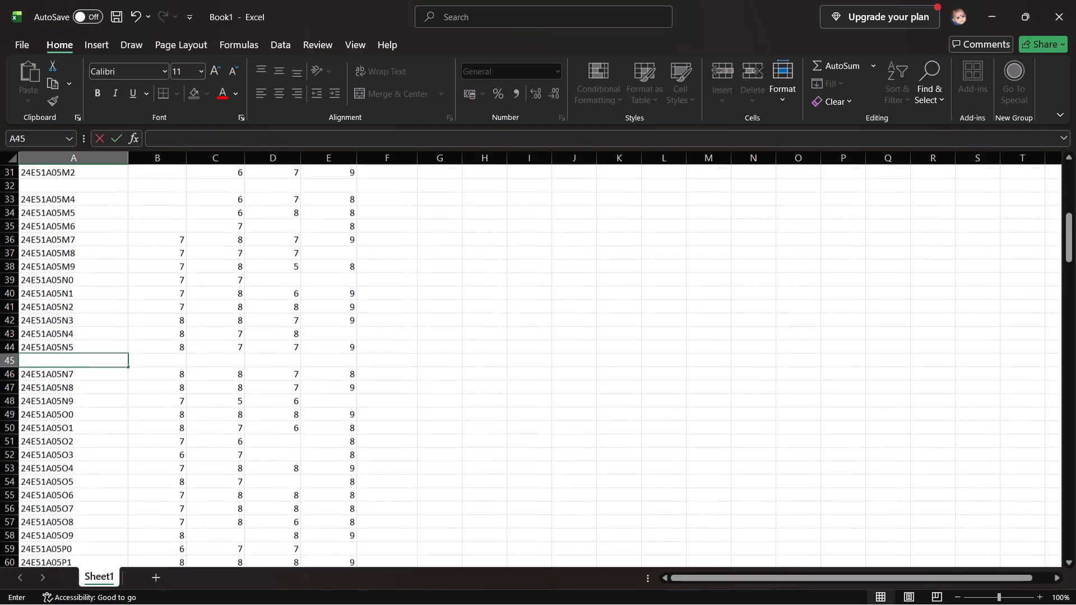
{"action": "scroll", "coordinate": [131, 445], "scroll_direction": "down", "scroll_amount": 2}
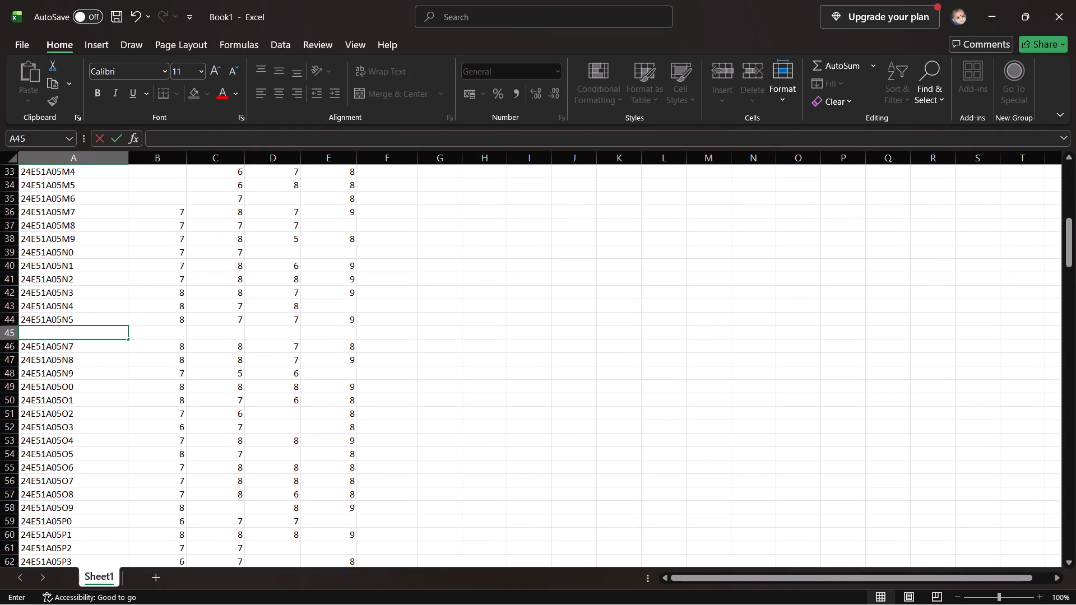
{"action": "scroll", "coordinate": [89, 467], "scroll_direction": "down", "scroll_amount": 1}
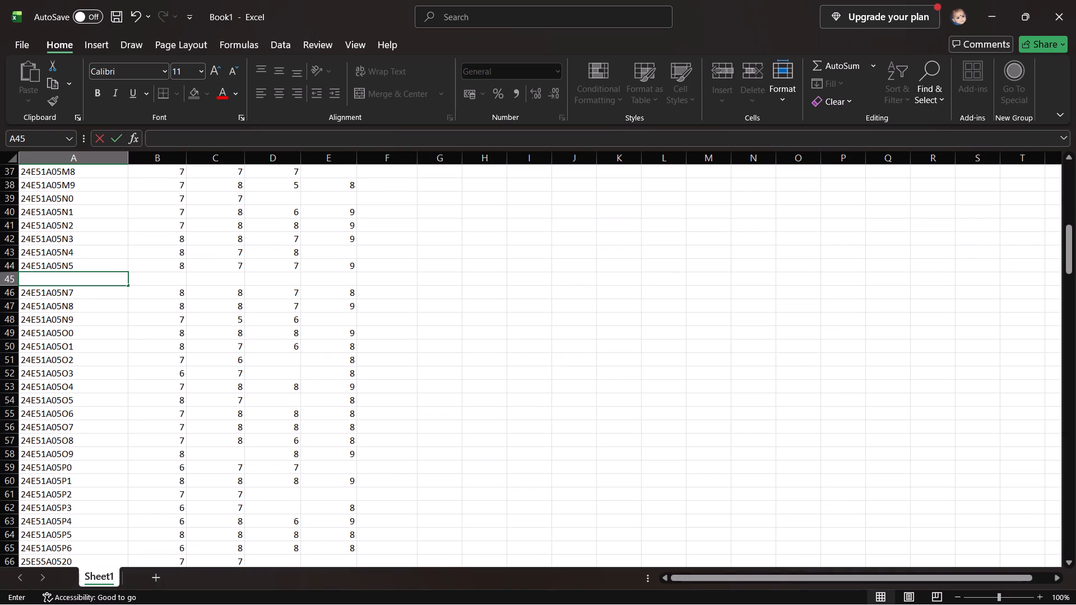
{"action": "scroll", "coordinate": [89, 471], "scroll_direction": "down", "scroll_amount": 2}
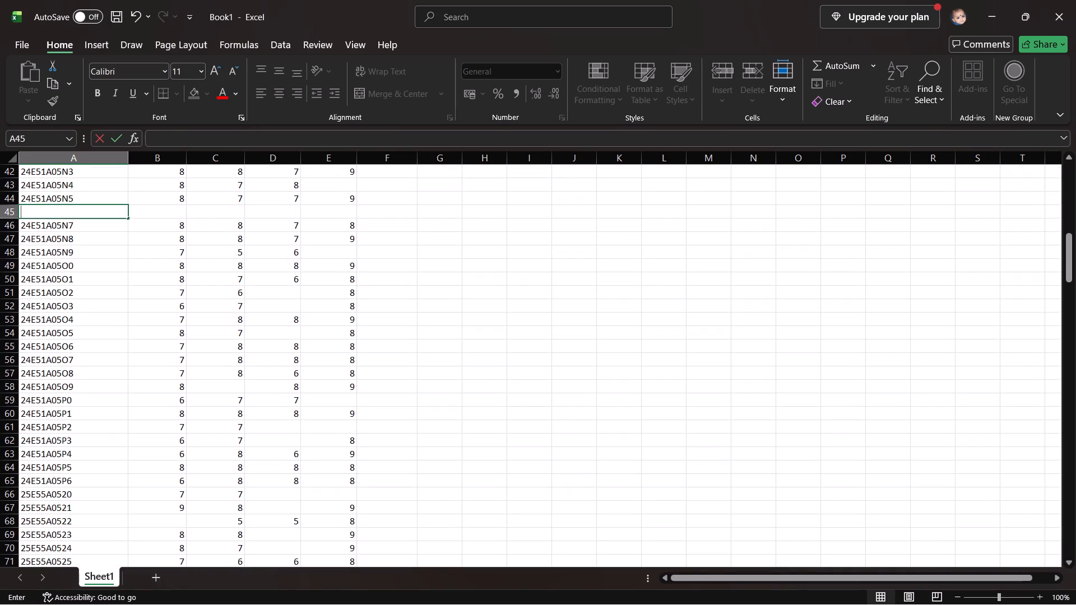
{"action": "scroll", "coordinate": [89, 471], "scroll_direction": "down", "scroll_amount": 2}
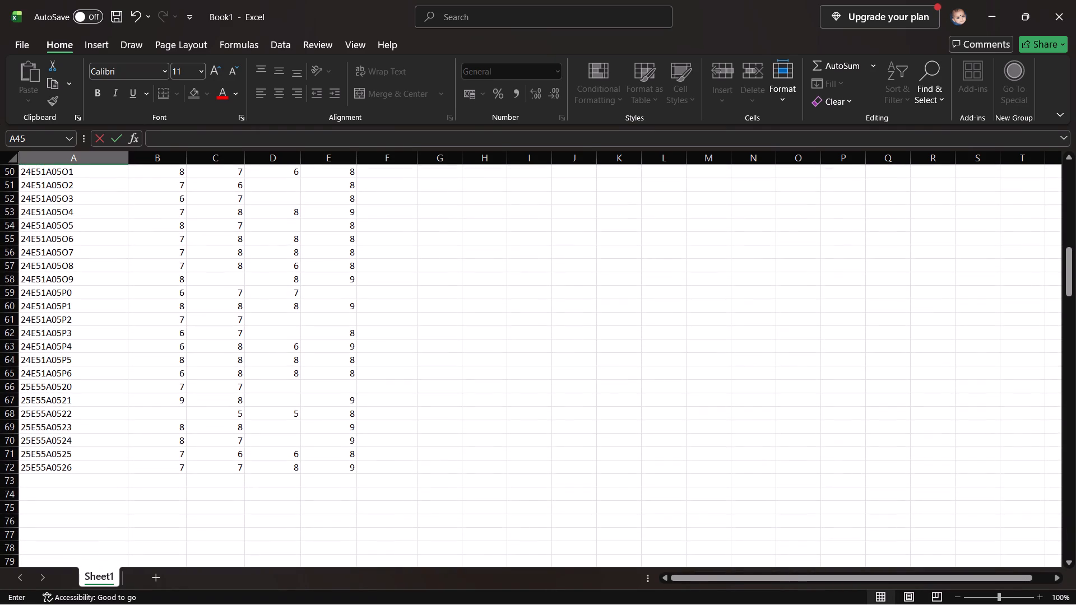
Copy the three records in A13:E15 into the blank rows starting at A10.
{"action": "scroll", "coordinate": [155, 435], "scroll_direction": "up", "scroll_amount": 3}
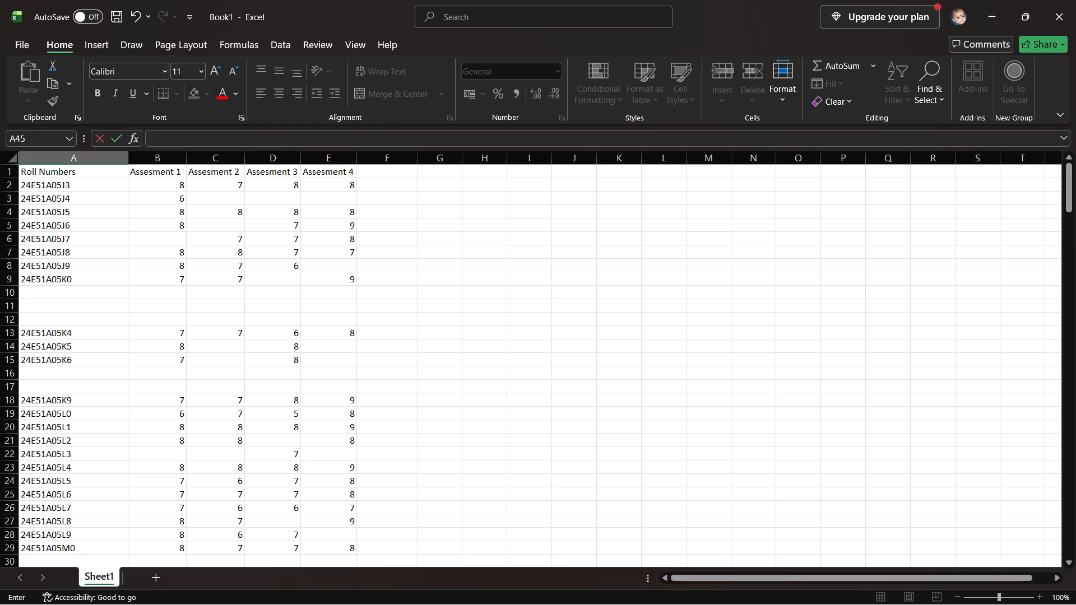
{"action": "left_click_drag", "start_coordinate": [25, 333], "coordinate": [99, 343]}
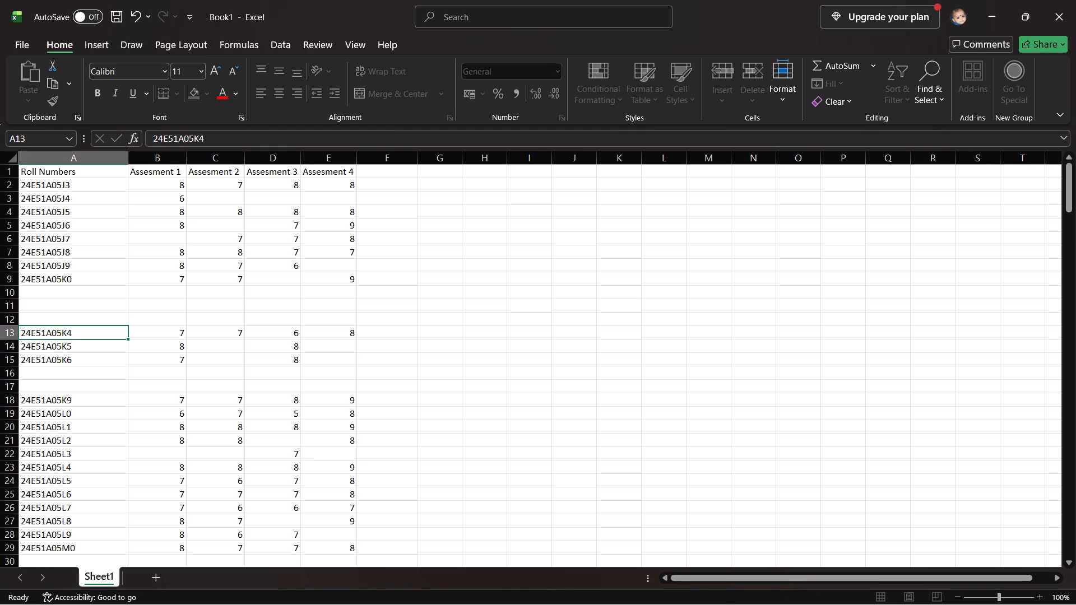
{"action": "left_click_drag", "start_coordinate": [99, 343], "coordinate": [346, 357]}
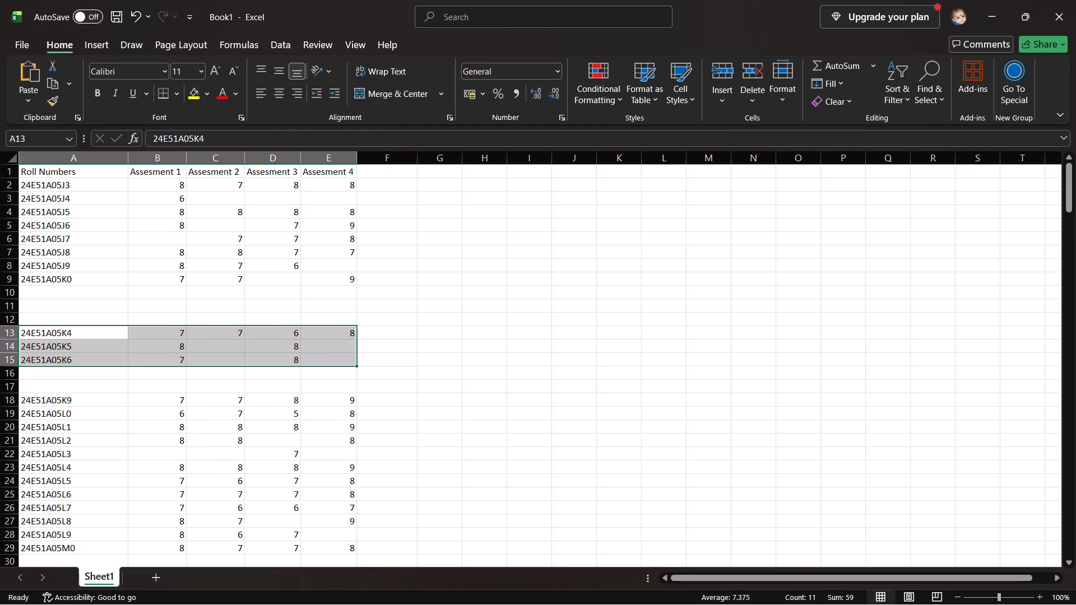
{"action": "key", "text": "ctrl+c"}
{"action": "key", "text": "ctrl+c"}
{"action": "key", "text": "ctrl+c"}
{"action": "key", "text": "ctrl+c"}
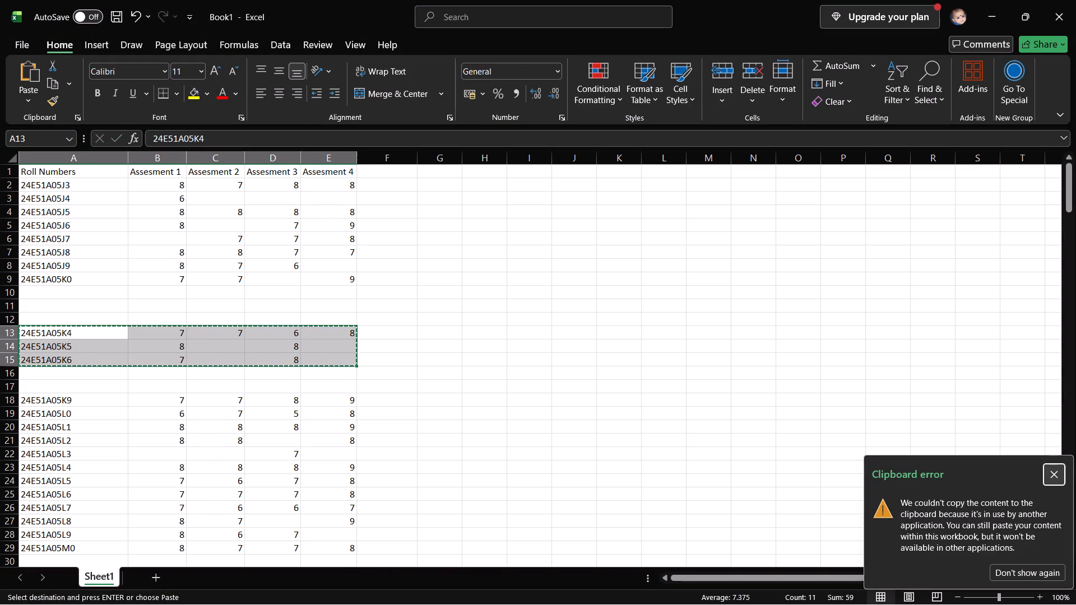
{"action": "left_click", "coordinate": [86, 288]}
{"action": "key", "text": "ctrl+v"}
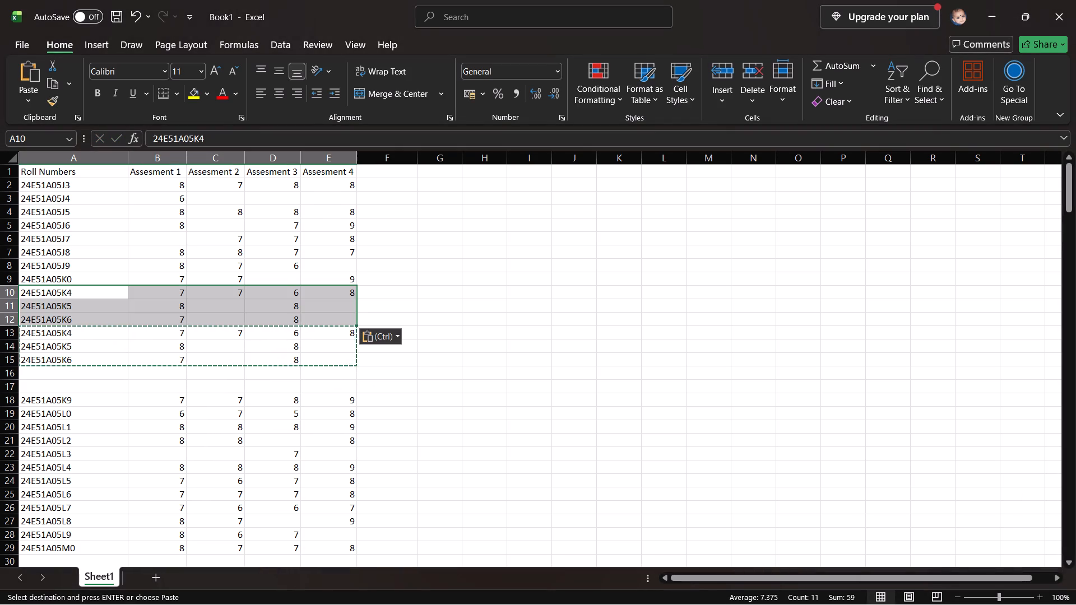
Clear the duplicated records left in A13:E15.
{"action": "left_click_drag", "start_coordinate": [38, 336], "coordinate": [307, 359]}
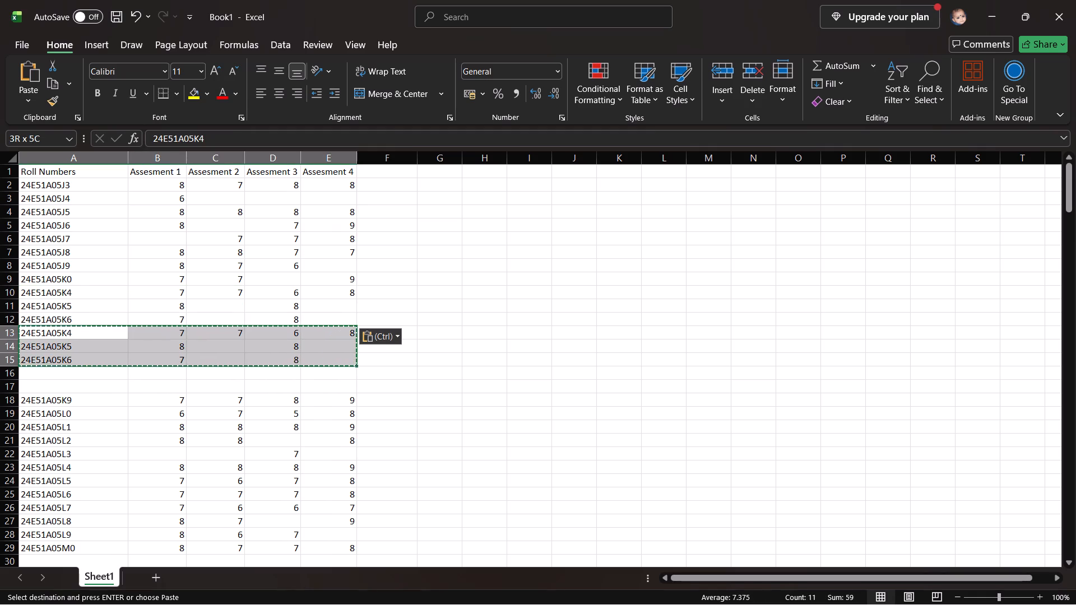
{"action": "left_click_drag", "start_coordinate": [307, 359], "coordinate": [344, 360]}
{"action": "key", "text": "Delete"}
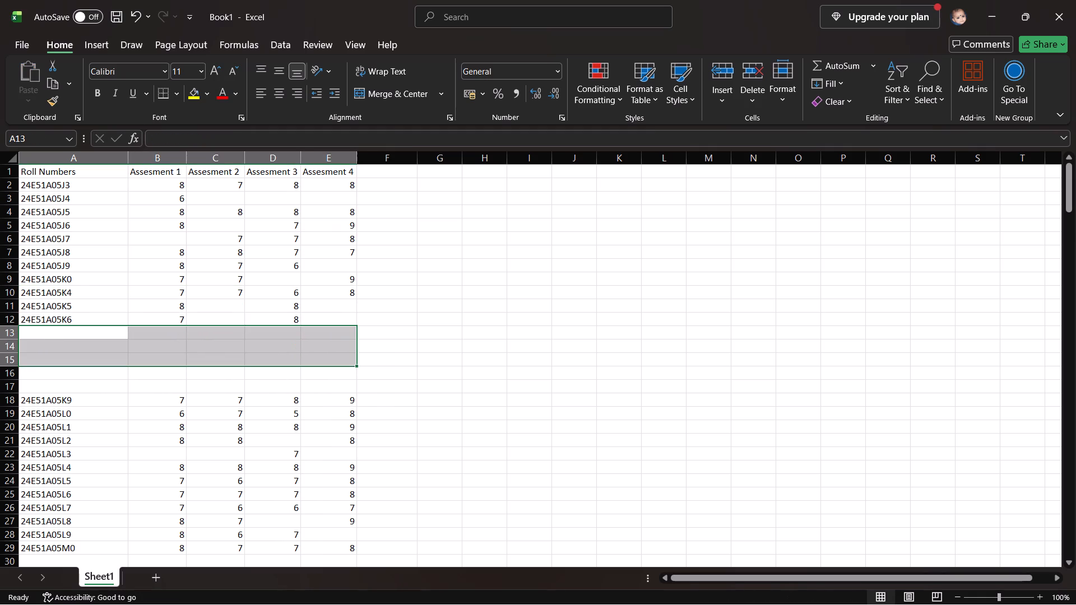
{"action": "left_click", "coordinate": [136, 376]}
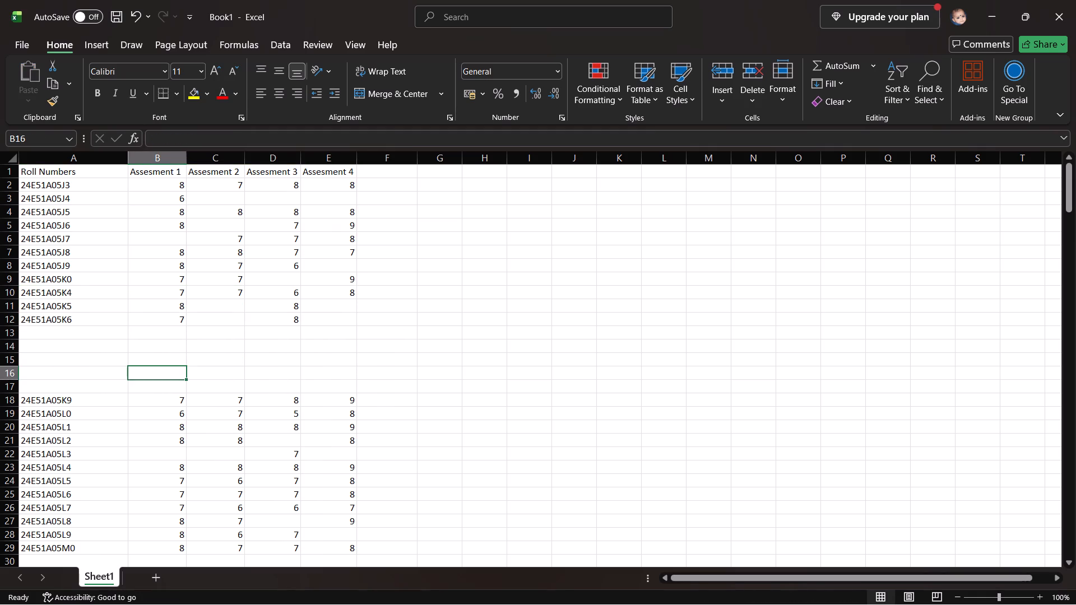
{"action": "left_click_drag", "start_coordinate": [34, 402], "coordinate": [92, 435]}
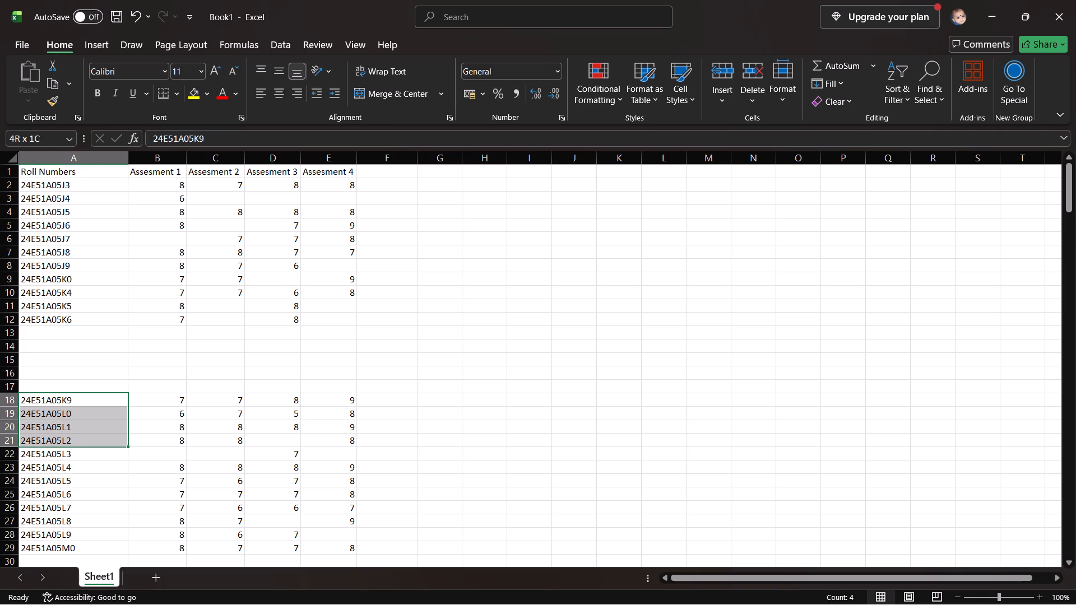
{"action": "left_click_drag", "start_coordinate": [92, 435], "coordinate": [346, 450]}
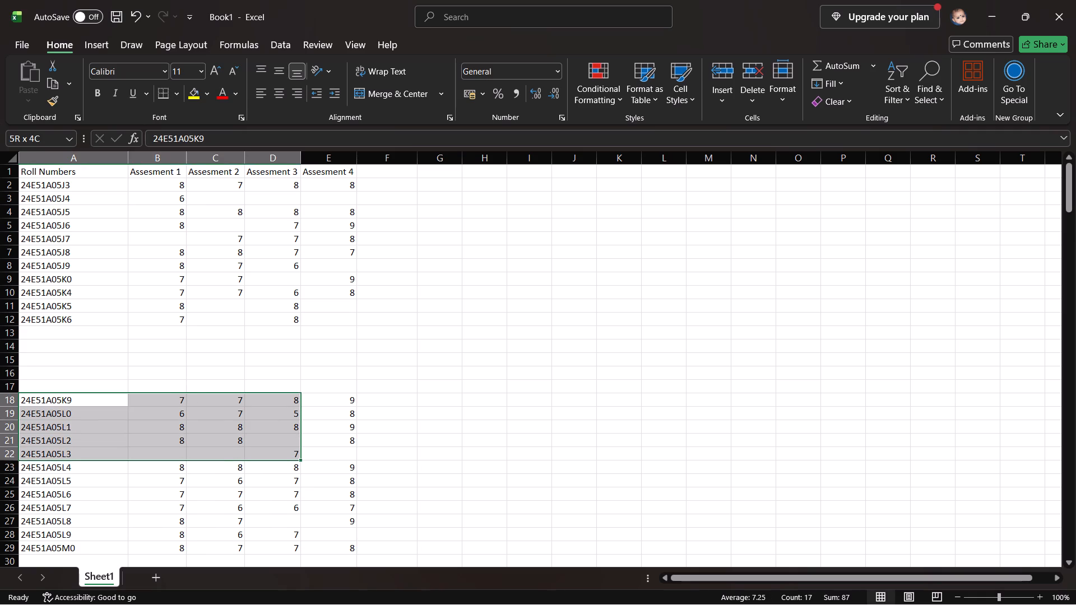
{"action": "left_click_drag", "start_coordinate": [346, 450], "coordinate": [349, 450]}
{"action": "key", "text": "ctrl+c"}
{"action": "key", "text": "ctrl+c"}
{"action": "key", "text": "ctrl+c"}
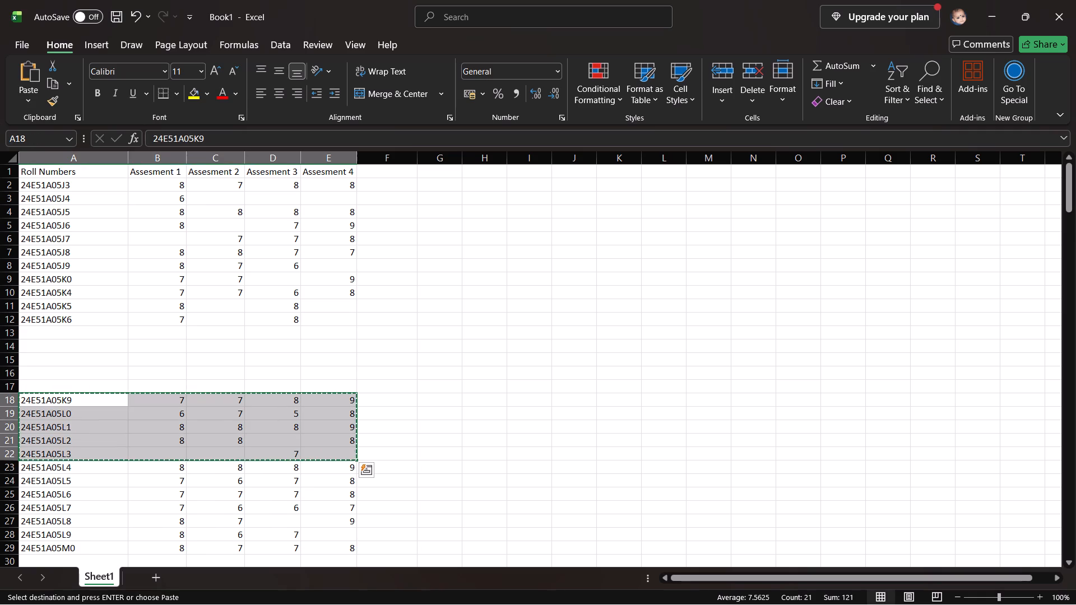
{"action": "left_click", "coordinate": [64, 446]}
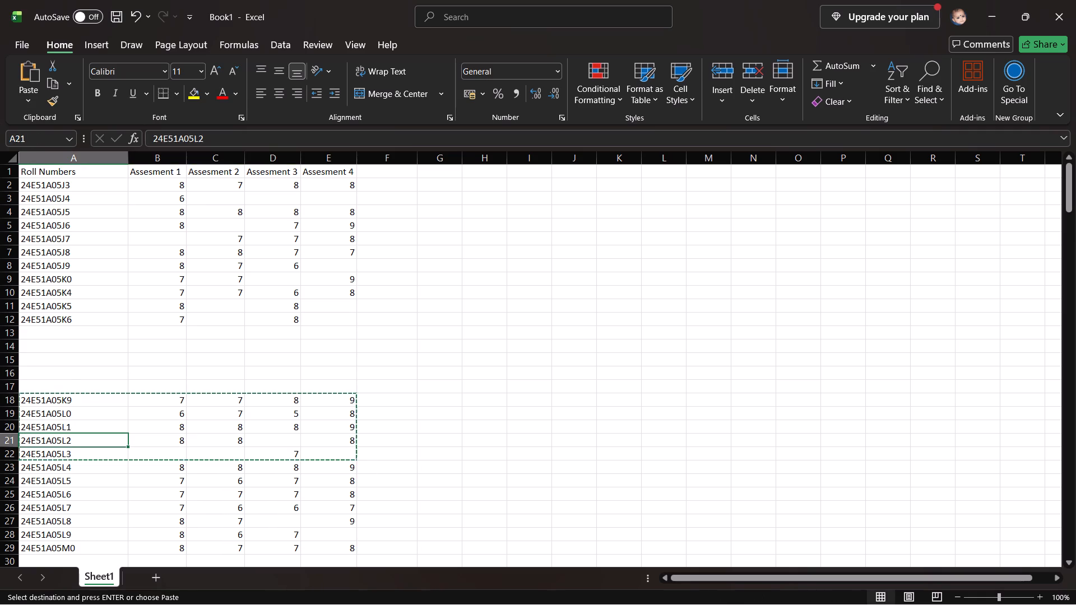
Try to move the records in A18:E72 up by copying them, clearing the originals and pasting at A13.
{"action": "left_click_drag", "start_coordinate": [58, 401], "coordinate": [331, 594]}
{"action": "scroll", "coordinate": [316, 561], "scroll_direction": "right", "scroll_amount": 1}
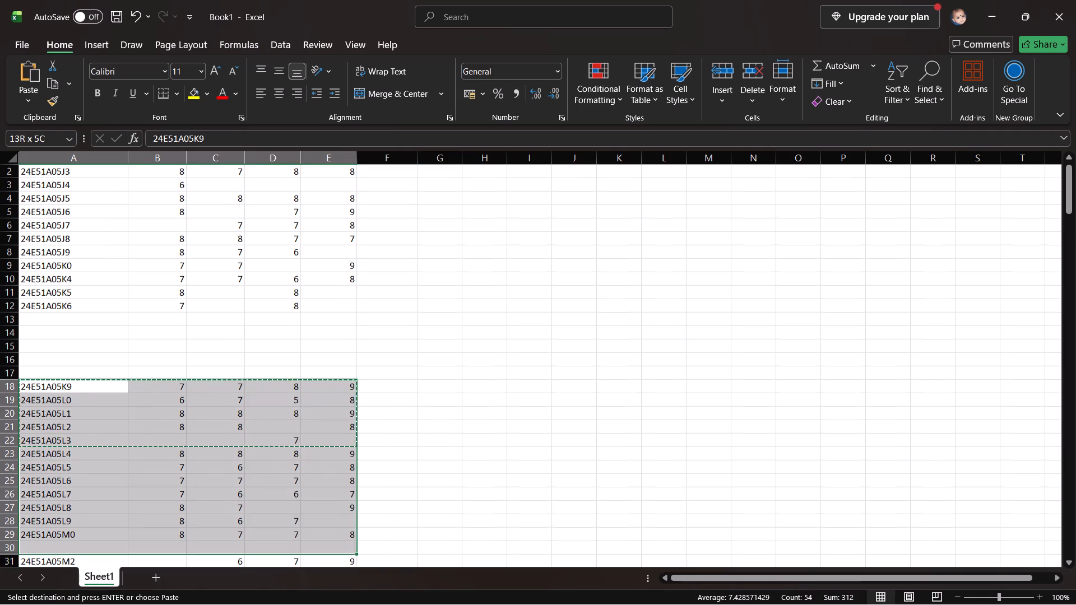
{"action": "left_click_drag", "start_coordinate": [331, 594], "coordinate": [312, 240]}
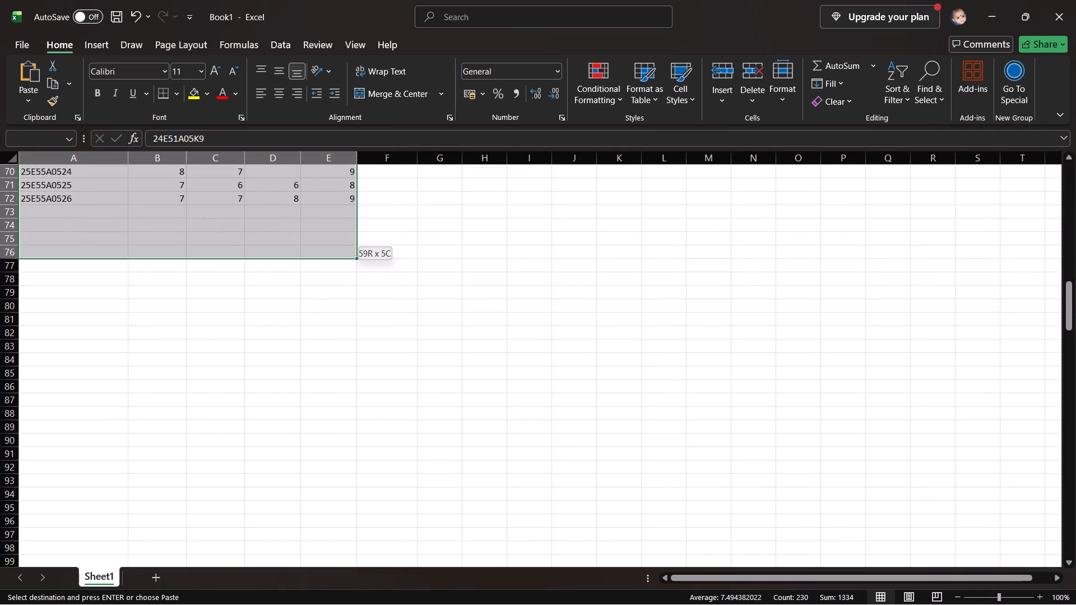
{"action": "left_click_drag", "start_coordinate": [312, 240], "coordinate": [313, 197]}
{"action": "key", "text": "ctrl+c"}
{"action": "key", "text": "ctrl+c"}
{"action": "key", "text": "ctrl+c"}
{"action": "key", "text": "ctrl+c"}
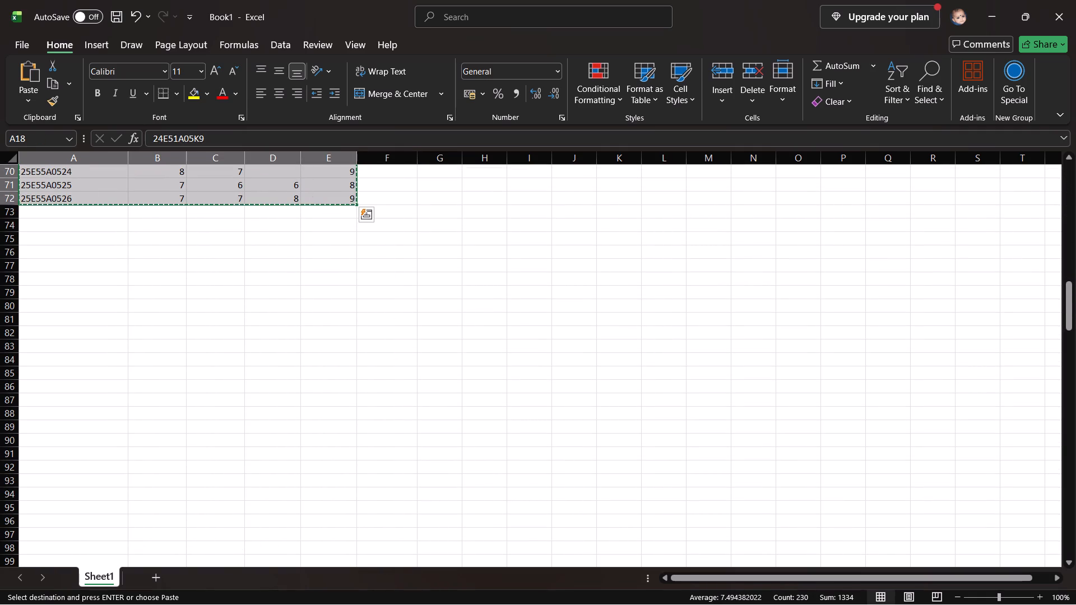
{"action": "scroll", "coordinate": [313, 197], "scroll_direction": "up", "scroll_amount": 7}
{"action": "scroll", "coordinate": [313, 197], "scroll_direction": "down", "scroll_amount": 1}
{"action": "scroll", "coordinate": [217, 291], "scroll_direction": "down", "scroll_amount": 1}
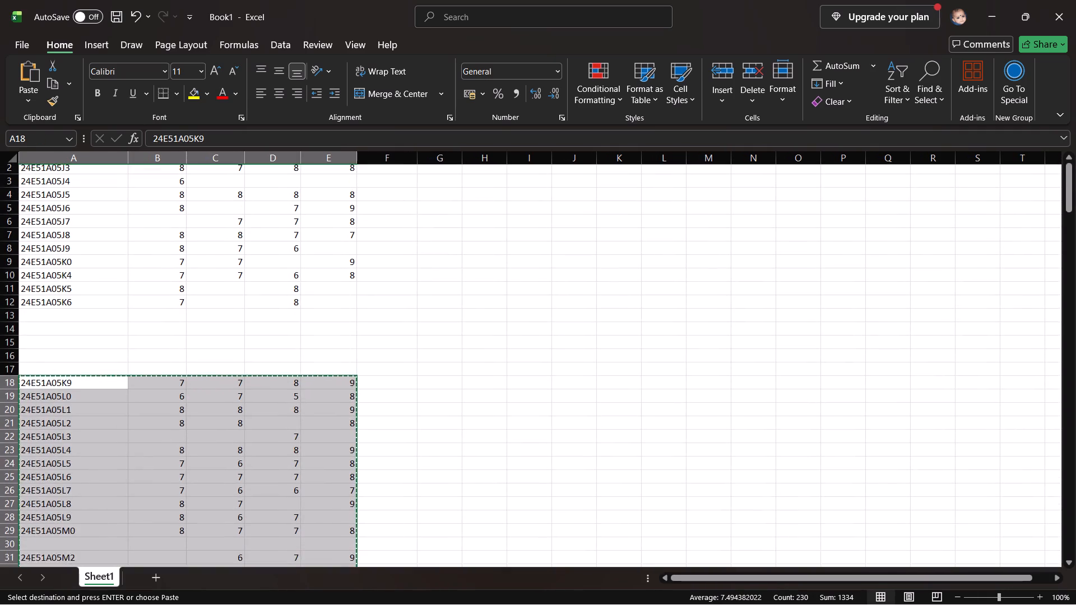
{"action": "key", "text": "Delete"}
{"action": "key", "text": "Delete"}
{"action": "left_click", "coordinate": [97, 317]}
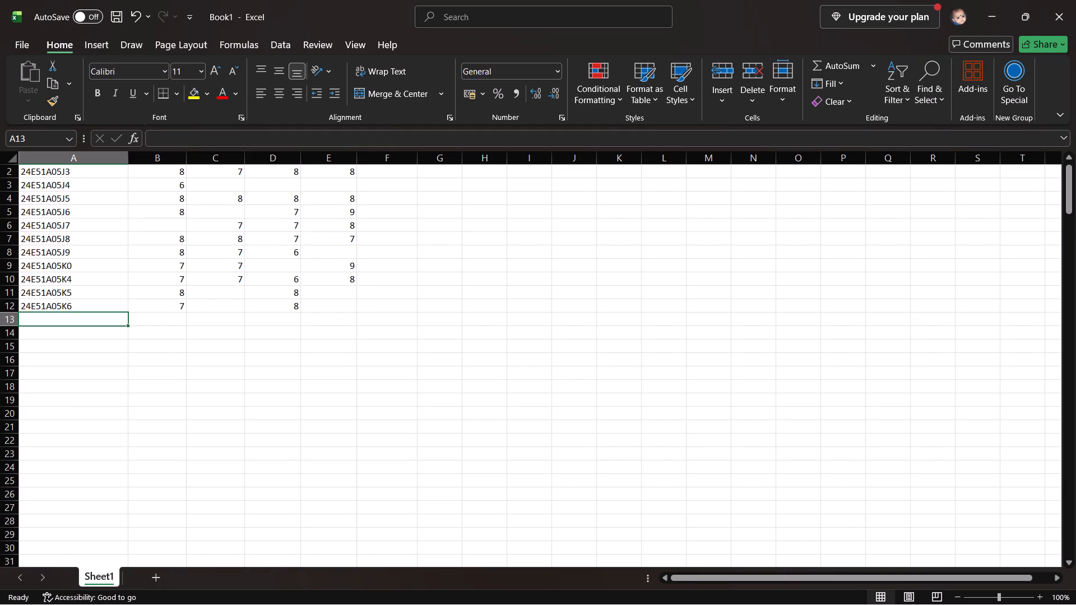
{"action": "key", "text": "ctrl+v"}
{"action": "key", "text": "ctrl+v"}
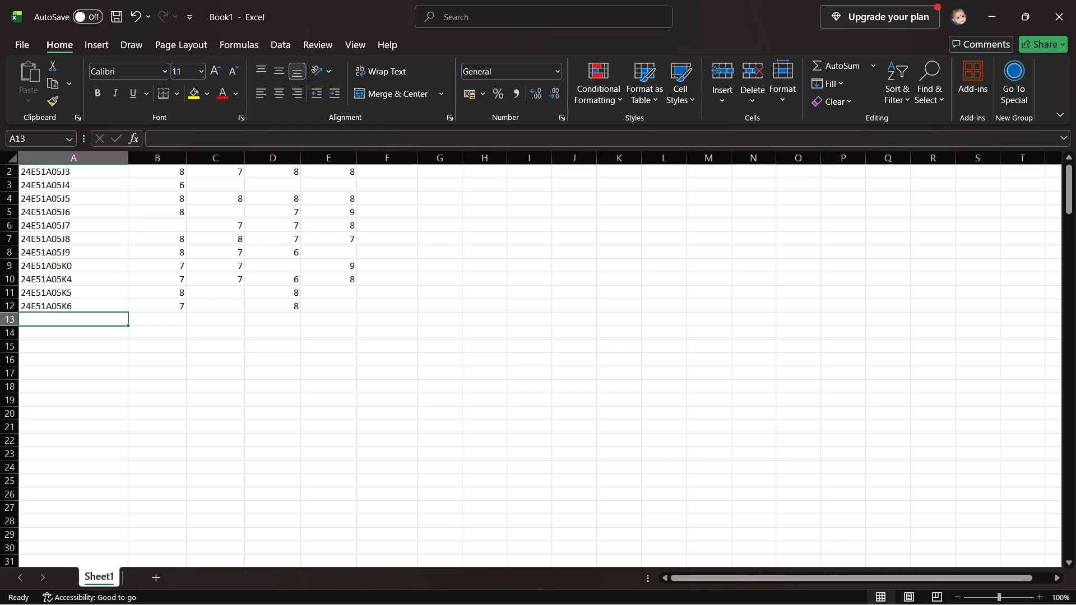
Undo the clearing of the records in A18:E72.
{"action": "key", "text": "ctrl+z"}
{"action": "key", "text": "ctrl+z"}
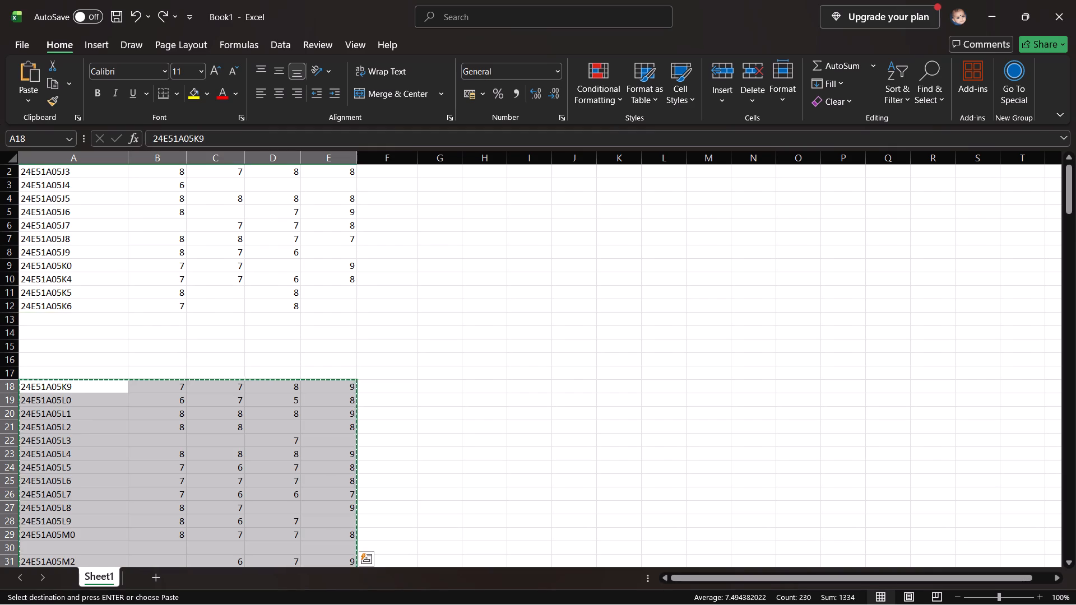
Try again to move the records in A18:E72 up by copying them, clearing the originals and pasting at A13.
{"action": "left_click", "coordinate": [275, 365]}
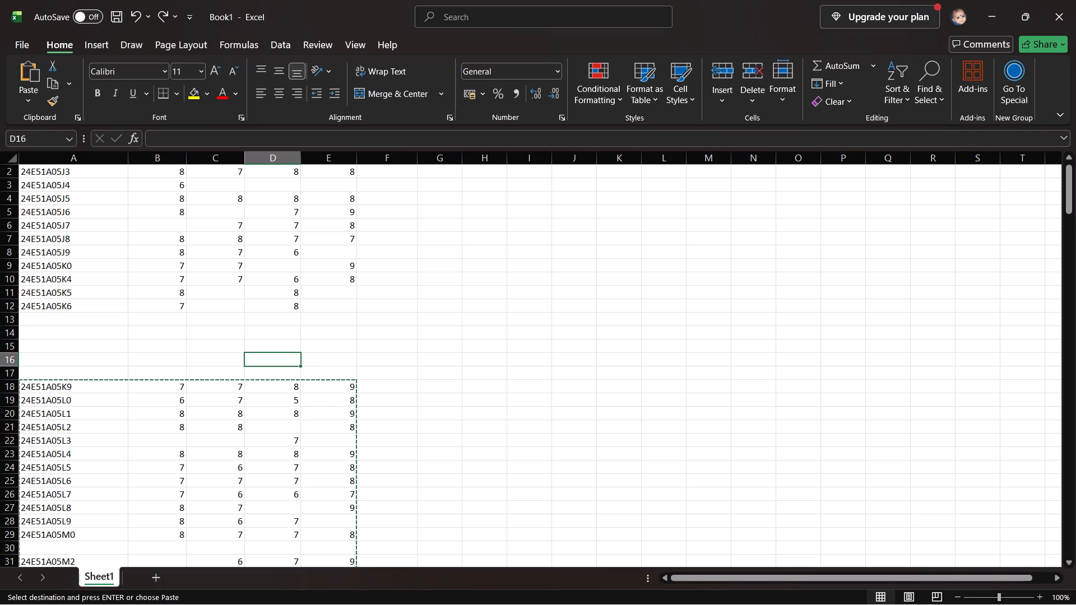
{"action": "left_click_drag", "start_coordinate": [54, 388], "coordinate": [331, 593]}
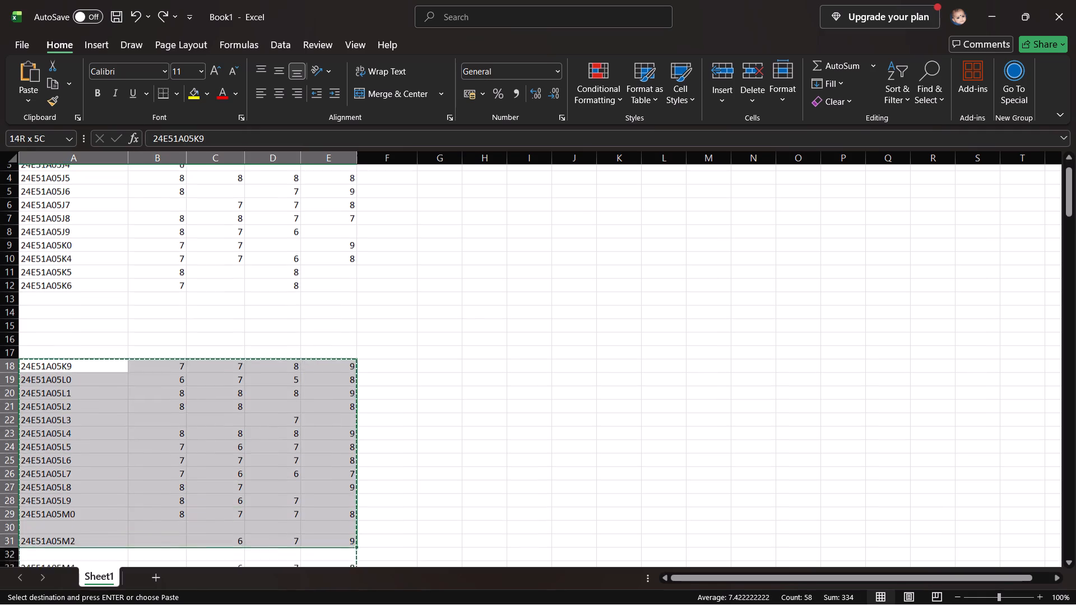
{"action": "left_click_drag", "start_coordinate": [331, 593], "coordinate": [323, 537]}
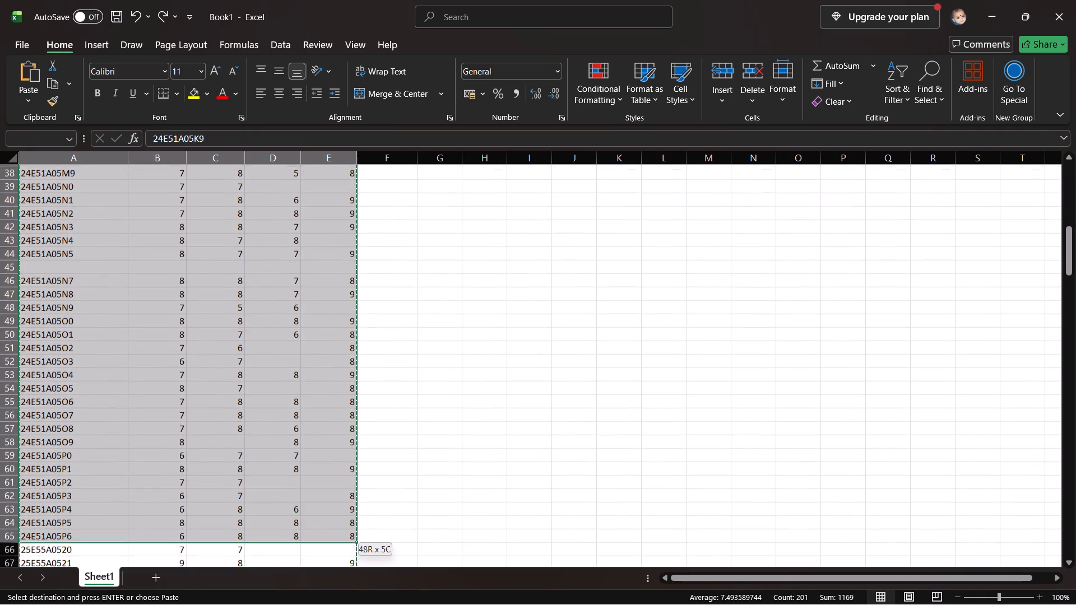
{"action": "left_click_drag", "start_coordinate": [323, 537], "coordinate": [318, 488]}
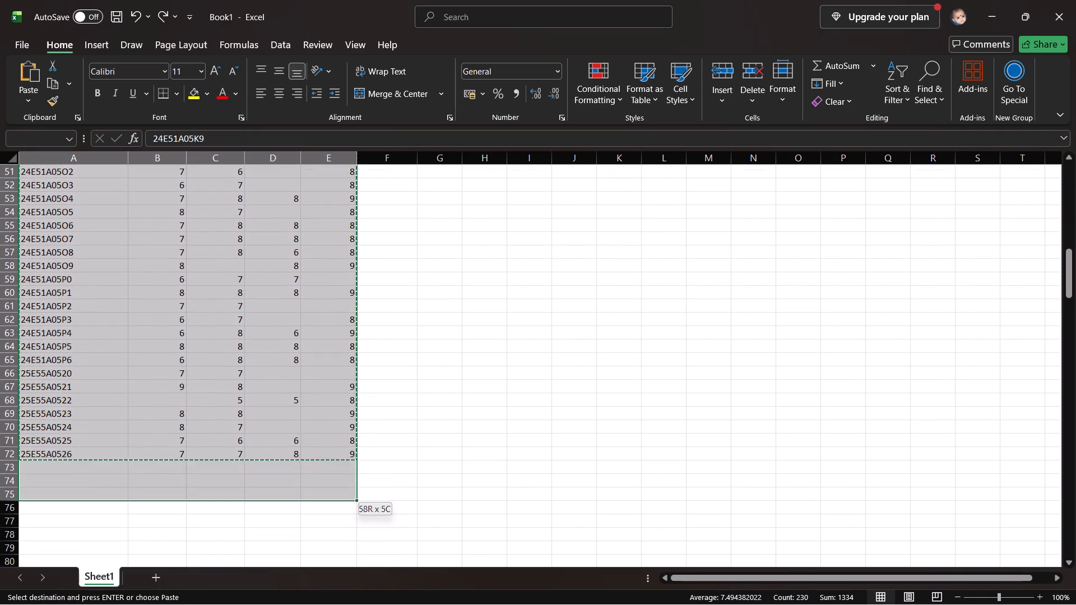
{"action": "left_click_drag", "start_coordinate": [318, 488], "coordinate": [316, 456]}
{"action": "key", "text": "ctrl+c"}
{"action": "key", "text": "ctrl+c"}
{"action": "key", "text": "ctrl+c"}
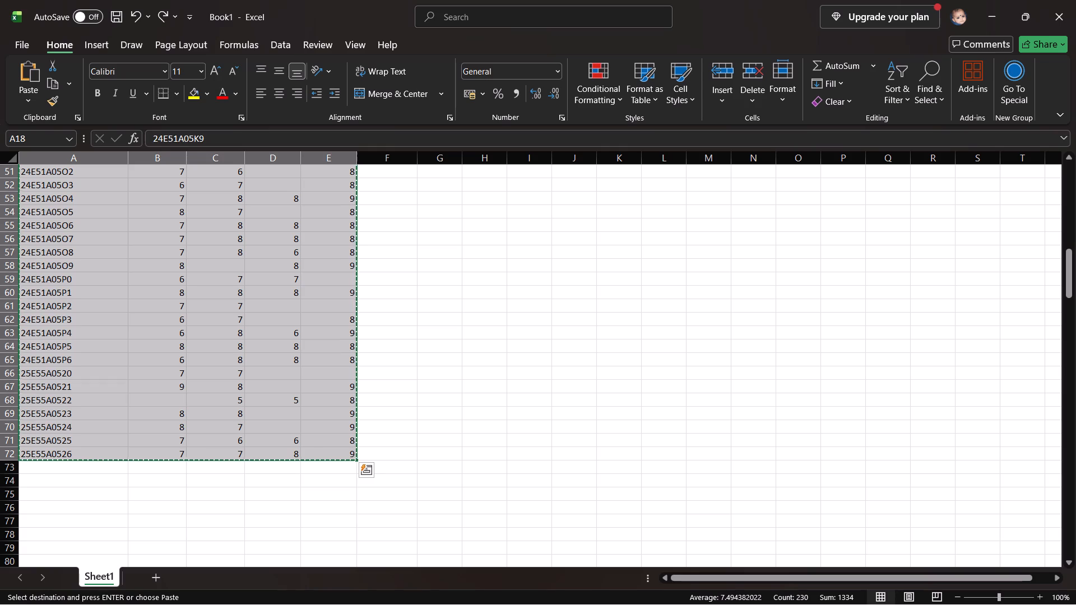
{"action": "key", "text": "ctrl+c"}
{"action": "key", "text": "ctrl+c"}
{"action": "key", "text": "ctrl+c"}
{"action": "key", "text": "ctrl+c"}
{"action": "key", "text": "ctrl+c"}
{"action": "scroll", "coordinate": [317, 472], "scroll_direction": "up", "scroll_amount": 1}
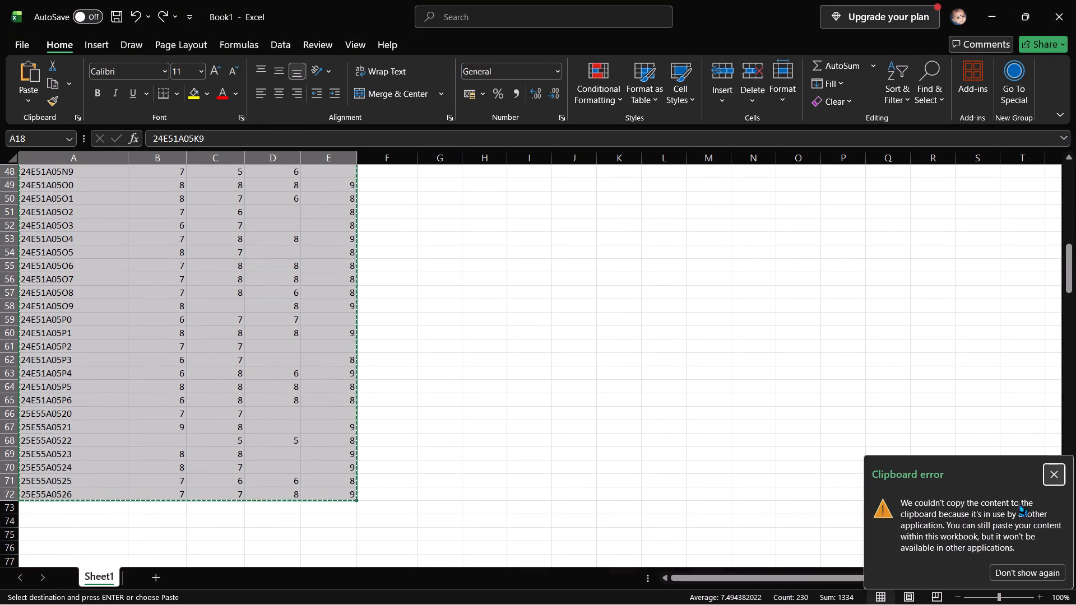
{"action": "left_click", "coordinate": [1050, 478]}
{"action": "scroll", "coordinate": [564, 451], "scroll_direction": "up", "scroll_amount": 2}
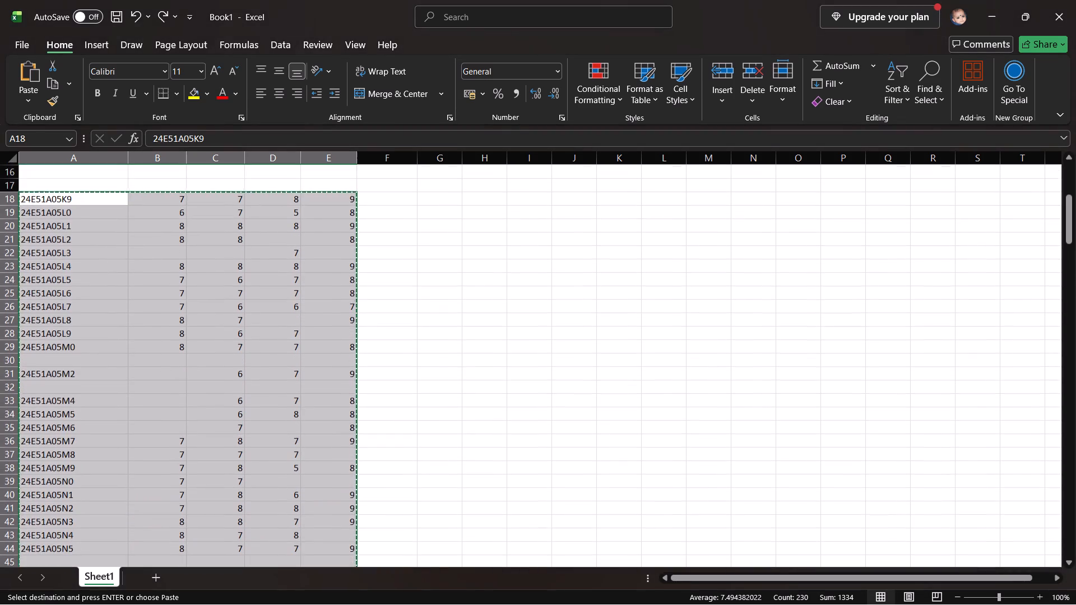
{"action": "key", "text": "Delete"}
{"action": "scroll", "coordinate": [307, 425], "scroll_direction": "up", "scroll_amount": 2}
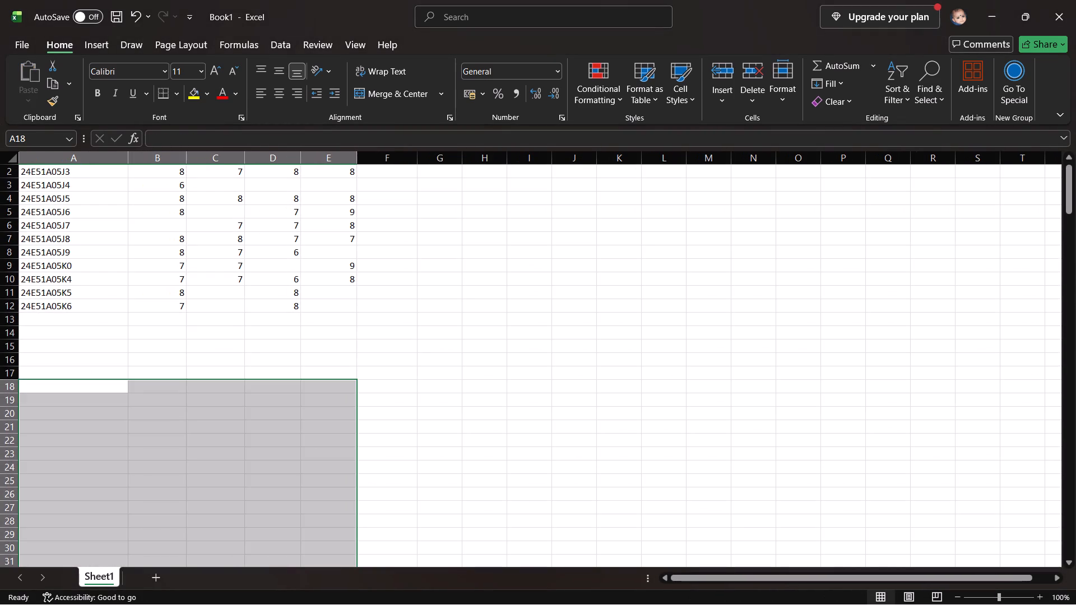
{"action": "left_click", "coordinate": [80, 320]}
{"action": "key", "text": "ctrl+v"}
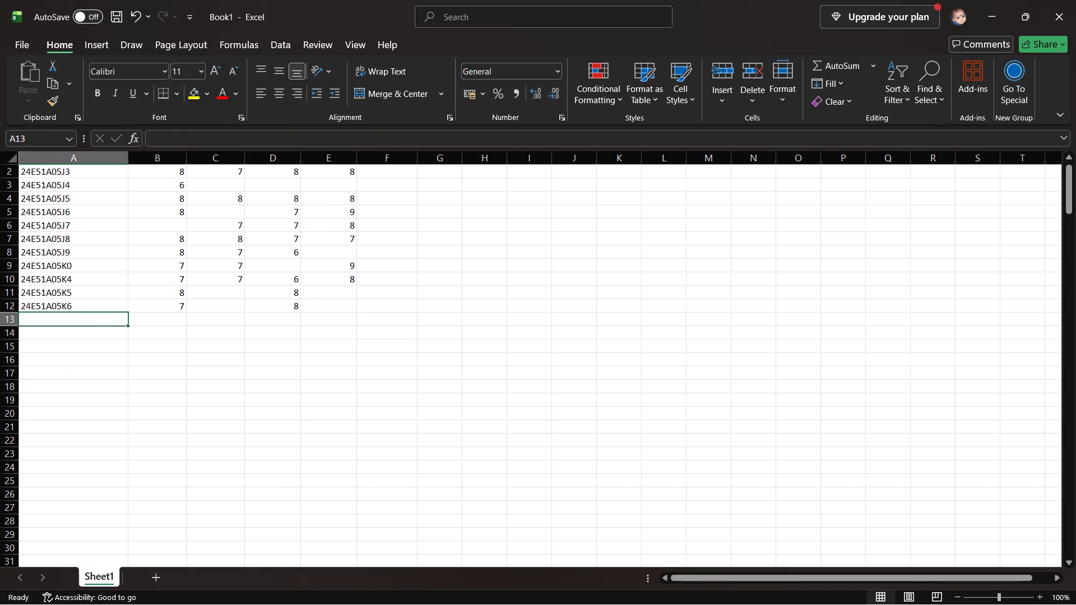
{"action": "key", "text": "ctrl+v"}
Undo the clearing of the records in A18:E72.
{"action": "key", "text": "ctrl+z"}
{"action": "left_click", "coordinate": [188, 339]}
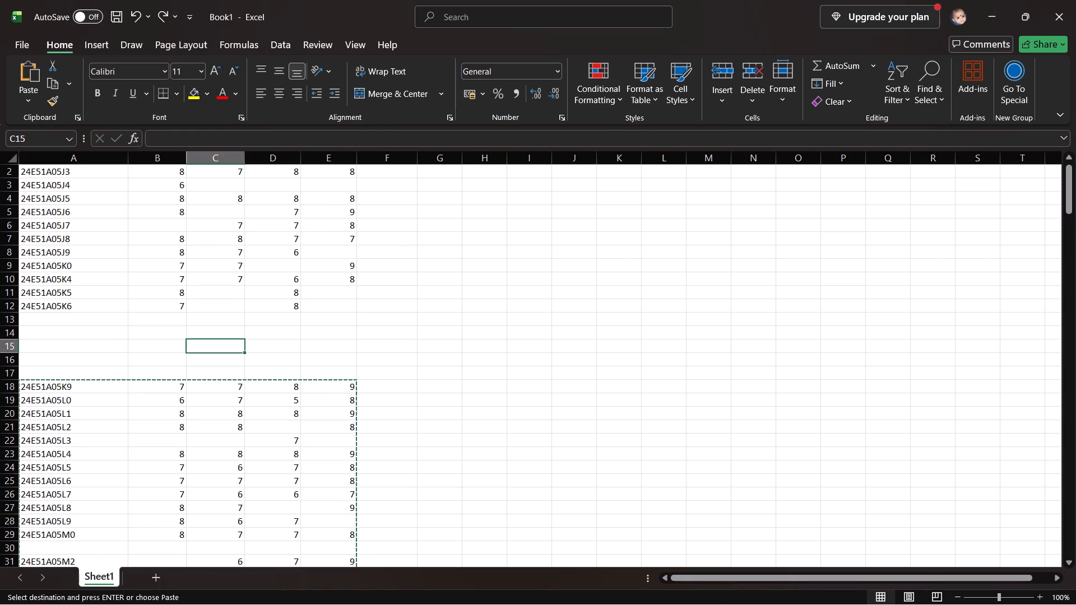
Copy the five records in A18:E22 into the blank rows starting at A13.
{"action": "left_click_drag", "start_coordinate": [63, 386], "coordinate": [349, 421]}
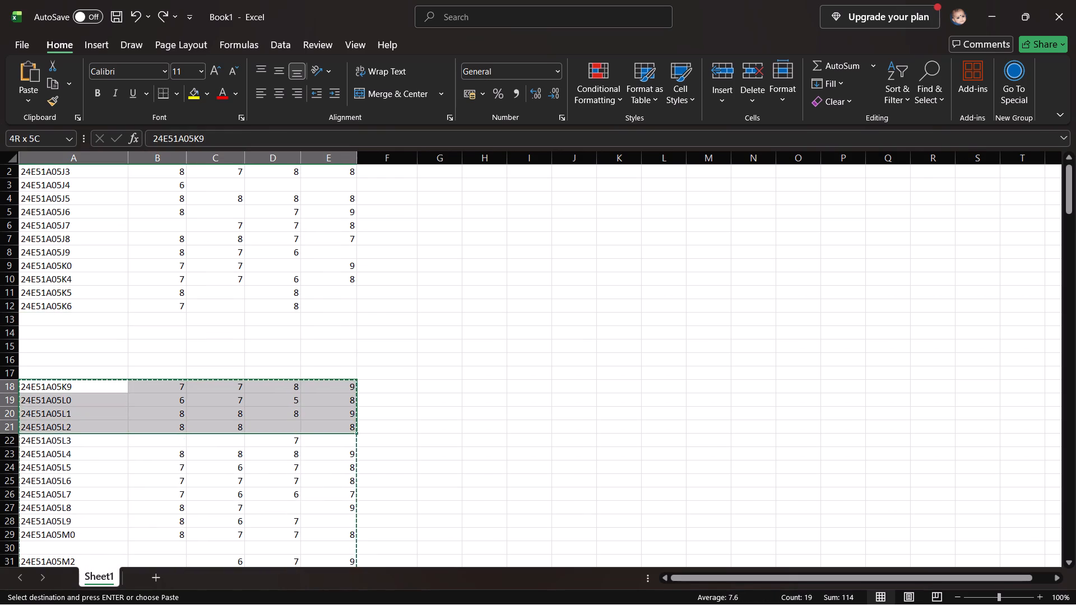
{"action": "left_click_drag", "start_coordinate": [349, 421], "coordinate": [350, 445]}
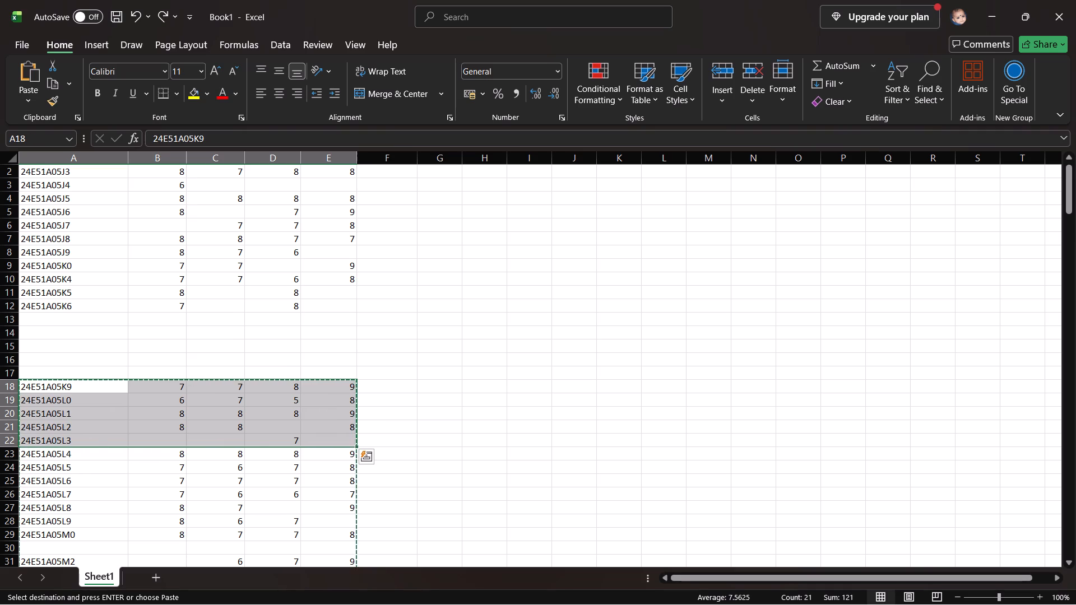
{"action": "key", "text": "ctrl+c"}
{"action": "key", "text": "ctrl+c"}
{"action": "key", "text": "ctrl+c"}
{"action": "key", "text": "ctrl+c"}
{"action": "left_click", "coordinate": [84, 323]}
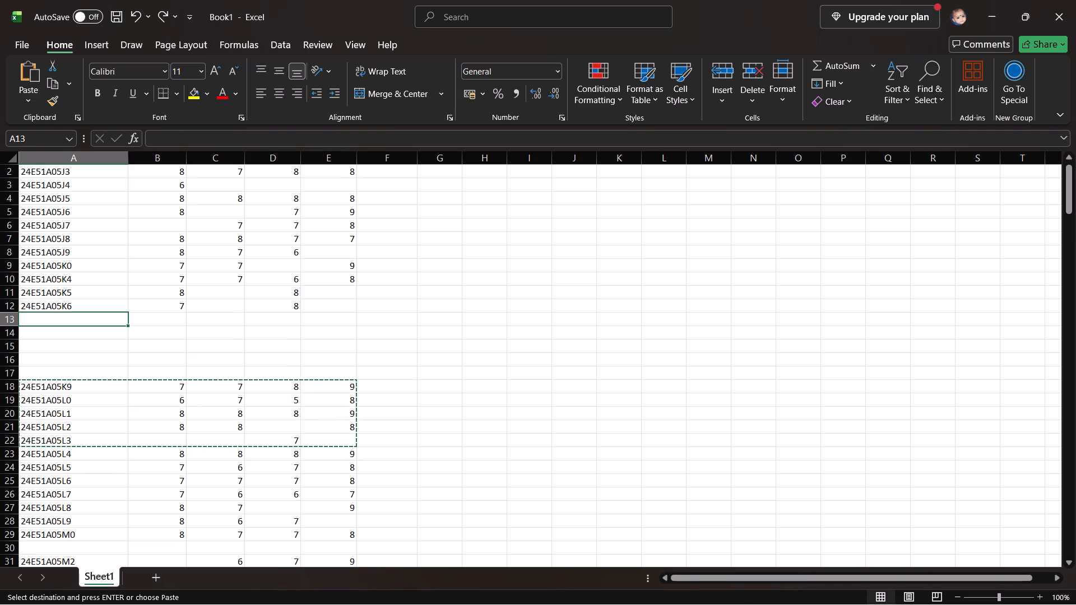
{"action": "key", "text": "ctrl+v"}
Clear the duplicated records left in A18:E22.
{"action": "left_click_drag", "start_coordinate": [57, 384], "coordinate": [82, 395]}
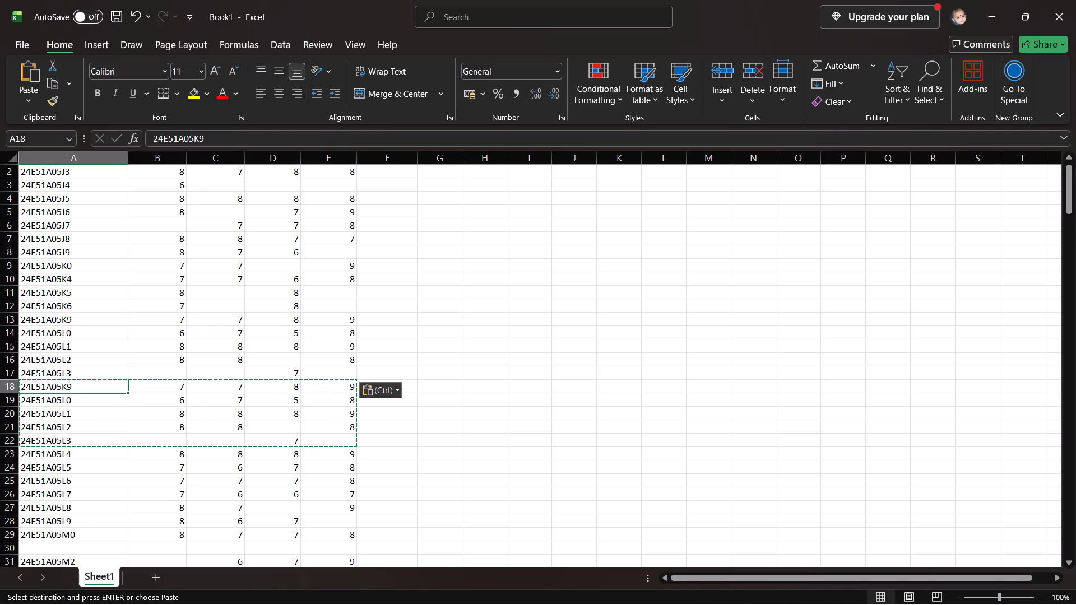
{"action": "left_click_drag", "start_coordinate": [82, 395], "coordinate": [333, 440]}
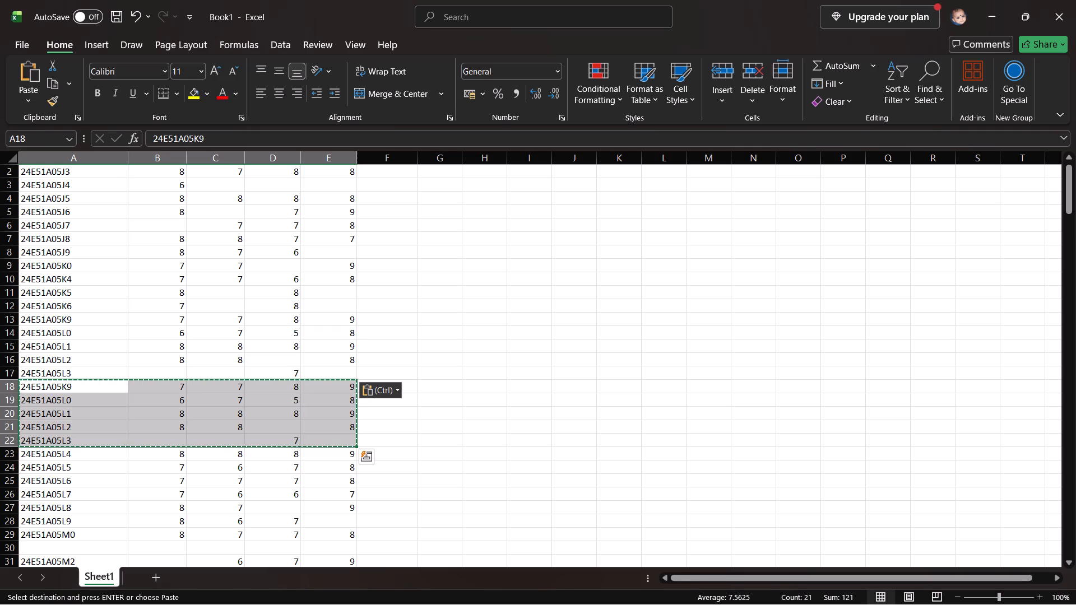
{"action": "key", "text": "Delete"}
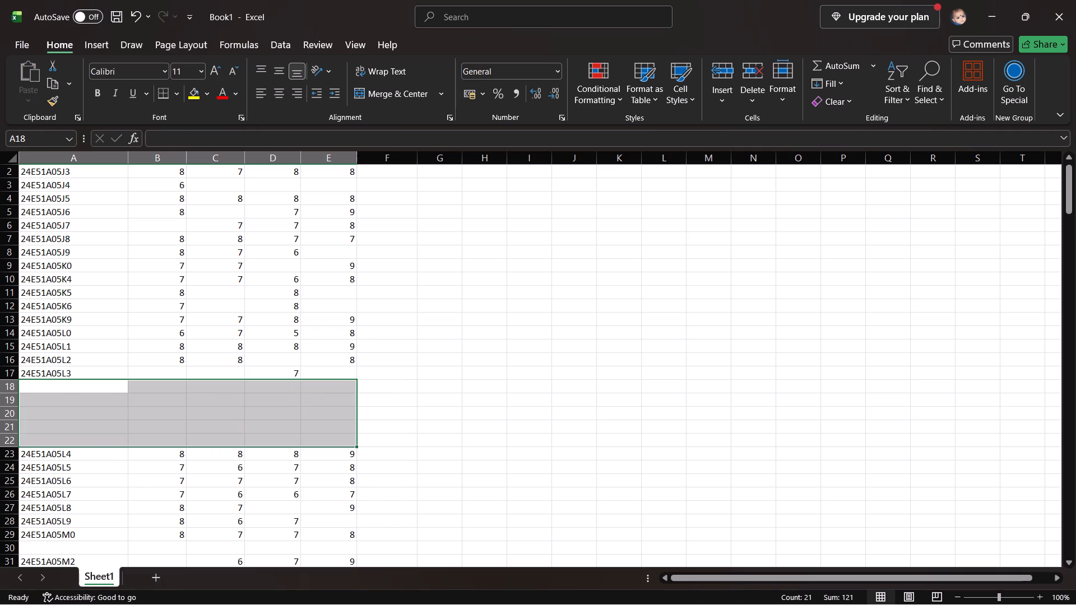
{"action": "left_click", "coordinate": [392, 442]}
Copy the five records in A23:E27 into the blank rows starting at A18.
{"action": "left_click", "coordinate": [63, 456]}
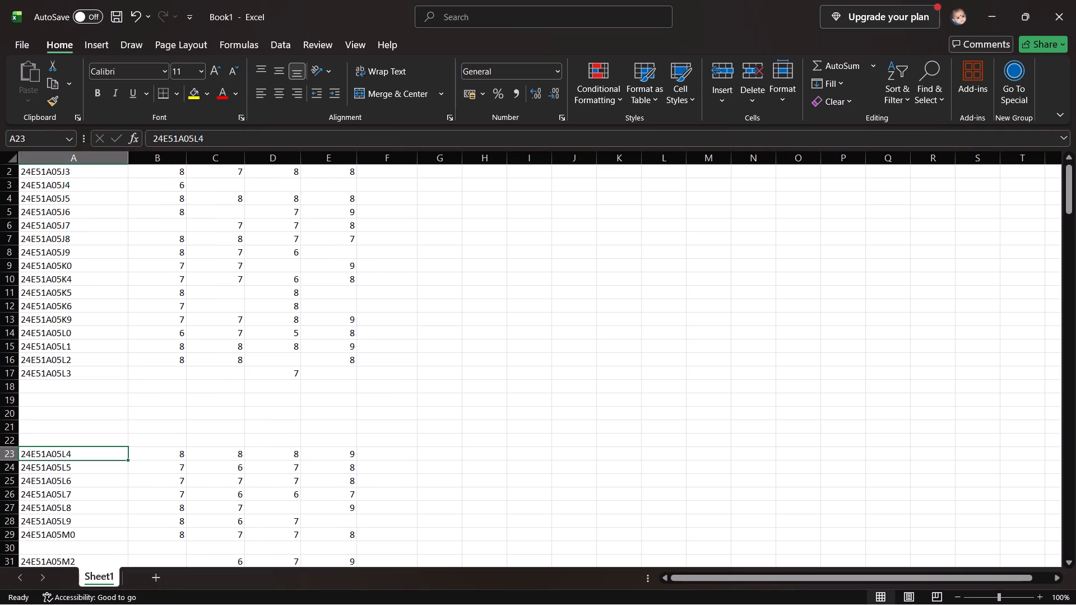
{"action": "scroll", "coordinate": [66, 461], "scroll_direction": "down", "scroll_amount": 1}
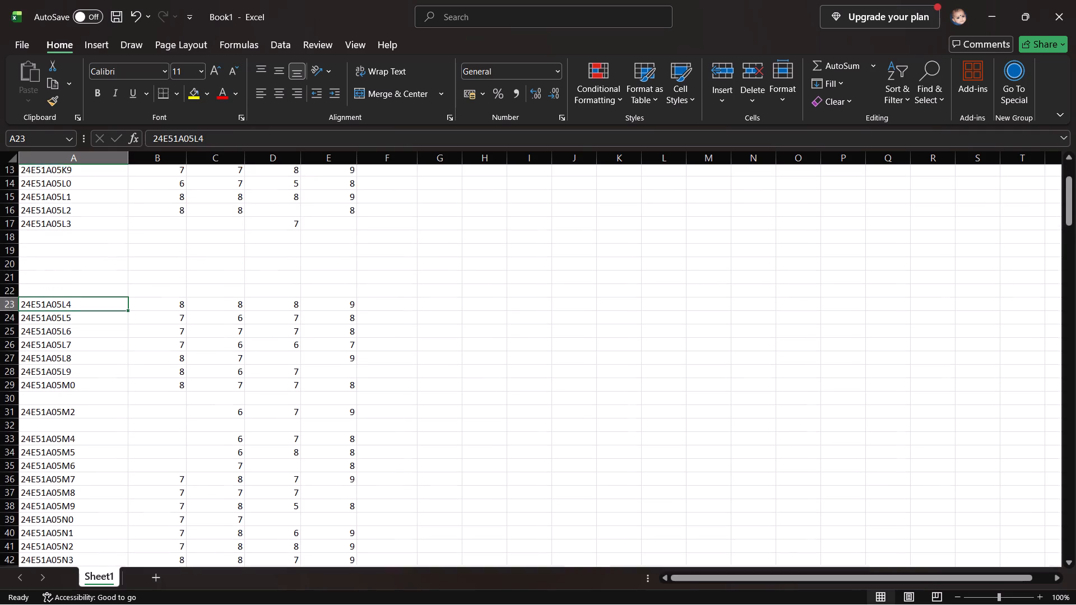
{"action": "scroll", "coordinate": [66, 461], "scroll_direction": "down", "scroll_amount": 1}
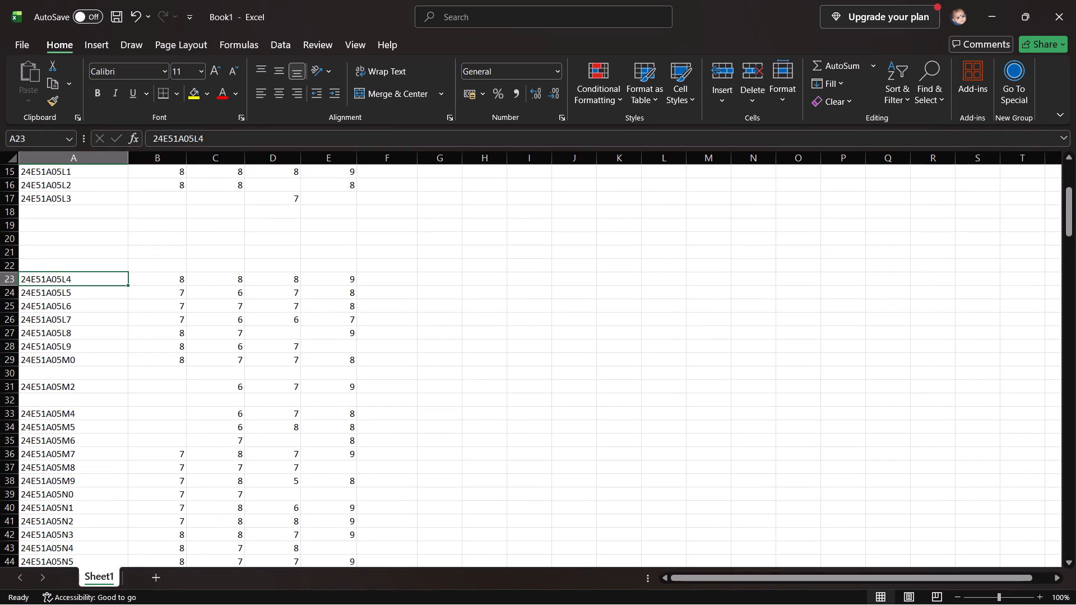
{"action": "scroll", "coordinate": [154, 505], "scroll_direction": "up", "scroll_amount": 1}
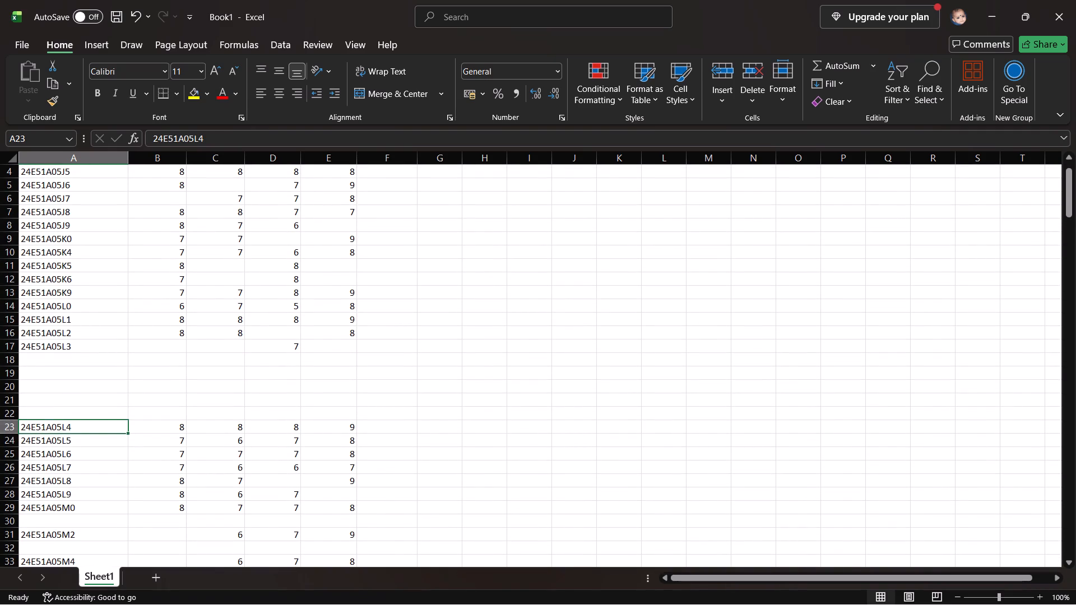
{"action": "left_click_drag", "start_coordinate": [55, 425], "coordinate": [73, 462]}
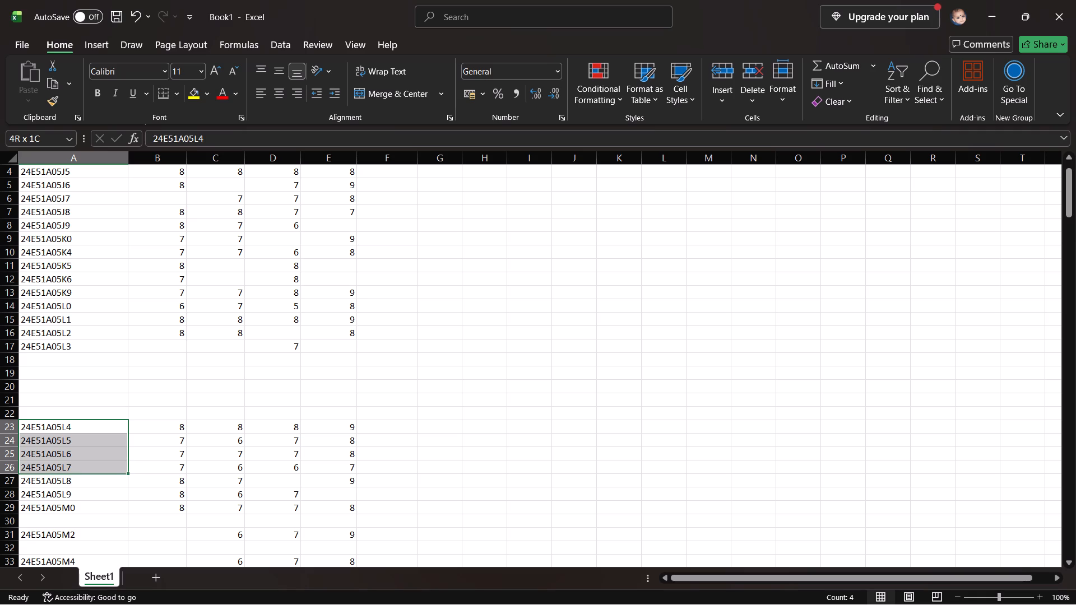
{"action": "left_click_drag", "start_coordinate": [73, 462], "coordinate": [309, 484]}
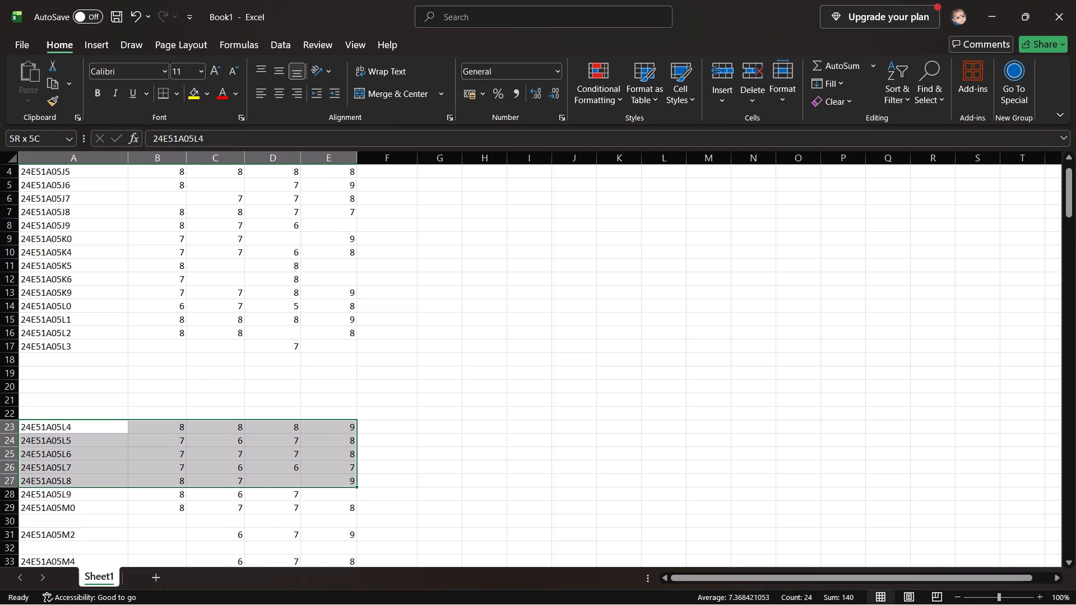
{"action": "left_click_drag", "start_coordinate": [309, 484], "coordinate": [338, 482]}
{"action": "key", "text": "ctrl+c"}
{"action": "key", "text": "ctrl+c"}
{"action": "key", "text": "ctrl+c"}
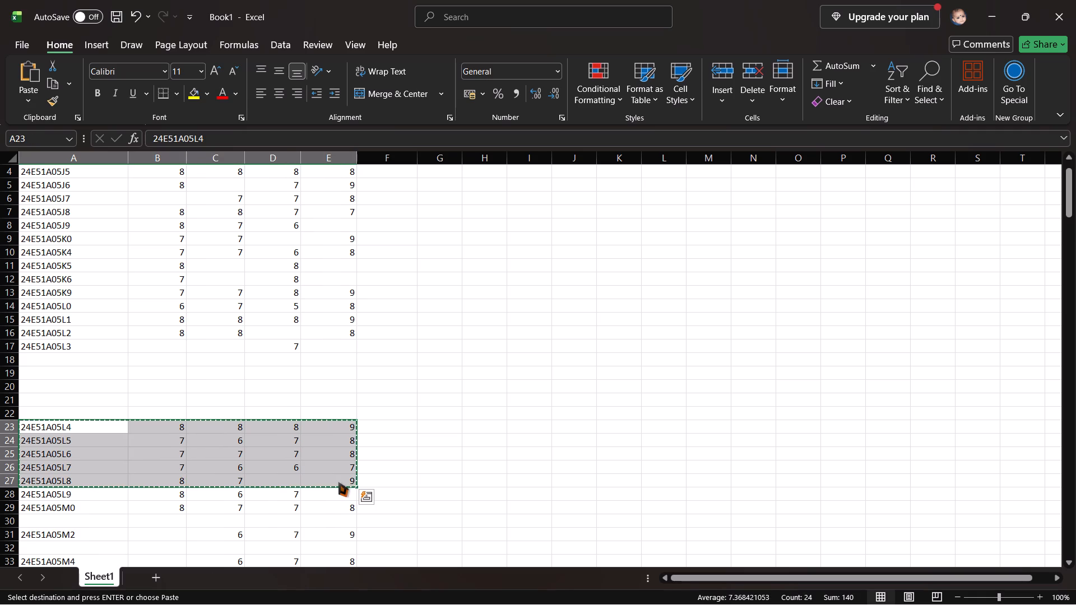
{"action": "key", "text": "ctrl+c"}
{"action": "key", "text": "ctrl+c"}
{"action": "left_click", "coordinate": [105, 361]}
{"action": "key", "text": "ctrl+v"}
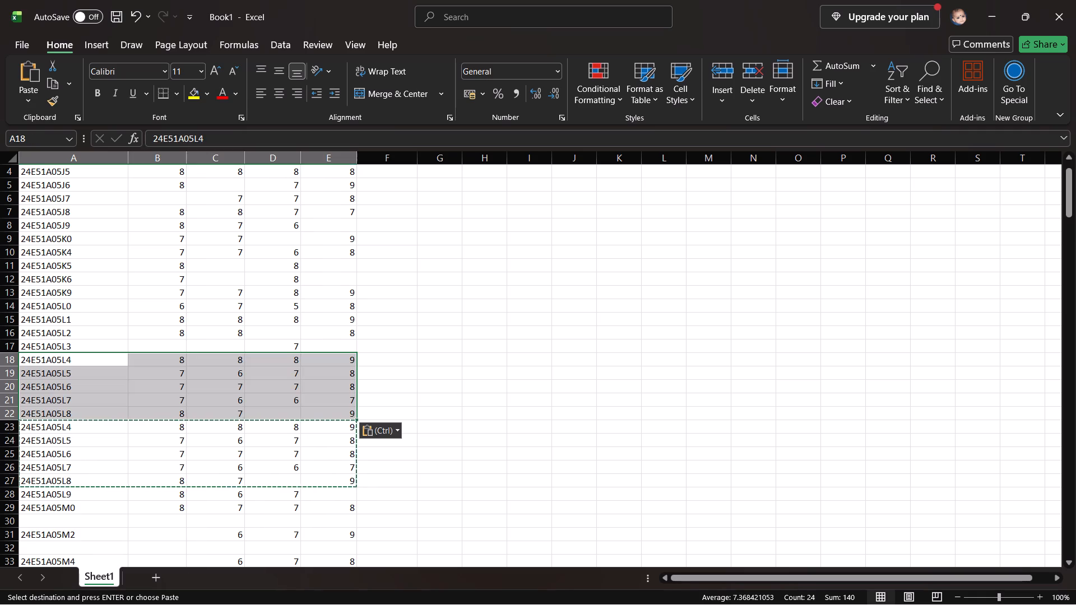
Clear the duplicated records left in A23:E27.
{"action": "left_click_drag", "start_coordinate": [55, 425], "coordinate": [330, 480]}
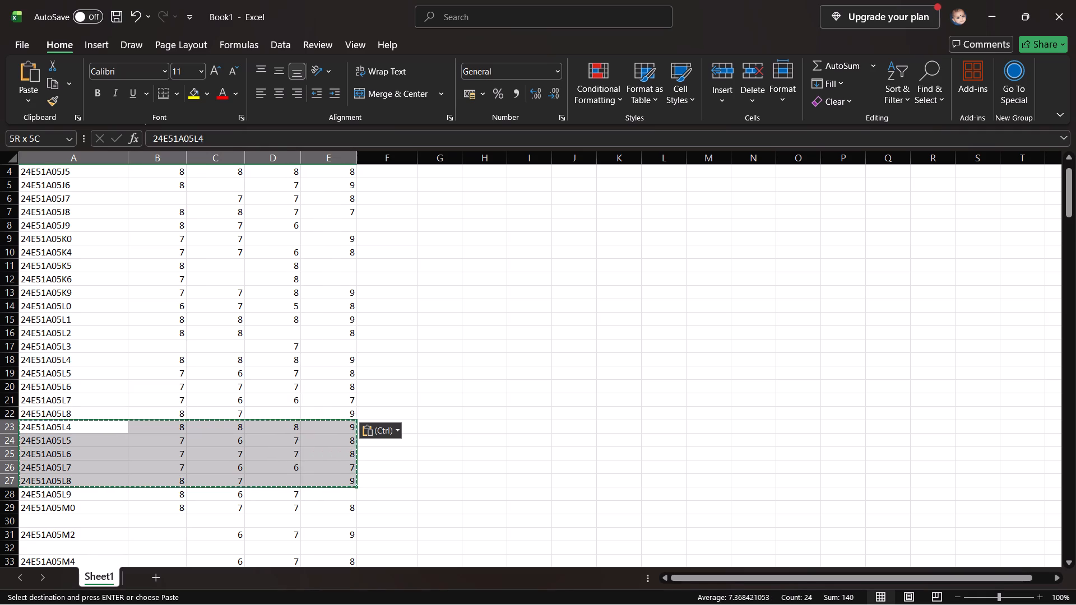
{"action": "left_click_drag", "start_coordinate": [330, 480], "coordinate": [333, 481]}
{"action": "key", "text": "Delete"}
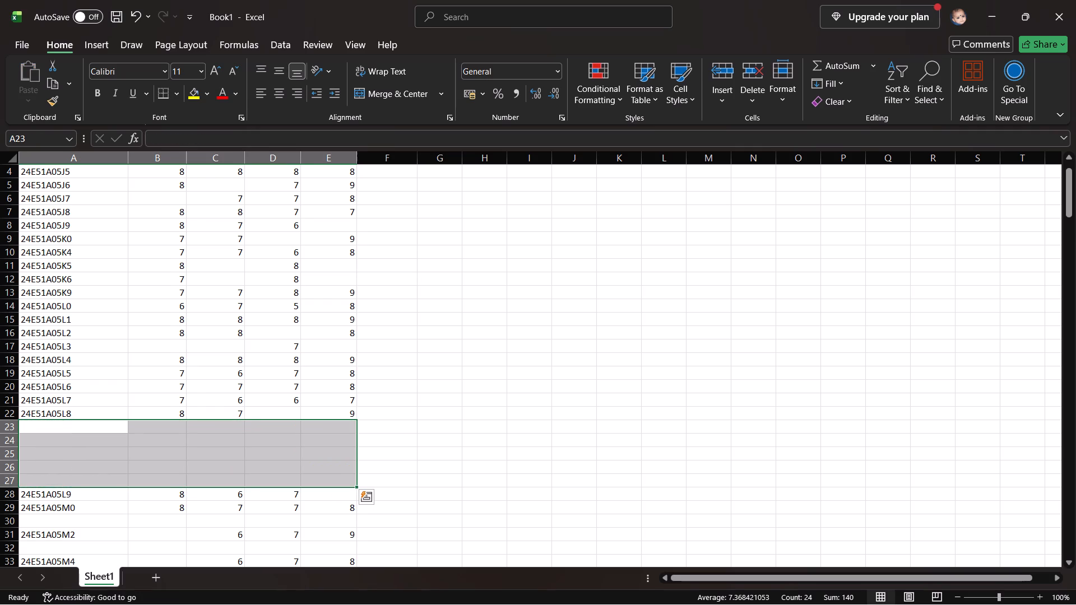
Copy the two records in A28:E29 into the blank rows starting at A23.
{"action": "scroll", "coordinate": [263, 441], "scroll_direction": "down", "scroll_amount": 1}
{"action": "scroll", "coordinate": [183, 426], "scroll_direction": "right", "scroll_amount": 1}
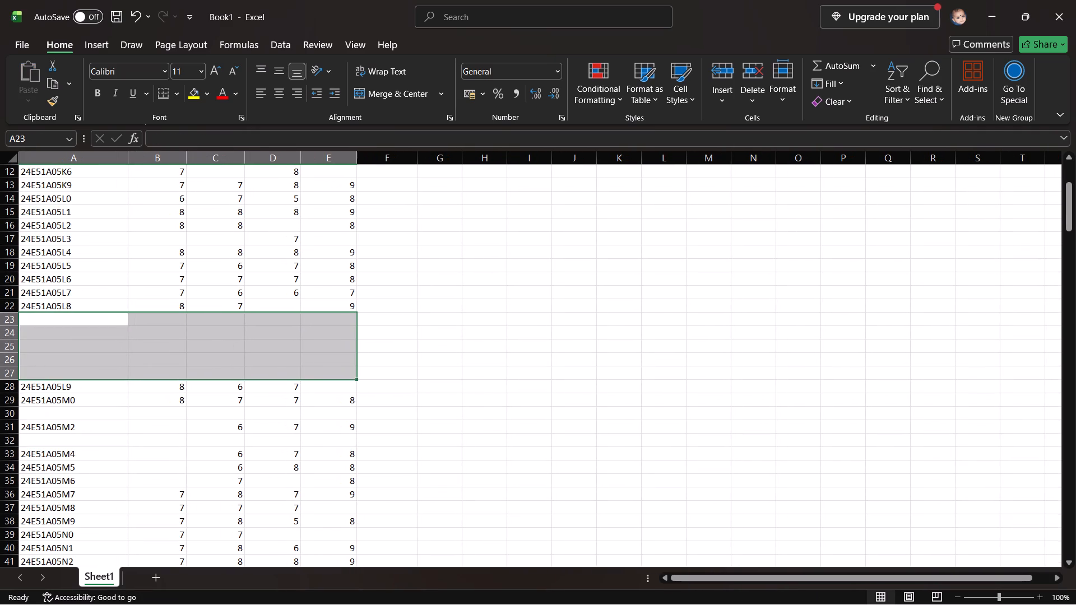
{"action": "left_click_drag", "start_coordinate": [48, 386], "coordinate": [323, 402]}
{"action": "key", "text": "ctrl+c"}
{"action": "key", "text": "ctrl+c"}
{"action": "key", "text": "ctrl+c"}
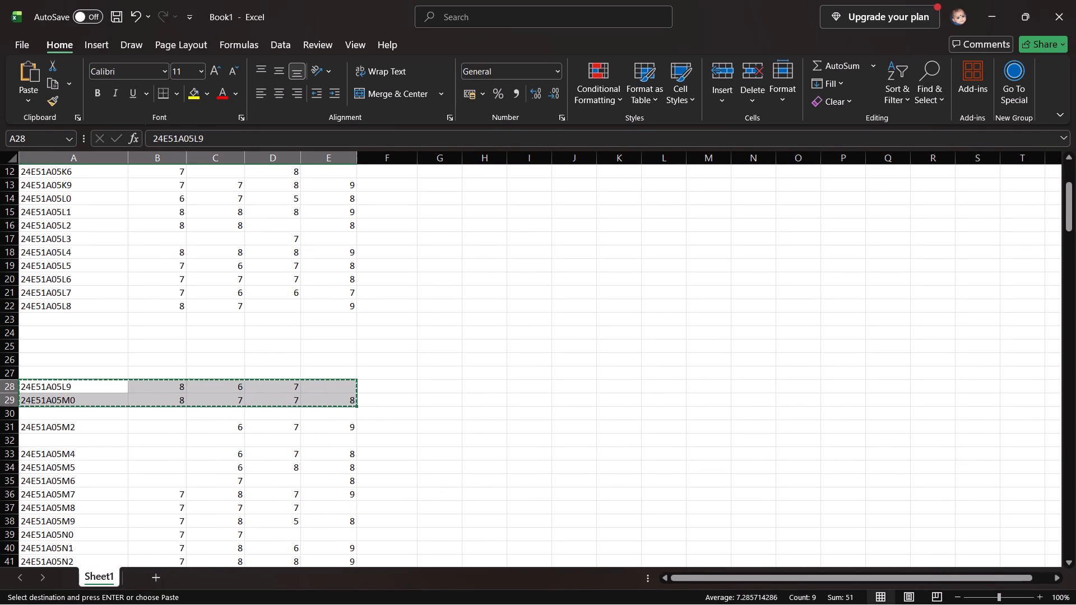
{"action": "left_click", "coordinate": [97, 318]}
{"action": "key", "text": "ctrl+v"}
Clear the duplicated records left in A28:E29.
{"action": "left_click_drag", "start_coordinate": [58, 389], "coordinate": [333, 403]}
{"action": "key", "text": "Delete"}
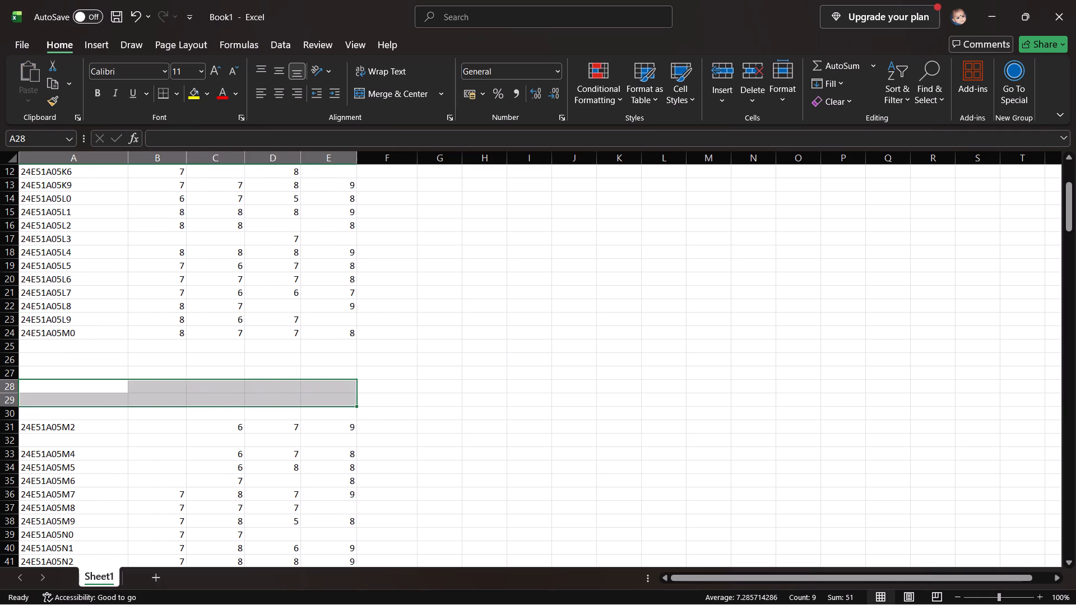
{"action": "scroll", "coordinate": [333, 403], "scroll_direction": "right", "scroll_amount": 2}
{"action": "left_click_drag", "start_coordinate": [44, 428], "coordinate": [313, 417]}
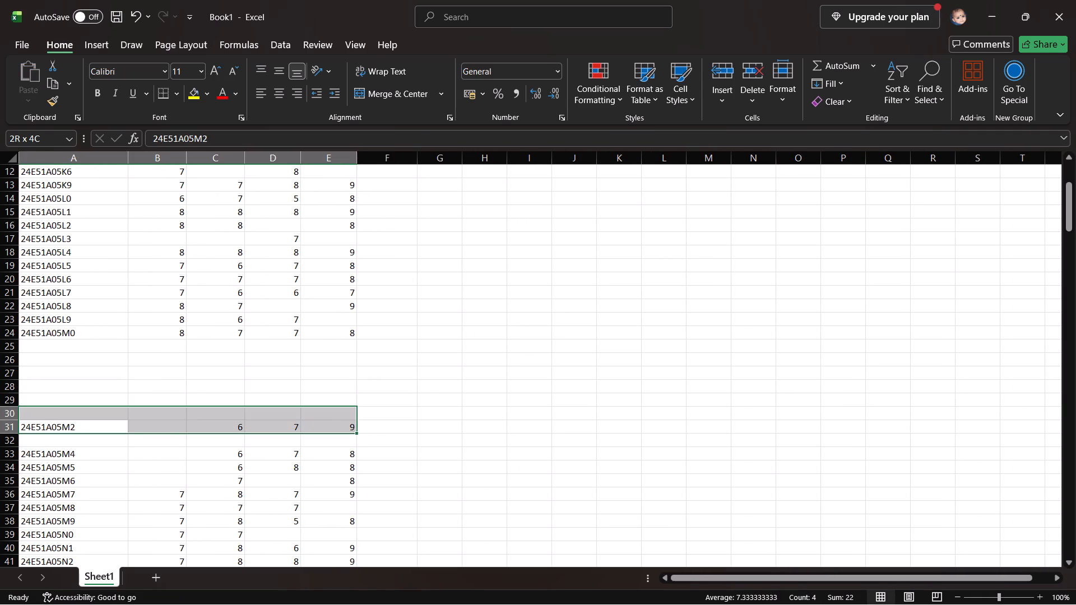
{"action": "left_click_drag", "start_coordinate": [313, 417], "coordinate": [350, 428]}
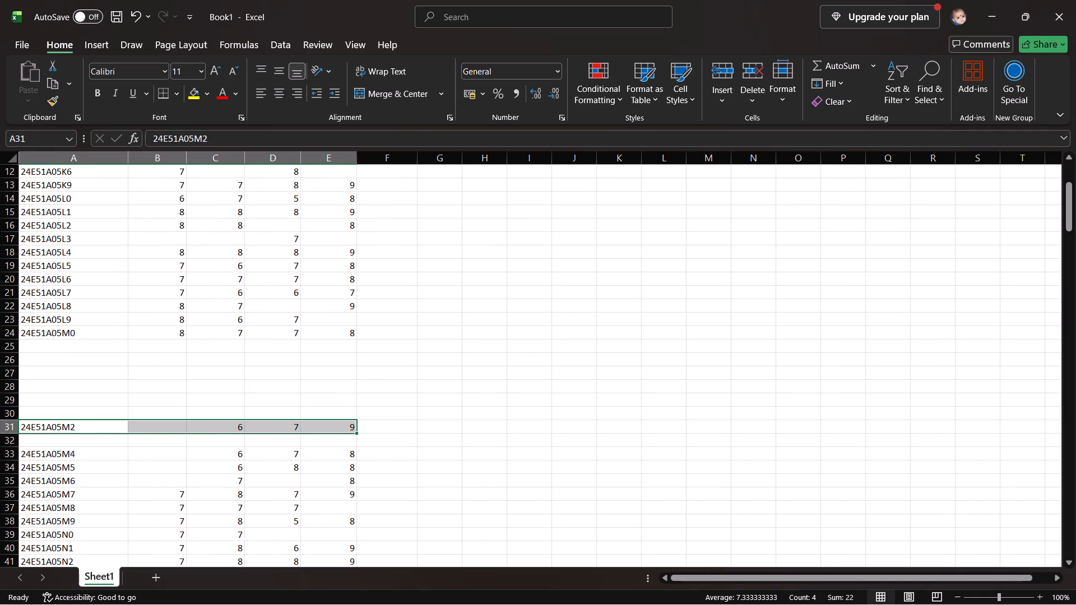
{"action": "key", "text": "ctrl+c"}
{"action": "key", "text": "ctrl+c"}
{"action": "key", "text": "ctrl+c"}
{"action": "left_click", "coordinate": [104, 348]}
{"action": "key", "text": "ctrl+v"}
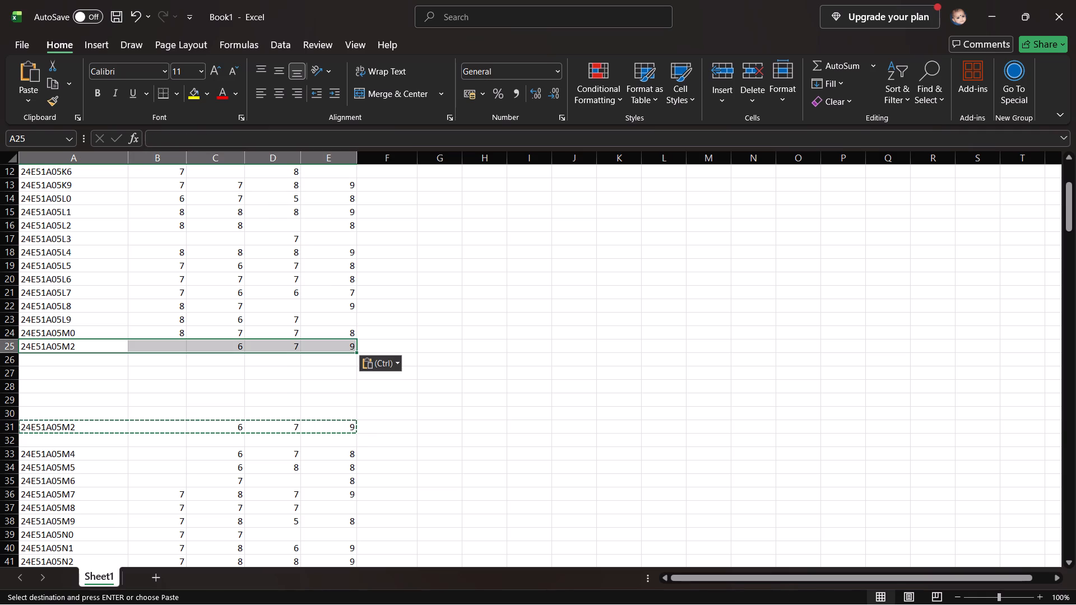
{"action": "left_click", "coordinate": [97, 429]}
{"action": "key", "text": "Delete"}
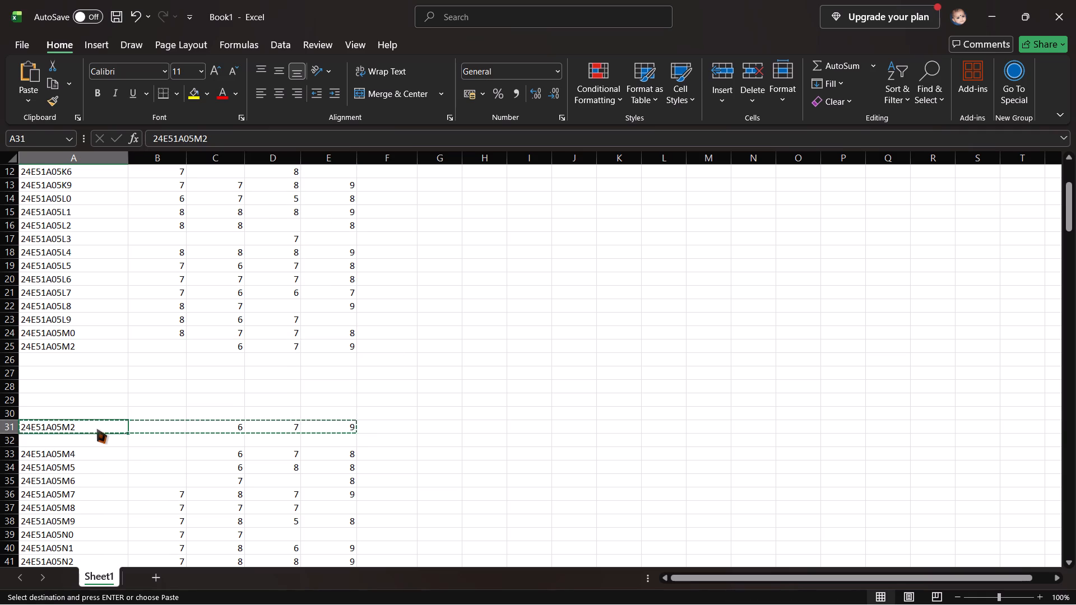
{"action": "left_click_drag", "start_coordinate": [119, 432], "coordinate": [137, 430]}
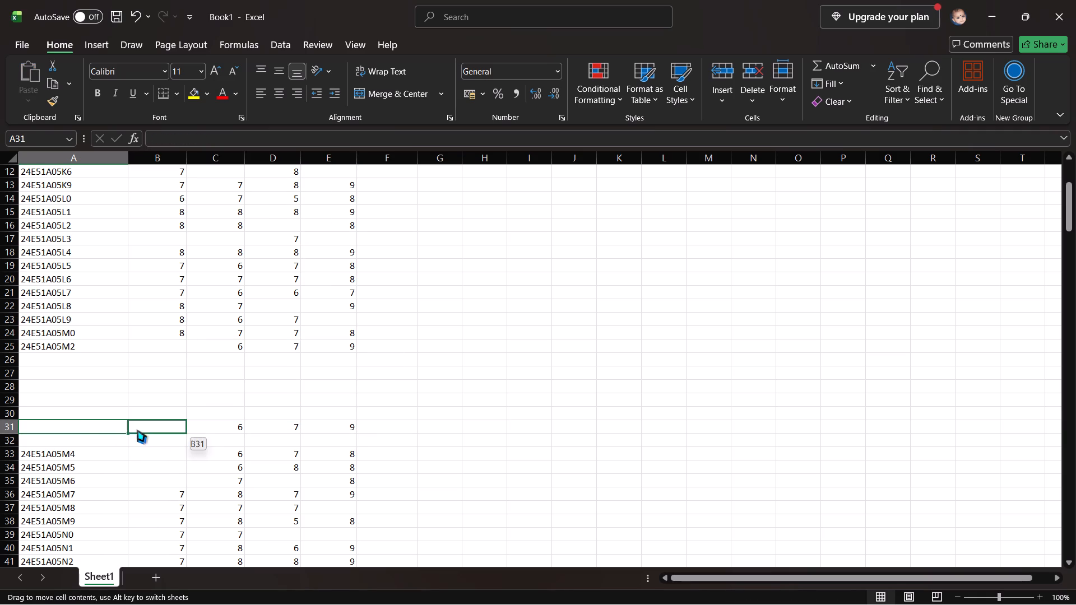
{"action": "left_click_drag", "start_coordinate": [137, 430], "coordinate": [110, 427]}
{"action": "left_click_drag", "start_coordinate": [117, 427], "coordinate": [309, 428]}
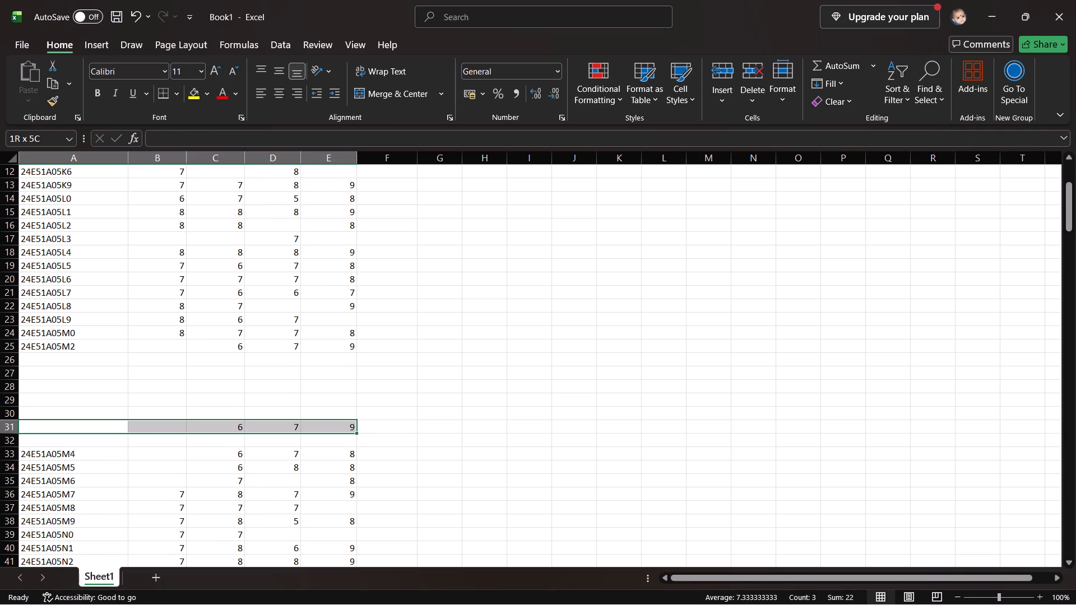
{"action": "left_click_drag", "start_coordinate": [309, 428], "coordinate": [331, 425]}
{"action": "key", "text": "Delete"}
Copy the seven records in A33:E39 into the blank rows starting at A26.
{"action": "scroll", "coordinate": [331, 425], "scroll_direction": "down", "scroll_amount": 1}
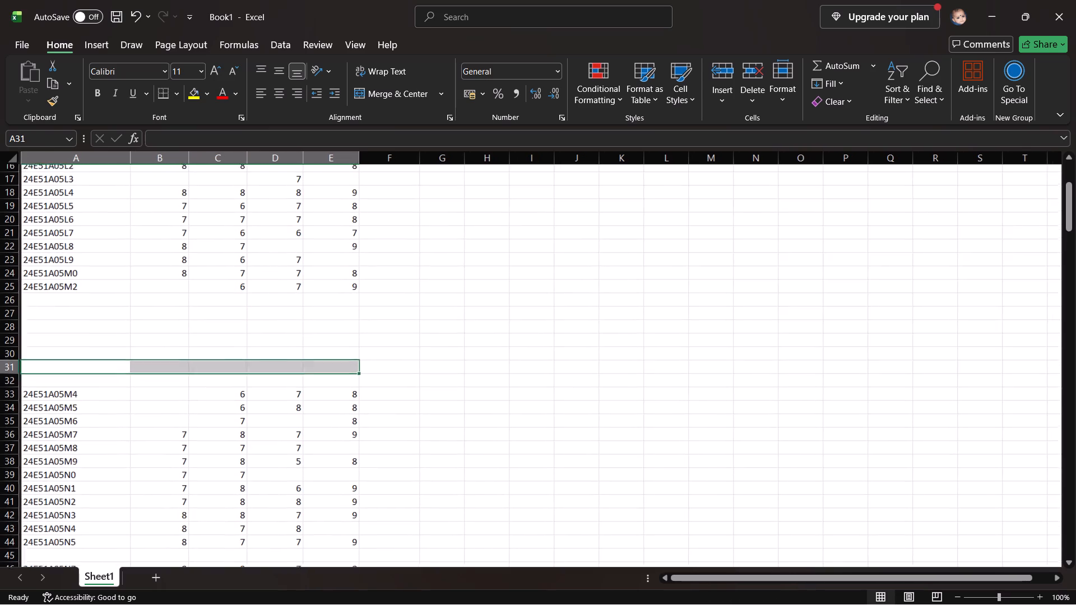
{"action": "left_click", "coordinate": [76, 355]}
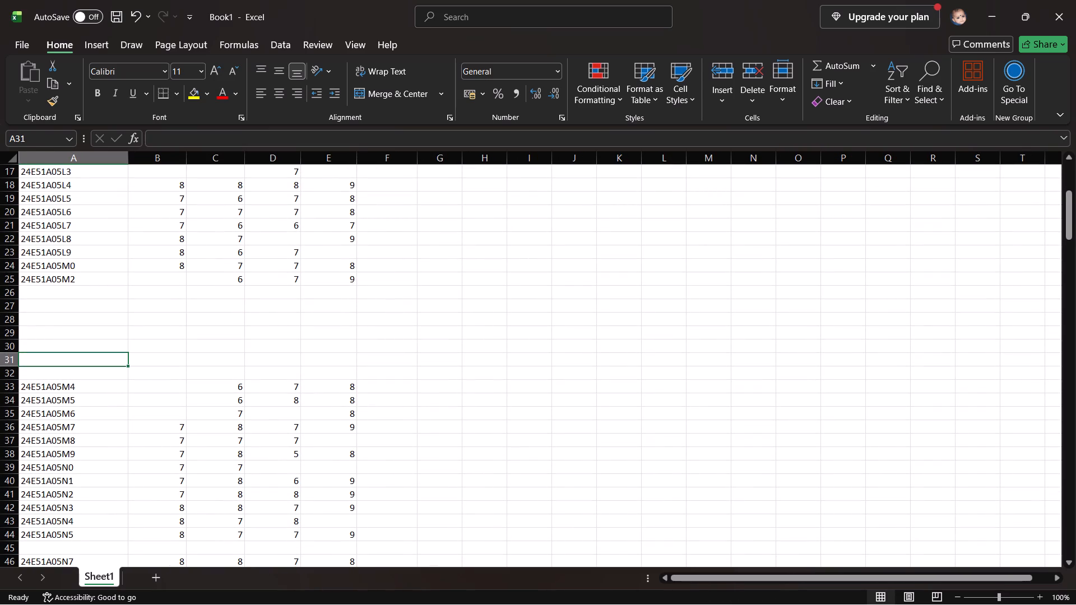
{"action": "left_click_drag", "start_coordinate": [66, 391], "coordinate": [77, 455]}
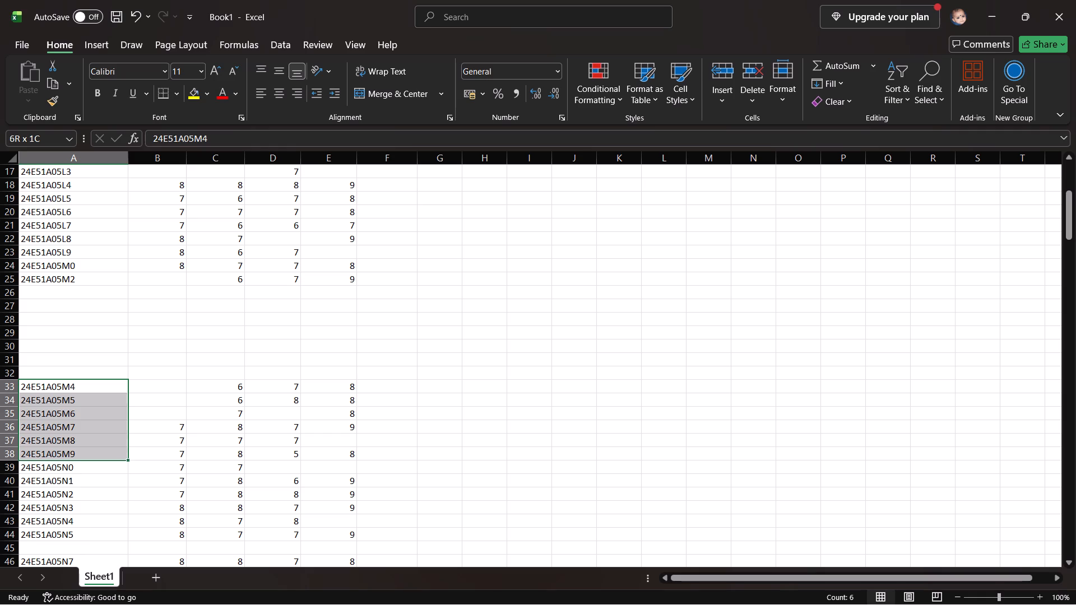
{"action": "left_click_drag", "start_coordinate": [77, 455], "coordinate": [373, 468]}
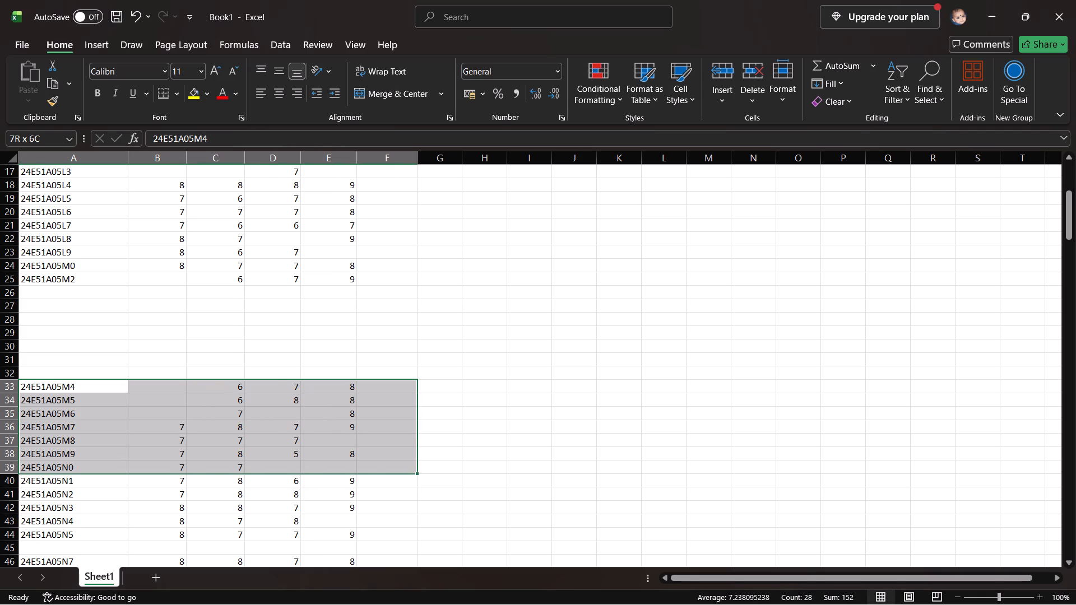
{"action": "left_click_drag", "start_coordinate": [373, 468], "coordinate": [346, 464]}
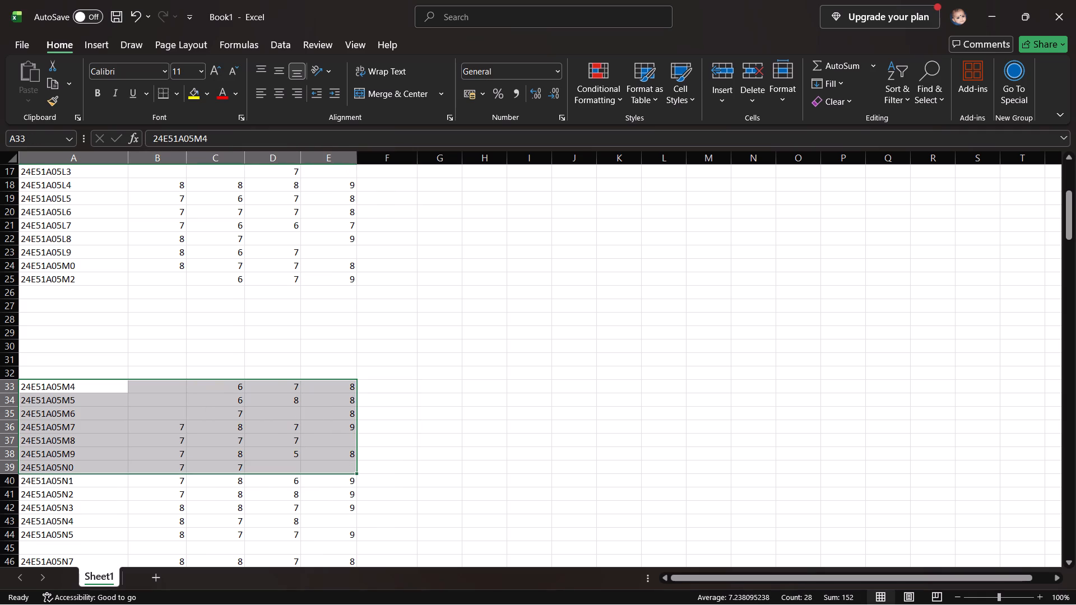
{"action": "key", "text": "ctrl+c"}
{"action": "key", "text": "ctrl+c"}
{"action": "key", "text": "ctrl+c"}
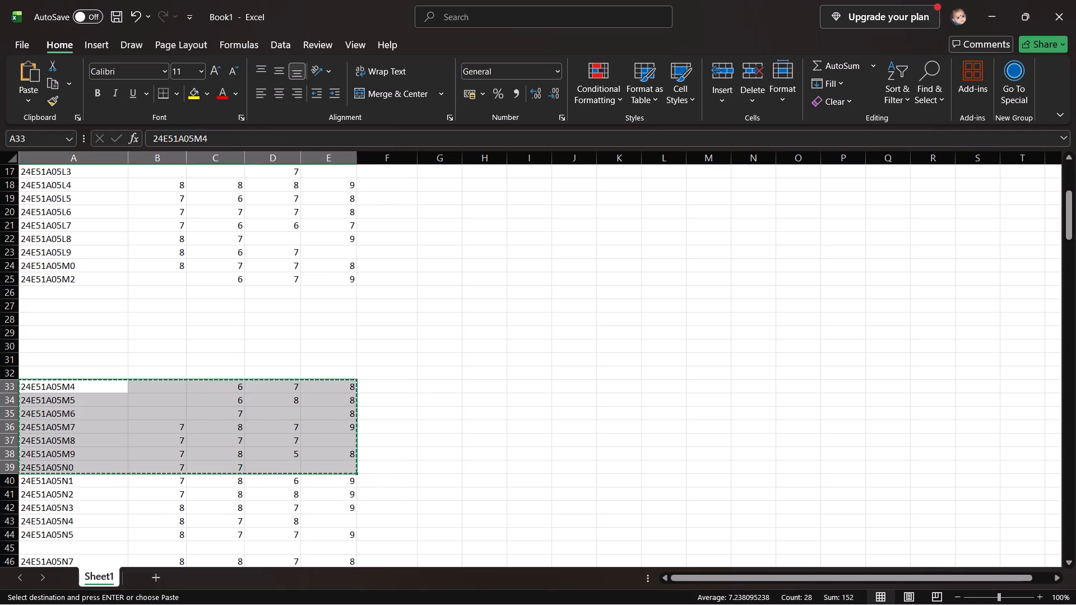
{"action": "left_click", "coordinate": [91, 295]}
{"action": "key", "text": "ctrl+v"}
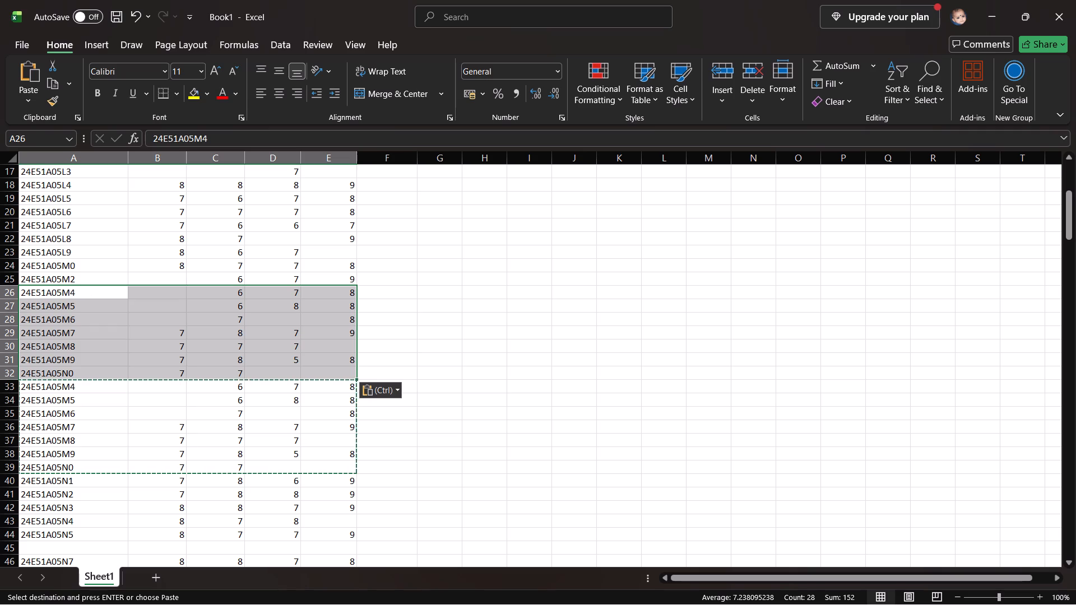
Clear the duplicated records left in A33:E39.
{"action": "left_click_drag", "start_coordinate": [42, 386], "coordinate": [327, 464]}
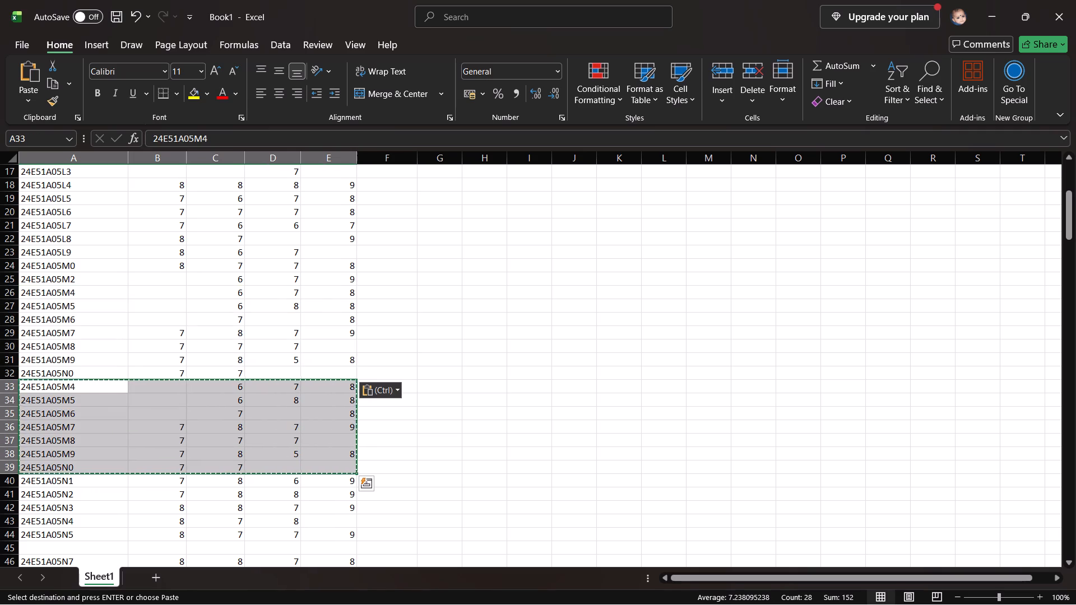
{"action": "key", "text": "Delete"}
Copy the five records in A40:E44 into the blank rows starting at A33.
{"action": "scroll", "coordinate": [123, 467], "scroll_direction": "down", "scroll_amount": 1}
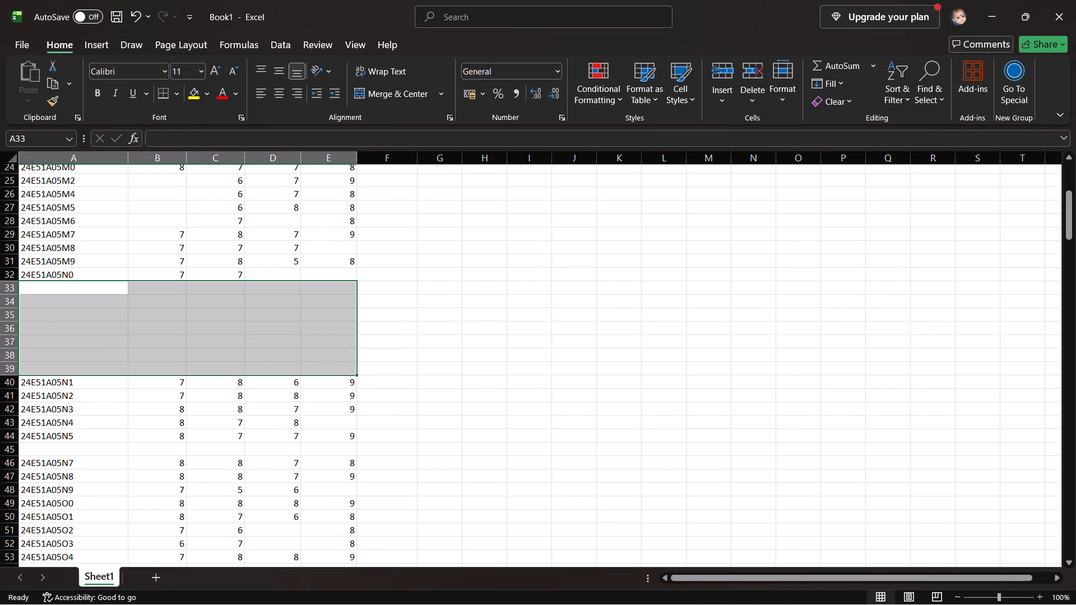
{"action": "left_click_drag", "start_coordinate": [59, 388], "coordinate": [347, 443]}
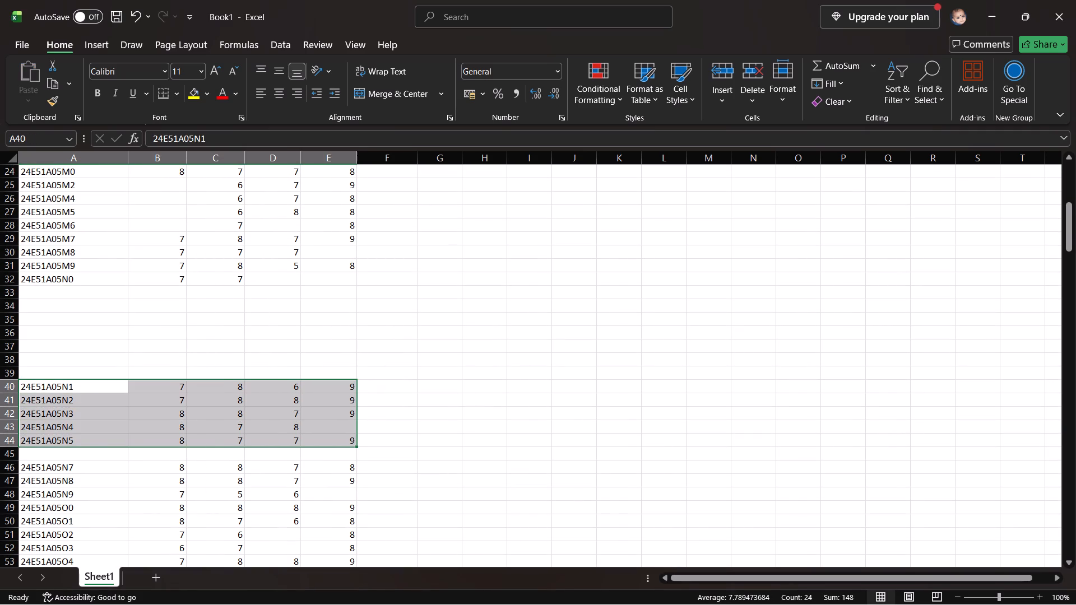
{"action": "key", "text": "ctrl+c"}
{"action": "key", "text": "ctrl+c"}
{"action": "key", "text": "ctrl+c"}
{"action": "key", "text": "ctrl+c"}
{"action": "left_click", "coordinate": [103, 290]}
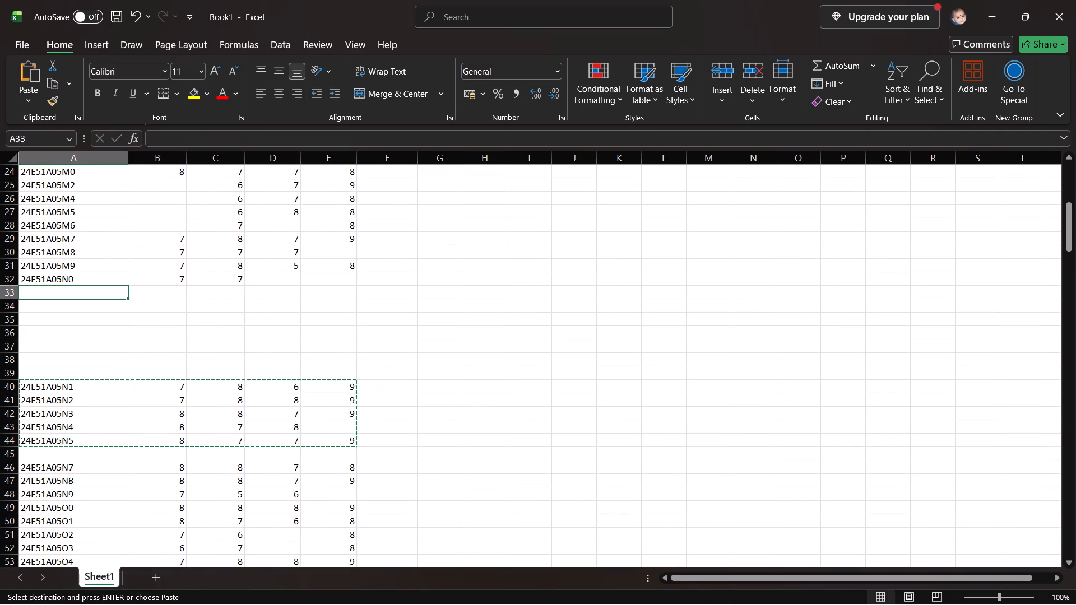
{"action": "key", "text": "ctrl+v"}
Clear the duplicated records left in A40:E44.
{"action": "left_click_drag", "start_coordinate": [52, 389], "coordinate": [328, 450]}
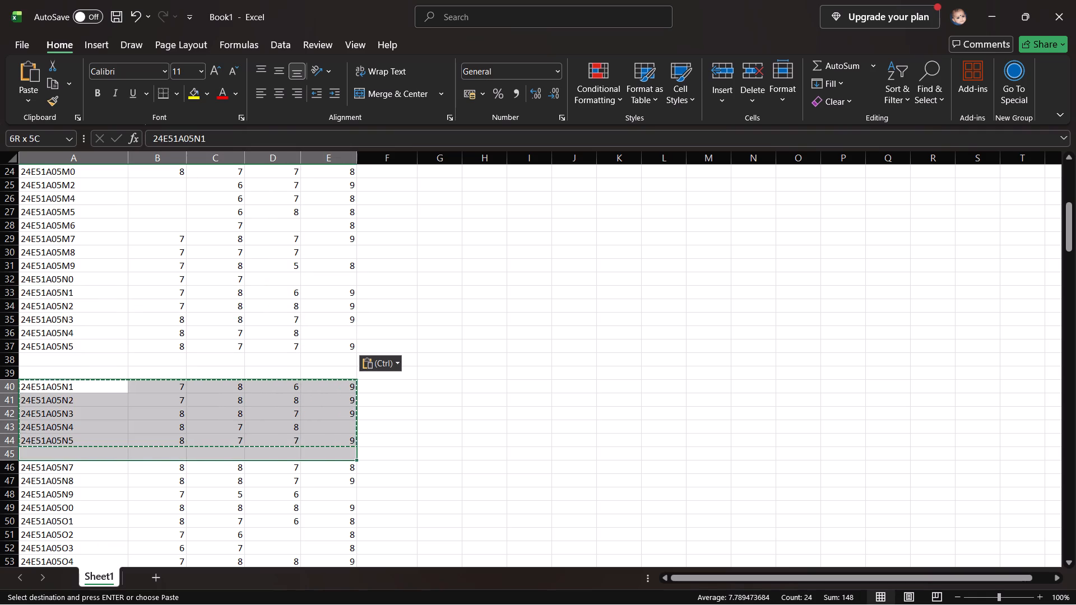
{"action": "left_click_drag", "start_coordinate": [328, 450], "coordinate": [348, 436]}
{"action": "key", "text": "Delete"}
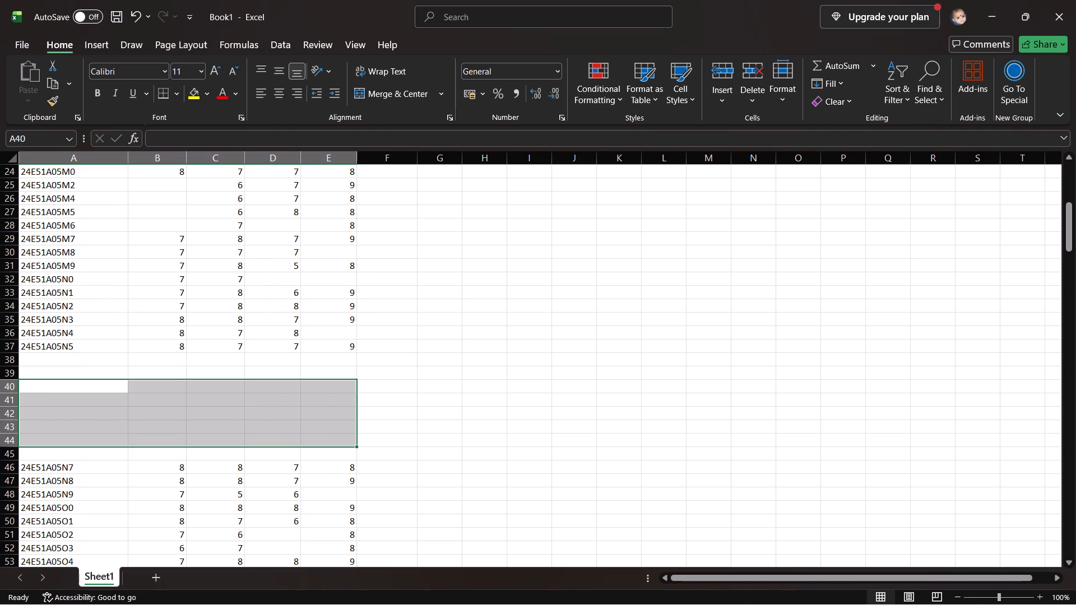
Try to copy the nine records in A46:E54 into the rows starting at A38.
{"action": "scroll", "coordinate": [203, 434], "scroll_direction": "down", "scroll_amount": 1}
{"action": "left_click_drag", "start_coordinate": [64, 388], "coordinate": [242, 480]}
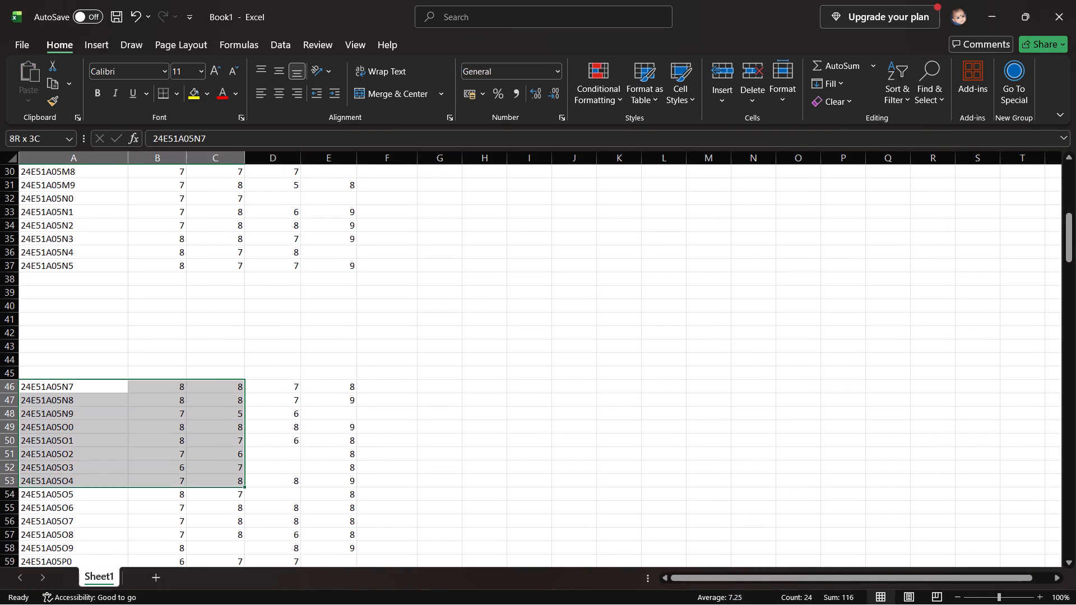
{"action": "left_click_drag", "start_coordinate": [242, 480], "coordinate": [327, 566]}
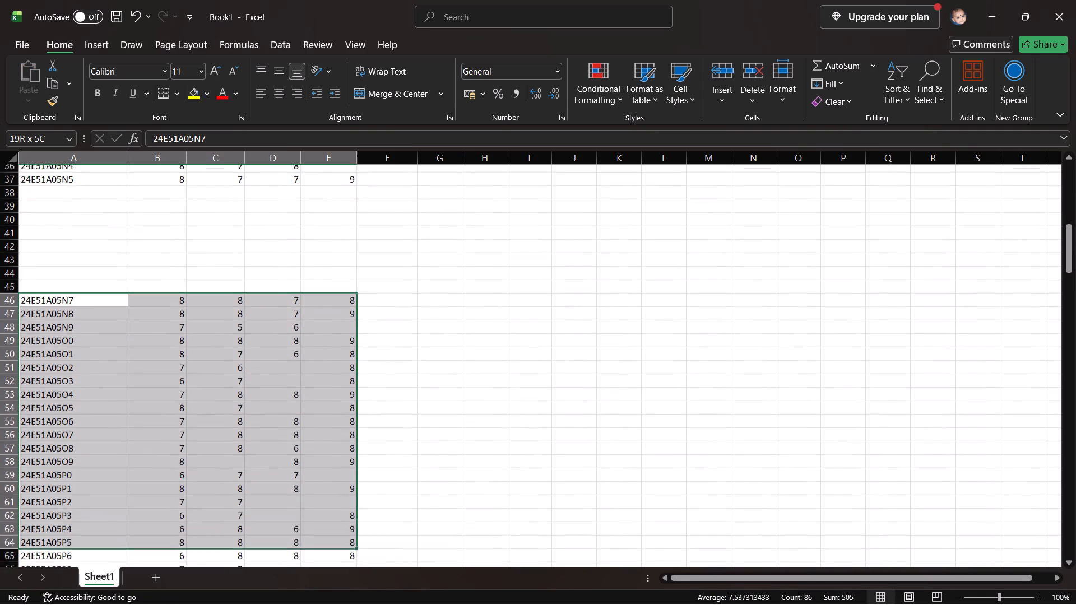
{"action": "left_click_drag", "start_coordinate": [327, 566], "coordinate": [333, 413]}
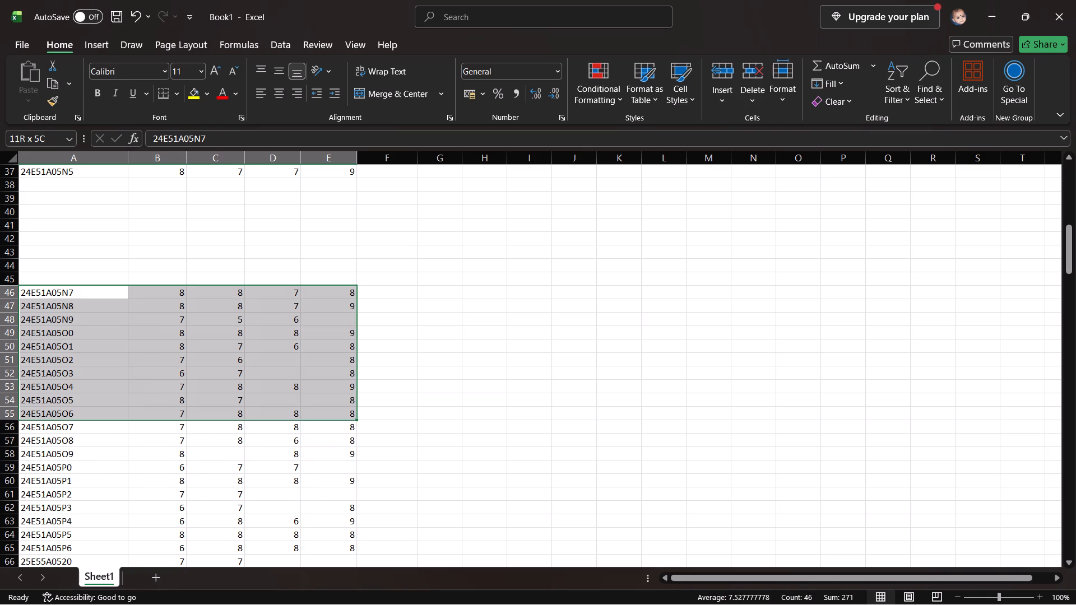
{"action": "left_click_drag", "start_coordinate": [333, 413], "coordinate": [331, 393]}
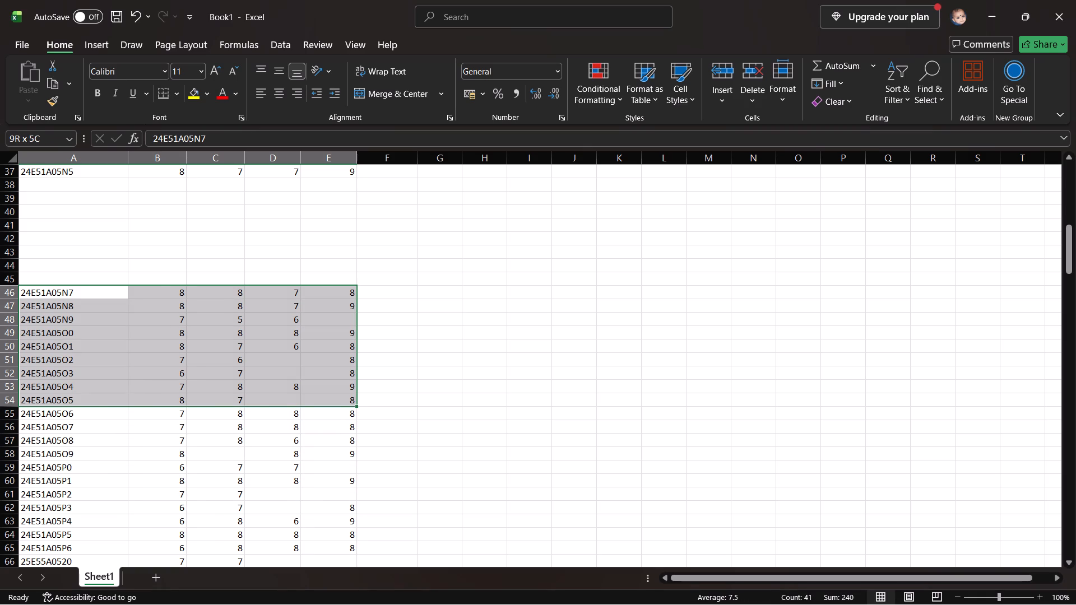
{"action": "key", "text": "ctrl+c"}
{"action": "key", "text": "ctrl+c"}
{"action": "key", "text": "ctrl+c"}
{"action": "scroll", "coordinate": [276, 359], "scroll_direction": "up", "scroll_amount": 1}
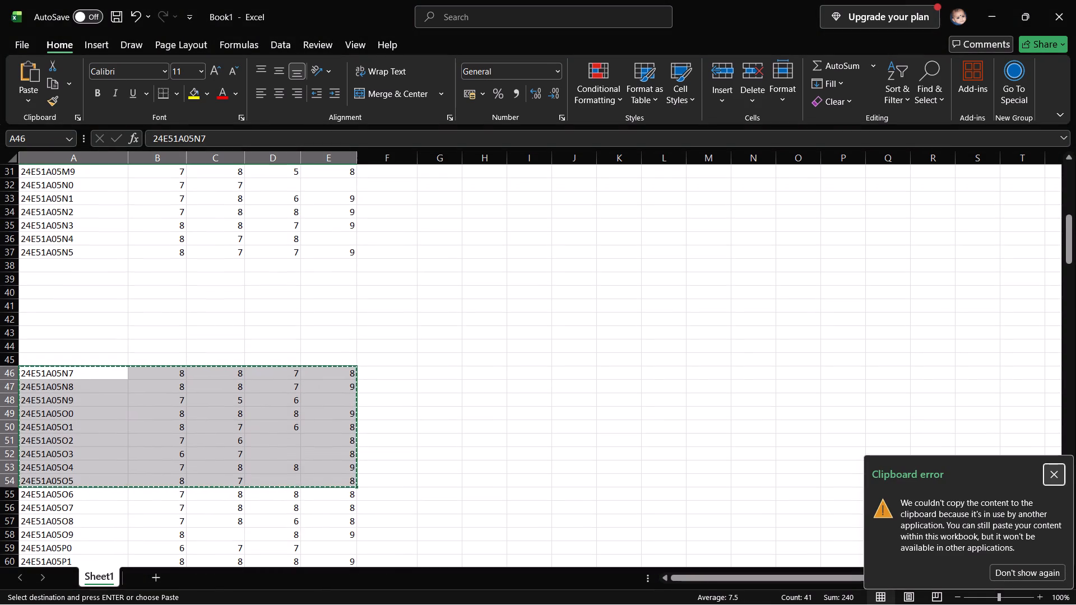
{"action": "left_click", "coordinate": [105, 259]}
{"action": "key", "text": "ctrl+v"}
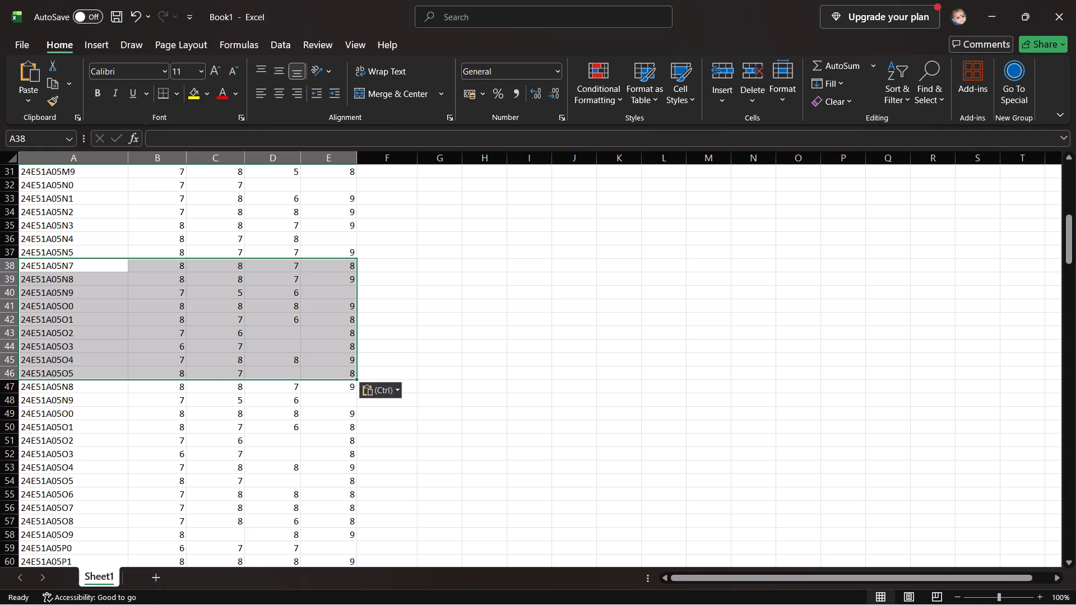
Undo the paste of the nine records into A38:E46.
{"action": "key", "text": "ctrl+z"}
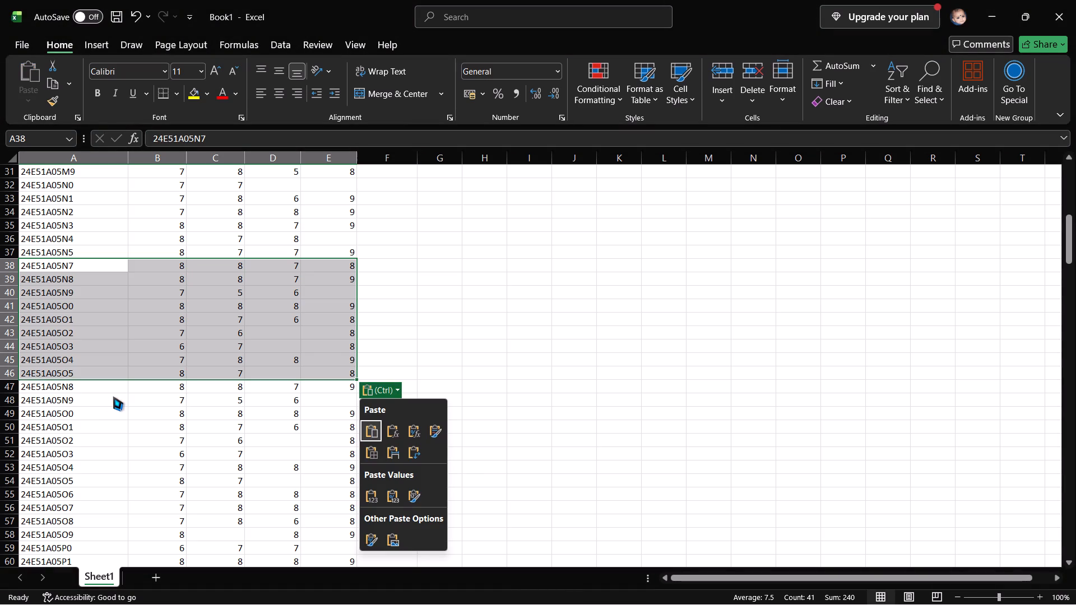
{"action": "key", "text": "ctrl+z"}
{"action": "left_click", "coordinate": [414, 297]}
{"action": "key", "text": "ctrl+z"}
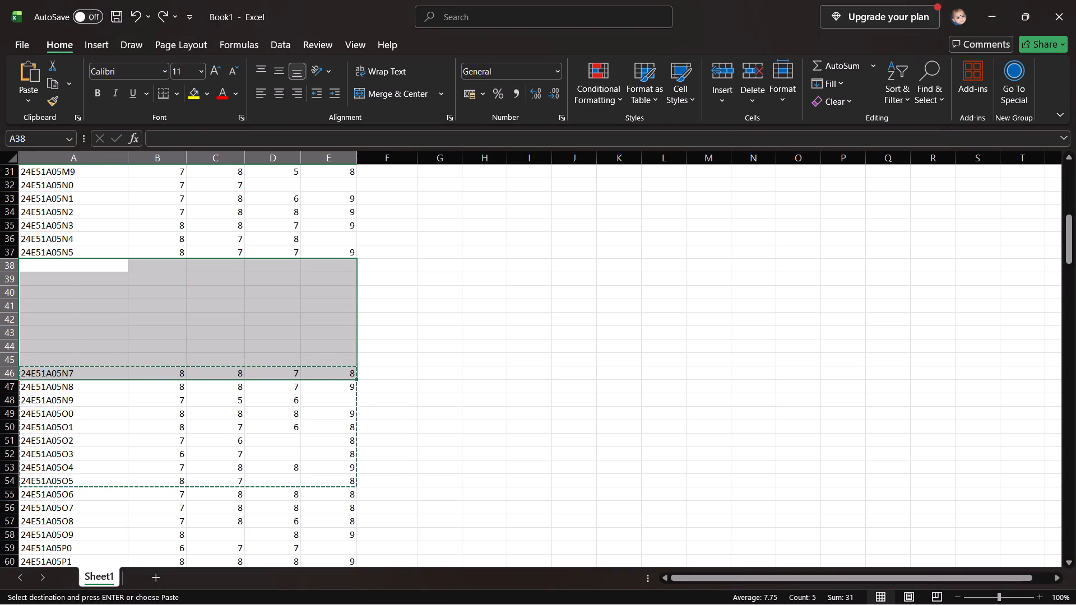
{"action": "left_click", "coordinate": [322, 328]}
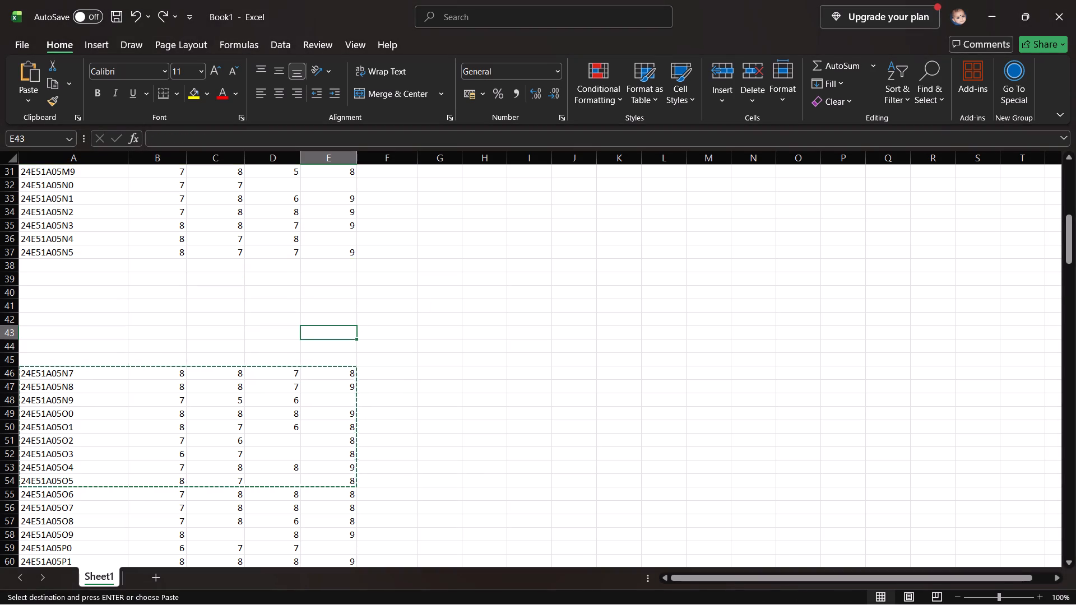
Copy the eight records in A46:E53 into the blank rows starting at A38.
{"action": "left_click_drag", "start_coordinate": [63, 371], "coordinate": [335, 458]}
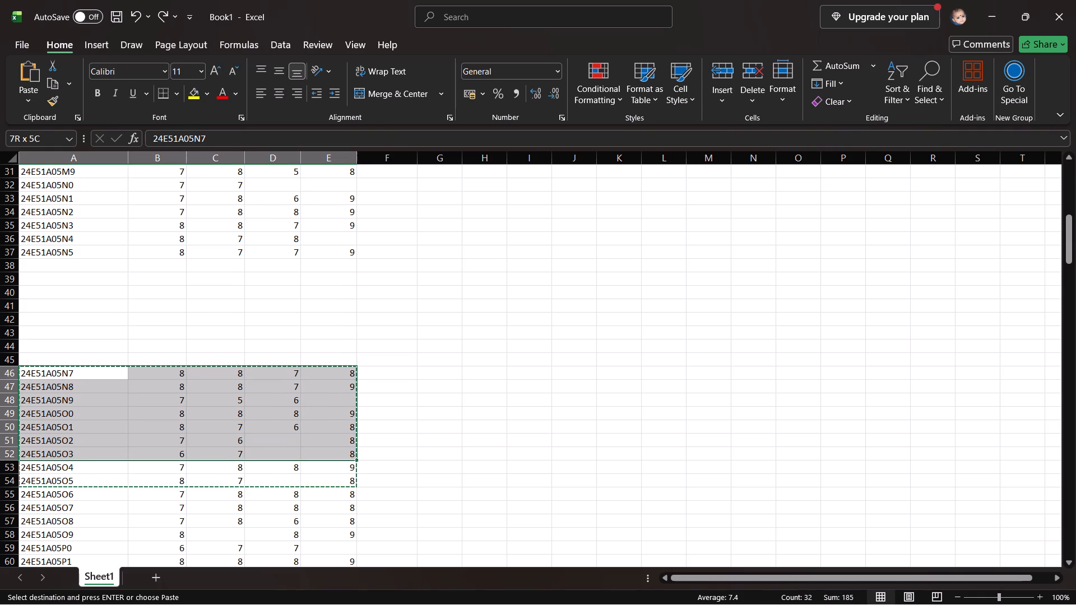
{"action": "left_click_drag", "start_coordinate": [335, 458], "coordinate": [334, 465]}
{"action": "key", "text": "ctrl+c"}
{"action": "key", "text": "ctrl+c"}
{"action": "key", "text": "ctrl+c"}
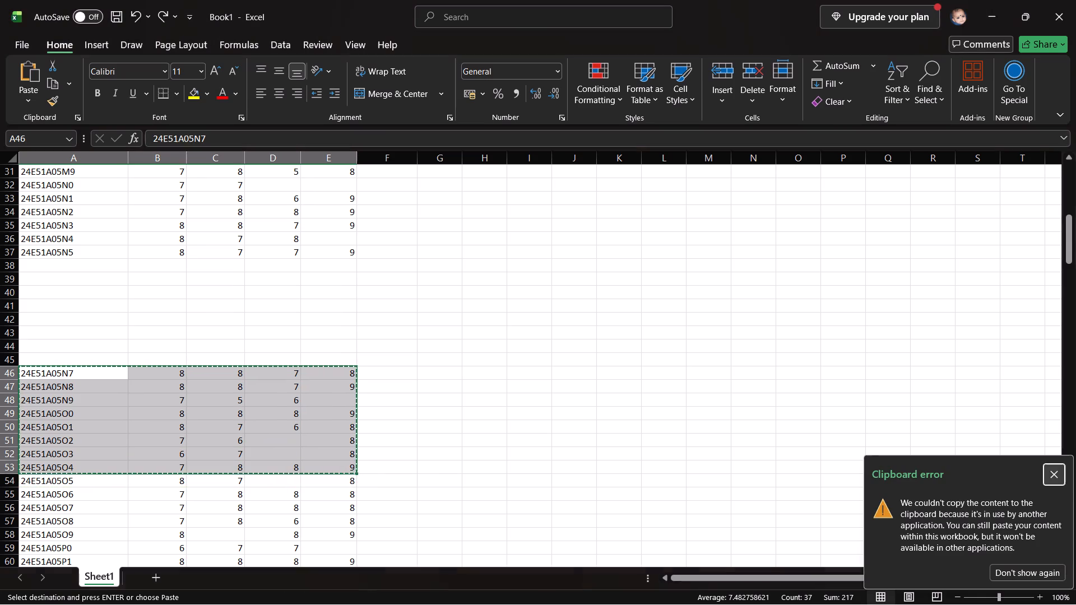
{"action": "left_click", "coordinate": [95, 269]}
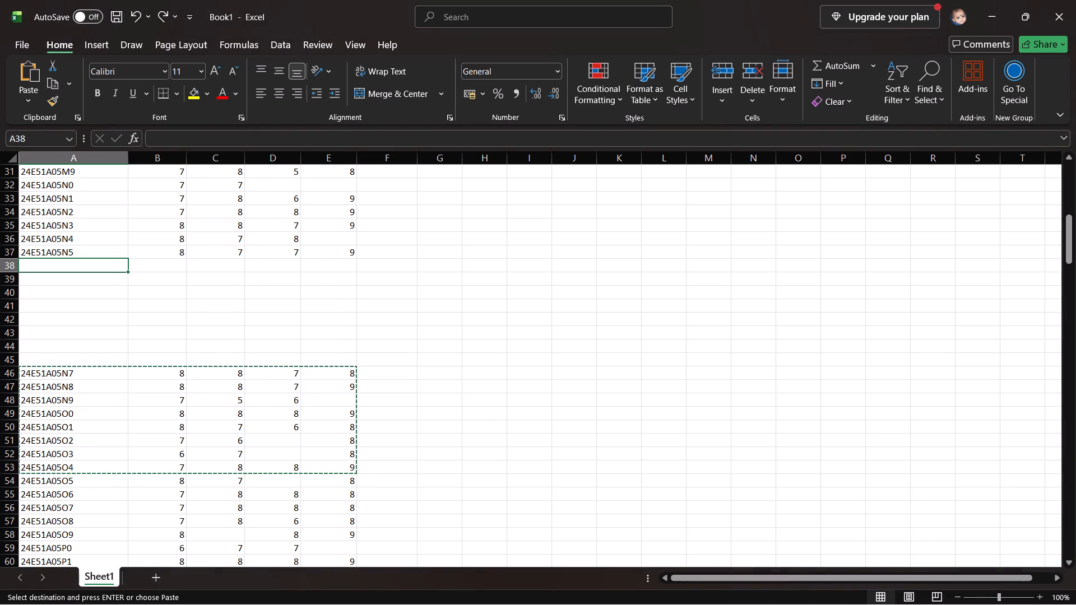
{"action": "key", "text": "ctrl+v"}
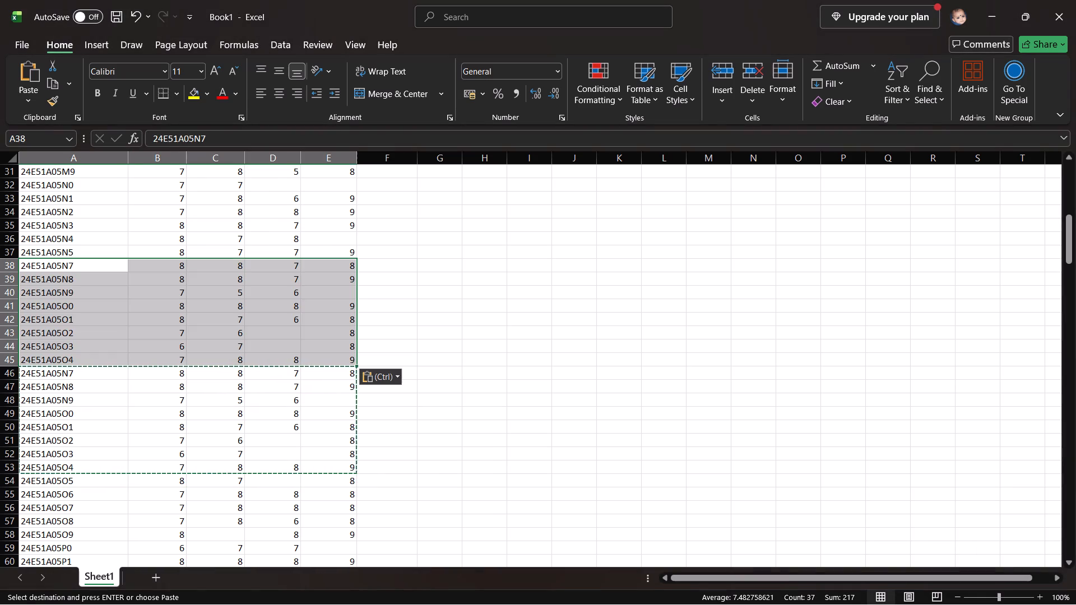
Clear the duplicated records left in A46:E53.
{"action": "left_click_drag", "start_coordinate": [57, 371], "coordinate": [221, 469]}
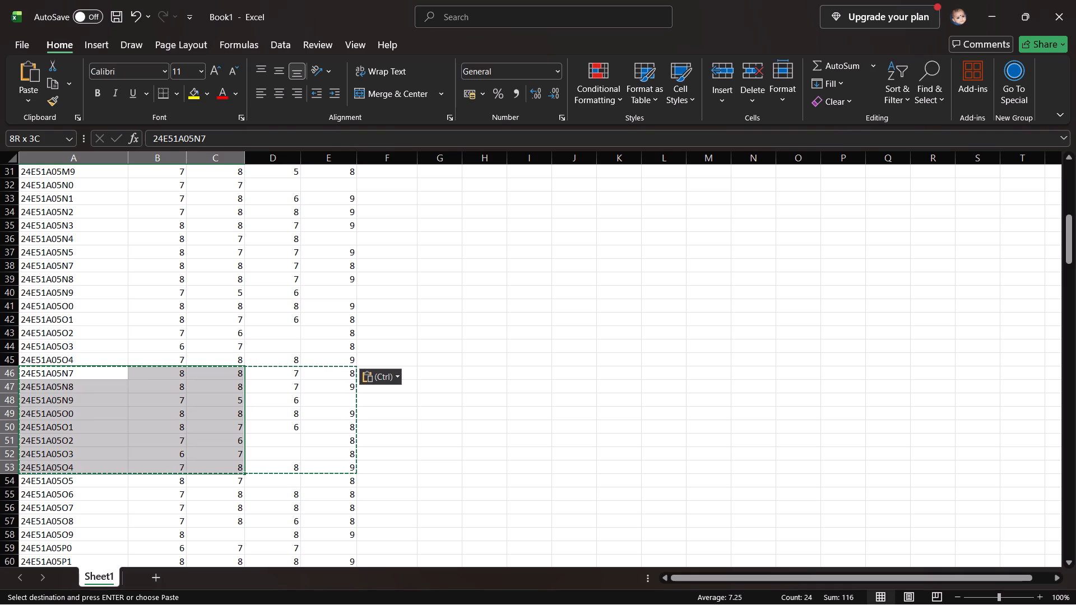
{"action": "left_click_drag", "start_coordinate": [221, 469], "coordinate": [244, 467]}
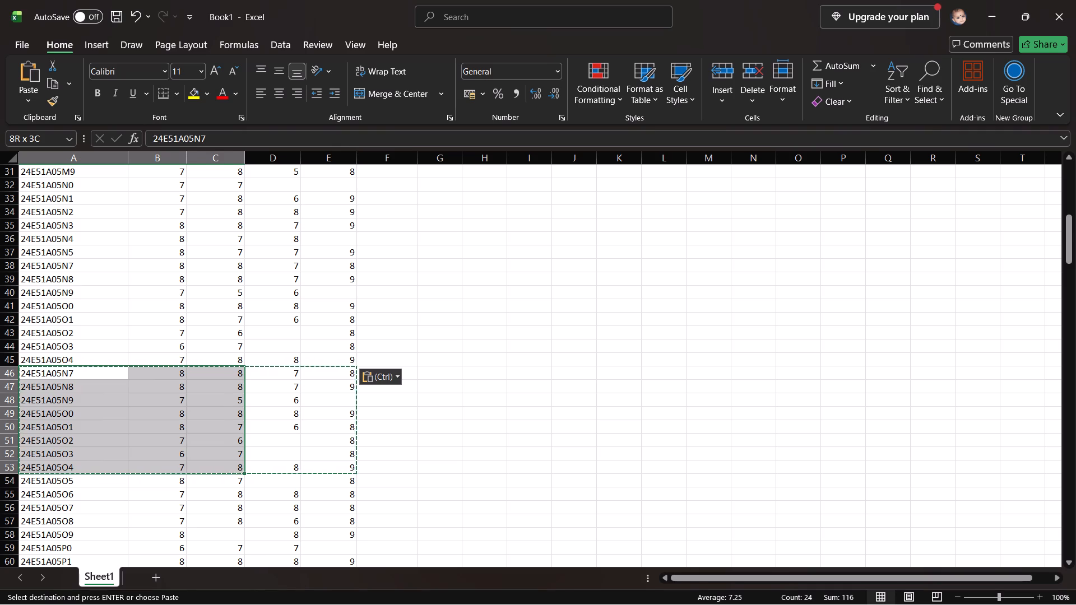
{"action": "left_click_drag", "start_coordinate": [244, 467], "coordinate": [316, 472]}
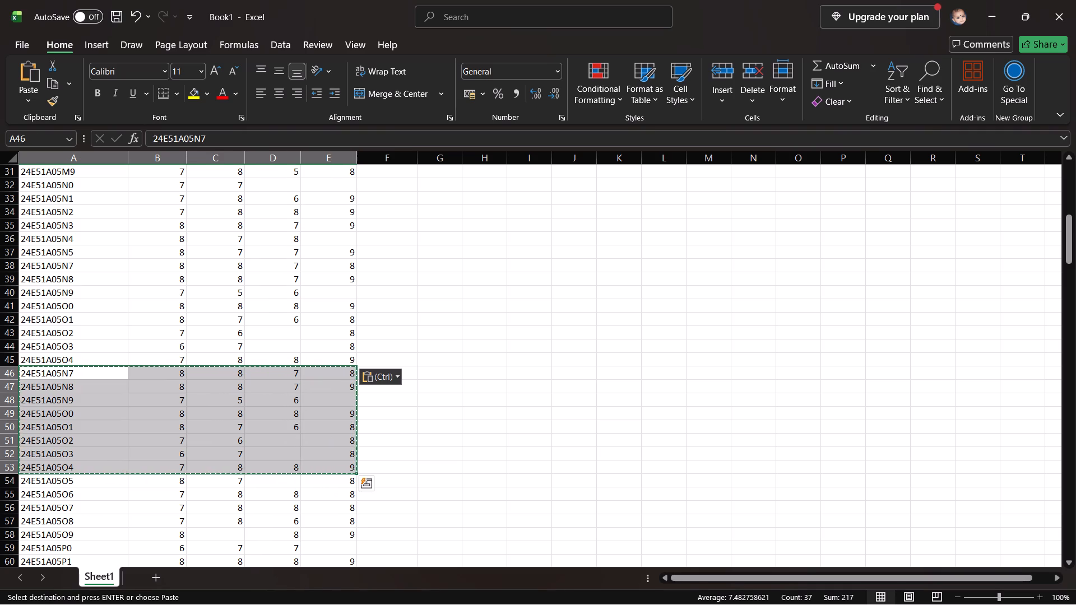
{"action": "key", "text": "Delete"}
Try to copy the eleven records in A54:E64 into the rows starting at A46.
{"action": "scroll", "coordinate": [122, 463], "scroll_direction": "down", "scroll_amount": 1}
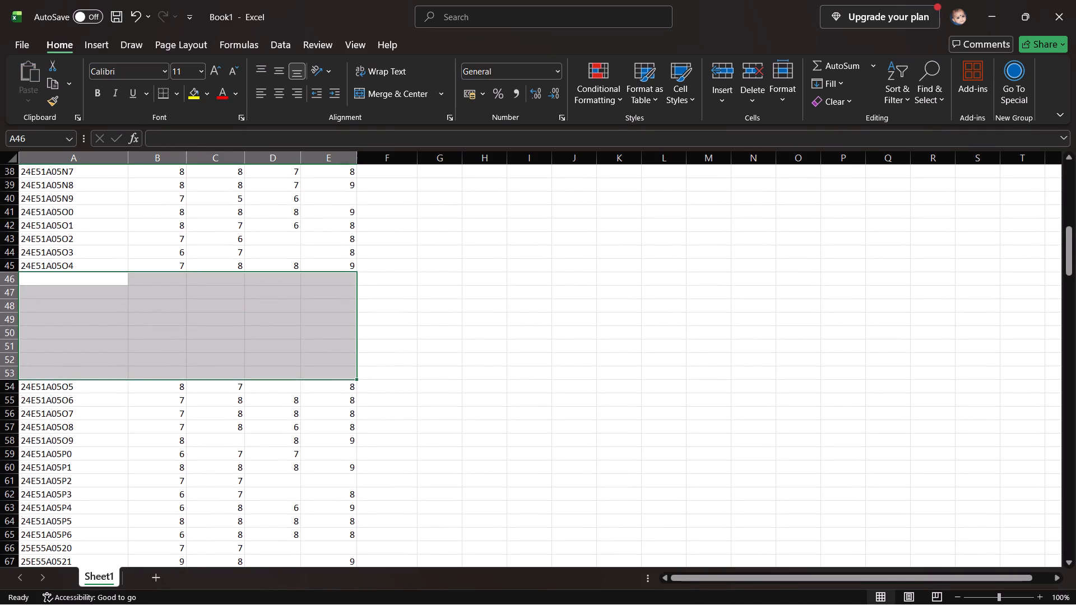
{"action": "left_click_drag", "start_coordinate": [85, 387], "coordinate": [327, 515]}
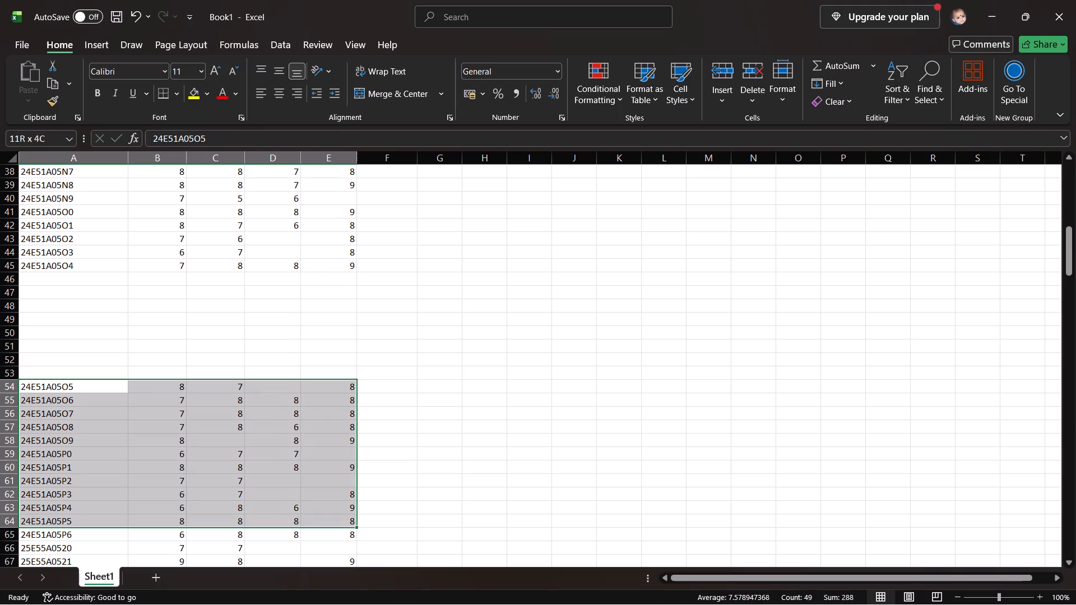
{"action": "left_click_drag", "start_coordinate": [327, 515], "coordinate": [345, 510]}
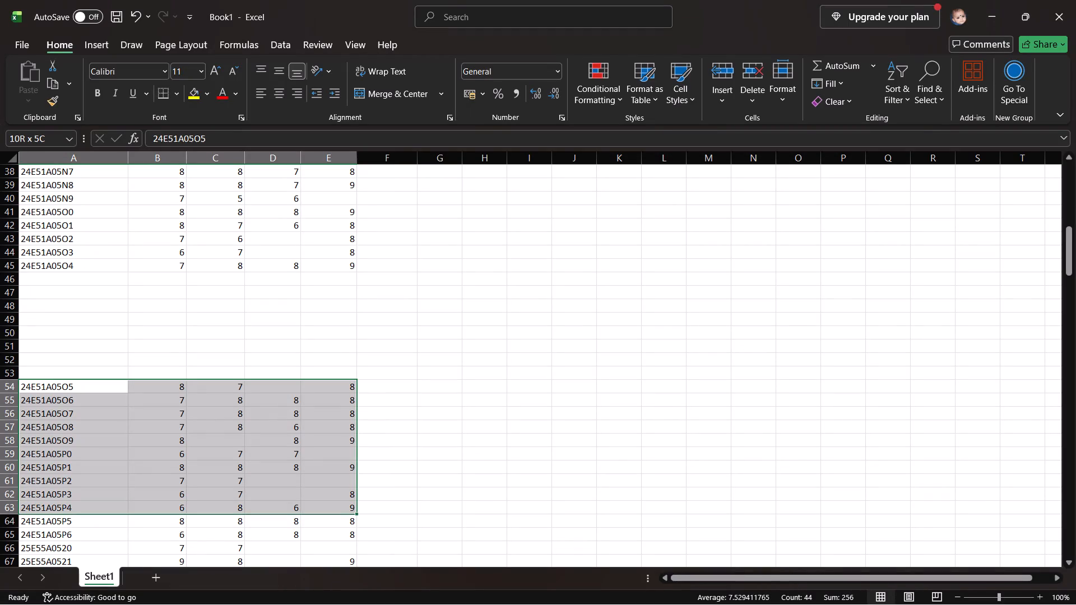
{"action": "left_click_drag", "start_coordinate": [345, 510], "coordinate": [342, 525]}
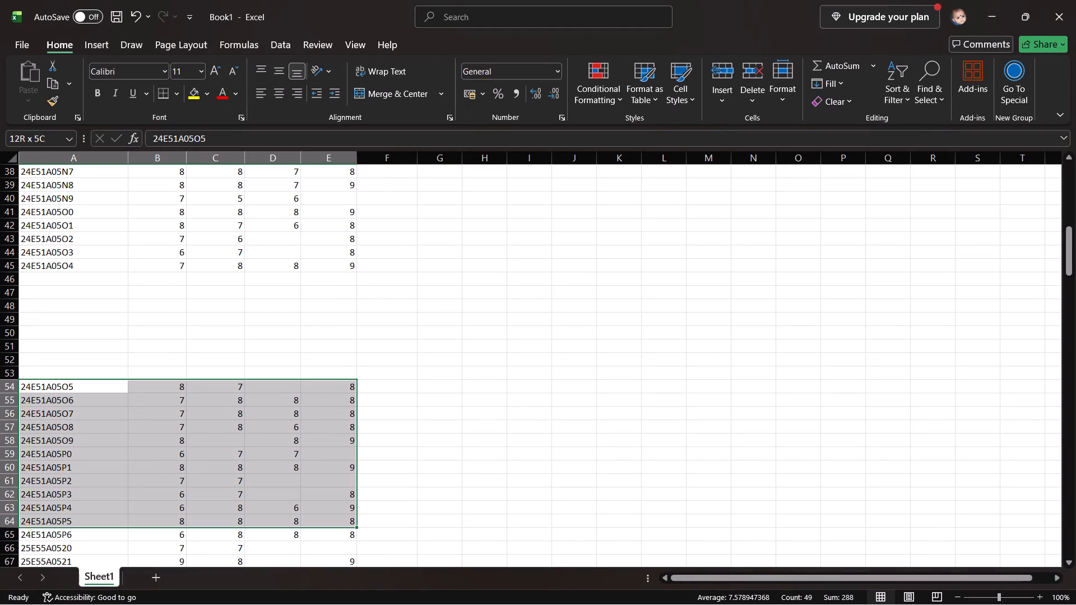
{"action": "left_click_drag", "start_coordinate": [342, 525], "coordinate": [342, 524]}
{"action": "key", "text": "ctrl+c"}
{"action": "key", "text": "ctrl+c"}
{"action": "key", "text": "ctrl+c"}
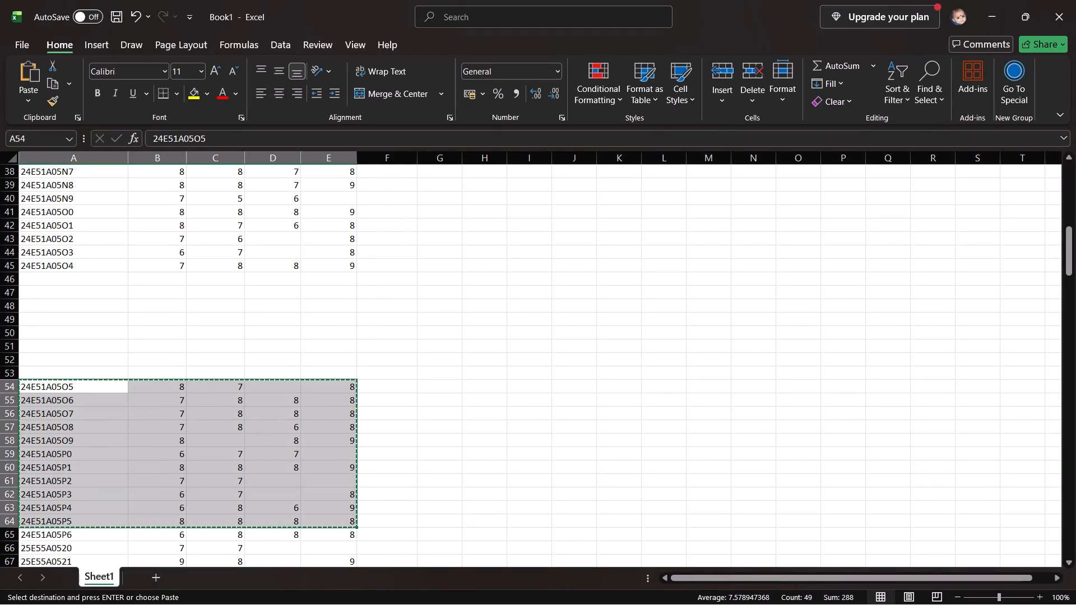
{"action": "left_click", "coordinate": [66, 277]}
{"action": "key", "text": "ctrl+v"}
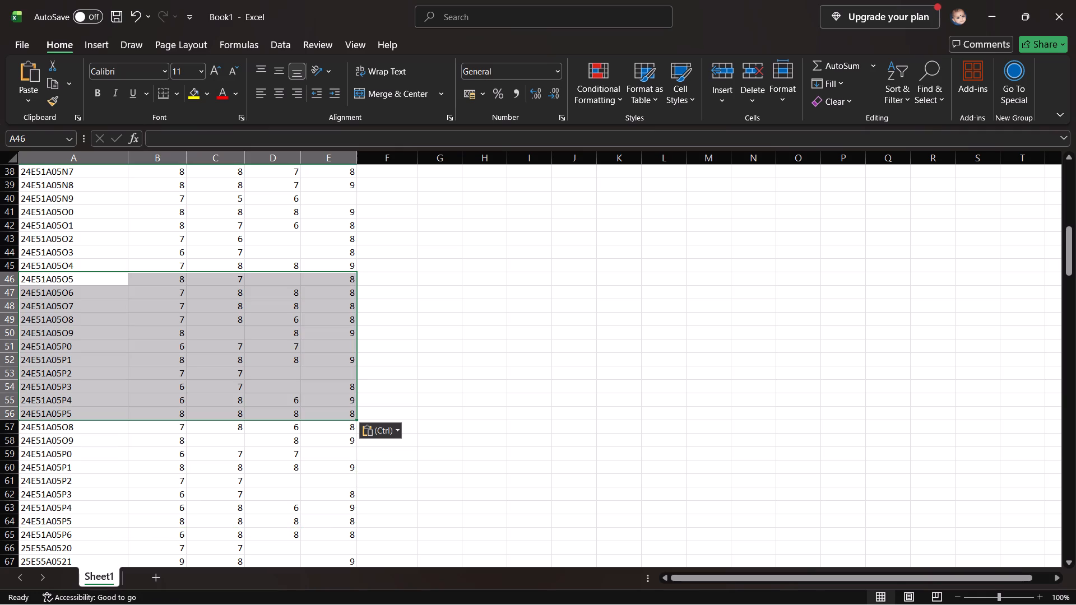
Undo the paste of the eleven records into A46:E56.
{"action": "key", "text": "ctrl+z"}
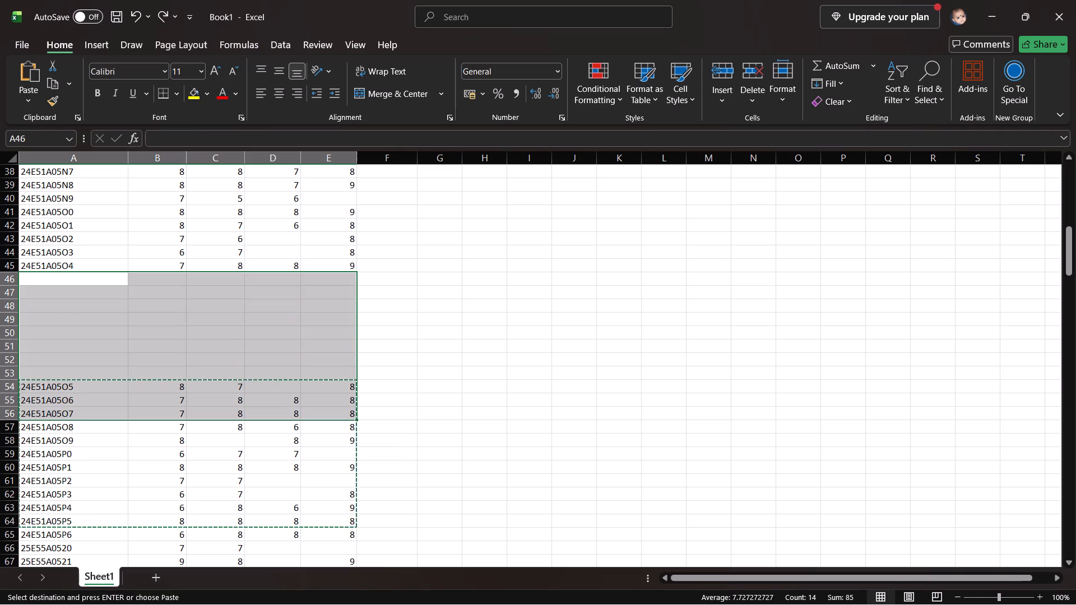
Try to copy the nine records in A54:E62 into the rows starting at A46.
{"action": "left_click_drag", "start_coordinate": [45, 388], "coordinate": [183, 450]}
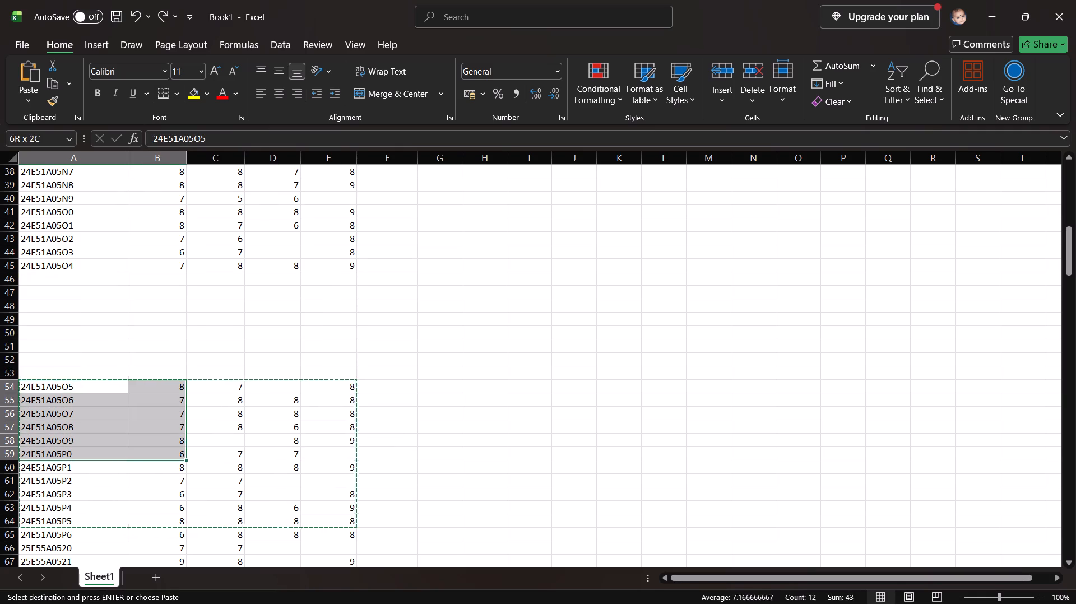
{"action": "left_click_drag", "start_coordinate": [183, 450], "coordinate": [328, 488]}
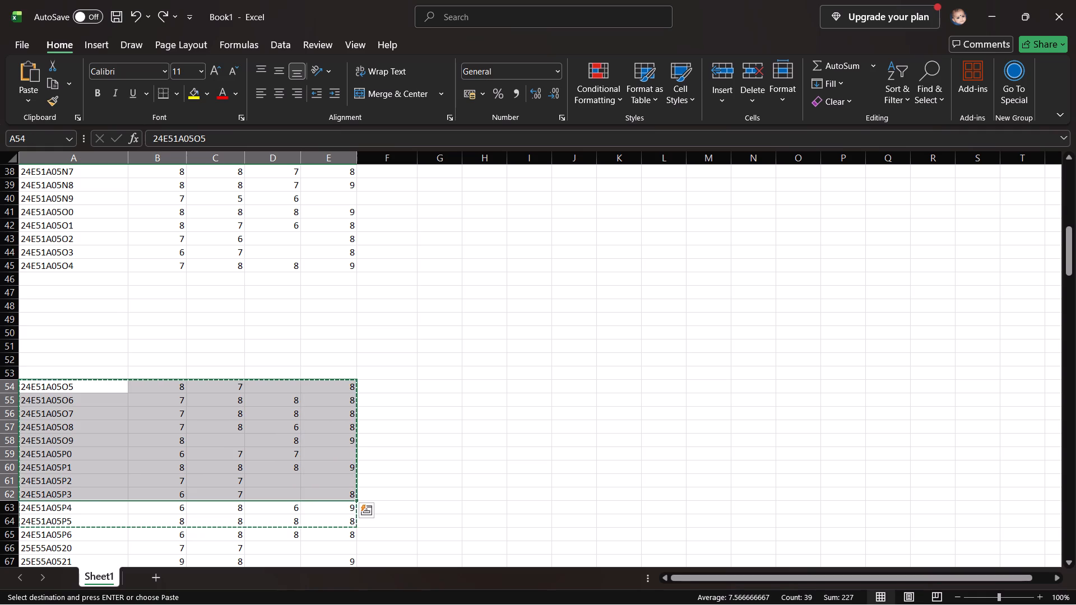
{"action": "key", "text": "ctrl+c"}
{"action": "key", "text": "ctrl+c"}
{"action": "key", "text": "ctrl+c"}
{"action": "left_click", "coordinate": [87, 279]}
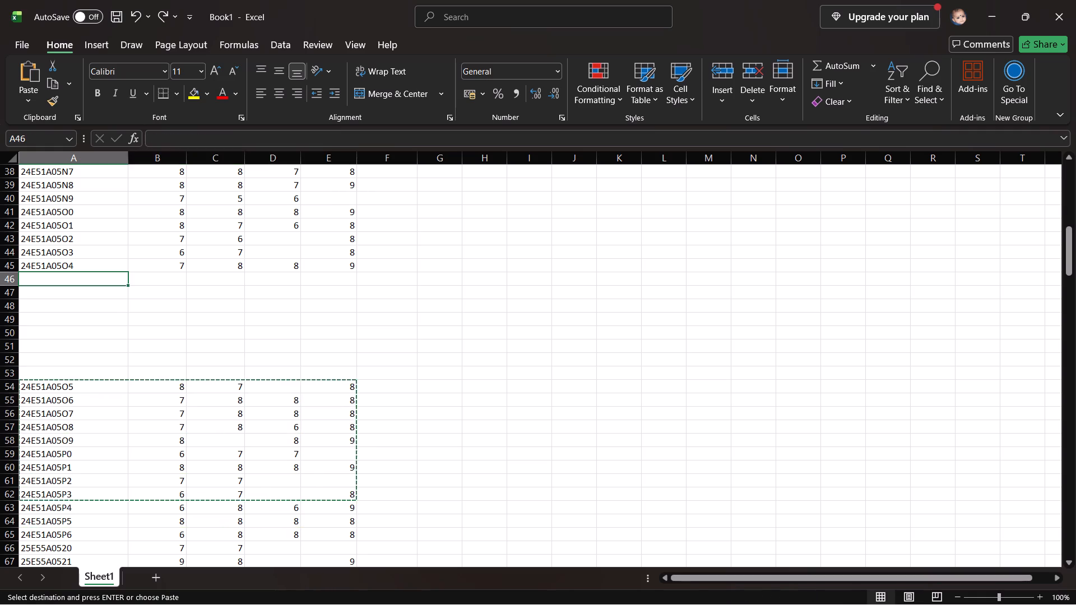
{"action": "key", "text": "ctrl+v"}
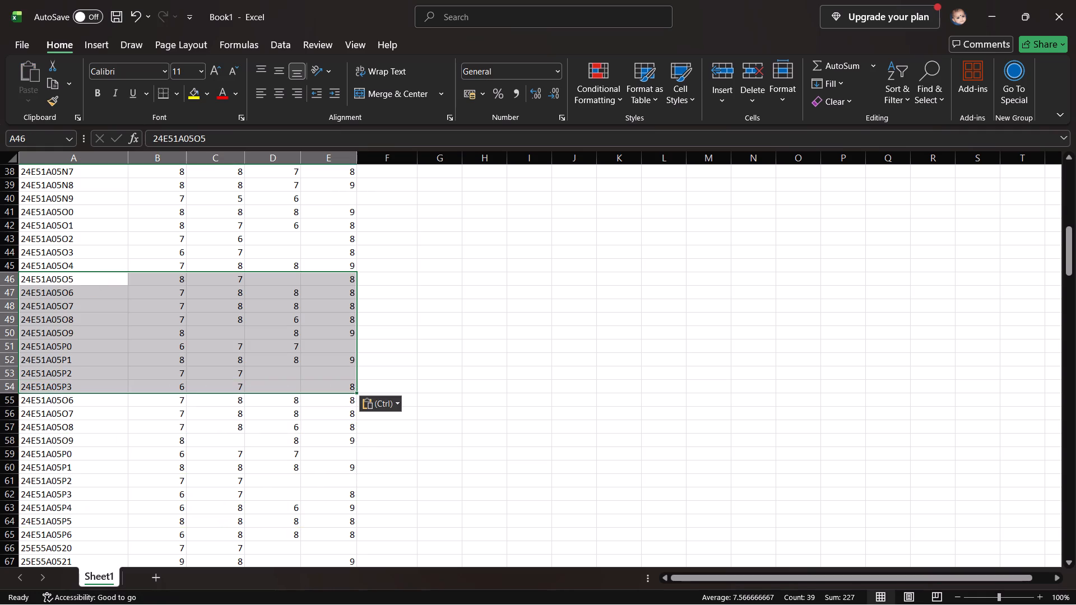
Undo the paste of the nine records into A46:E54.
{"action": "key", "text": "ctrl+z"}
Copy the seven records in A54:E60 into the blank rows starting at A46.
{"action": "left_click_drag", "start_coordinate": [58, 384], "coordinate": [412, 467]}
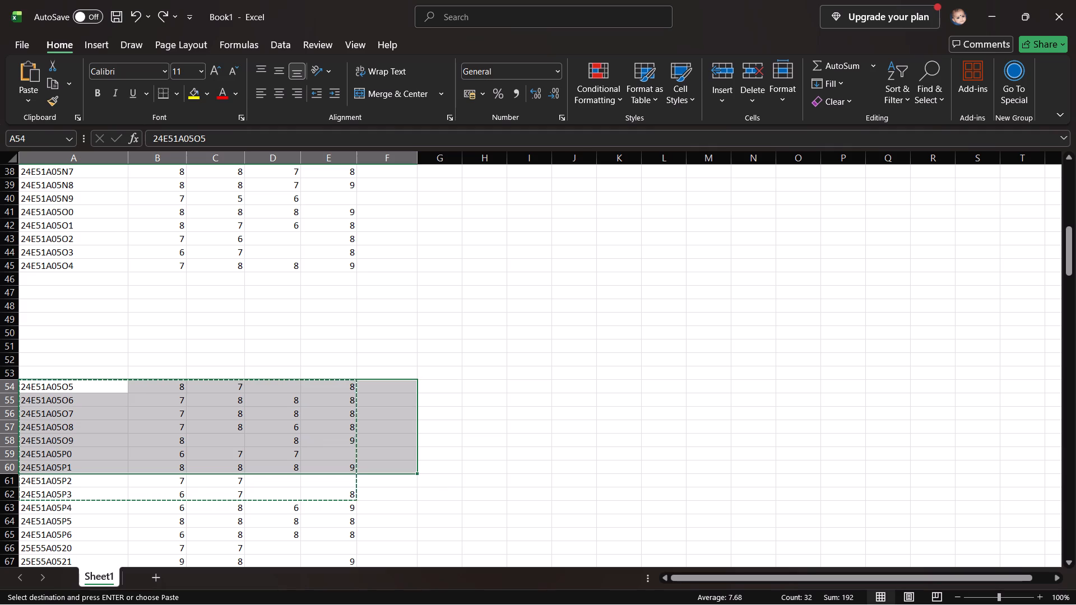
{"action": "left_click", "coordinate": [111, 380]}
{"action": "left_click_drag", "start_coordinate": [98, 386], "coordinate": [329, 461]}
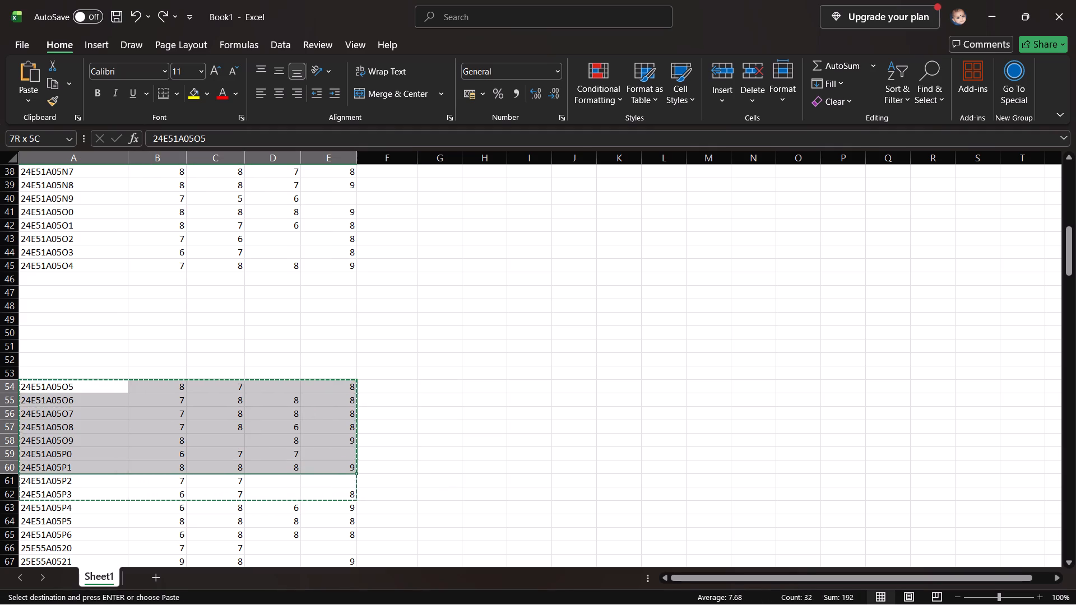
{"action": "left_click_drag", "start_coordinate": [329, 461], "coordinate": [335, 466]}
{"action": "key", "text": "ctrl+x"}
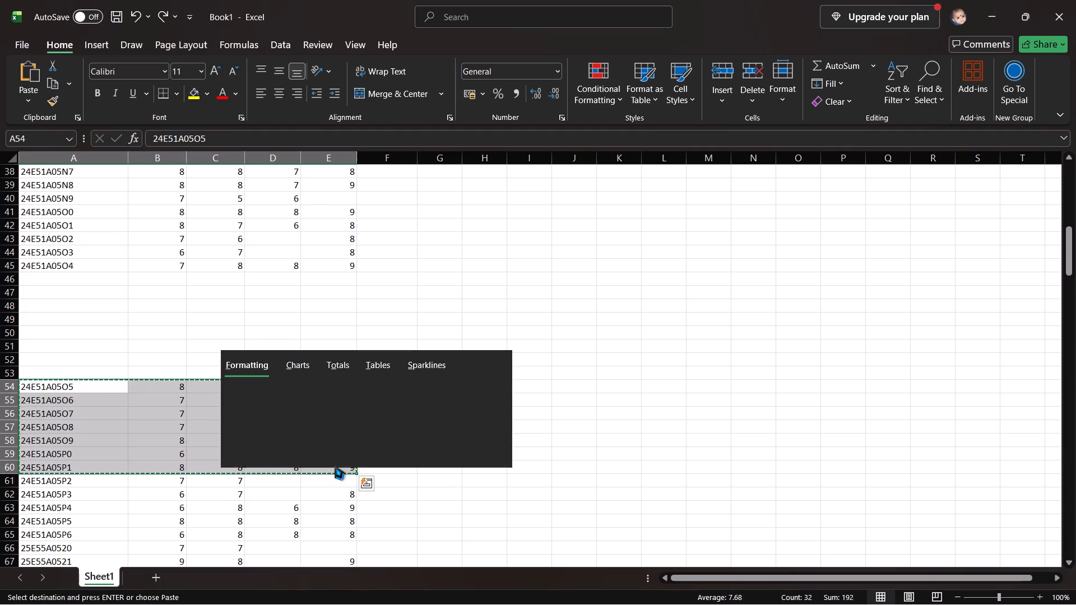
{"action": "left_click", "coordinate": [313, 502]}
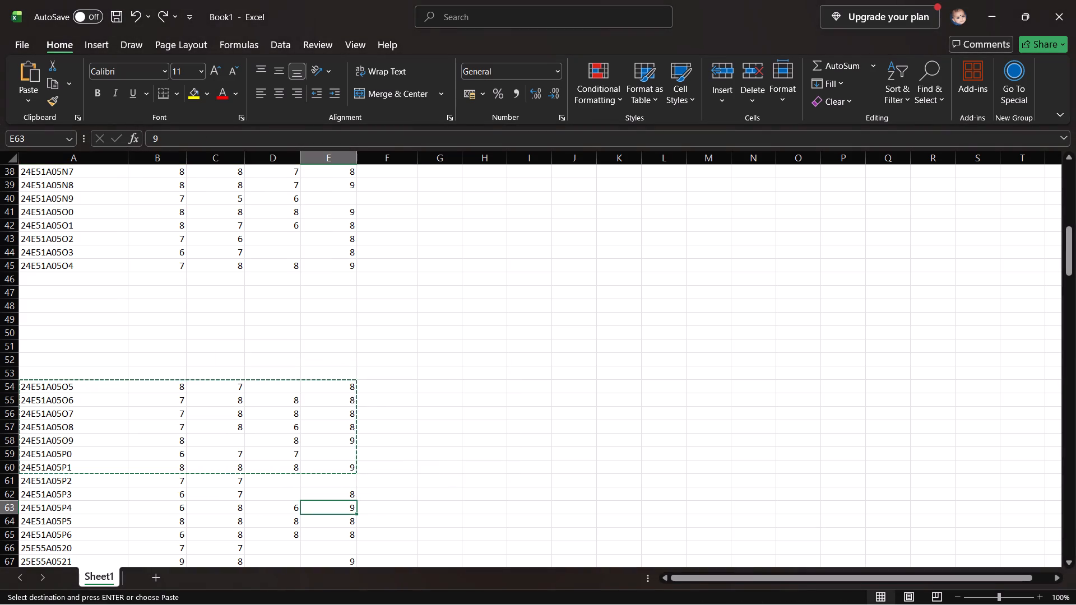
{"action": "left_click_drag", "start_coordinate": [90, 390], "coordinate": [333, 470]}
{"action": "key", "text": "ctrl+c"}
{"action": "key", "text": "ctrl+c"}
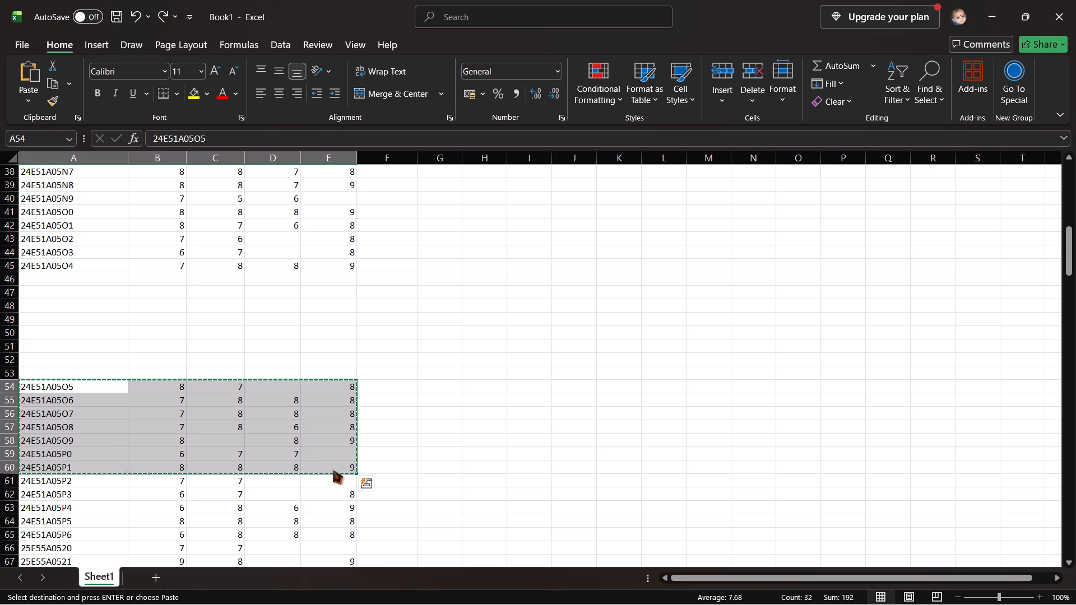
{"action": "key", "text": "ctrl+c"}
{"action": "key", "text": "ctrl+c"}
{"action": "left_click", "coordinate": [43, 282]}
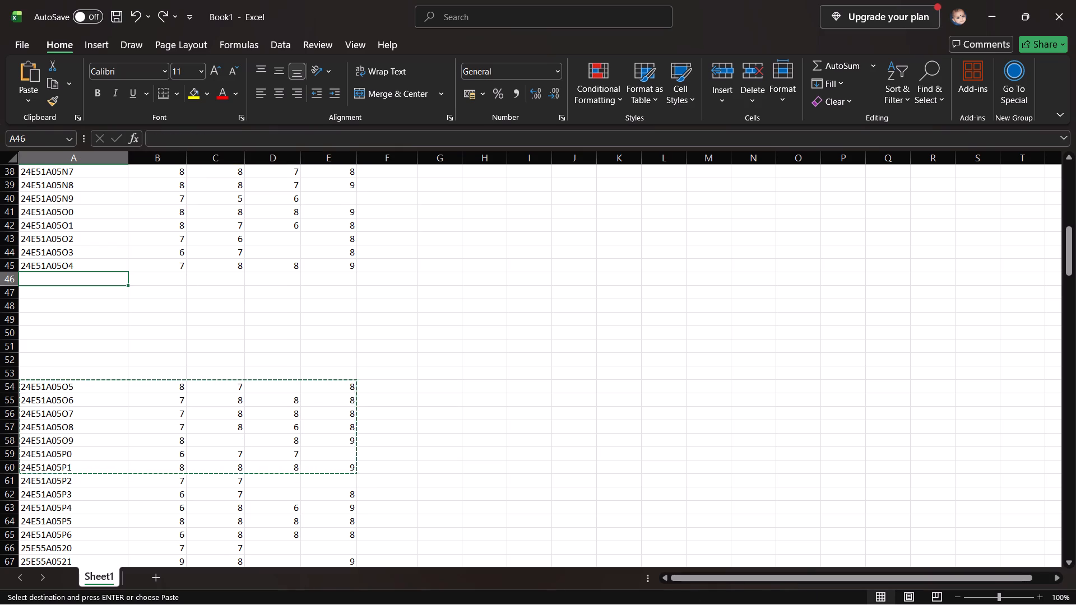
{"action": "key", "text": "ctrl+v"}
Clear the duplicated records left in A54:E60.
{"action": "left_click_drag", "start_coordinate": [55, 389], "coordinate": [214, 470]}
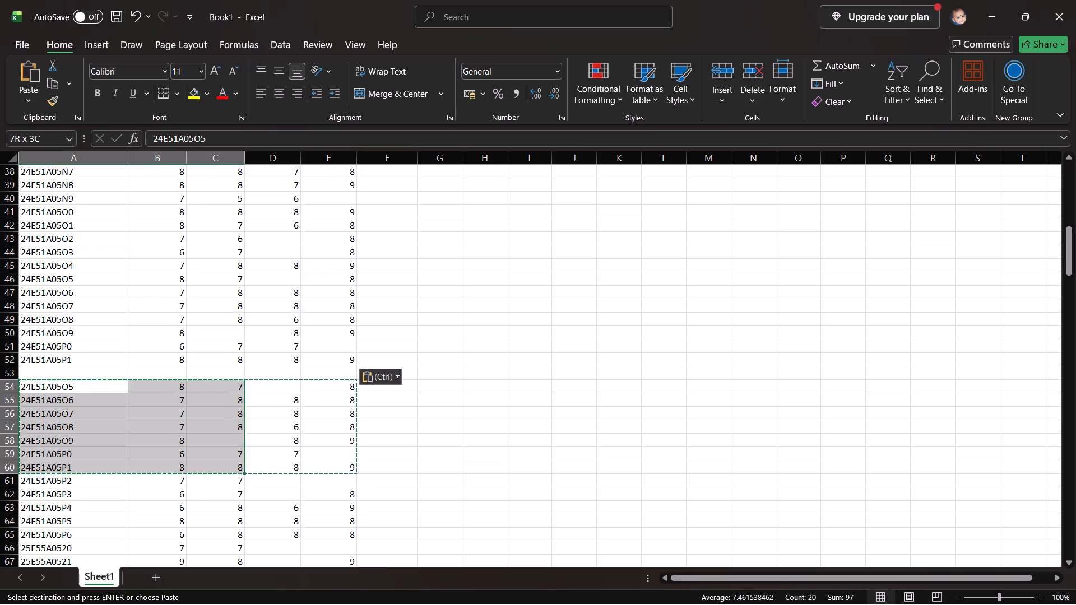
{"action": "left_click_drag", "start_coordinate": [214, 470], "coordinate": [326, 471]}
{"action": "key", "text": "Delete"}
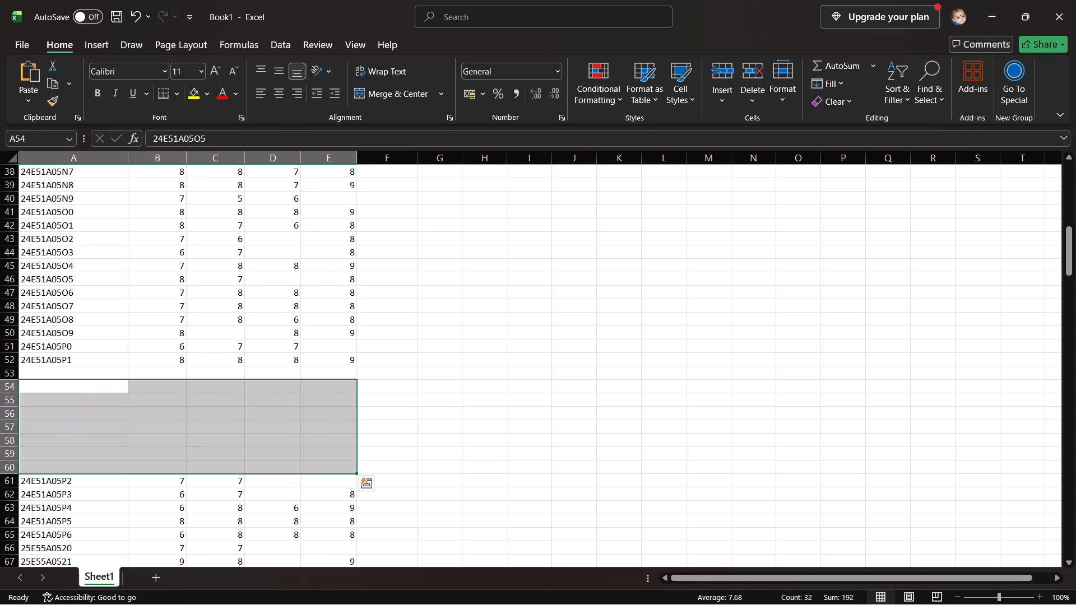
Copy the seven records in A61:E67 into the blank rows starting at A53.
{"action": "left_click_drag", "start_coordinate": [62, 486], "coordinate": [226, 527]}
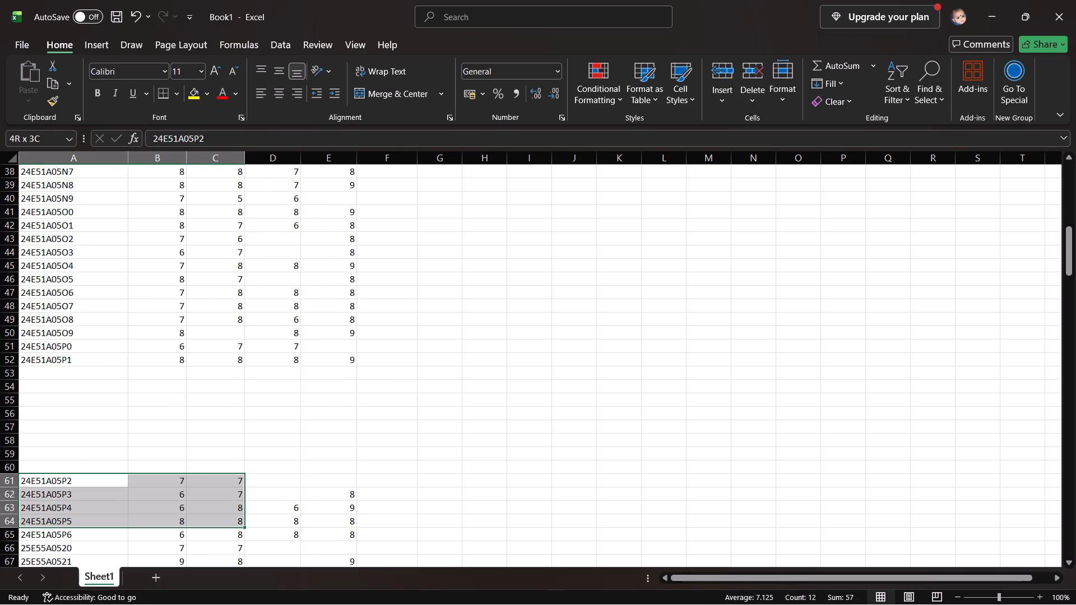
{"action": "left_click_drag", "start_coordinate": [226, 527], "coordinate": [351, 495]}
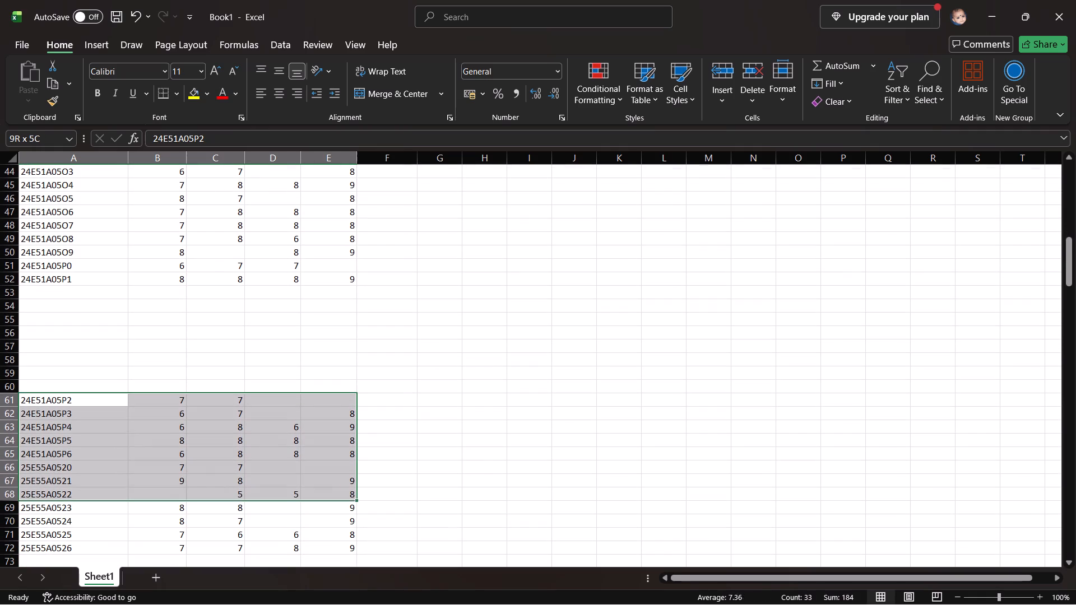
{"action": "left_click_drag", "start_coordinate": [351, 495], "coordinate": [349, 479]}
{"action": "key", "text": "ctrl+c"}
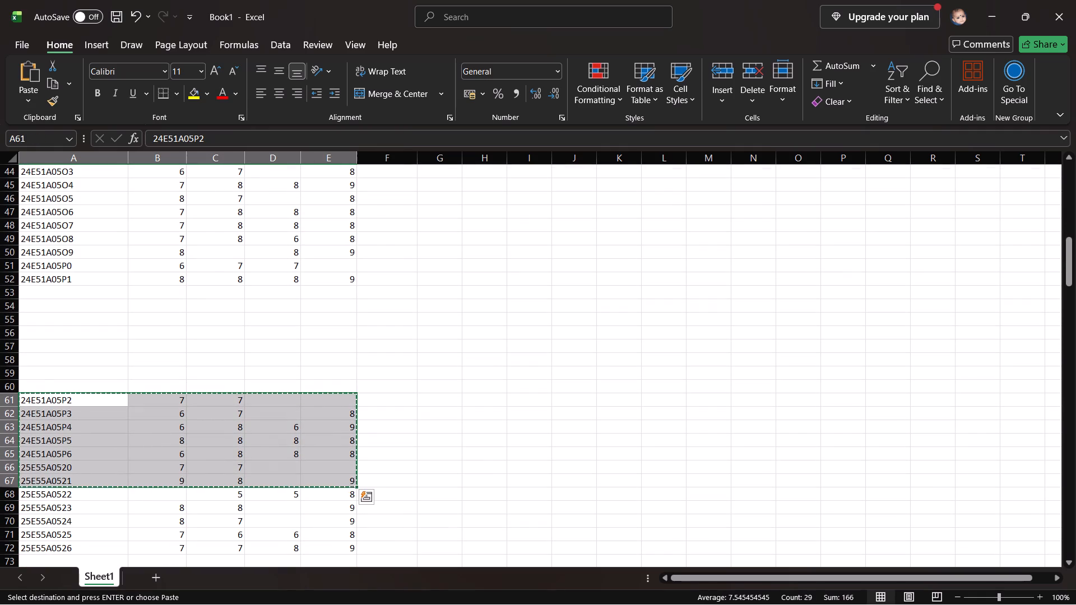
{"action": "key", "text": "ctrl+c"}
{"action": "key", "text": "ctrl+c"}
{"action": "key", "text": "ctrl+c"}
{"action": "left_click", "coordinate": [100, 296]}
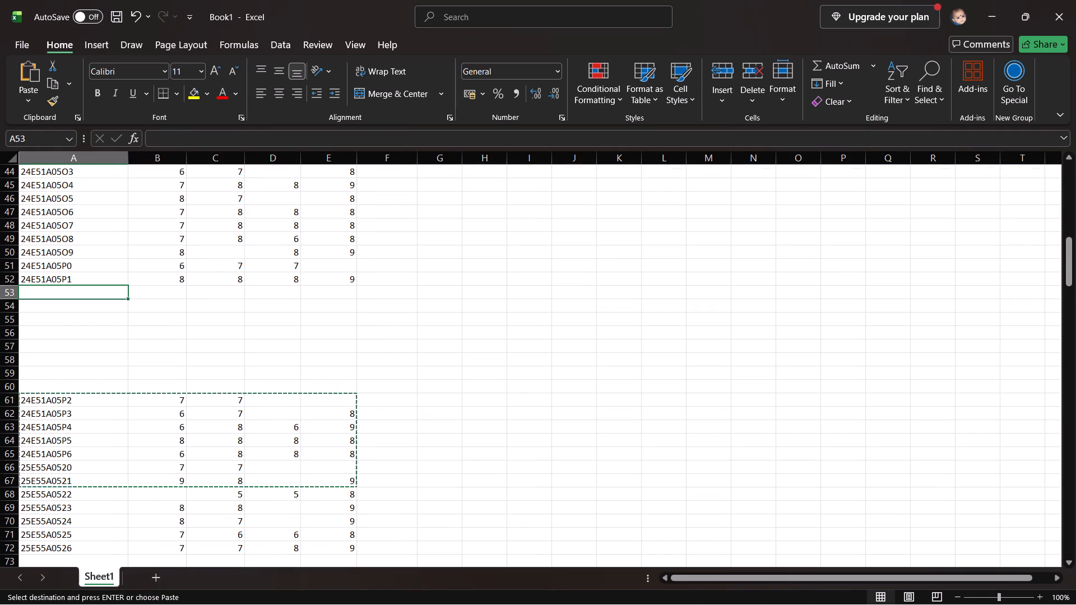
{"action": "key", "text": "ctrl+v"}
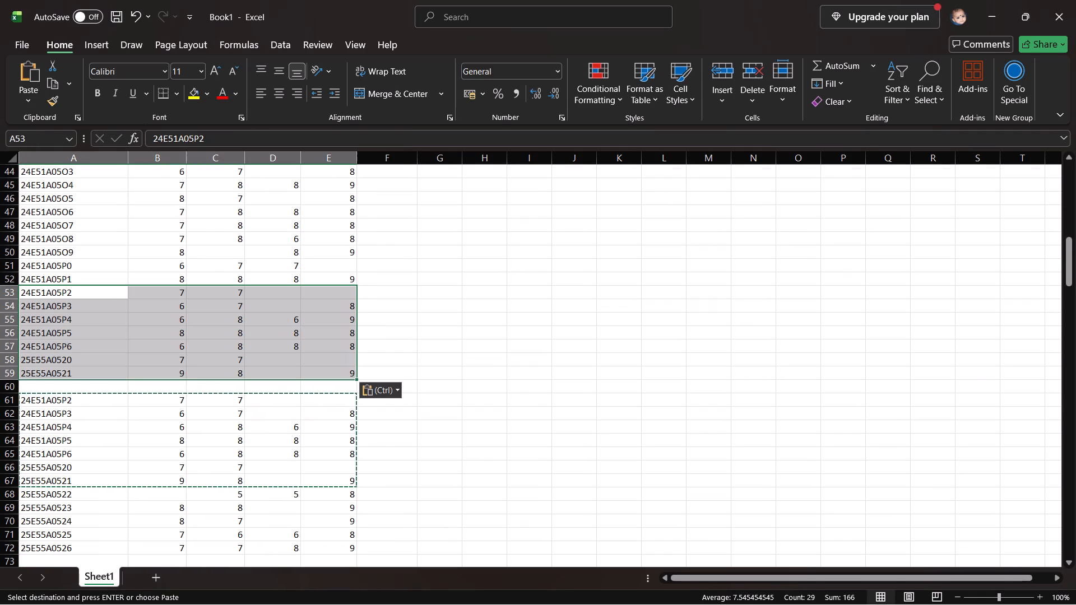
Clear the duplicated records left in A61:E67.
{"action": "left_click_drag", "start_coordinate": [55, 404], "coordinate": [323, 491]}
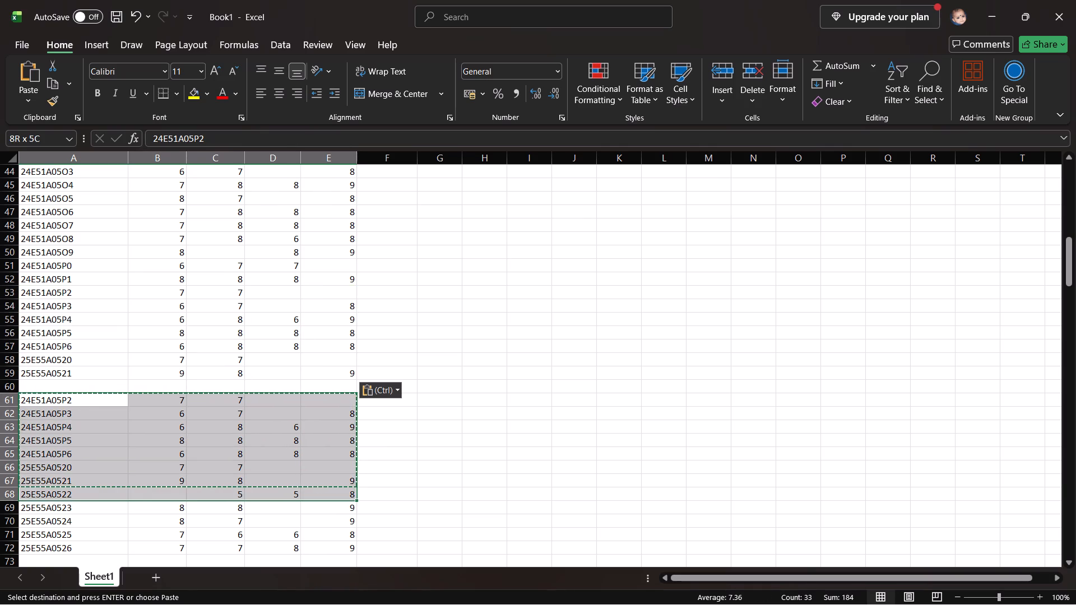
{"action": "left_click_drag", "start_coordinate": [323, 491], "coordinate": [323, 481]}
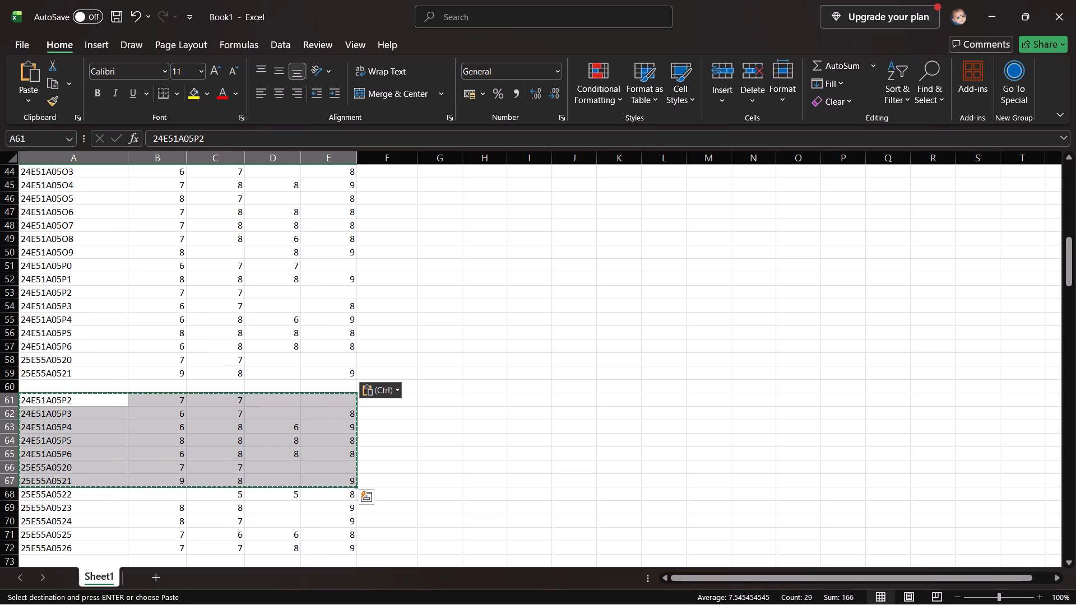
{"action": "key", "text": "Delete"}
Copy the last five records in A68:E72 into the blank rows starting at A60.
{"action": "left_click_drag", "start_coordinate": [76, 492], "coordinate": [322, 575]}
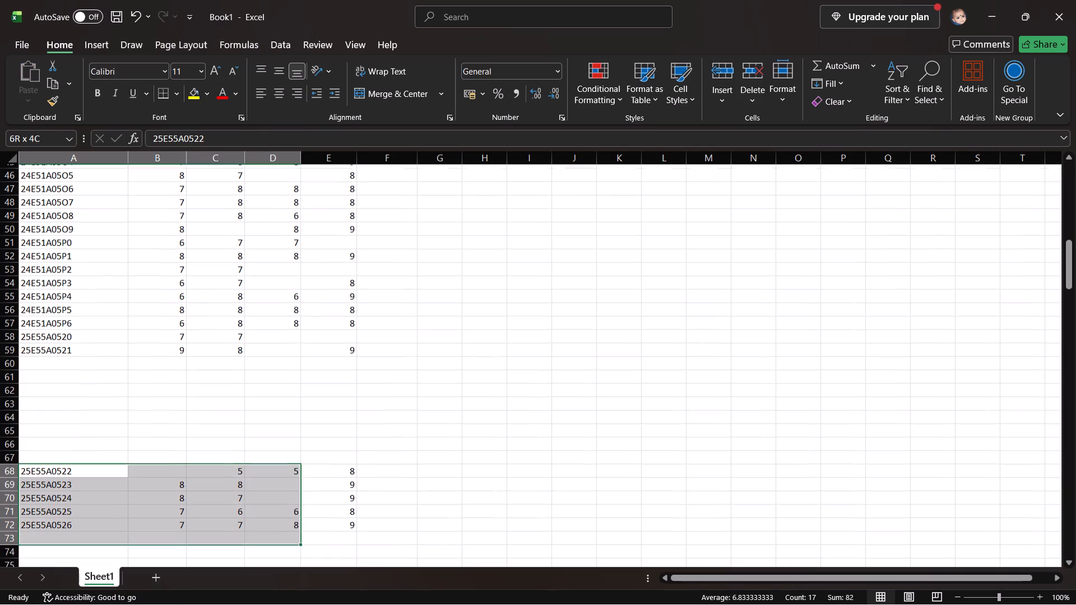
{"action": "left_click_drag", "start_coordinate": [322, 575], "coordinate": [341, 481]}
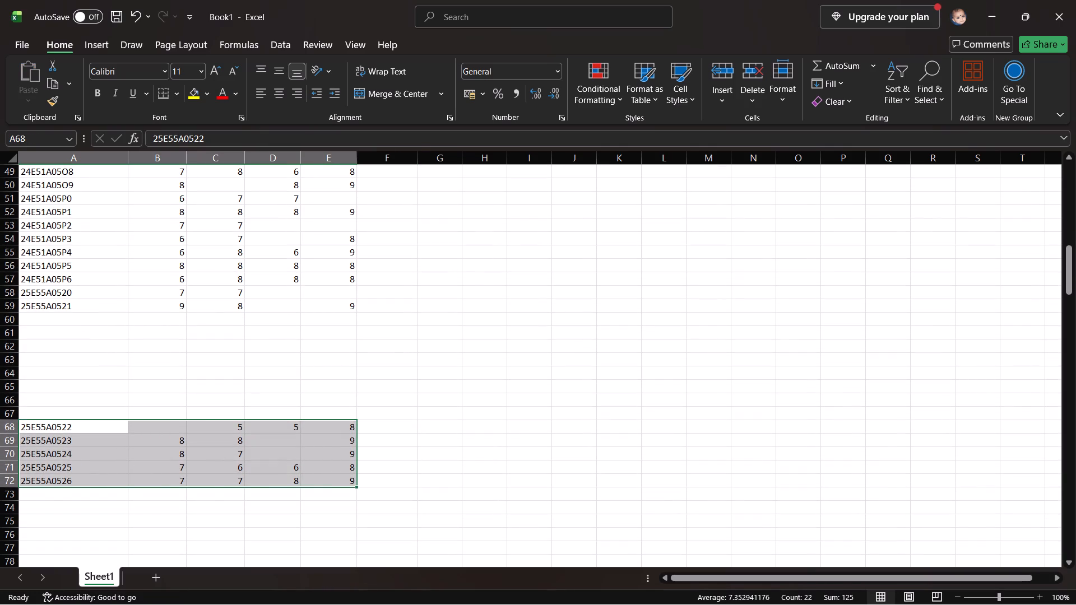
{"action": "key", "text": "ctrl+c"}
{"action": "key", "text": "ctrl+c"}
{"action": "key", "text": "ctrl+c"}
{"action": "key", "text": "ctrl+c"}
{"action": "left_click", "coordinate": [109, 323]}
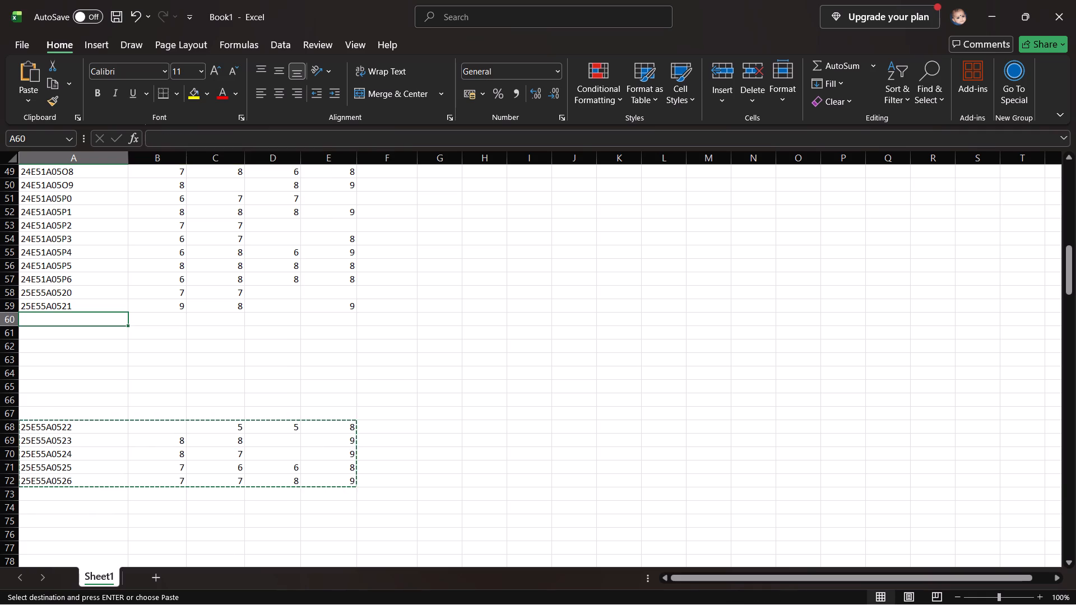
{"action": "key", "text": "ctrl+v"}
Clear the duplicated records left in A68:E72.
{"action": "left_click_drag", "start_coordinate": [79, 429], "coordinate": [328, 485]}
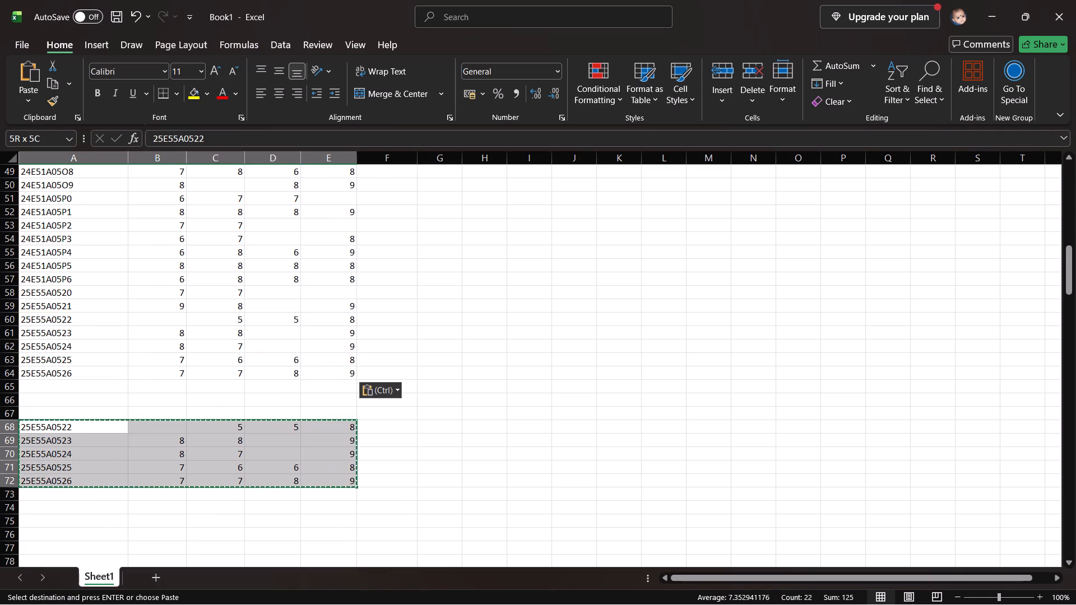
{"action": "left_click_drag", "start_coordinate": [328, 485], "coordinate": [330, 484]}
{"action": "key", "text": "Delete"}
Clear the Assesment 4 mark in cell E7.
{"action": "scroll", "coordinate": [330, 484], "scroll_direction": "up", "scroll_amount": 3}
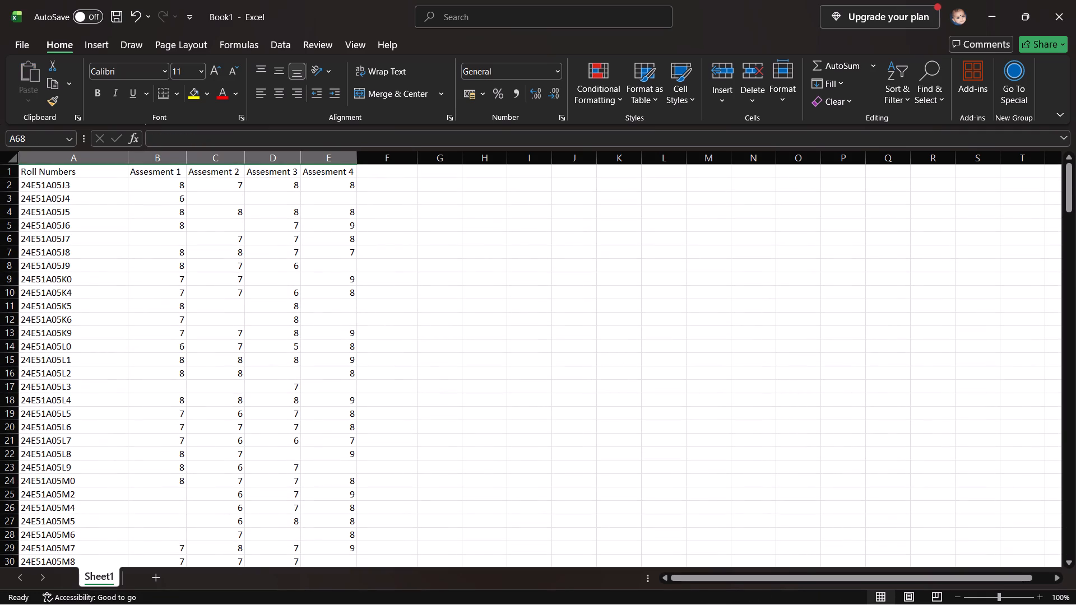
{"action": "left_click", "coordinate": [353, 252]}
{"action": "key", "text": "BackSpace"}
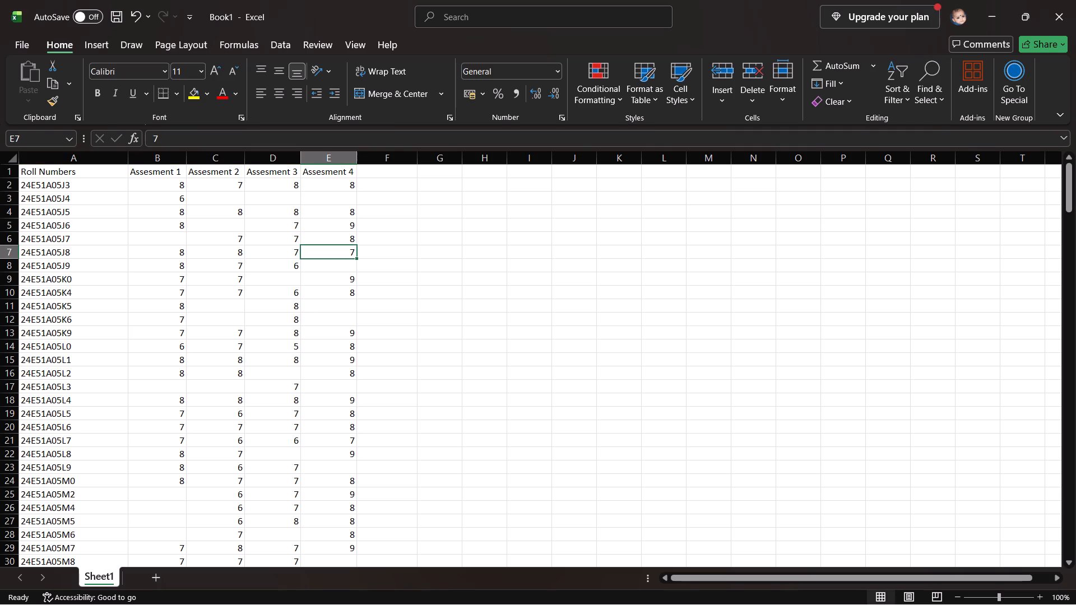
{"action": "left_click", "coordinate": [428, 304]}
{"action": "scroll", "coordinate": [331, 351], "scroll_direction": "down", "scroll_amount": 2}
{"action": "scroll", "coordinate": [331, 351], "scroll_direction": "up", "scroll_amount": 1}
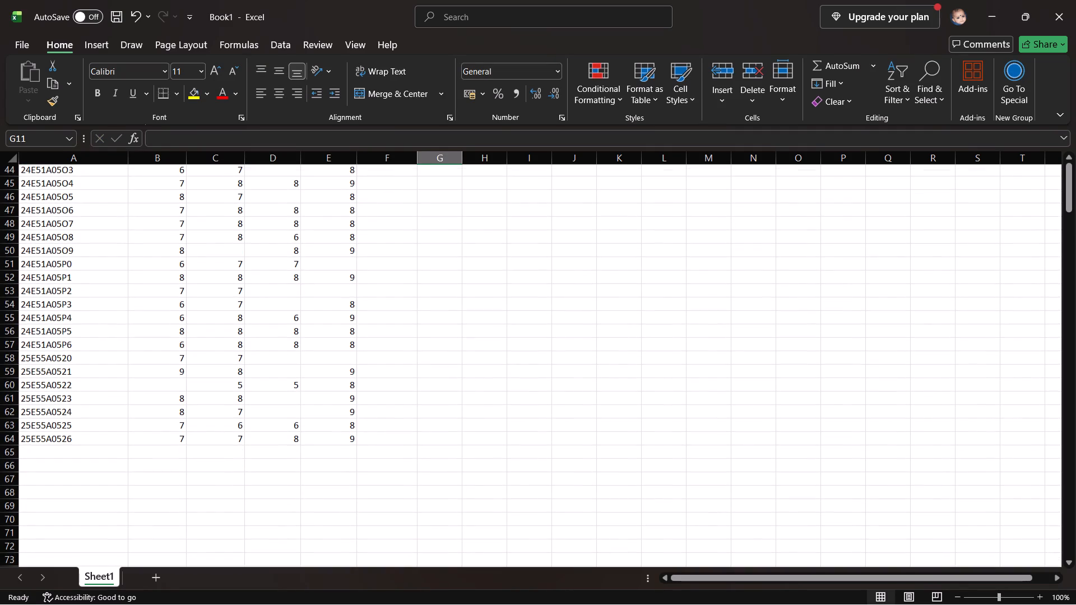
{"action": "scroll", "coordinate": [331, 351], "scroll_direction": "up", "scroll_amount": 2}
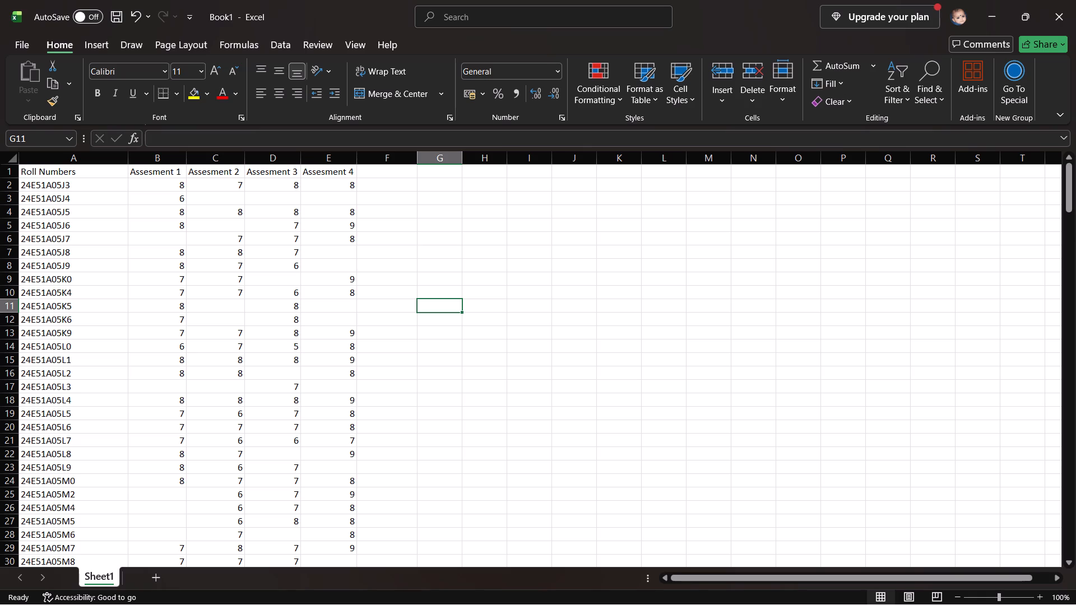
Review the roll numbers and all four assessment columns from the first record through to the last one.
{"action": "scroll", "coordinate": [83, 429], "scroll_direction": "down", "scroll_amount": 1}
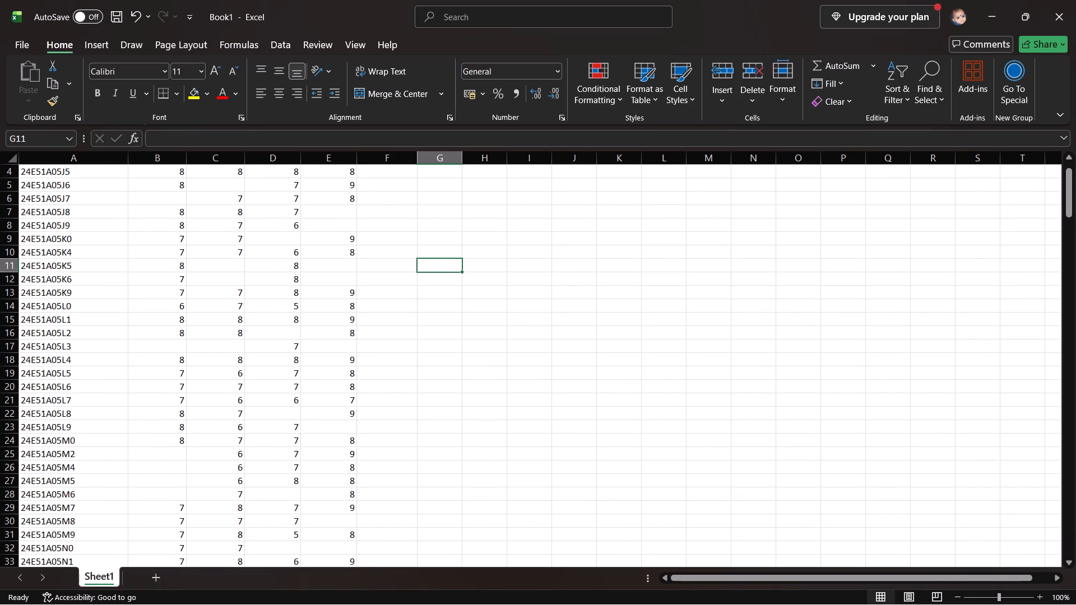
{"action": "scroll", "coordinate": [86, 435], "scroll_direction": "down", "scroll_amount": 1}
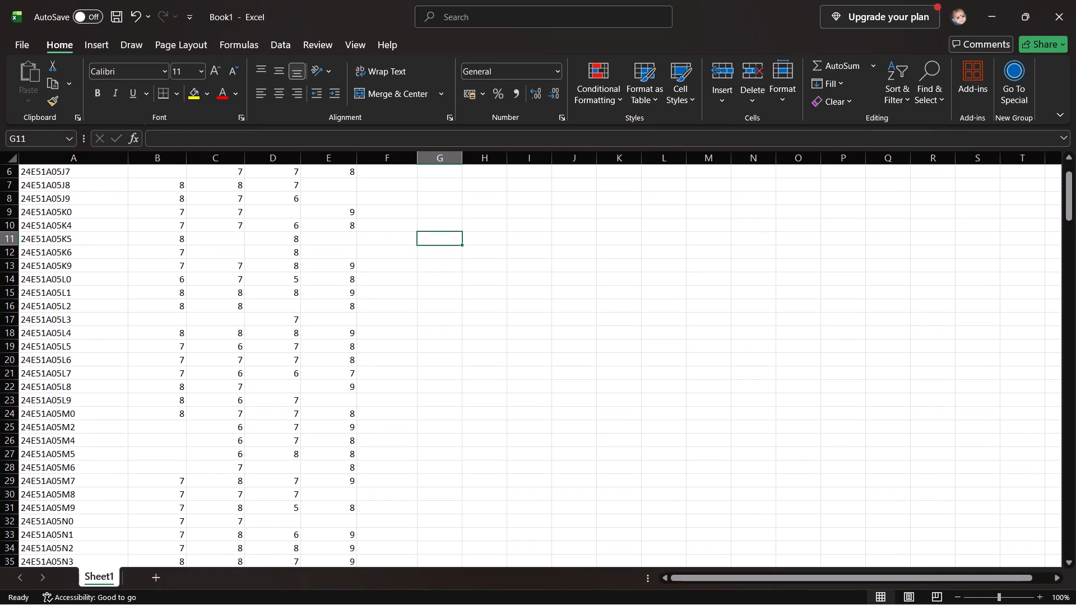
{"action": "scroll", "coordinate": [86, 445], "scroll_direction": "down", "scroll_amount": 1}
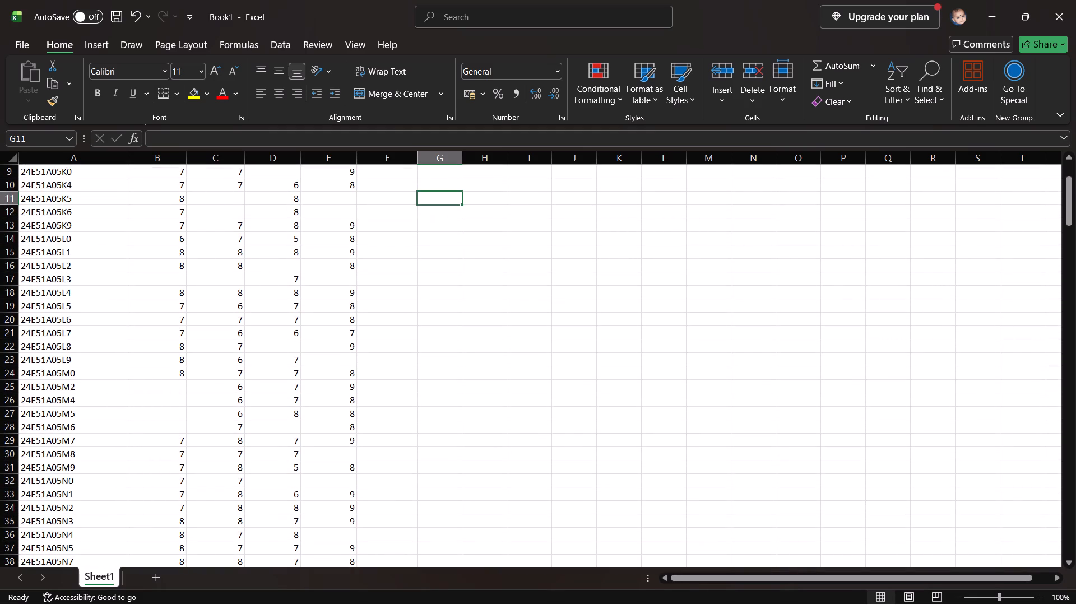
{"action": "scroll", "coordinate": [86, 461], "scroll_direction": "down", "scroll_amount": 1}
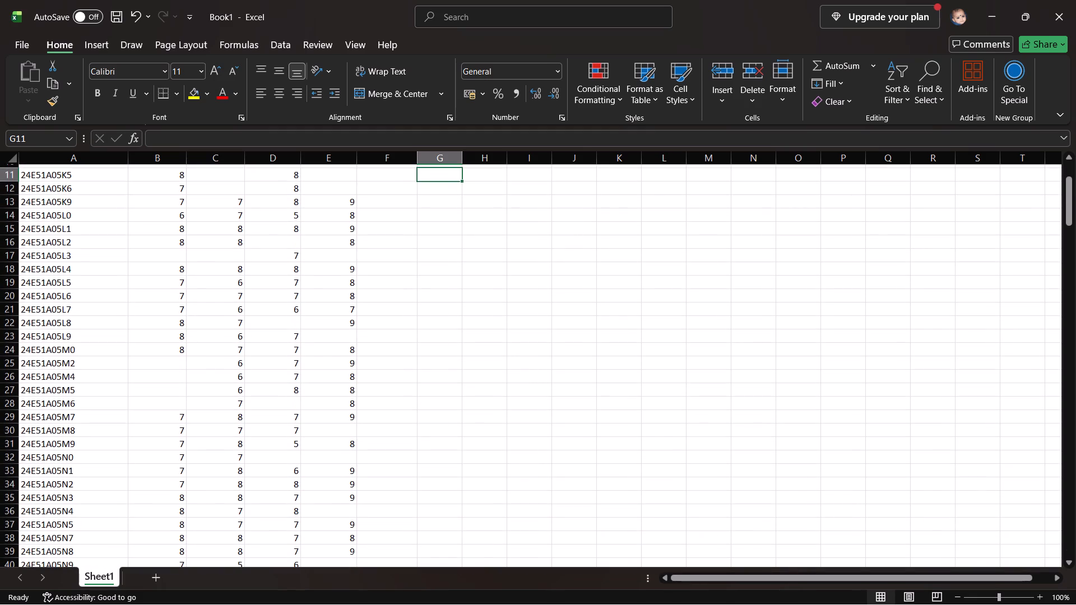
{"action": "scroll", "coordinate": [86, 461], "scroll_direction": "down", "scroll_amount": 2}
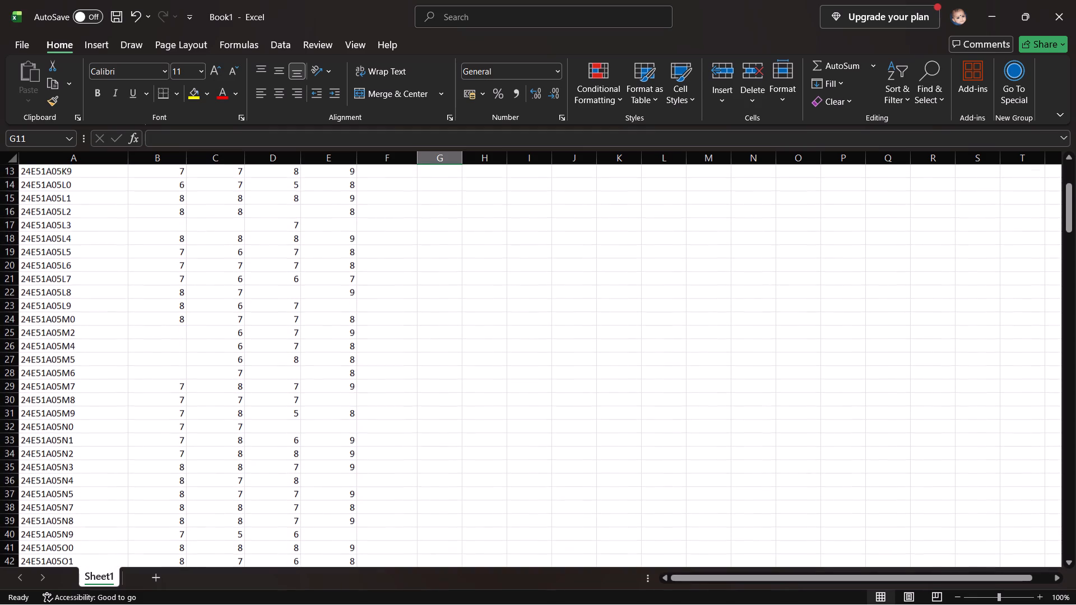
{"action": "scroll", "coordinate": [94, 453], "scroll_direction": "down", "scroll_amount": 2}
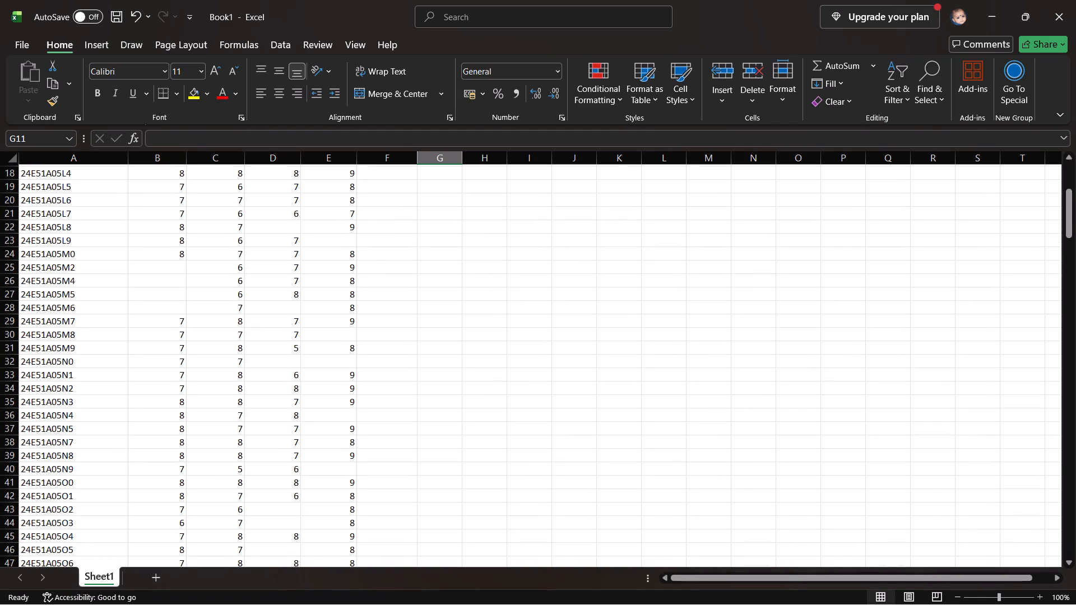
{"action": "scroll", "coordinate": [94, 453], "scroll_direction": "down", "scroll_amount": 2}
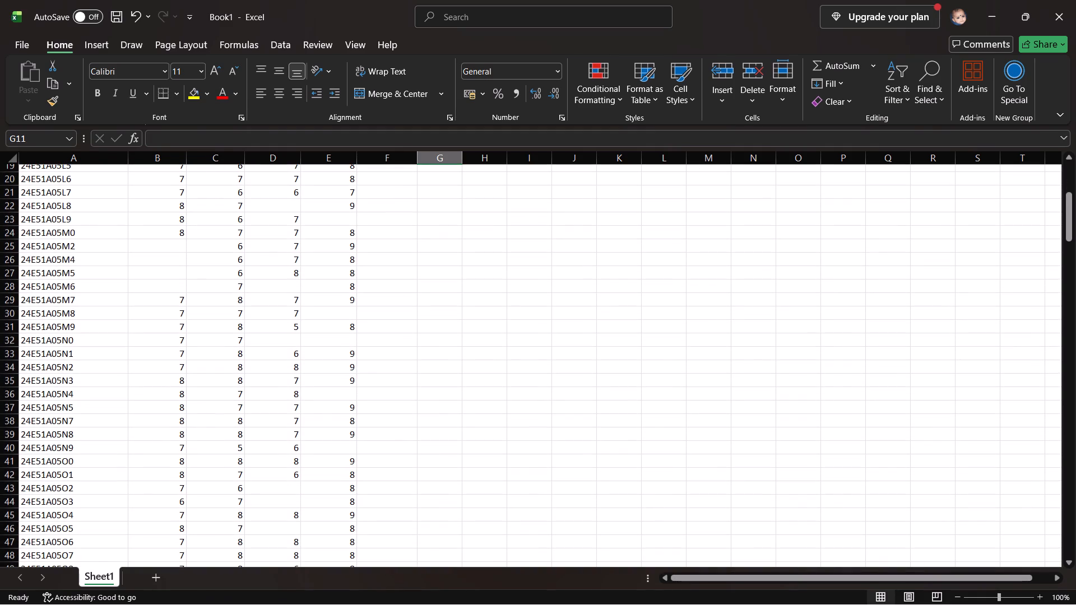
{"action": "scroll", "coordinate": [94, 453], "scroll_direction": "down", "scroll_amount": 2}
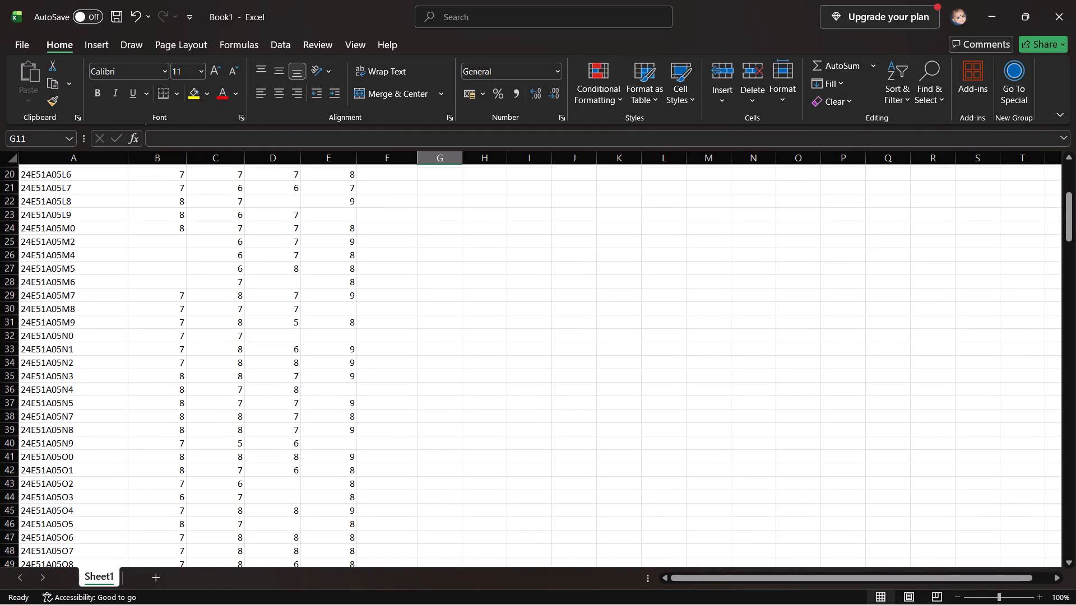
{"action": "scroll", "coordinate": [94, 453], "scroll_direction": "down", "scroll_amount": 3}
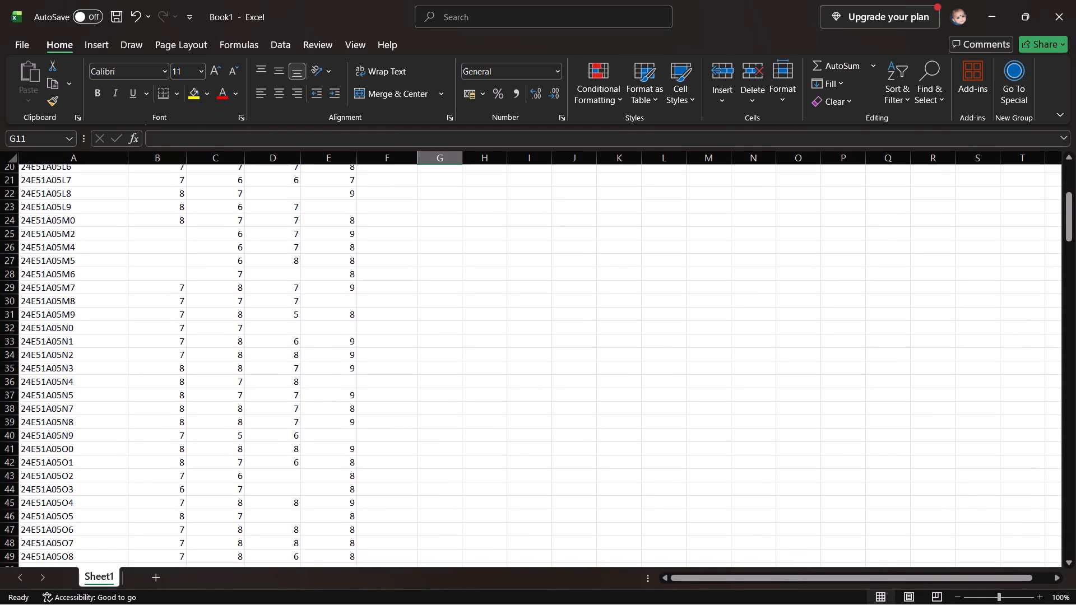
{"action": "scroll", "coordinate": [94, 453], "scroll_direction": "down", "scroll_amount": 2}
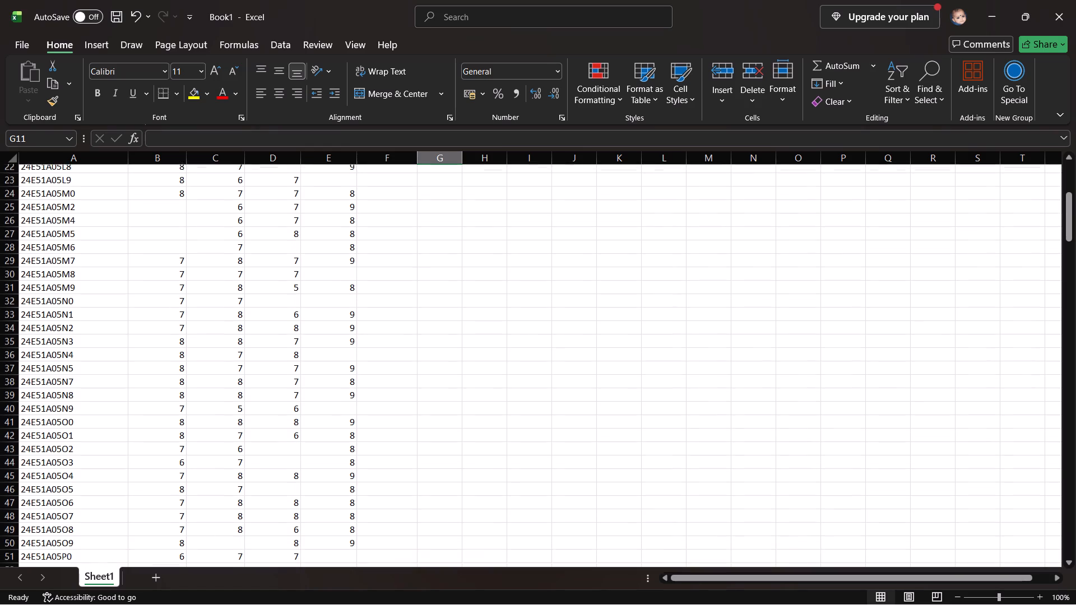
{"action": "scroll", "coordinate": [94, 453], "scroll_direction": "down", "scroll_amount": 3}
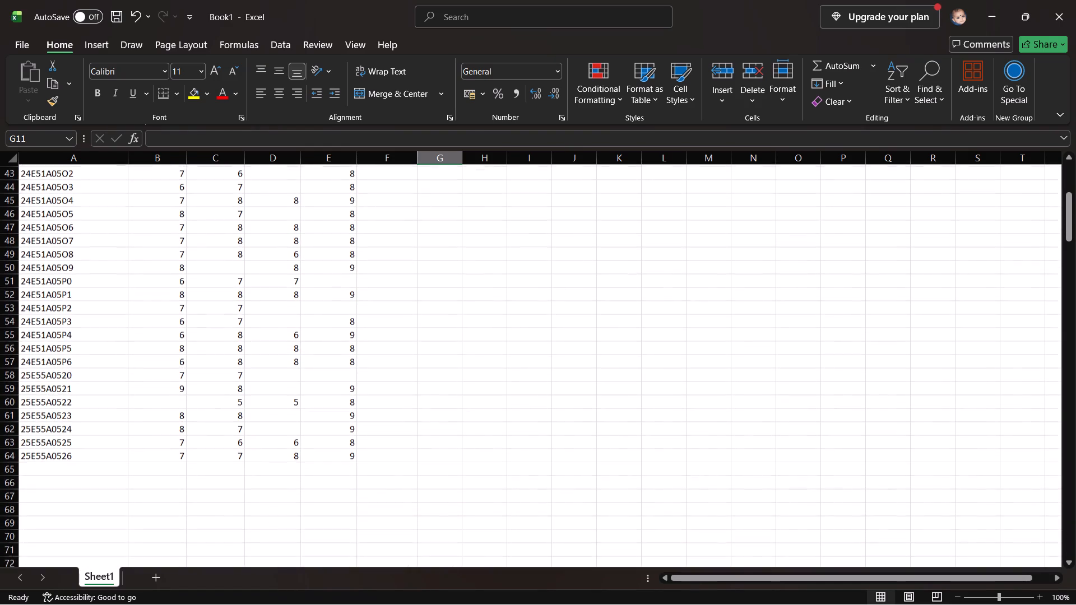
{"action": "scroll", "coordinate": [94, 453], "scroll_direction": "up", "scroll_amount": 5}
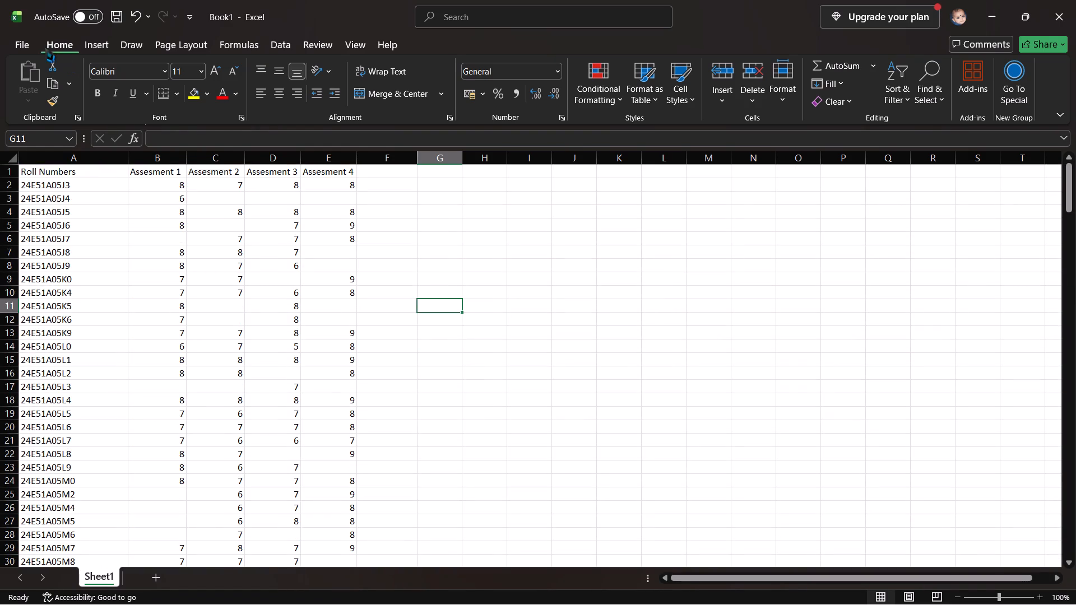
Save the workbook to the Desktop folder on this PC under a file name starting with "CSE".
{"action": "left_click", "coordinate": [22, 44]}
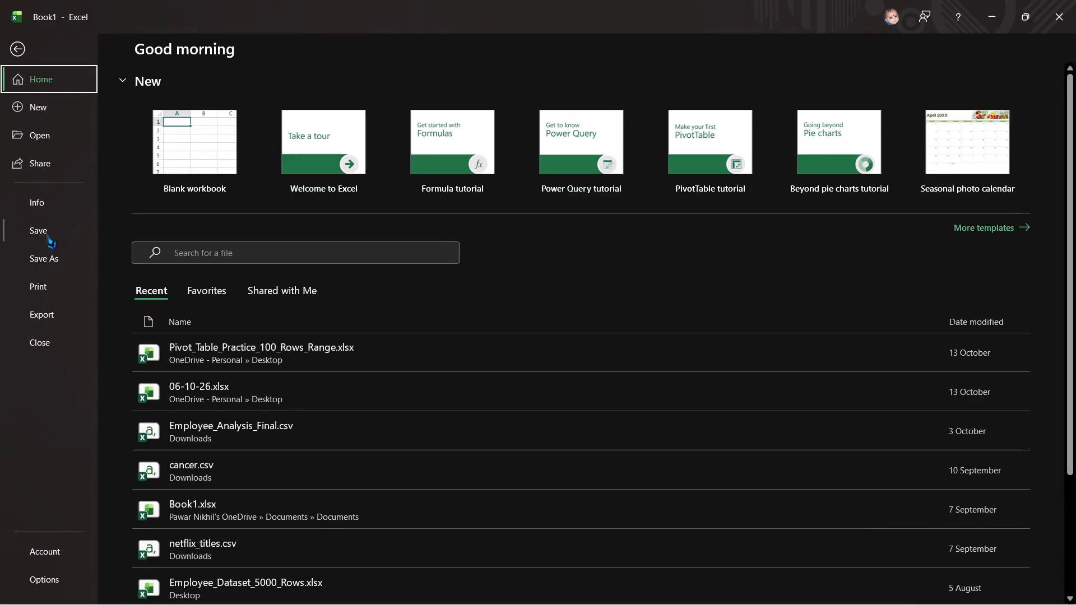
{"action": "left_click", "coordinate": [45, 234]}
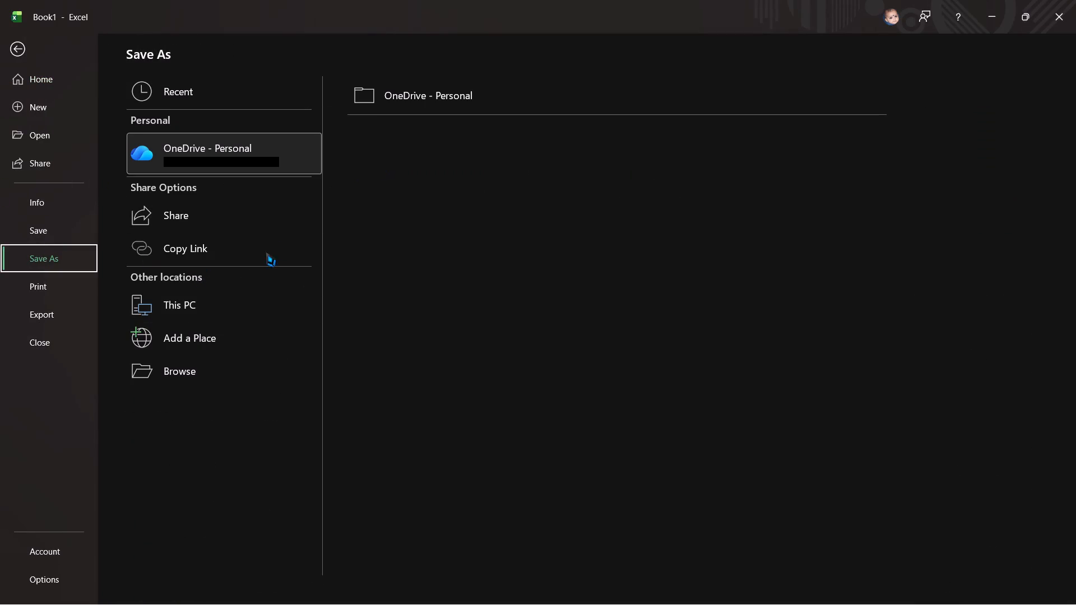
{"action": "left_click", "coordinate": [193, 306]}
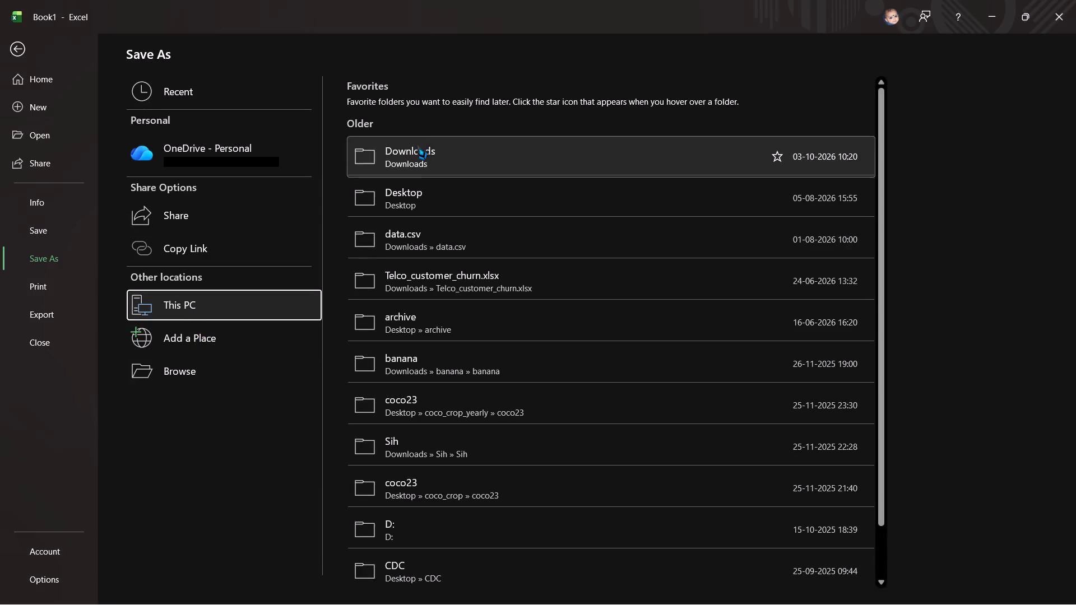
{"action": "left_click", "coordinate": [408, 198]}
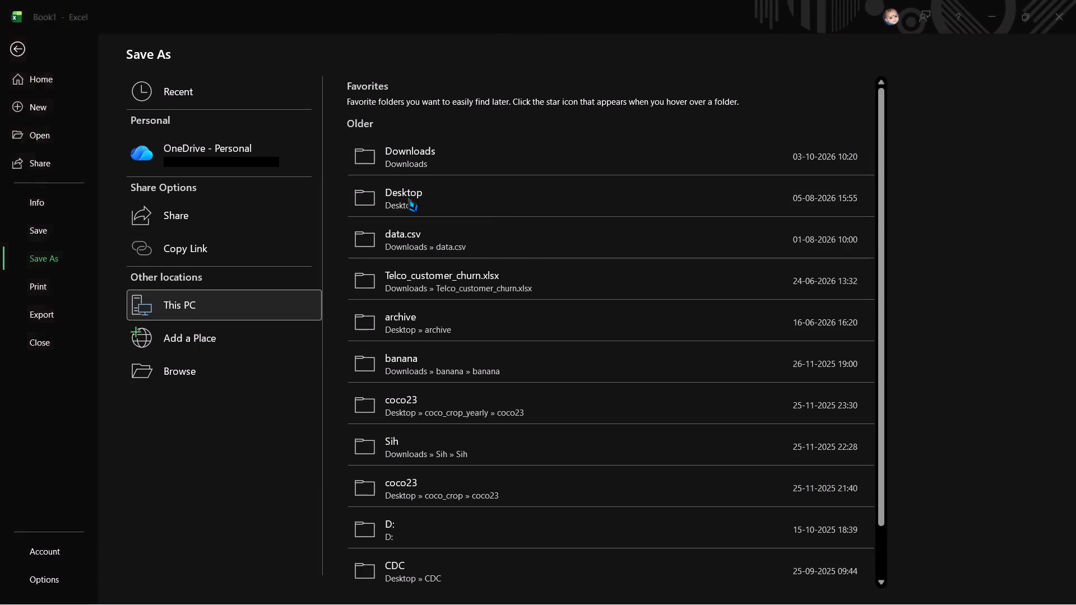
{"action": "key", "text": "BackSpace"}
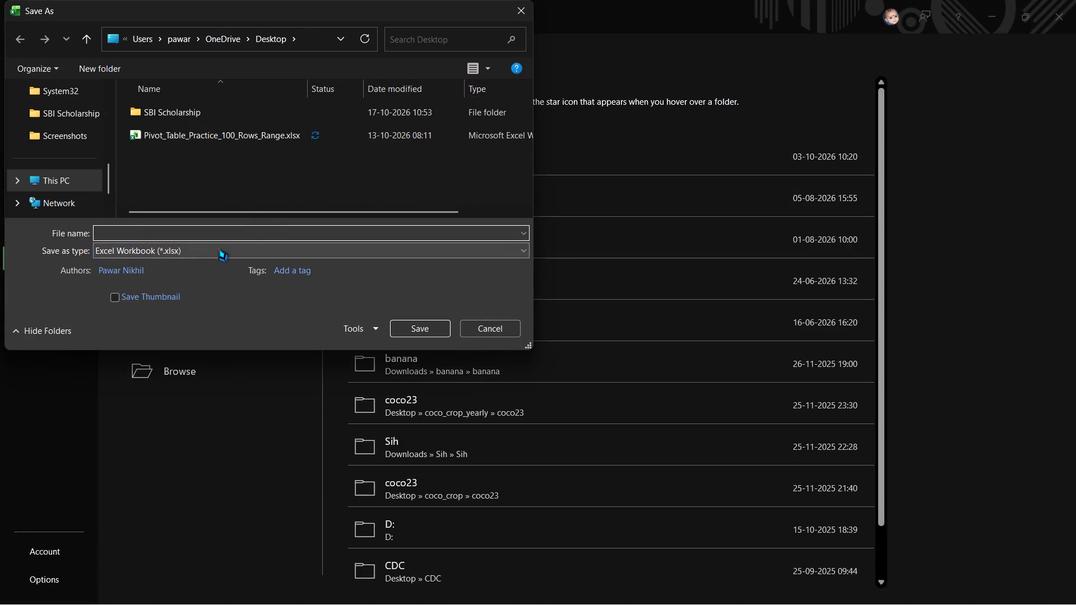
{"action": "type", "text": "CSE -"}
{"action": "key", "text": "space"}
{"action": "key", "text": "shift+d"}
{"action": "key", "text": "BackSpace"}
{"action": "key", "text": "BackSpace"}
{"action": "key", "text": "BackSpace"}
Complete the file name as "CSE-D FSD Assesment marks" and save the workbook to the Desktop as an Excel Workbook.
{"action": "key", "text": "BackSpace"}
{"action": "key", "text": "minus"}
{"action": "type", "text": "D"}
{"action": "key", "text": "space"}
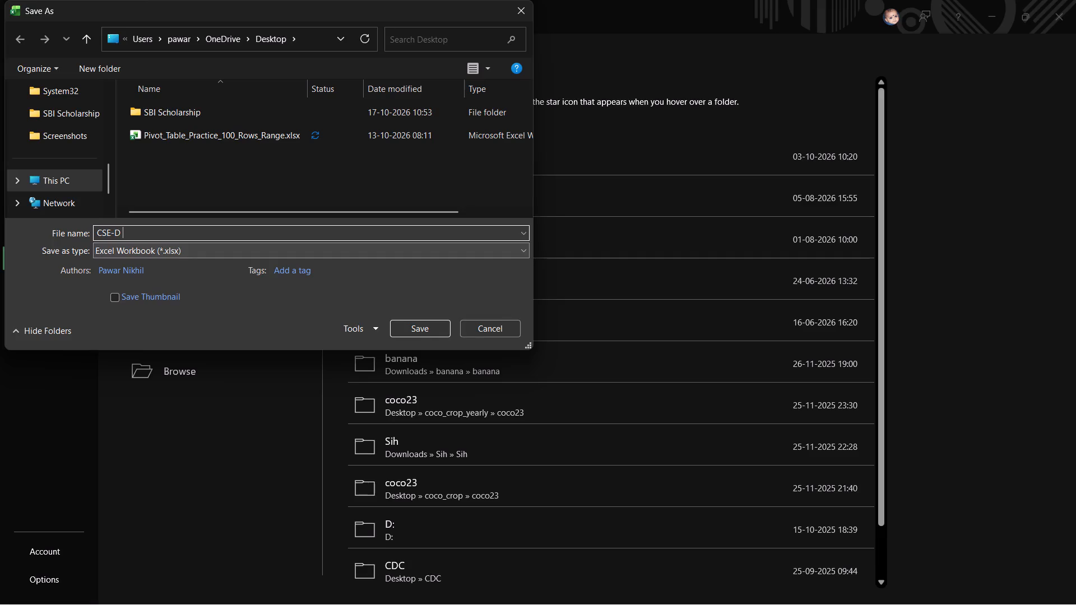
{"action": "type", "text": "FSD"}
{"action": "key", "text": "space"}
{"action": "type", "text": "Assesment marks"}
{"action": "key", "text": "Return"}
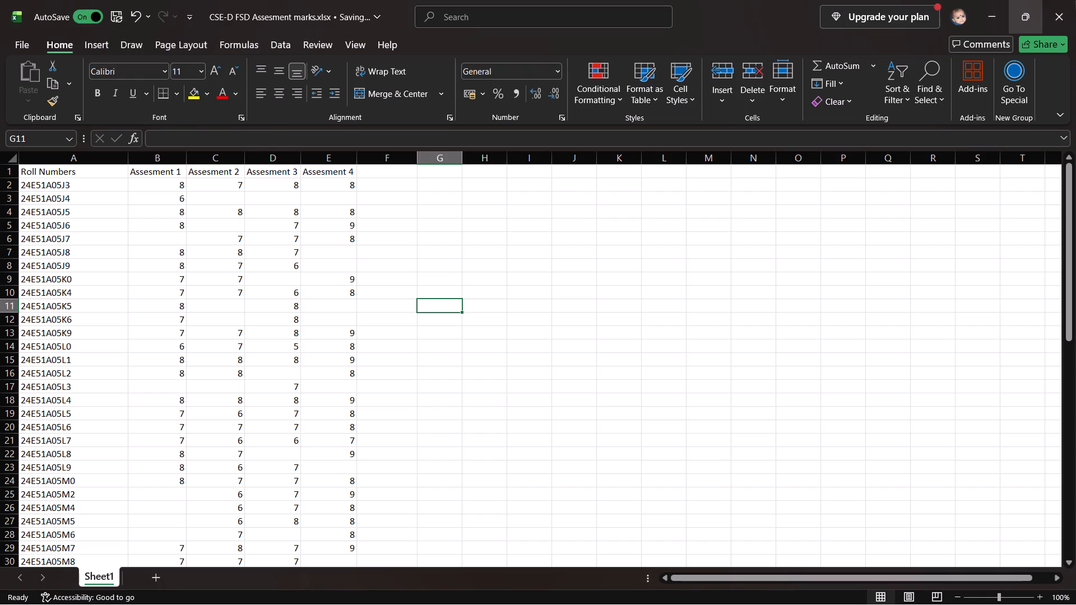
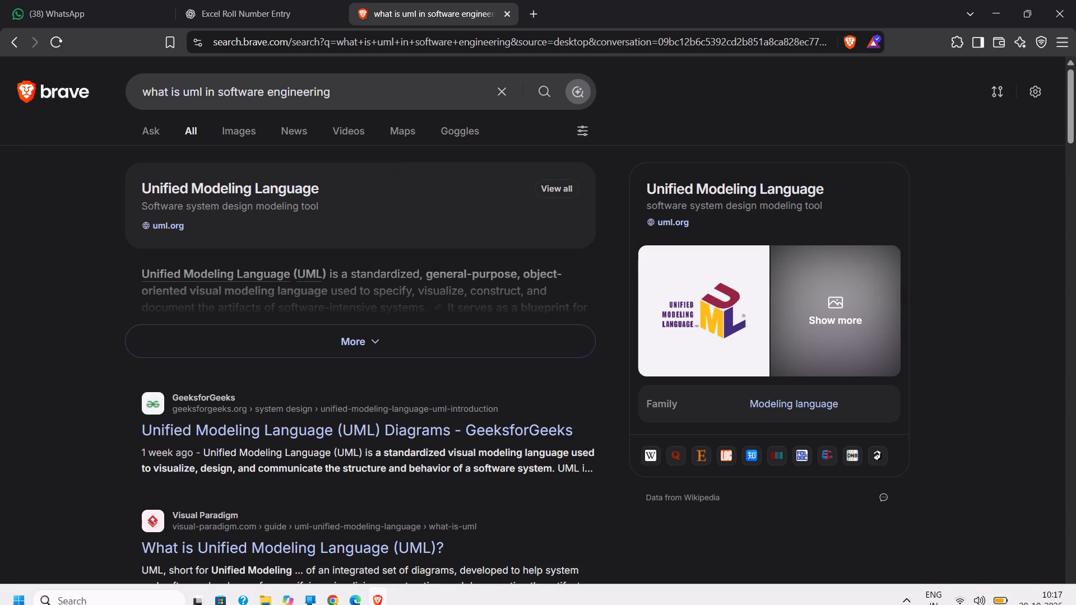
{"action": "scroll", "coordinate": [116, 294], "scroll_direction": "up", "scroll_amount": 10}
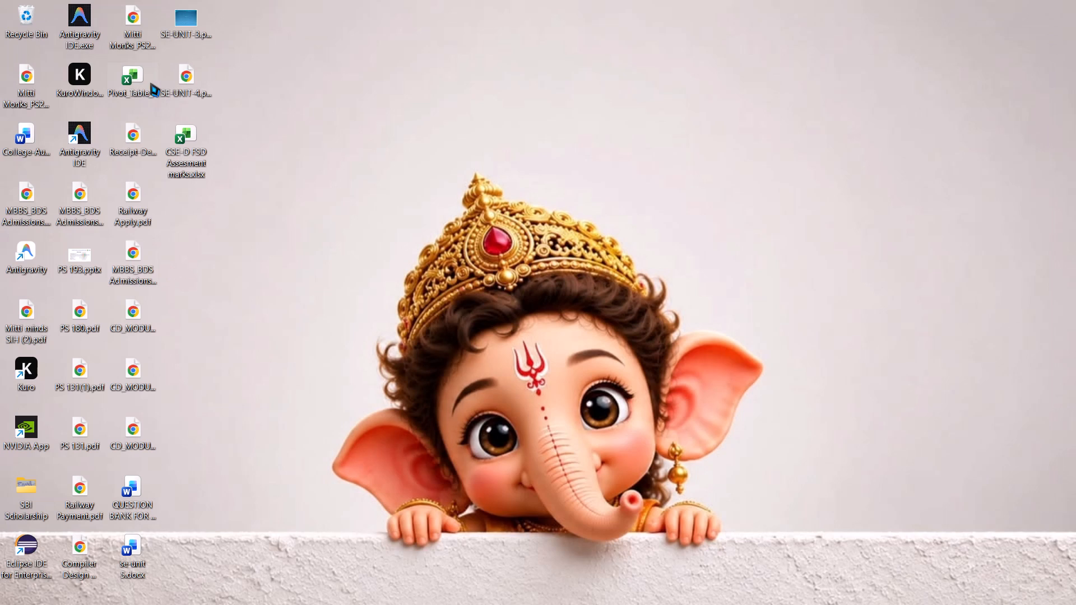
Open the CSE-D FSD Assesment marks.xlsx workbook from the desktop and look over its records down to the last roll number.
{"action": "double_click", "coordinate": [191, 132]}
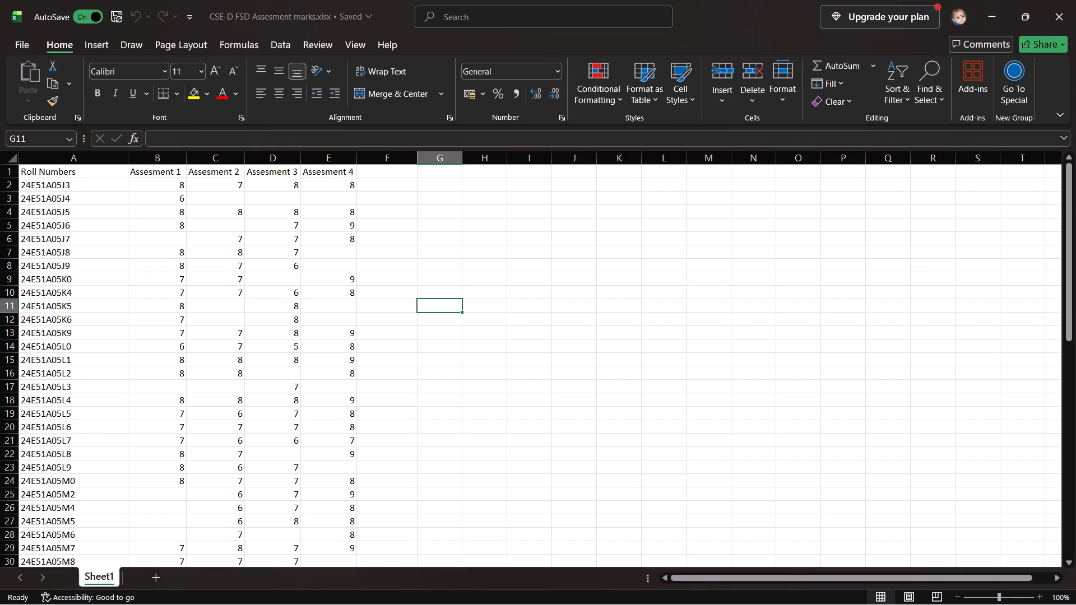
{"action": "scroll", "coordinate": [308, 244], "scroll_direction": "down", "scroll_amount": 3}
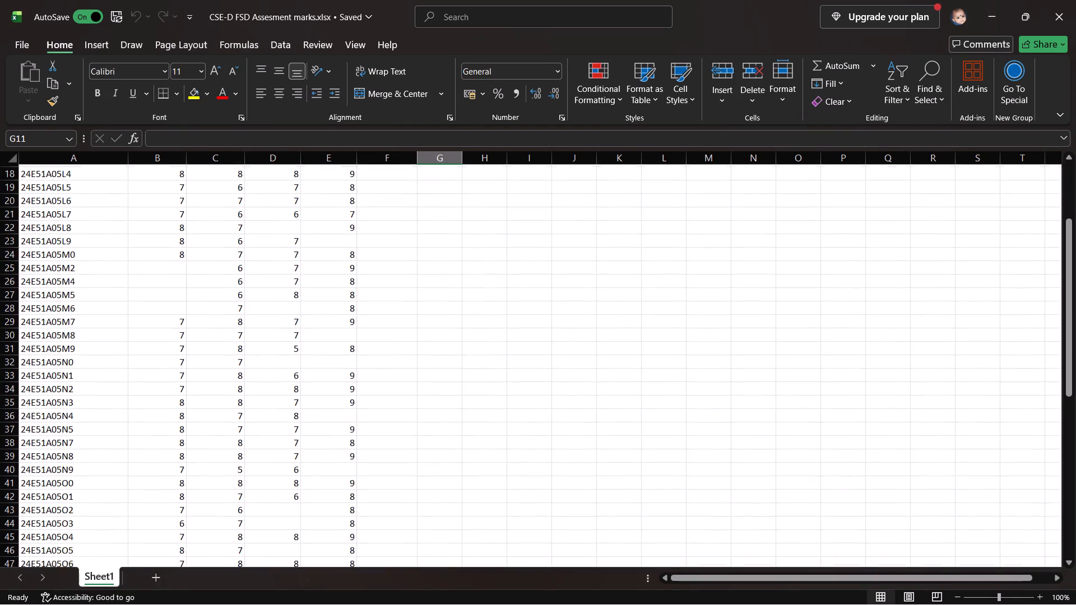
{"action": "scroll", "coordinate": [308, 244], "scroll_direction": "down", "scroll_amount": 3}
{"action": "scroll", "coordinate": [308, 244], "scroll_direction": "up", "scroll_amount": 1}
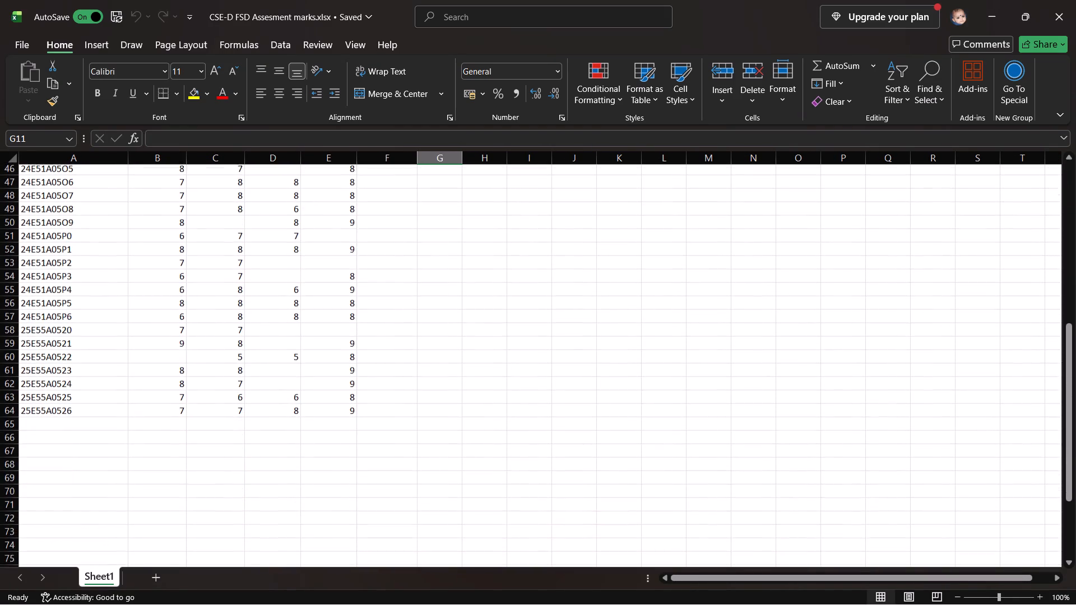
{"action": "scroll", "coordinate": [308, 244], "scroll_direction": "up", "scroll_amount": 2}
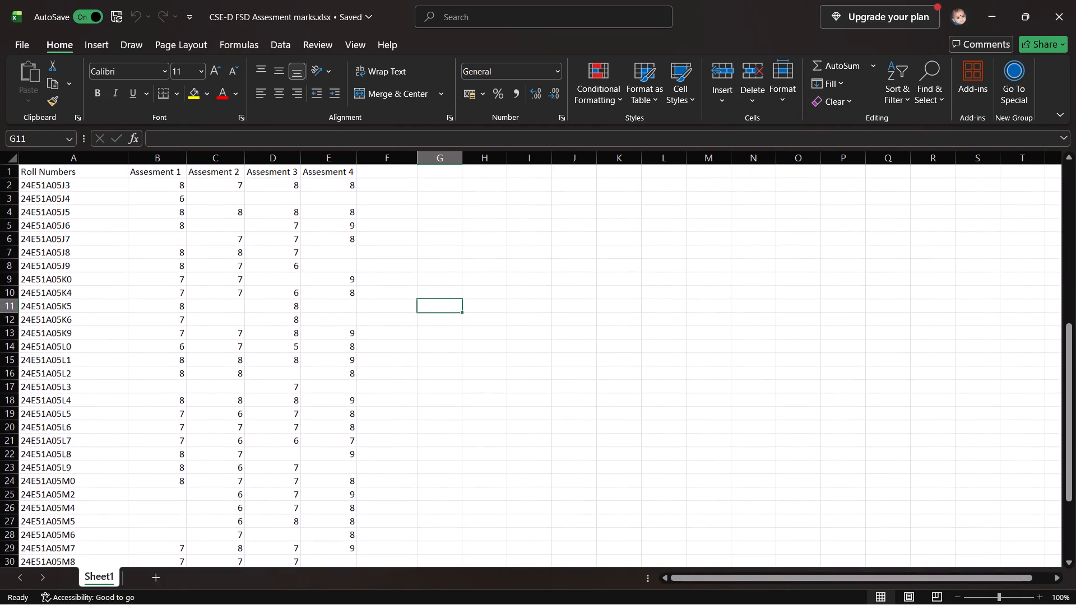
Enter AB for the blank marks in Assesment 1 cell B6 and Assesment 4 cells E7 and E8.
{"action": "left_click", "coordinate": [160, 240]}
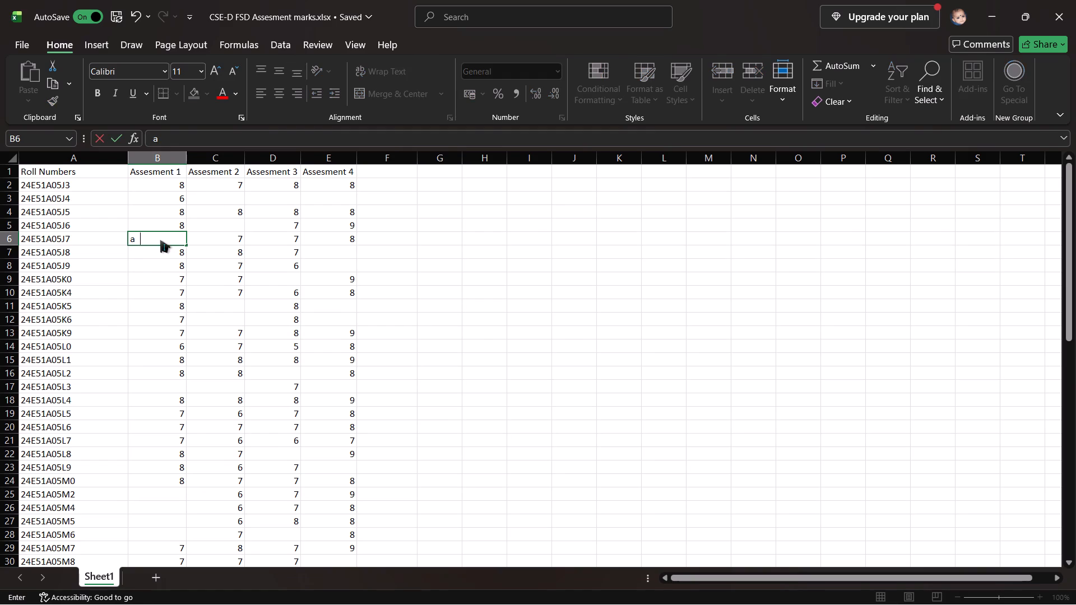
{"action": "key", "text": "BackSpace"}
{"action": "key", "text": "BackSpace"}
{"action": "type", "text": "AB"}
{"action": "key", "text": "Right"}
{"action": "key", "text": "Right"}
{"action": "key", "text": "Right"}
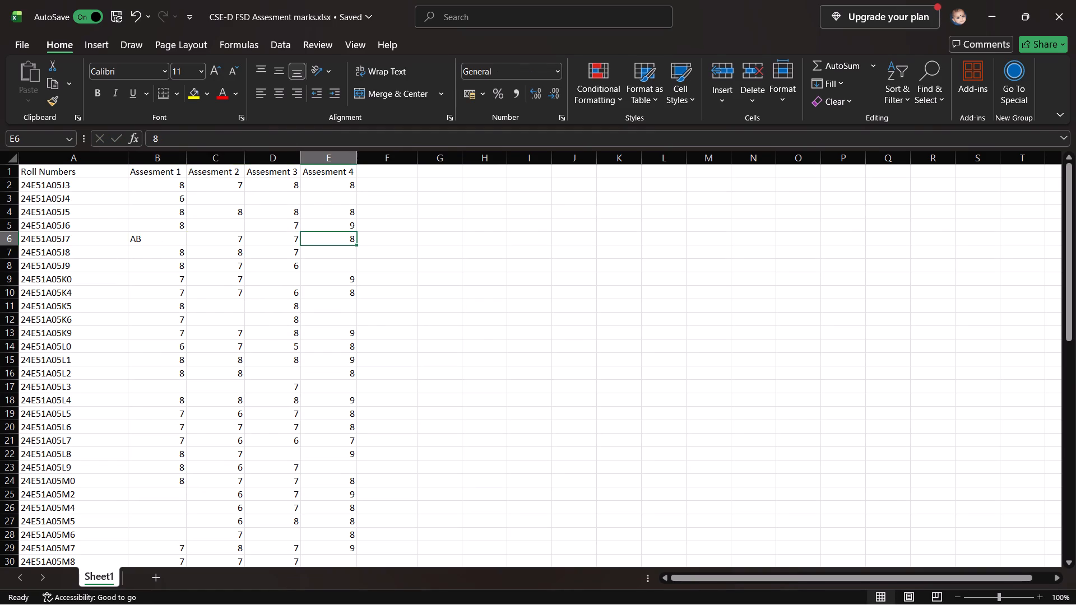
{"action": "key", "text": "Down"}
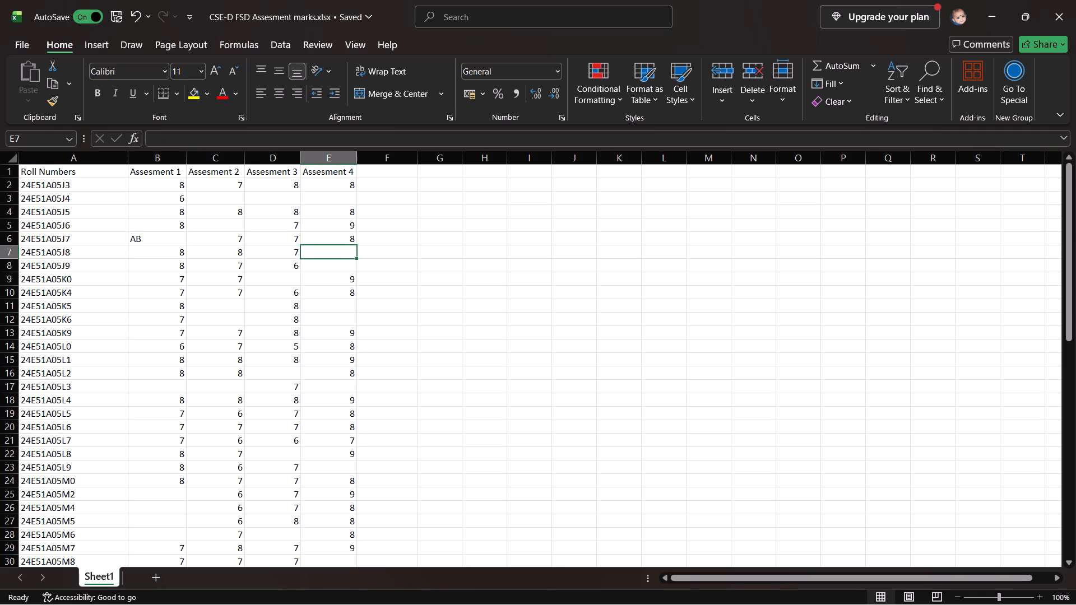
{"action": "type", "text": "AB"}
{"action": "key", "text": "Down"}
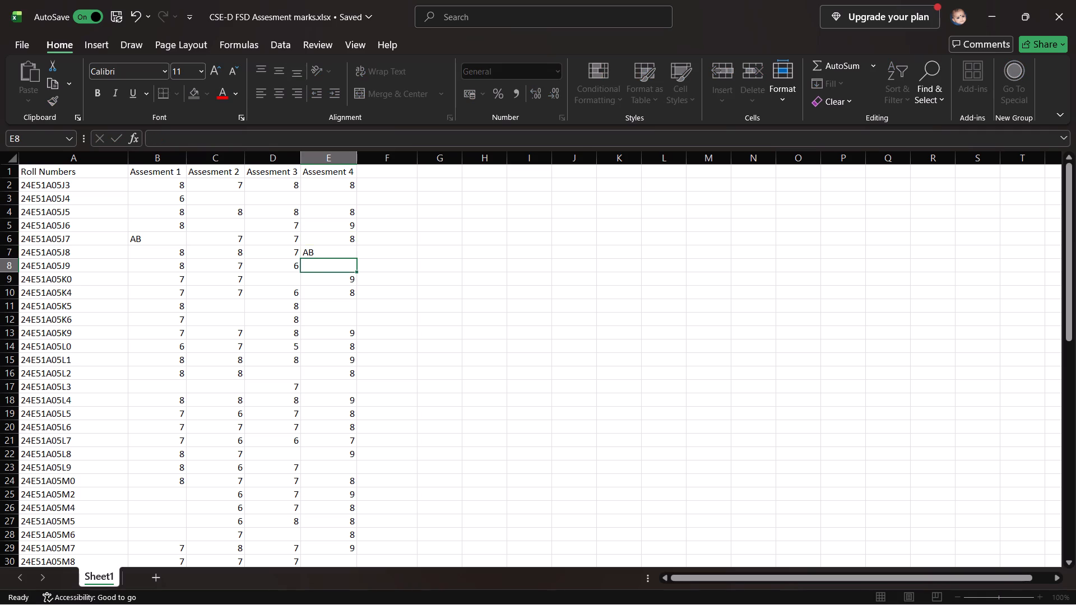
{"action": "type", "text": "AB"}
{"action": "key", "text": "Down"}
Replace the Assesment 4 entry in E7 with 8.
{"action": "key", "text": "Up"}
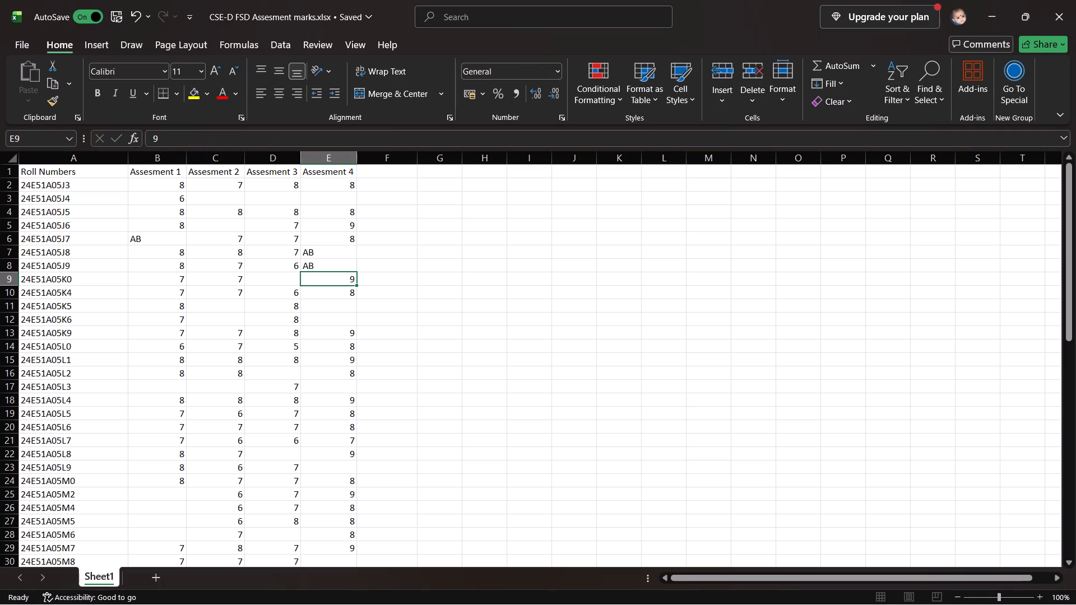
{"action": "key", "text": "Up"}
{"action": "key", "text": "BackSpace"}
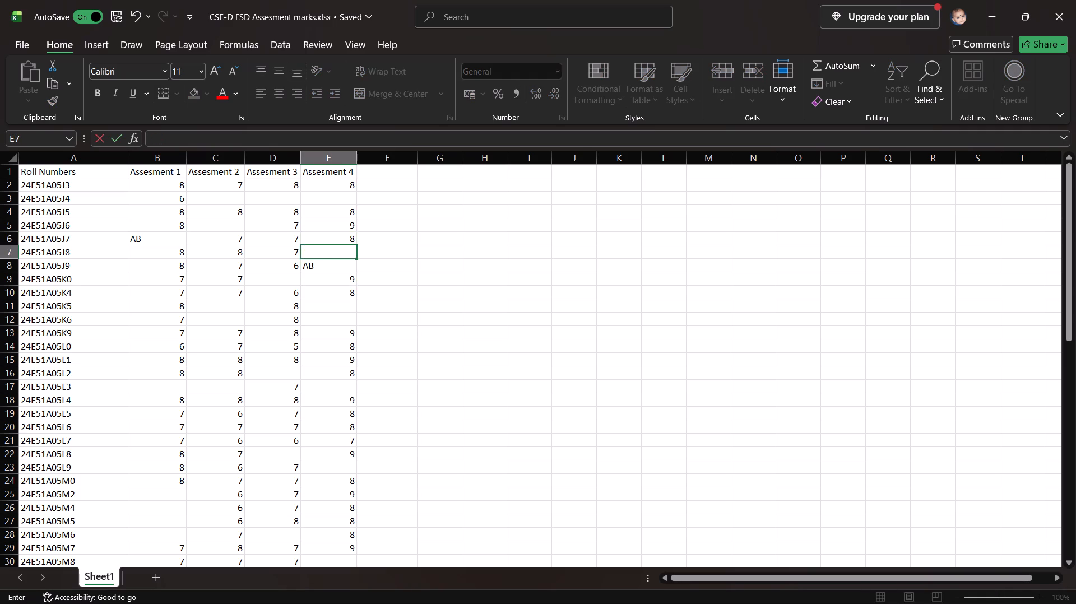
{"action": "key", "text": "8"}
{"action": "key", "text": "Down"}
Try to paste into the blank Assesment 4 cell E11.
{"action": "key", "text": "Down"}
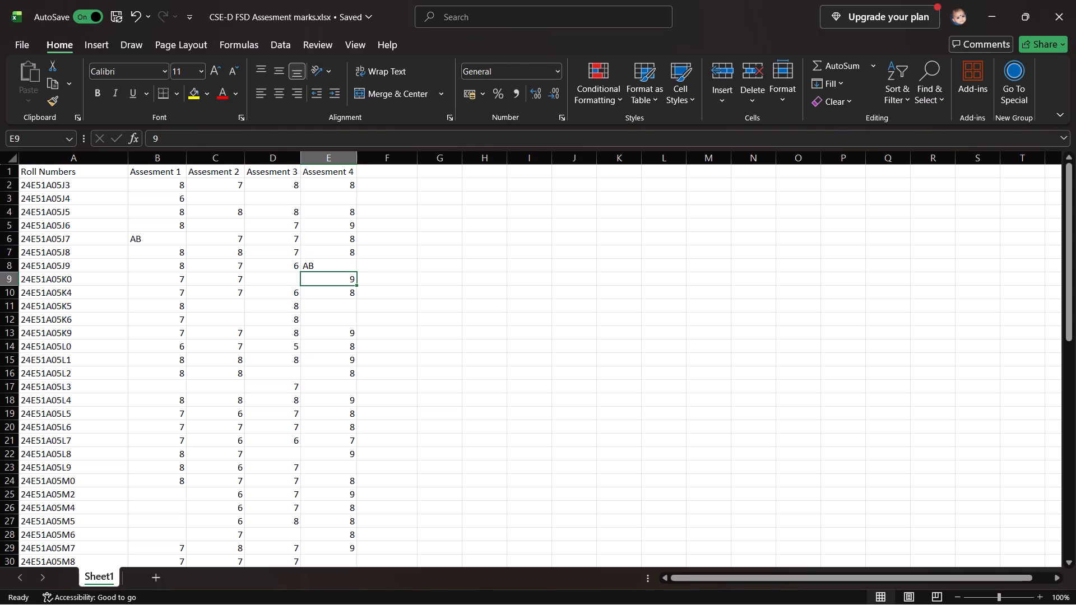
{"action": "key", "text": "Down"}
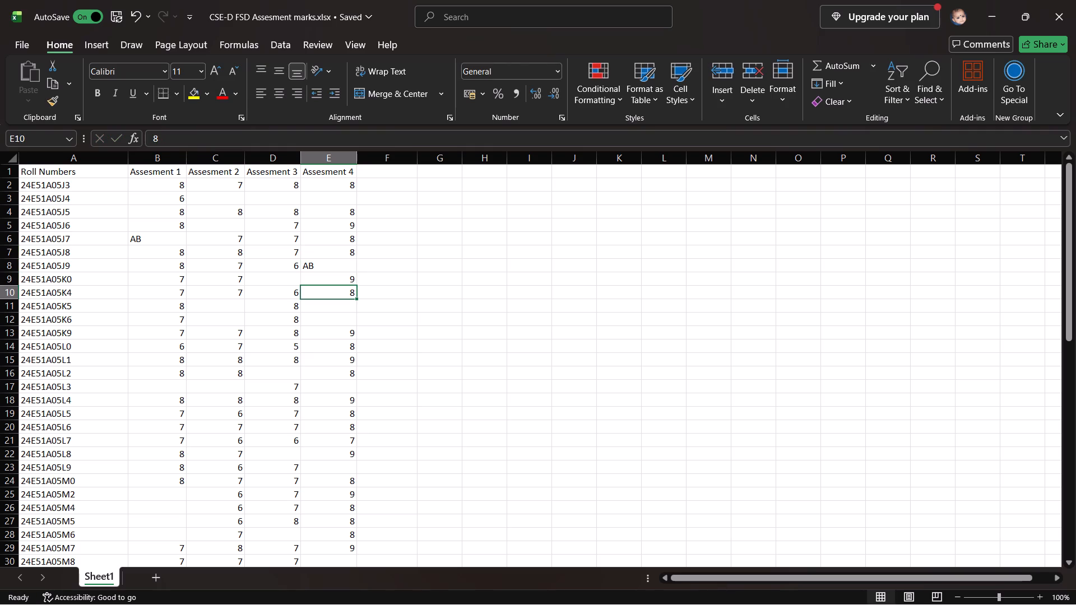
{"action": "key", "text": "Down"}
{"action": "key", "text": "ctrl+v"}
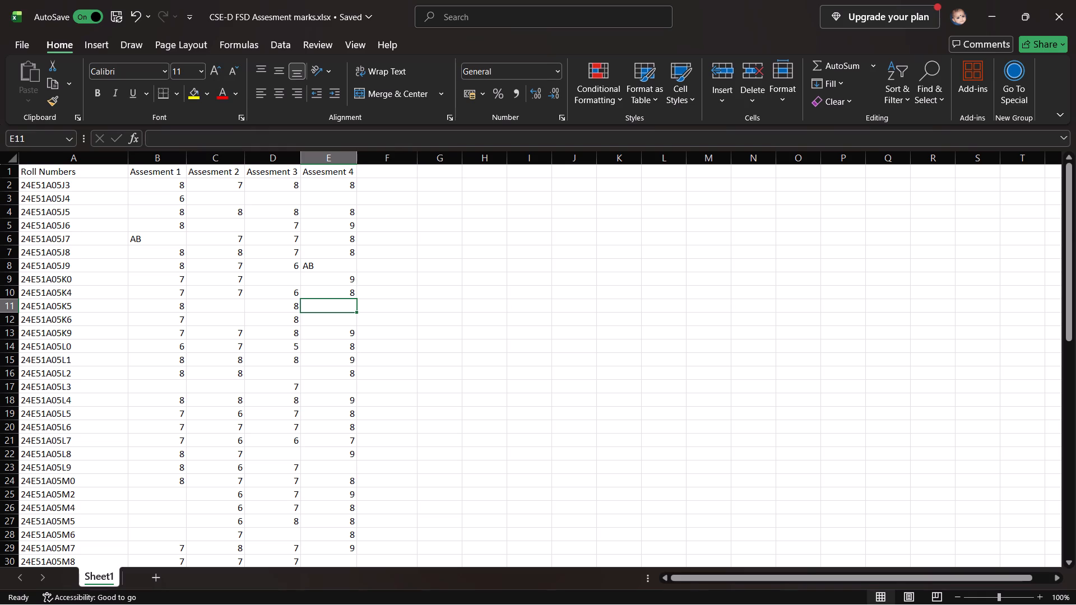
Copy the AB text from E8 into the blank Assesment 2 and Assesment 4 cells of rows 11 and 12.
{"action": "left_click_drag", "start_coordinate": [321, 266], "coordinate": [321, 266]}
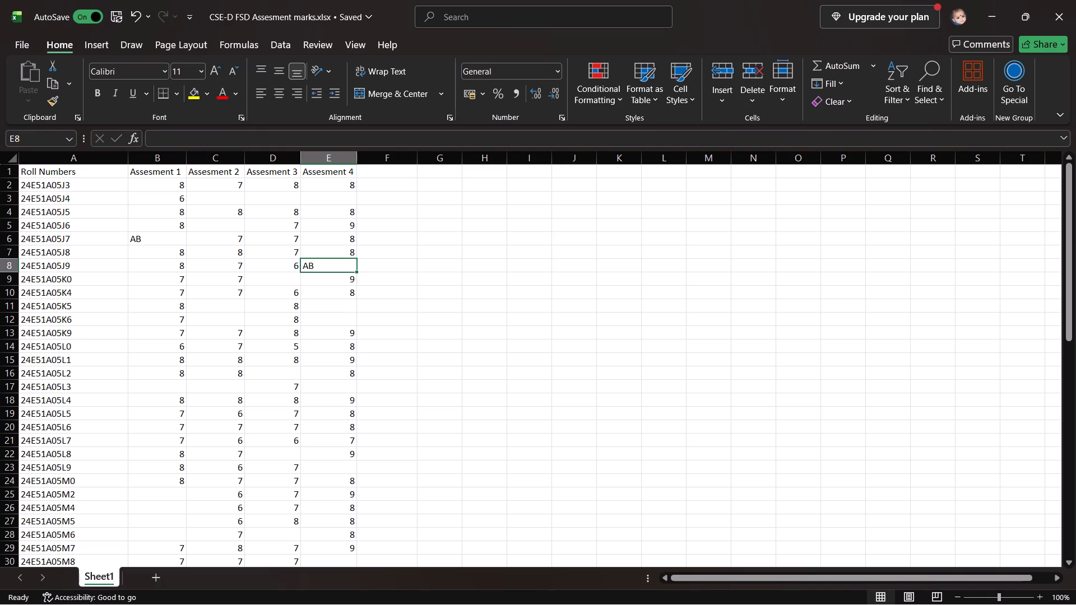
{"action": "left_click_drag", "start_coordinate": [321, 266], "coordinate": [303, 266]}
{"action": "left_click_drag", "start_coordinate": [222, 134], "coordinate": [134, 125]}
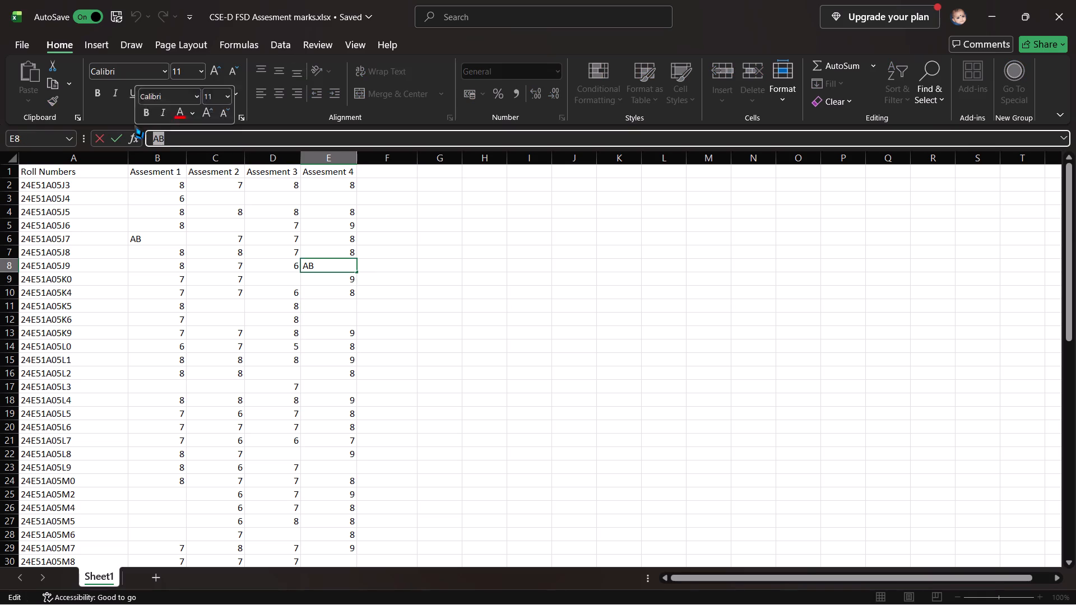
{"action": "key", "text": "ctrl+c"}
{"action": "key", "text": "ctrl+c"}
{"action": "key", "text": "ctrl+c"}
{"action": "key", "text": "ctrl+c"}
{"action": "left_click", "coordinate": [228, 305]}
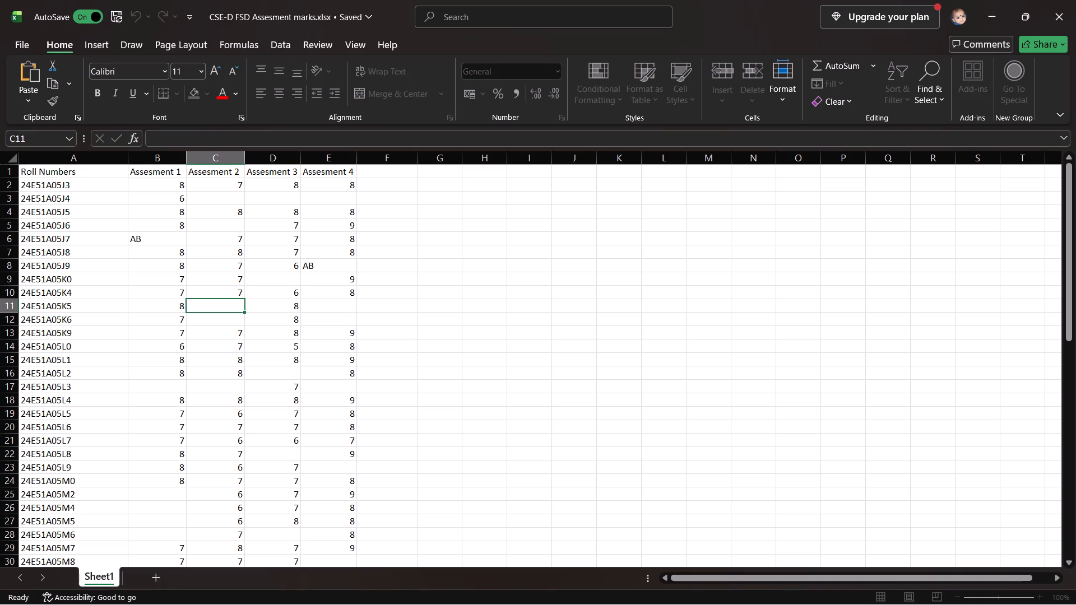
{"action": "key", "text": "ctrl+v"}
{"action": "key", "text": "Down"}
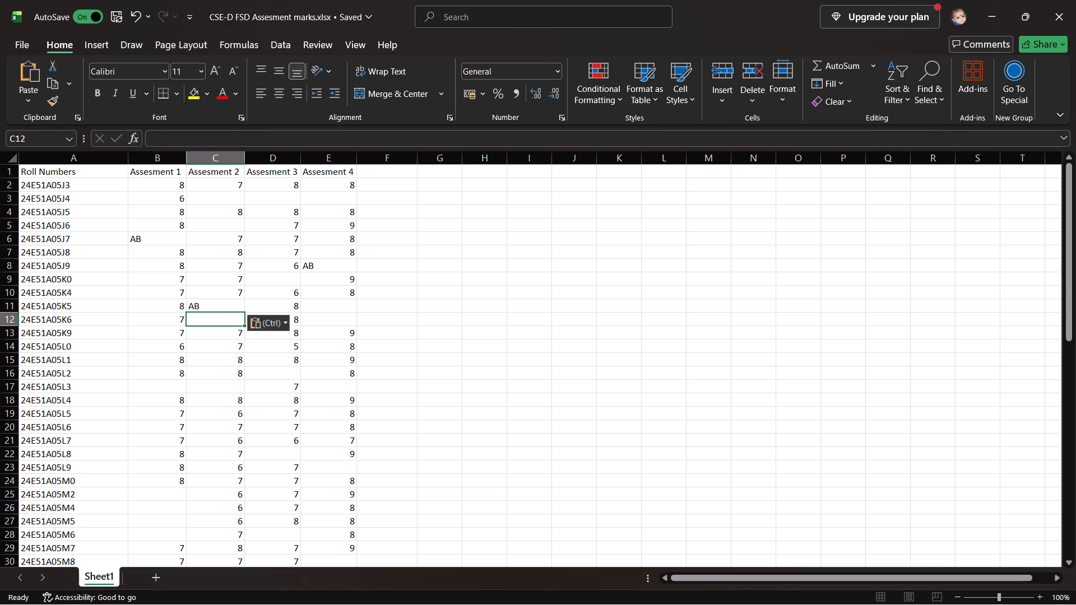
{"action": "key", "text": "ctrl+v"}
{"action": "key", "text": "Right"}
{"action": "key", "text": "Right"}
{"action": "key", "text": "ctrl+v"}
{"action": "key", "text": "Up"}
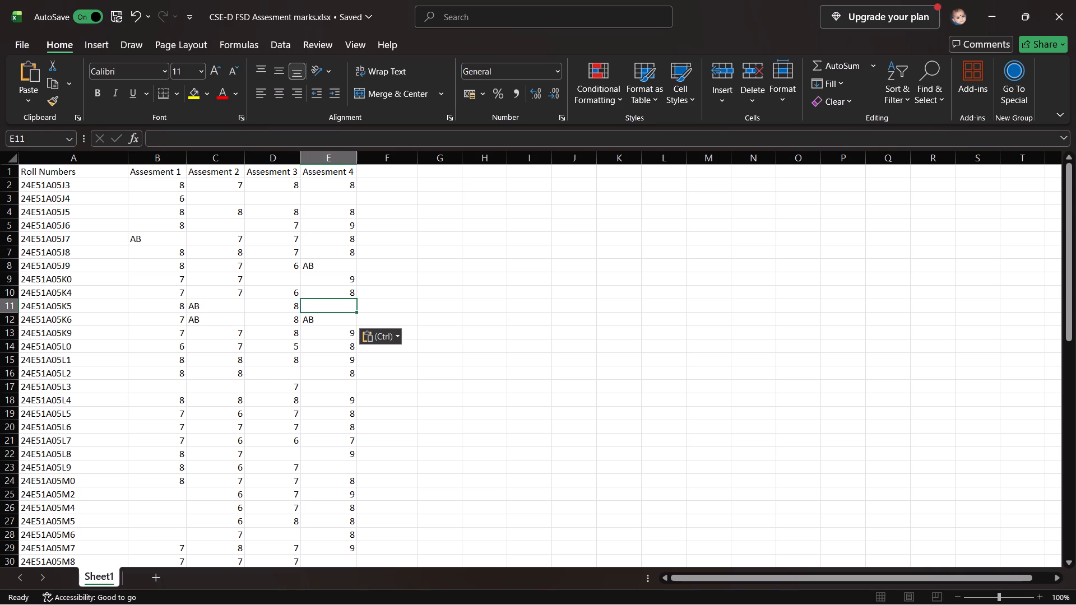
{"action": "key", "text": "ctrl+v"}
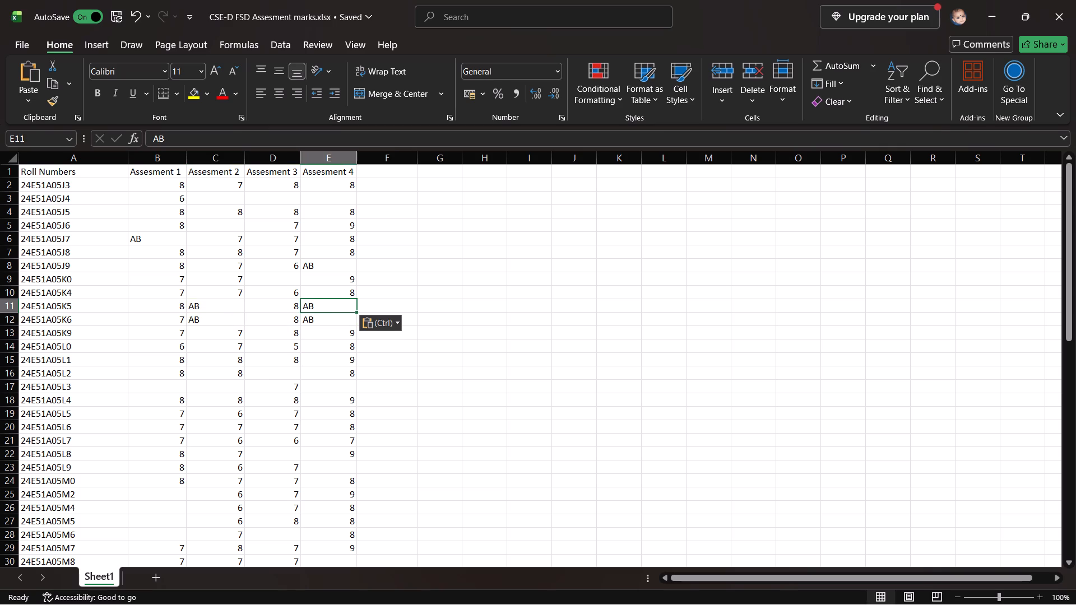
Paste AB into the blank Assesment 3 cell D9.
{"action": "key", "text": "Up"}
{"action": "key", "text": "Up"}
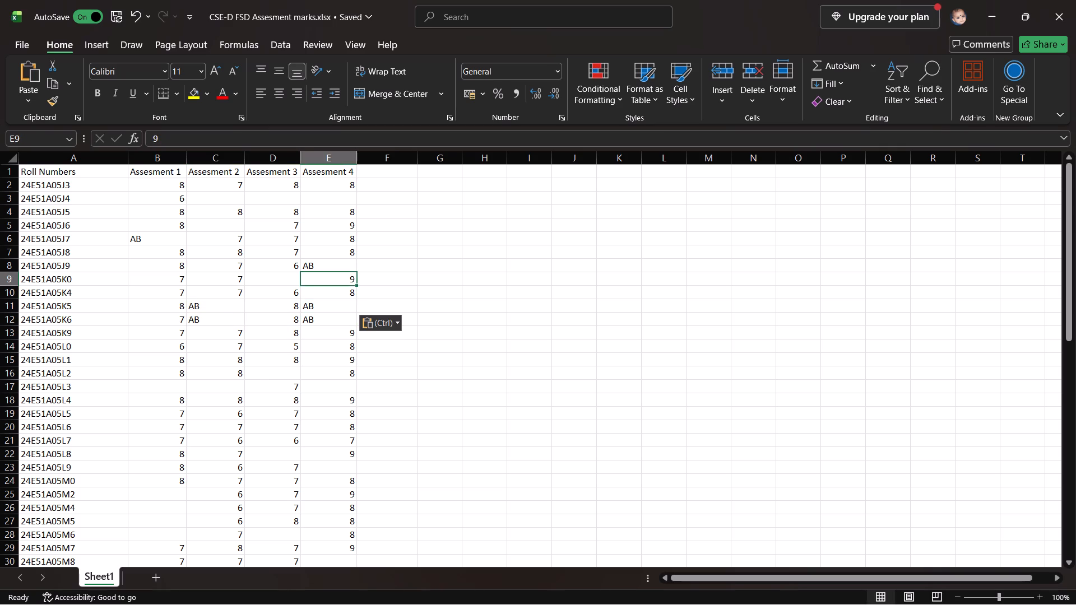
{"action": "key", "text": "Left"}
{"action": "key", "text": "ctrl+v"}
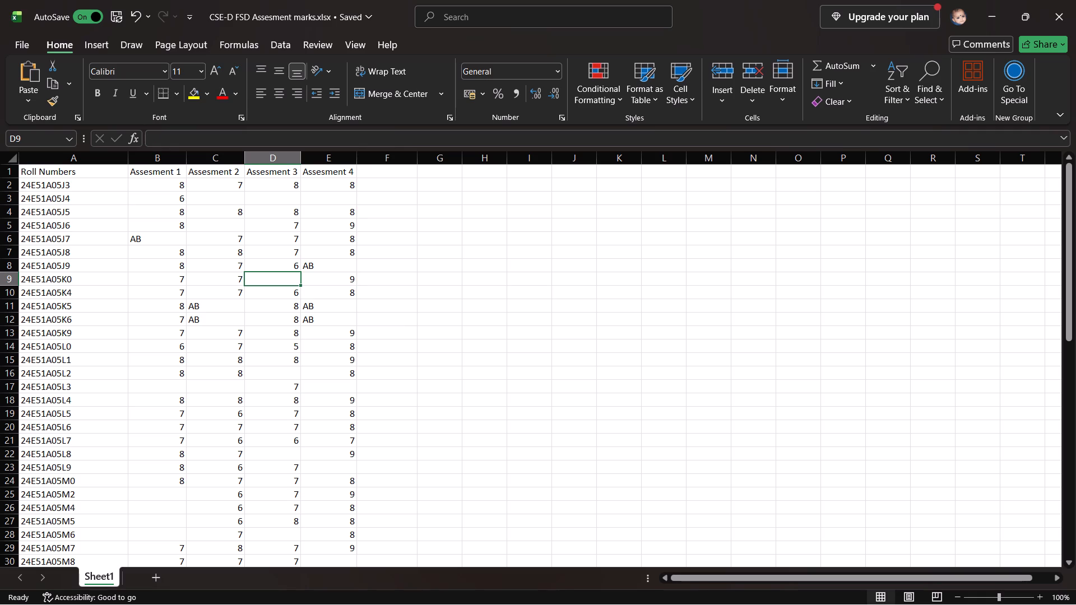
{"action": "left_click", "coordinate": [163, 385]}
{"action": "key", "text": "ctrl+v"}
{"action": "key", "text": "Right"}
{"action": "key", "text": "ctrl+v"}
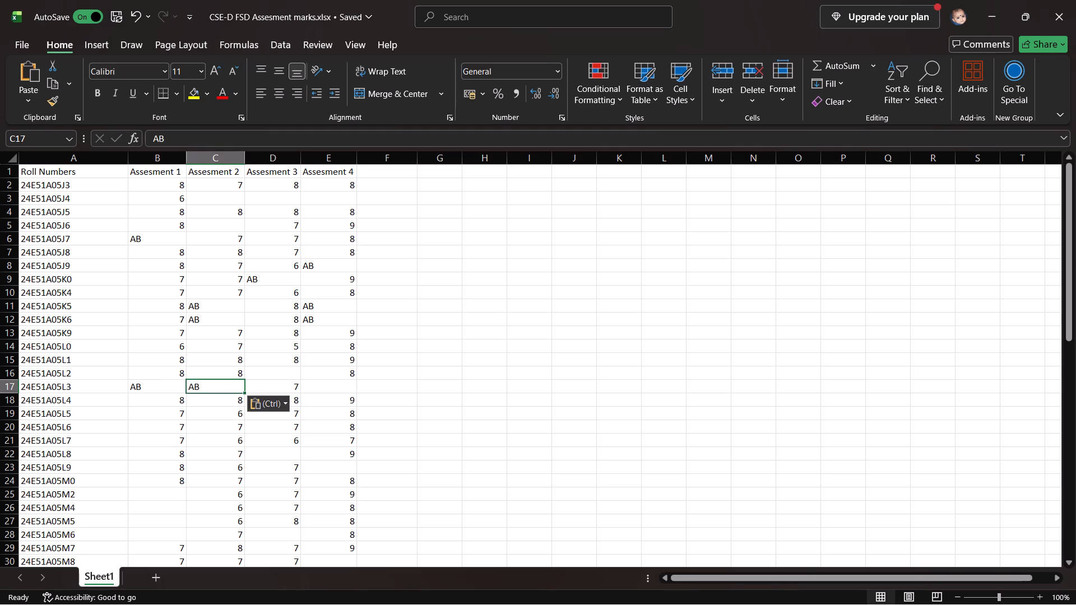
{"action": "key", "text": "ctrl+Right"}
{"action": "key", "text": "Right"}
{"action": "key", "text": "Right"}
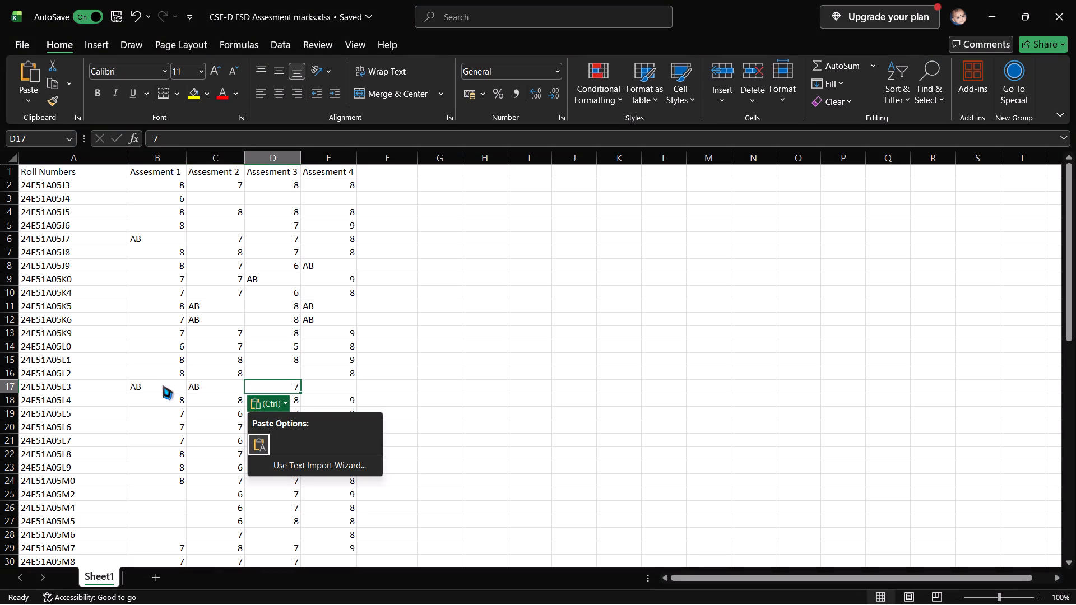
{"action": "left_click", "coordinate": [327, 388]}
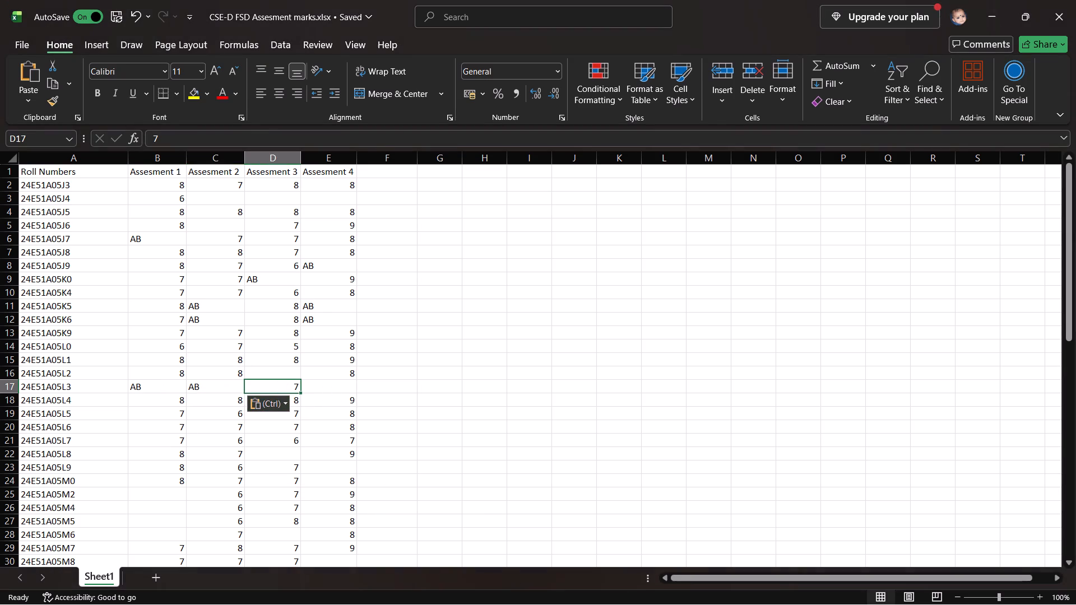
{"action": "left_click", "coordinate": [327, 388]}
{"action": "key", "text": "ctrl+v"}
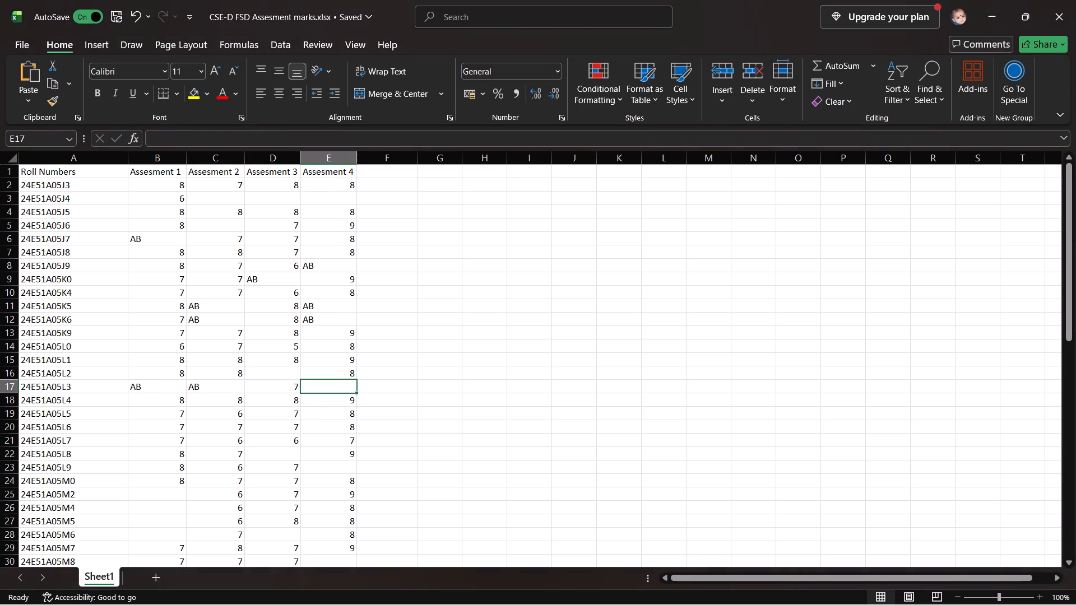
{"action": "key", "text": "Up"}
Paste AB into the blank cells C3, D3 and E3, and into Assesment 2 cell C5.
{"action": "left_click", "coordinate": [228, 197]}
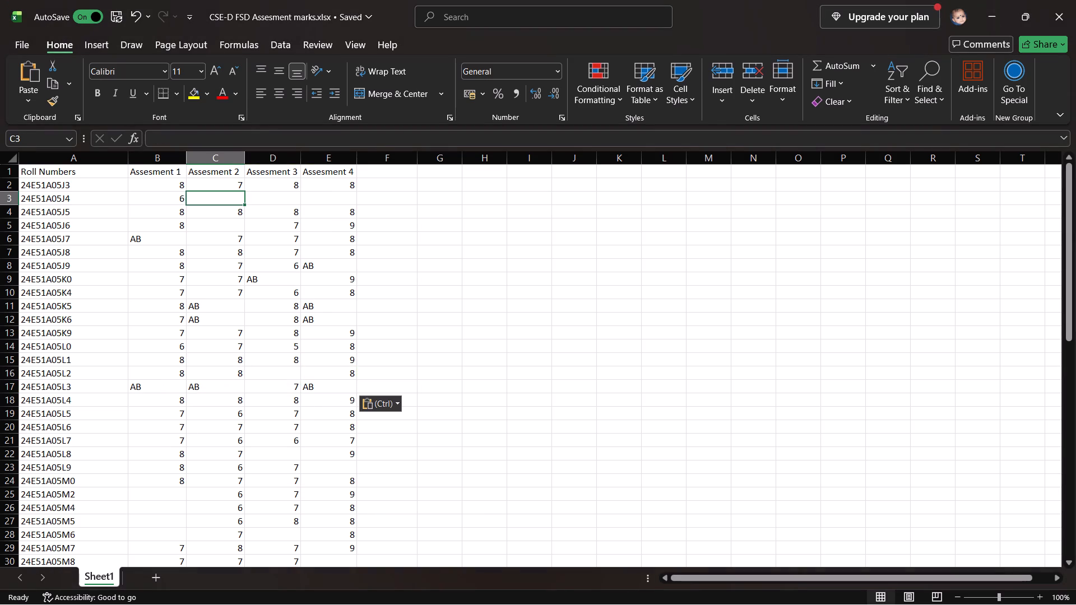
{"action": "key", "text": "ctrl+v"}
{"action": "key", "text": "Right"}
{"action": "key", "text": "ctrl+v"}
{"action": "key", "text": "Right"}
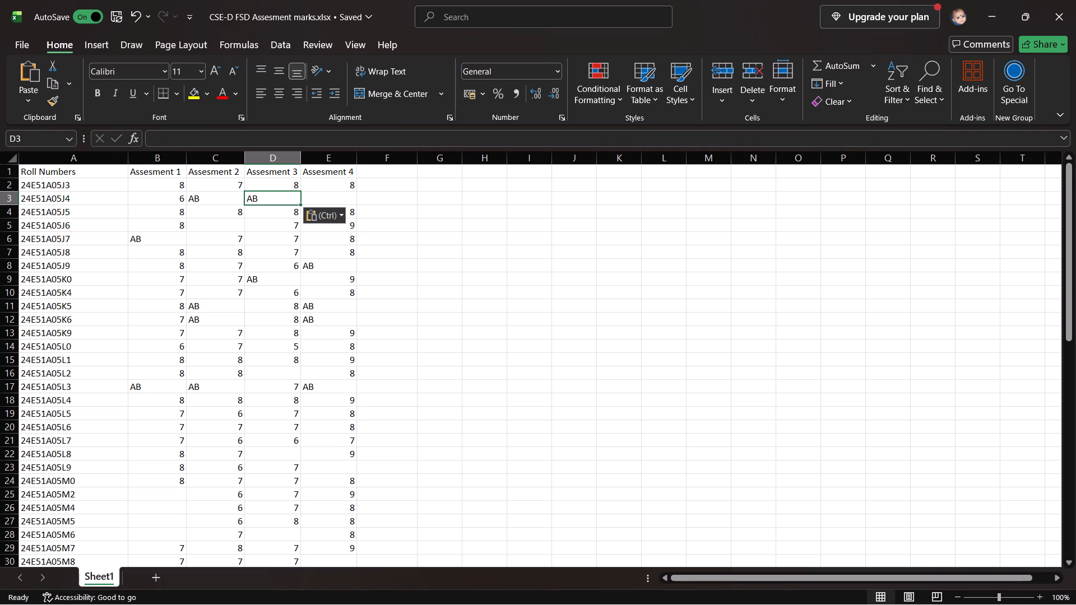
{"action": "key", "text": "ctrl+v"}
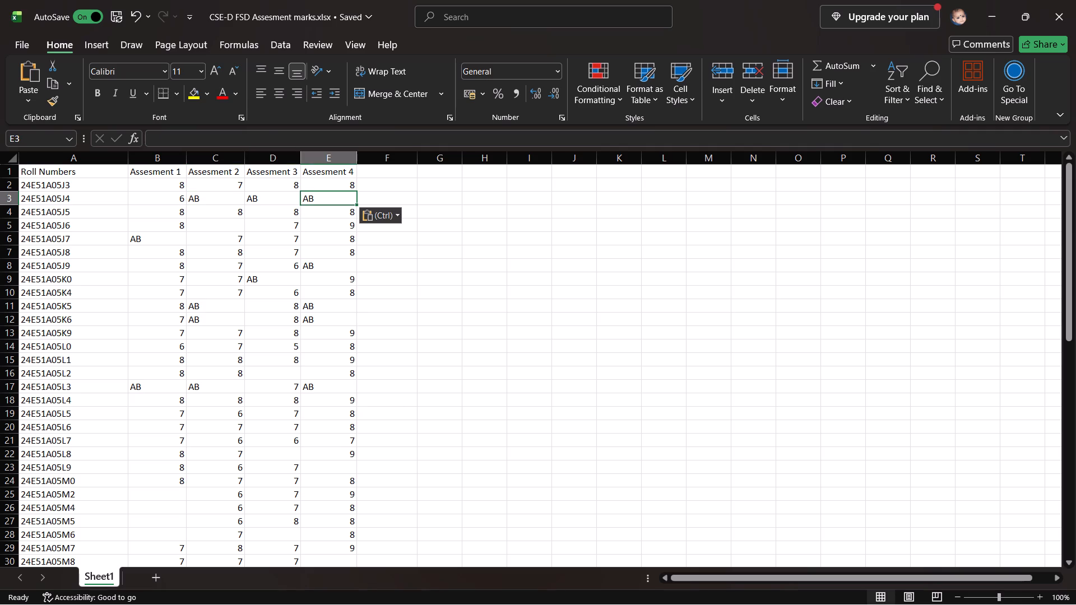
{"action": "left_click", "coordinate": [225, 228]}
{"action": "left_click", "coordinate": [225, 228]}
{"action": "key", "text": "ctrl+v"}
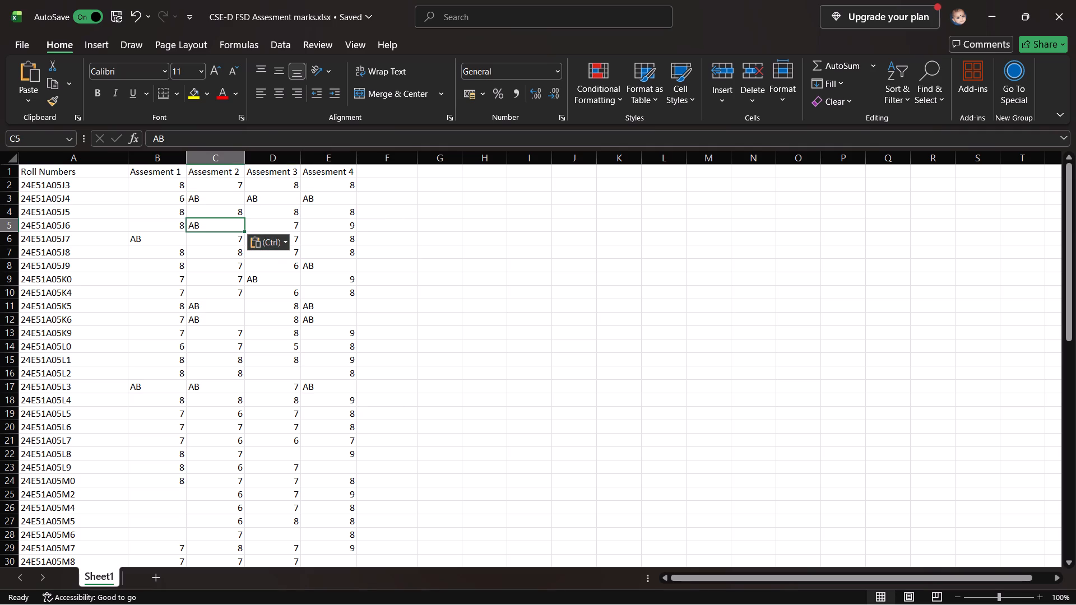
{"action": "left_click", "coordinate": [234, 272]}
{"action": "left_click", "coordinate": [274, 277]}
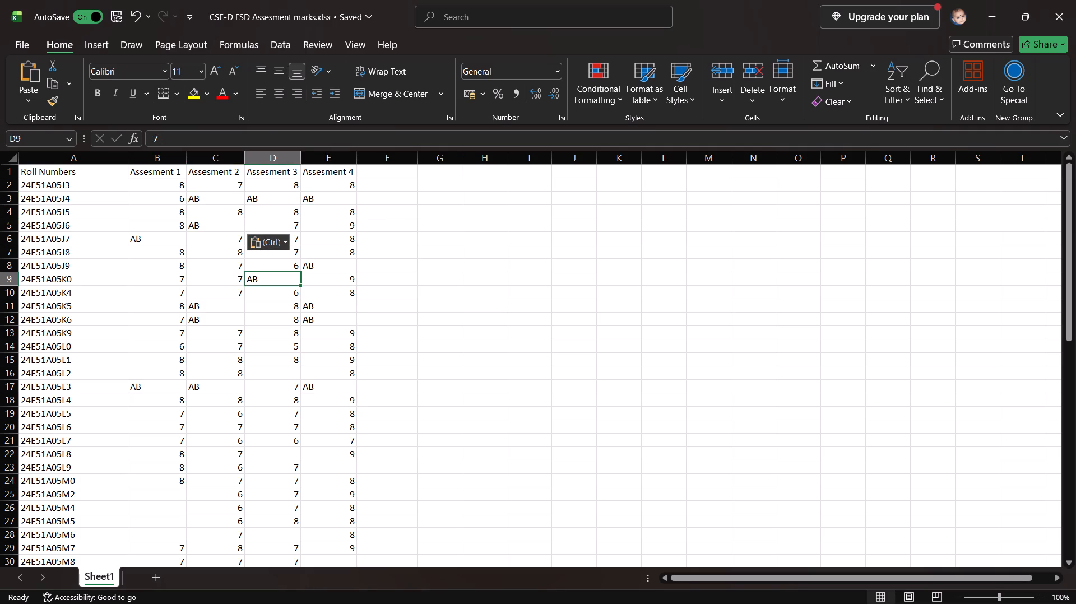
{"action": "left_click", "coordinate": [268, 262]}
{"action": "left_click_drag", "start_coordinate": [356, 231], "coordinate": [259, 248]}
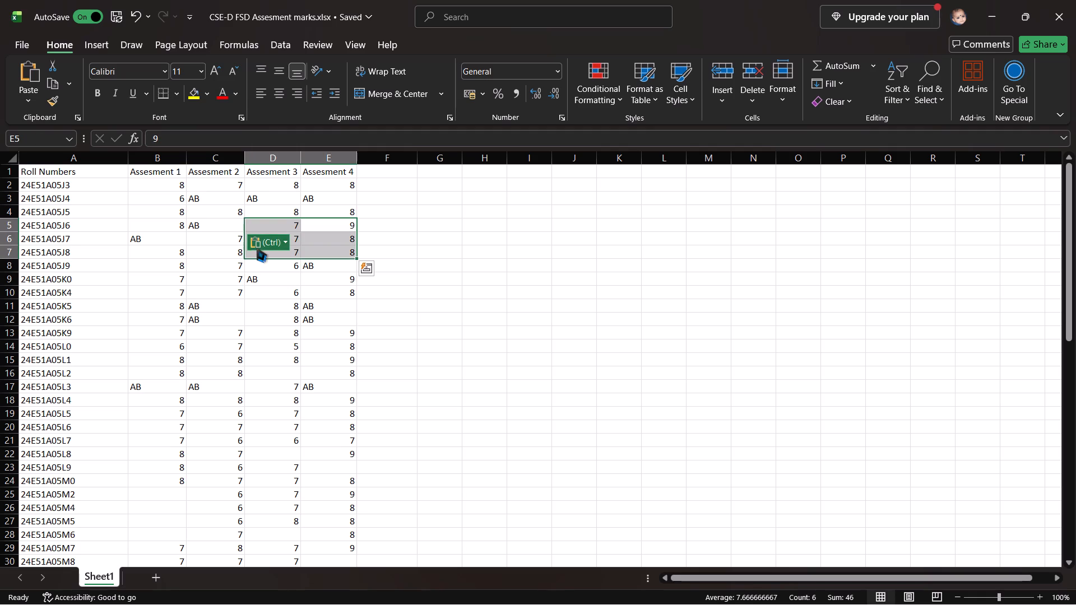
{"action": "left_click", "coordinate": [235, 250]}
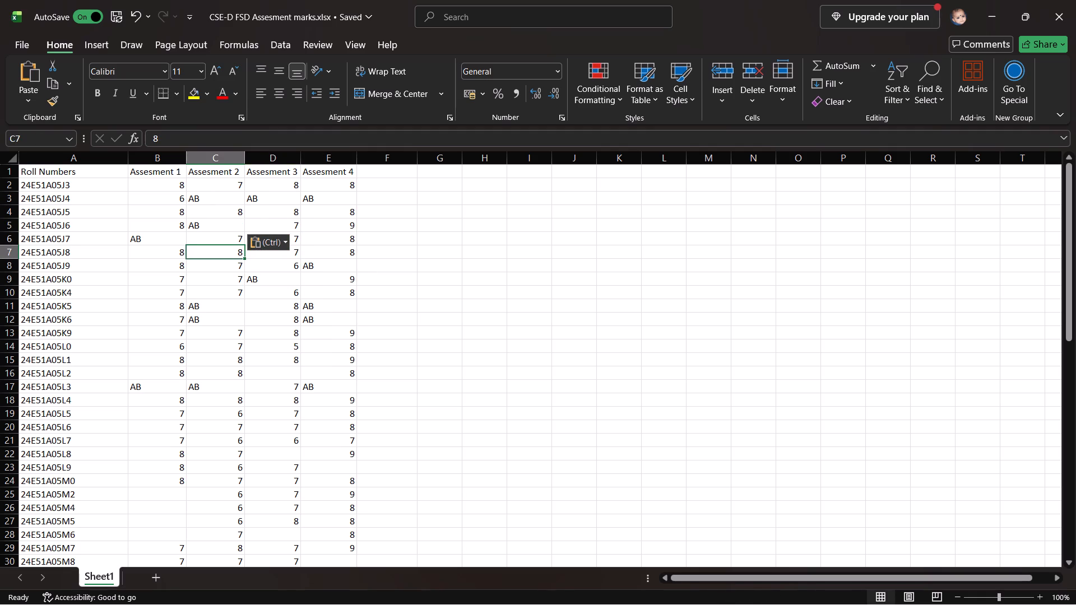
Paste AB into the blank Assesment 3 cells D16 and D22 and the blank Assesment 4 cell E23.
{"action": "double_click", "coordinate": [187, 164]}
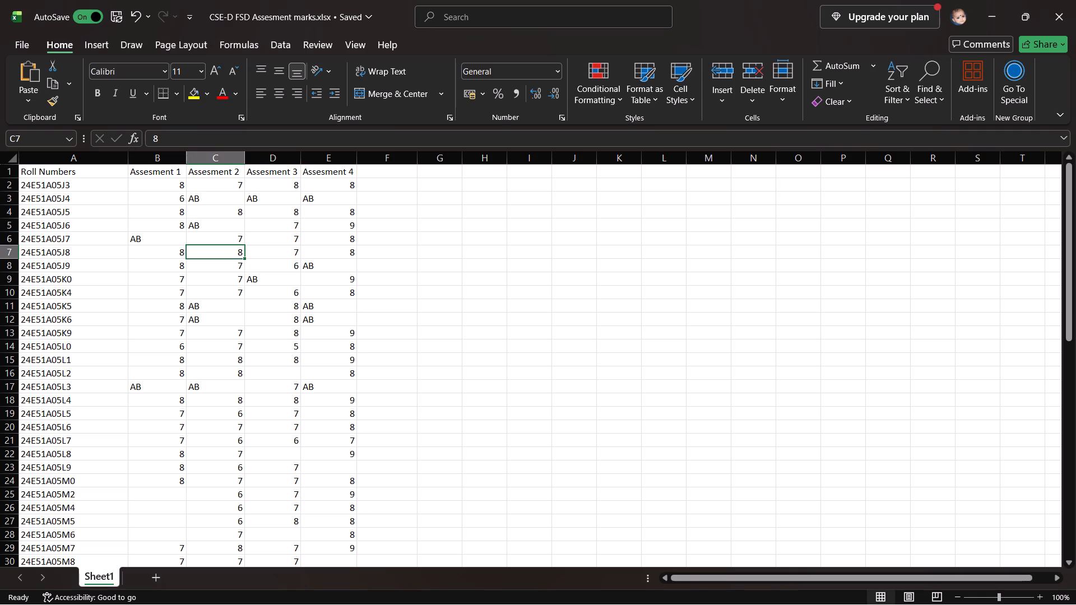
{"action": "left_click", "coordinate": [276, 379]}
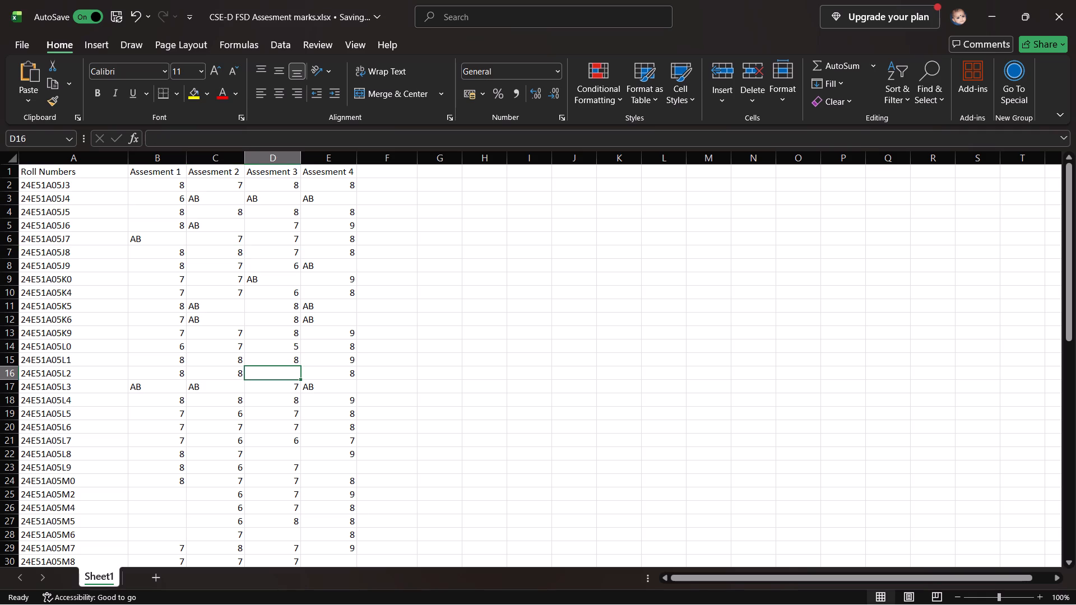
{"action": "key", "text": "ctrl+v"}
{"action": "left_click", "coordinate": [237, 426]}
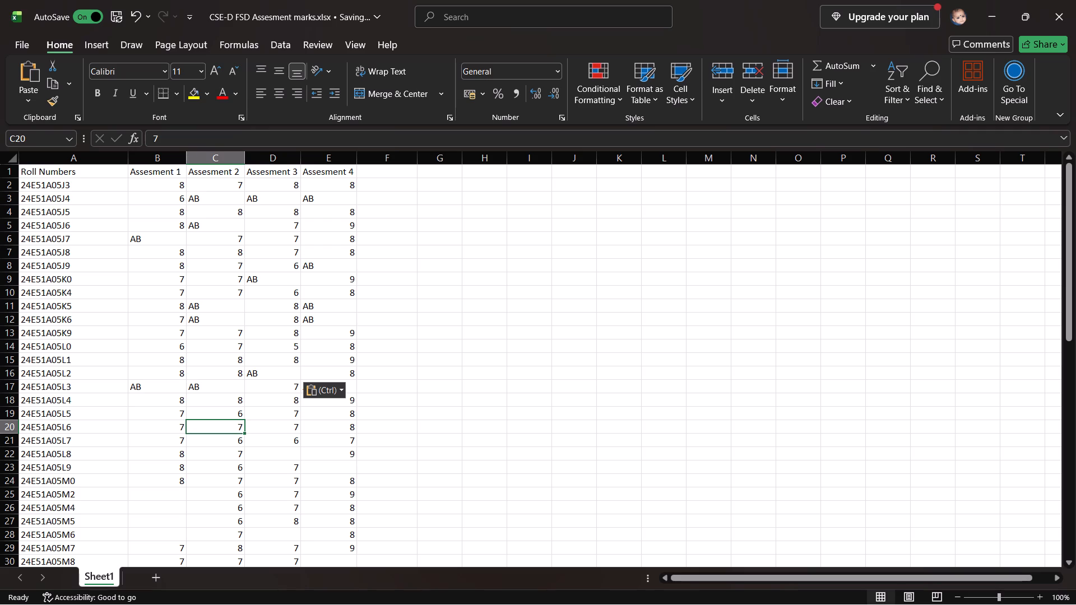
{"action": "left_click", "coordinate": [261, 458]}
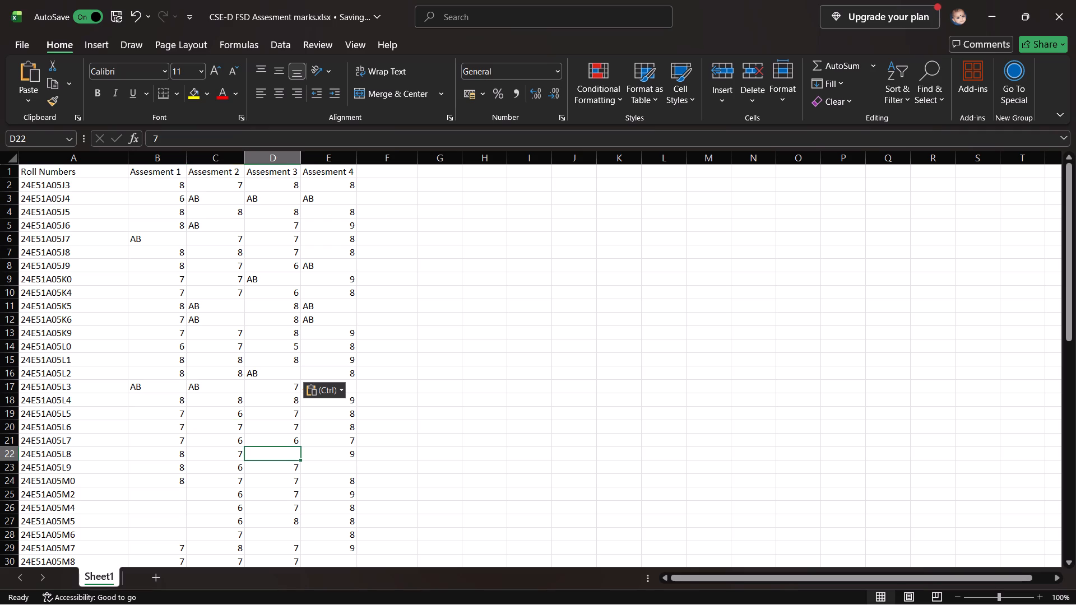
{"action": "key", "text": "ctrl+v"}
{"action": "left_click", "coordinate": [261, 458], "text": "ctrl"}
{"action": "left_click", "coordinate": [248, 476]}
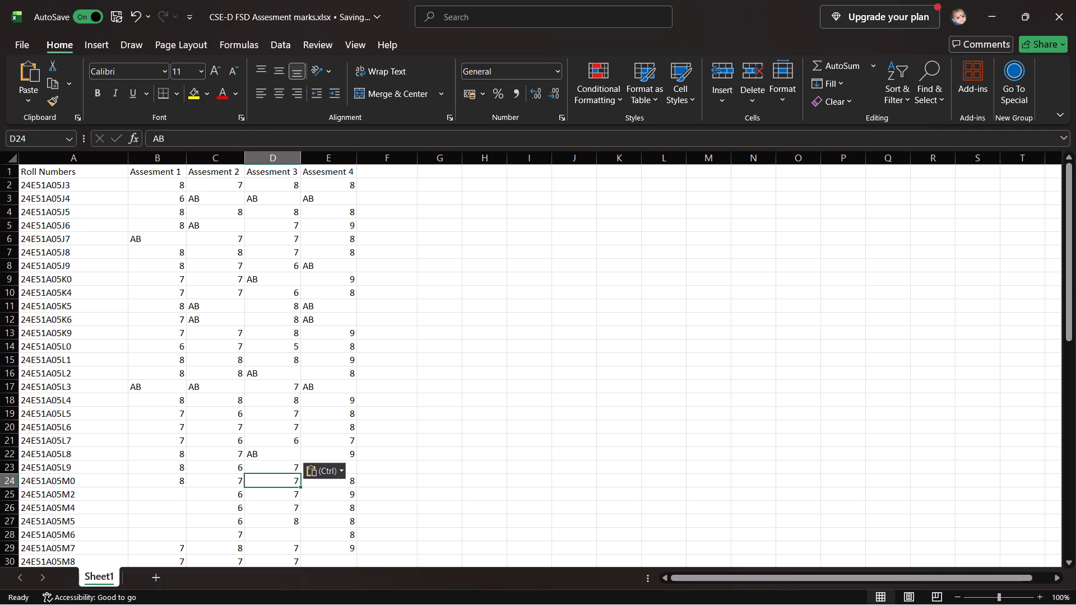
{"action": "left_click_drag", "start_coordinate": [215, 492], "coordinate": [313, 457]}
{"action": "left_click", "coordinate": [313, 457]}
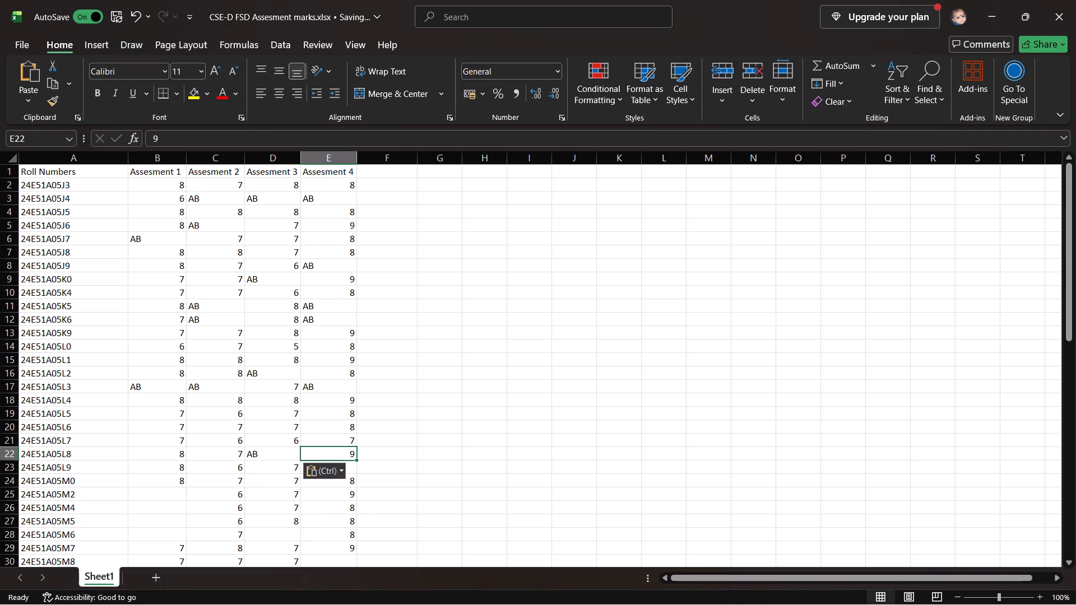
{"action": "left_click", "coordinate": [355, 466]}
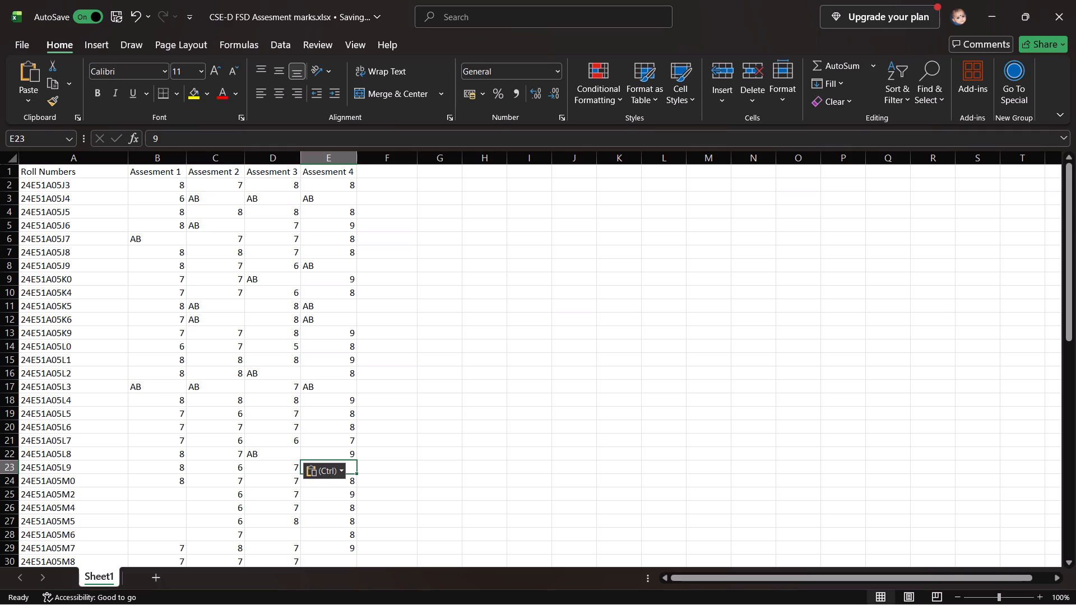
{"action": "key", "text": "ctrl+v"}
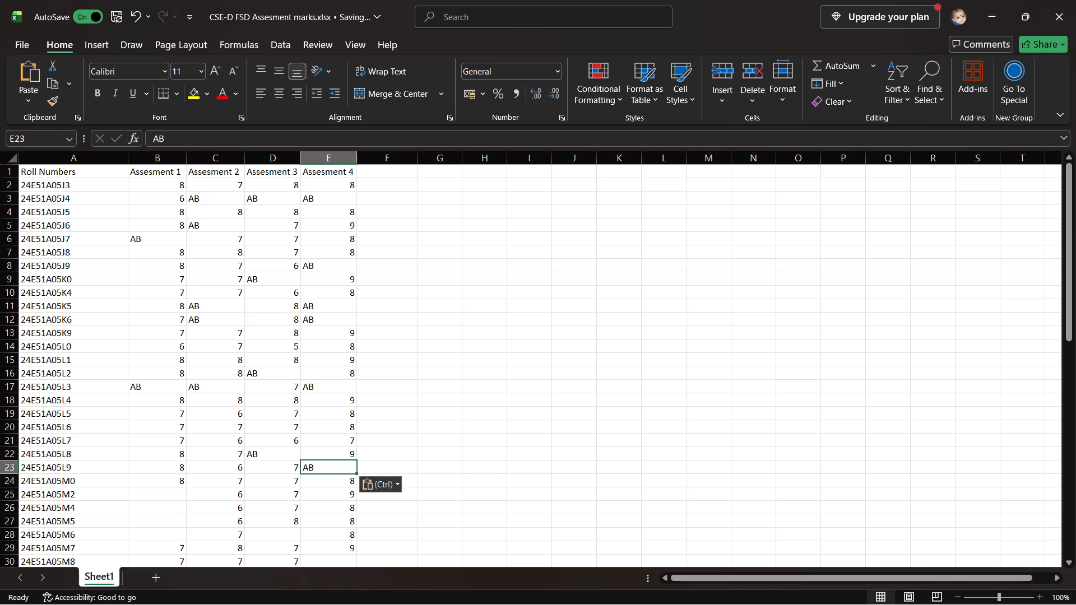
{"action": "left_click", "coordinate": [175, 496]}
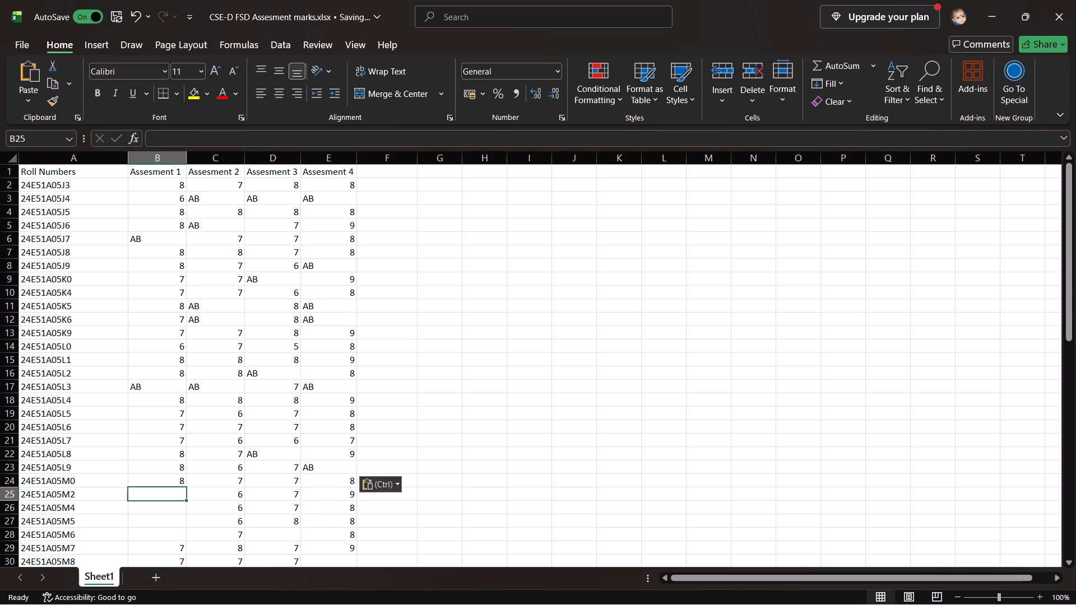
{"action": "key", "text": "ctrl+v"}
{"action": "key", "text": "Down"}
{"action": "key", "text": "Down"}
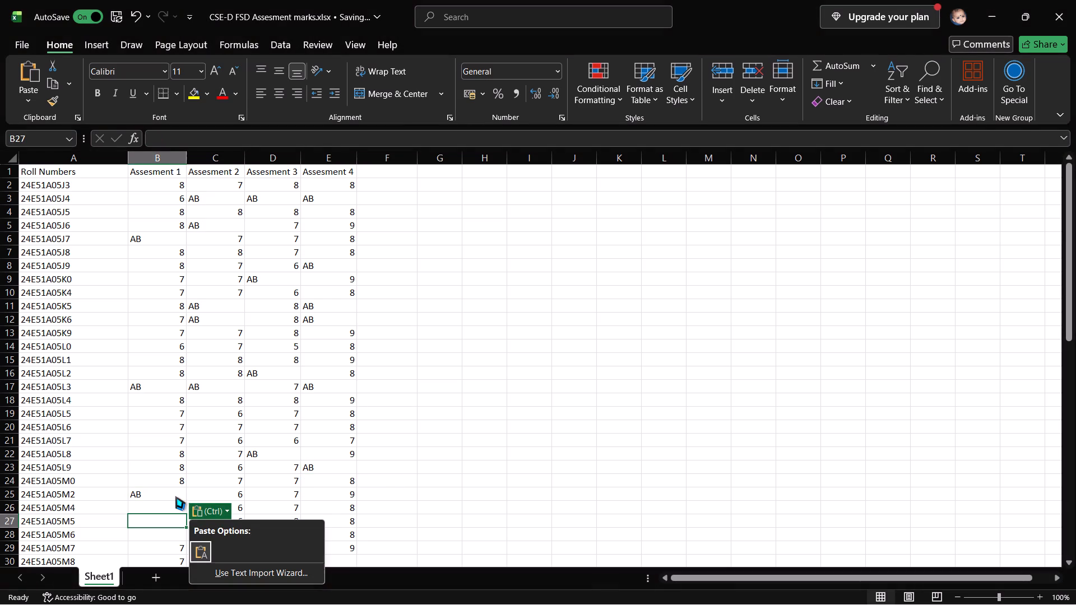
{"action": "key", "text": "ctrl+v"}
{"action": "key", "text": "Down"}
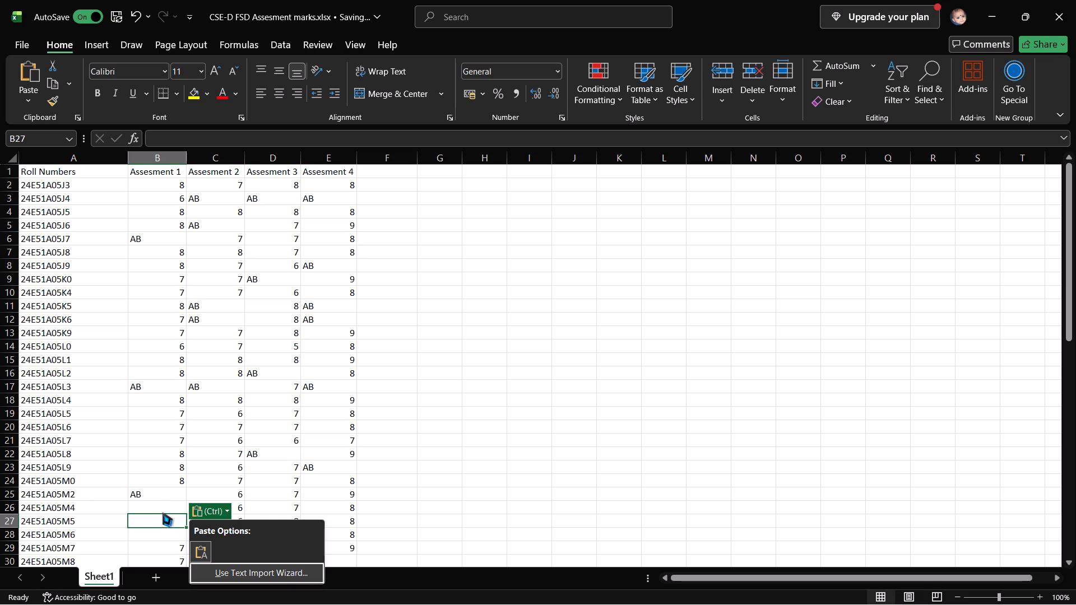
{"action": "left_click", "coordinate": [161, 513]}
{"action": "key", "text": "ctrl+v"}
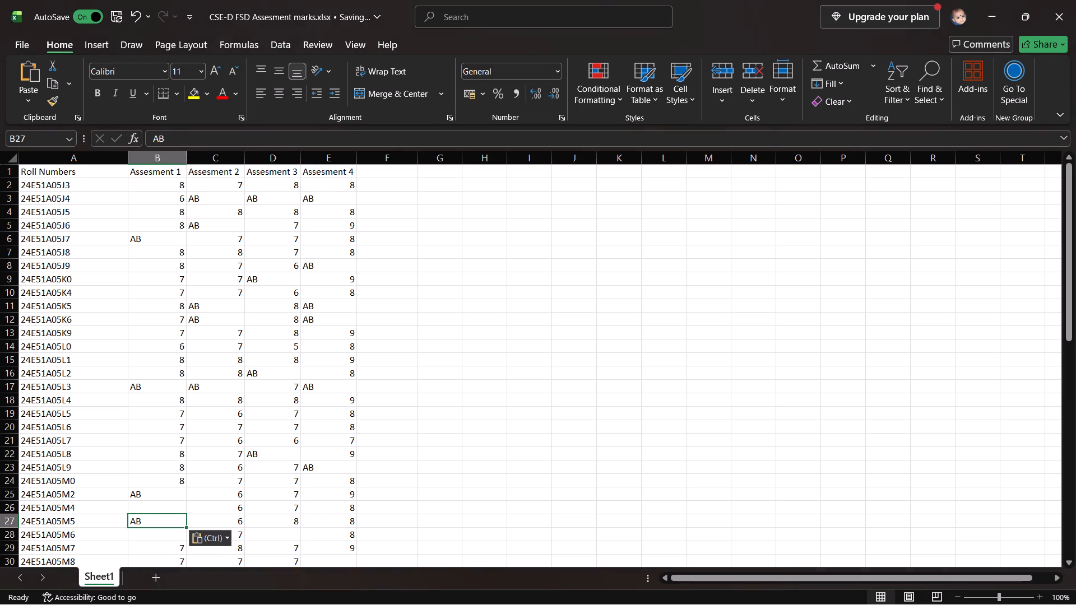
{"action": "key", "text": "Down"}
{"action": "key", "text": "ctrl+v"}
{"action": "key", "text": "Up"}
{"action": "key", "text": "Up"}
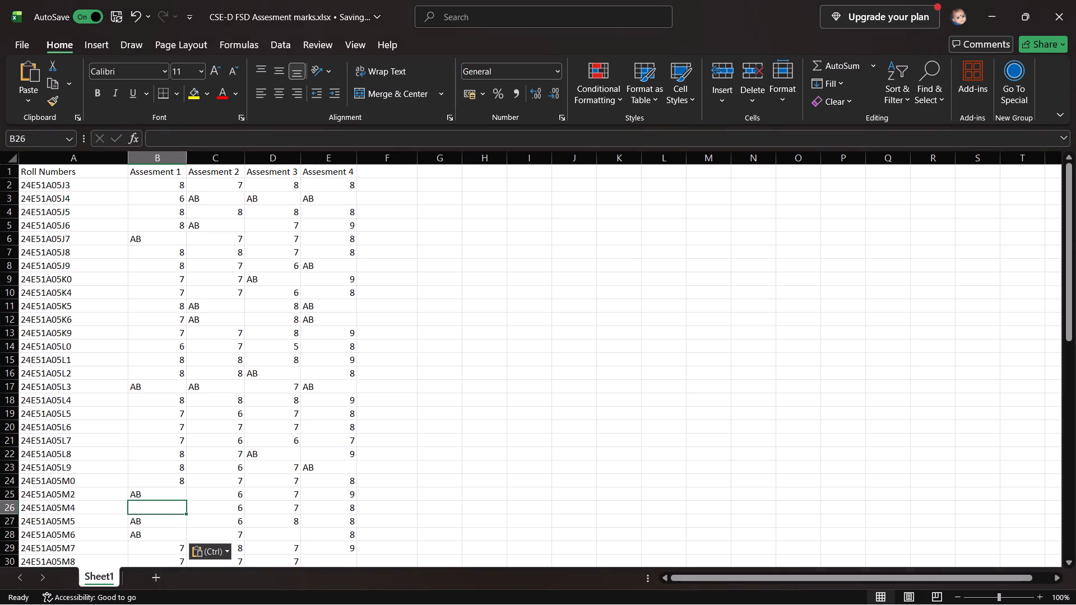
{"action": "key", "text": "ctrl+v"}
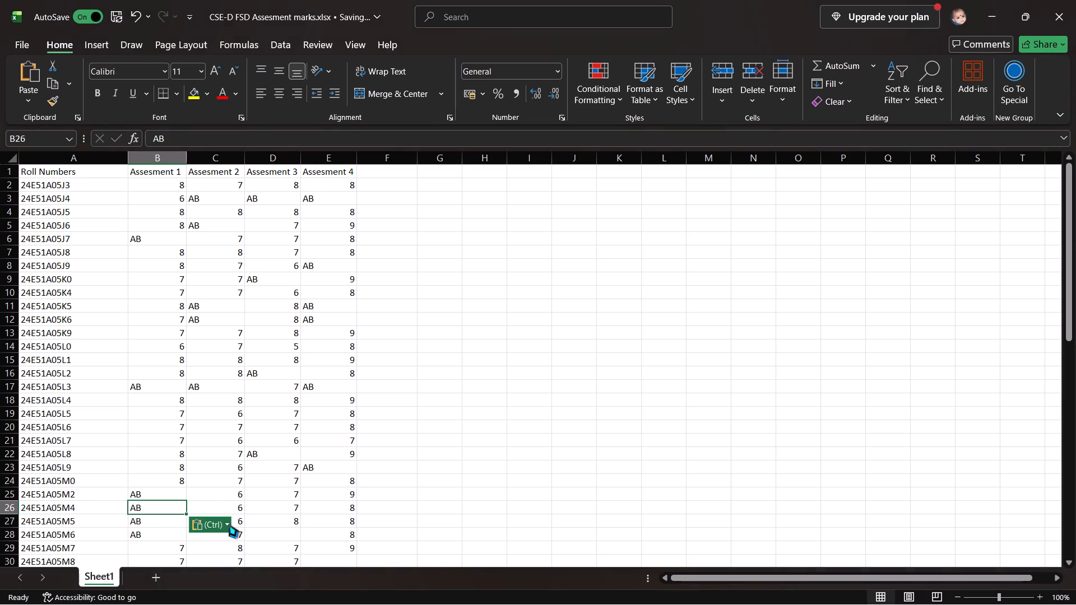
{"action": "left_click", "coordinate": [229, 524]}
{"action": "left_click", "coordinate": [200, 565]}
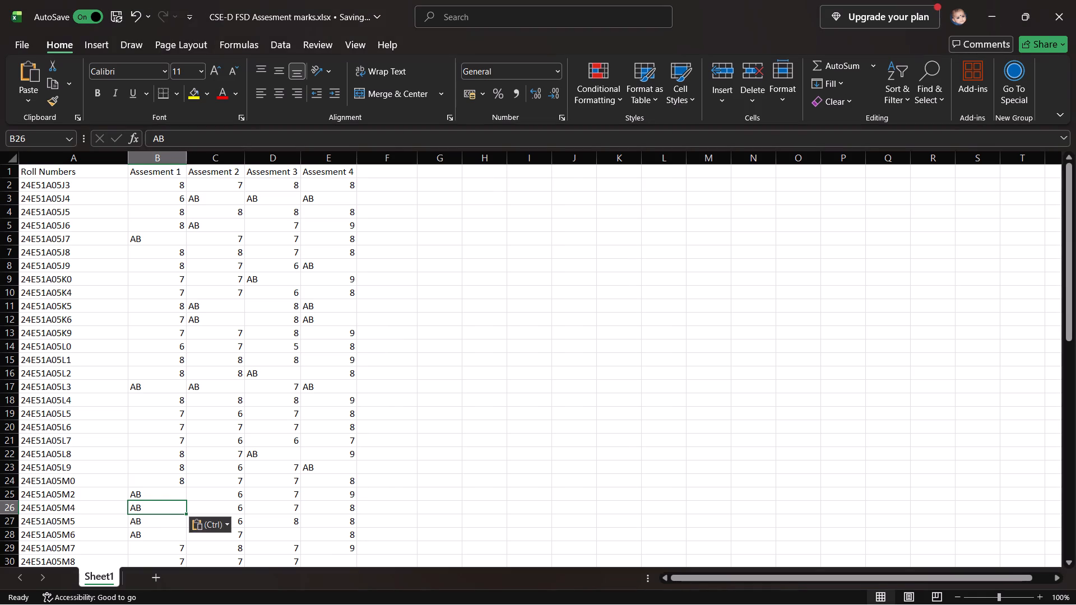
Paste AB into the blank Assesment 3 cell D28 and the blank Assesment 4 cell E30.
{"action": "left_click", "coordinate": [272, 534]}
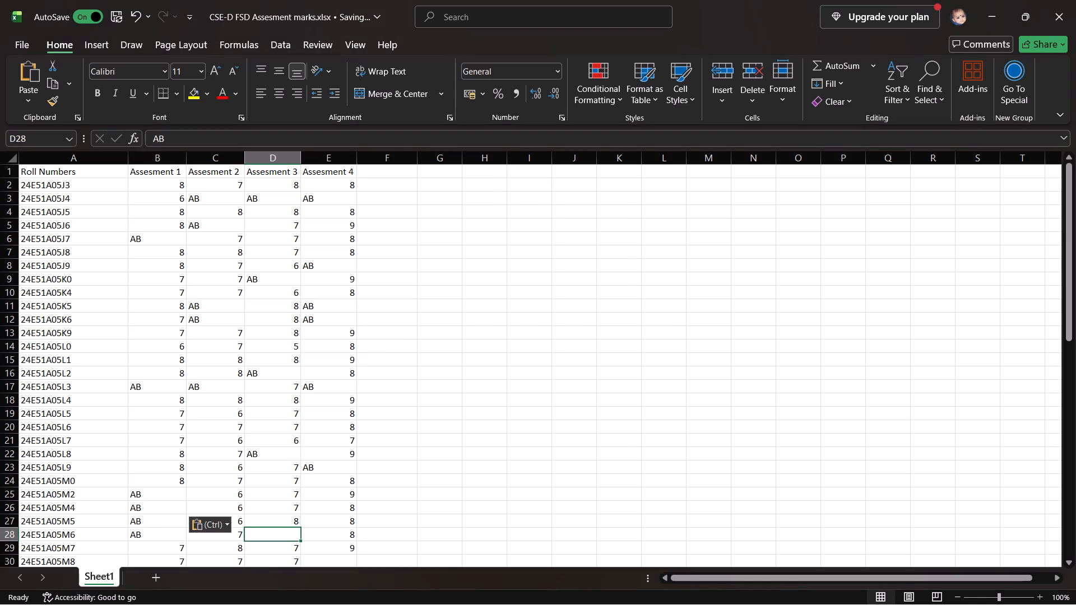
{"action": "key", "text": "ctrl+v"}
{"action": "scroll", "coordinate": [323, 519], "scroll_direction": "down", "scroll_amount": 1}
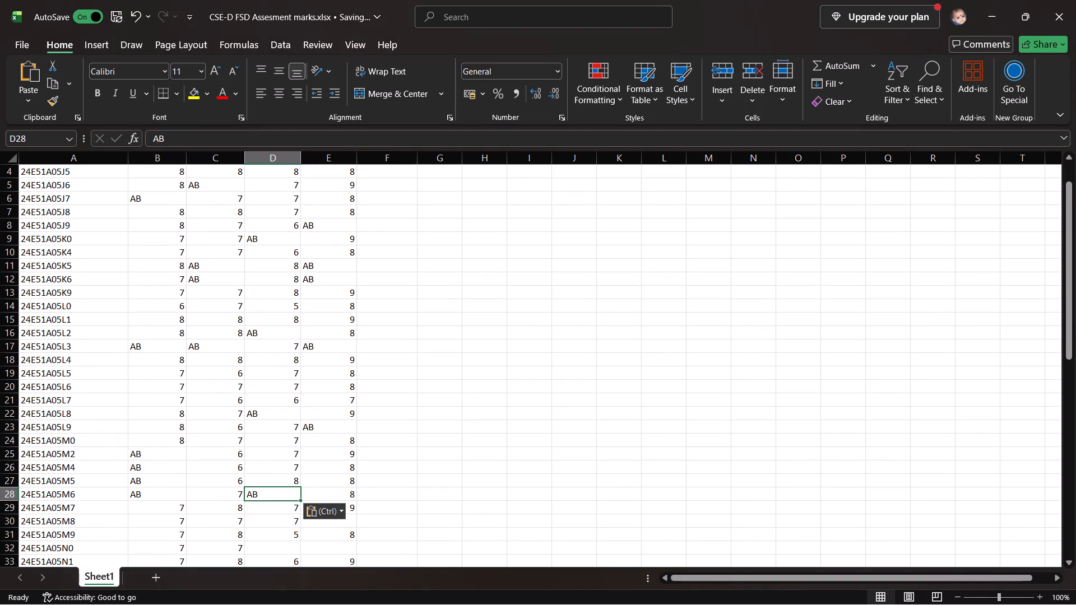
{"action": "left_click", "coordinate": [350, 518]}
{"action": "left_click", "coordinate": [359, 533]}
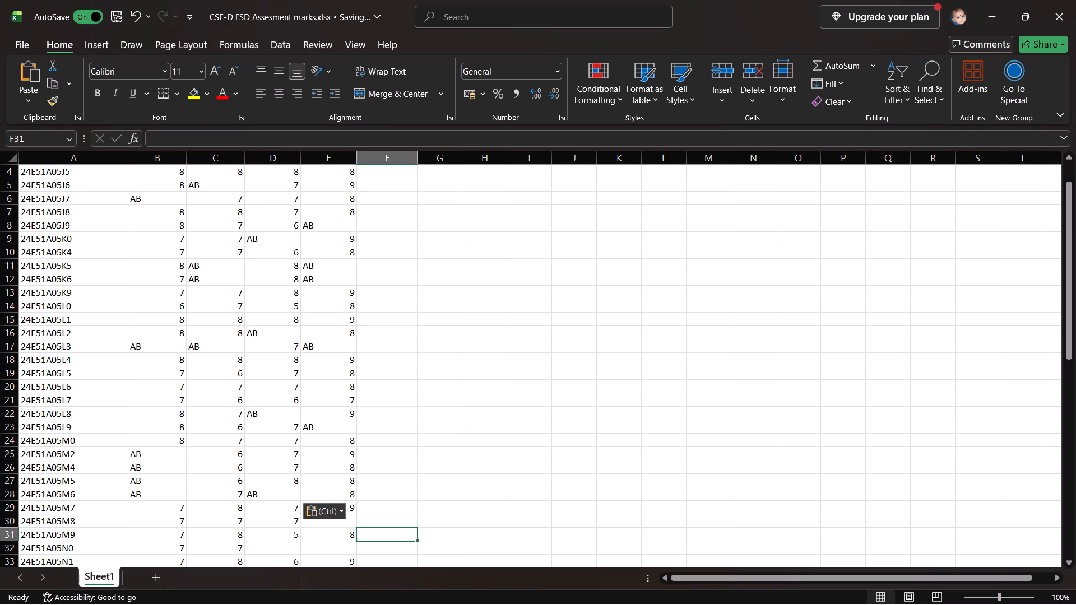
{"action": "left_click", "coordinate": [345, 537]}
{"action": "left_click", "coordinate": [351, 527]}
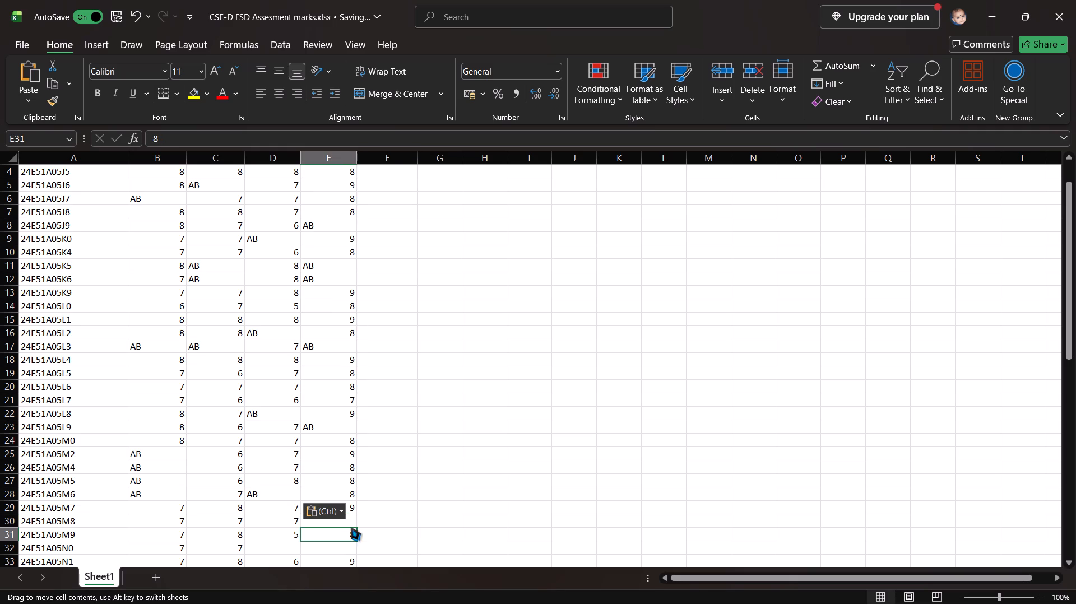
{"action": "left_click", "coordinate": [355, 522]}
{"action": "key", "text": "ctrl+v"}
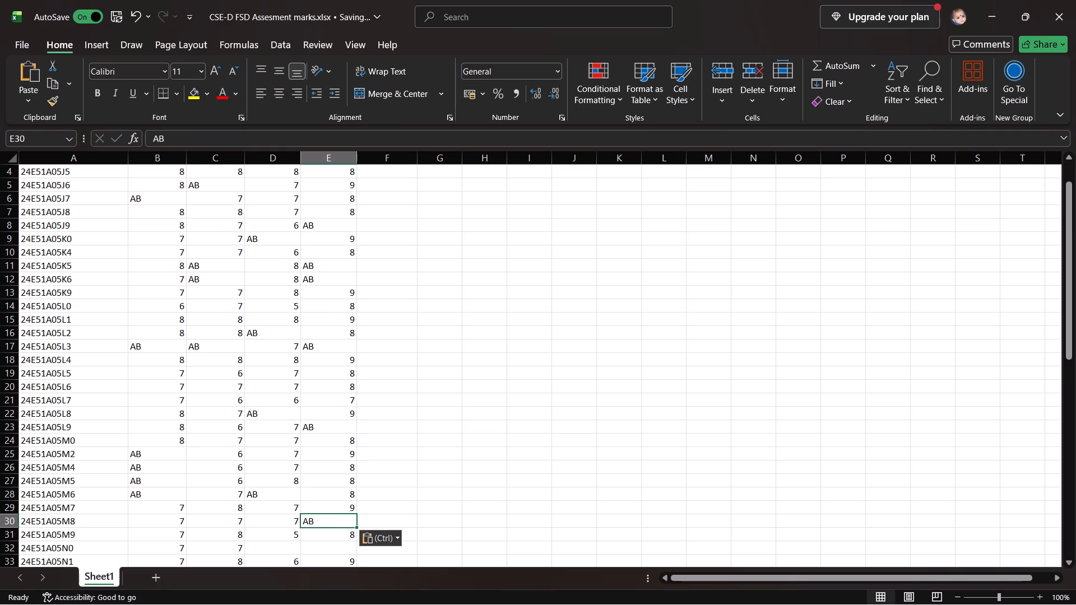
{"action": "scroll", "coordinate": [286, 524], "scroll_direction": "down", "scroll_amount": 1}
{"action": "left_click", "coordinate": [266, 509]}
{"action": "key", "text": "ctrl+v"}
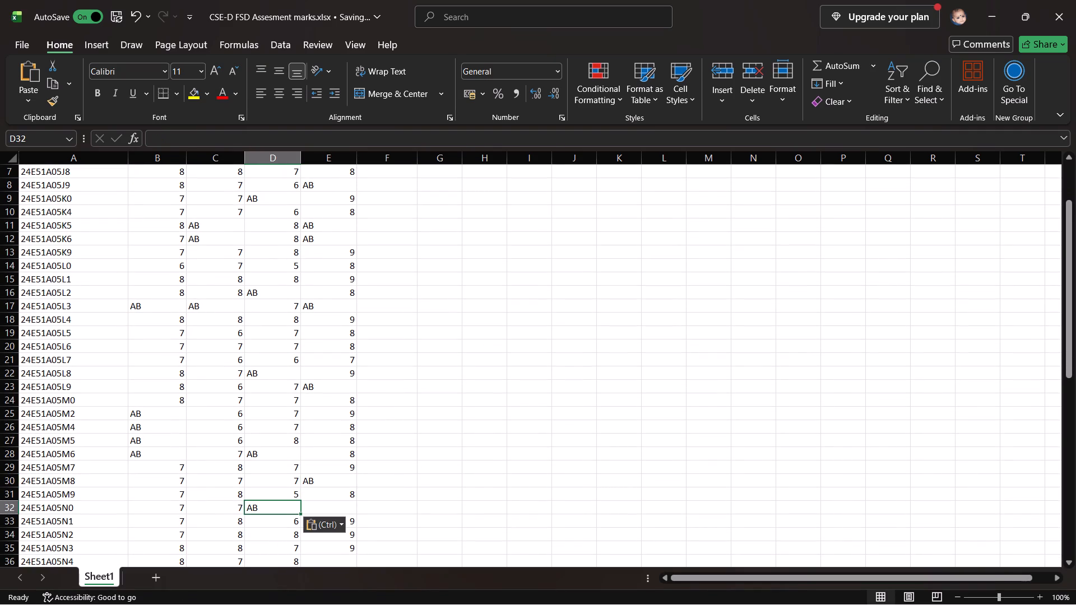
{"action": "key", "text": "Right"}
{"action": "key", "text": "ctrl+v"}
{"action": "scroll", "coordinate": [239, 455], "scroll_direction": "down", "scroll_amount": 1}
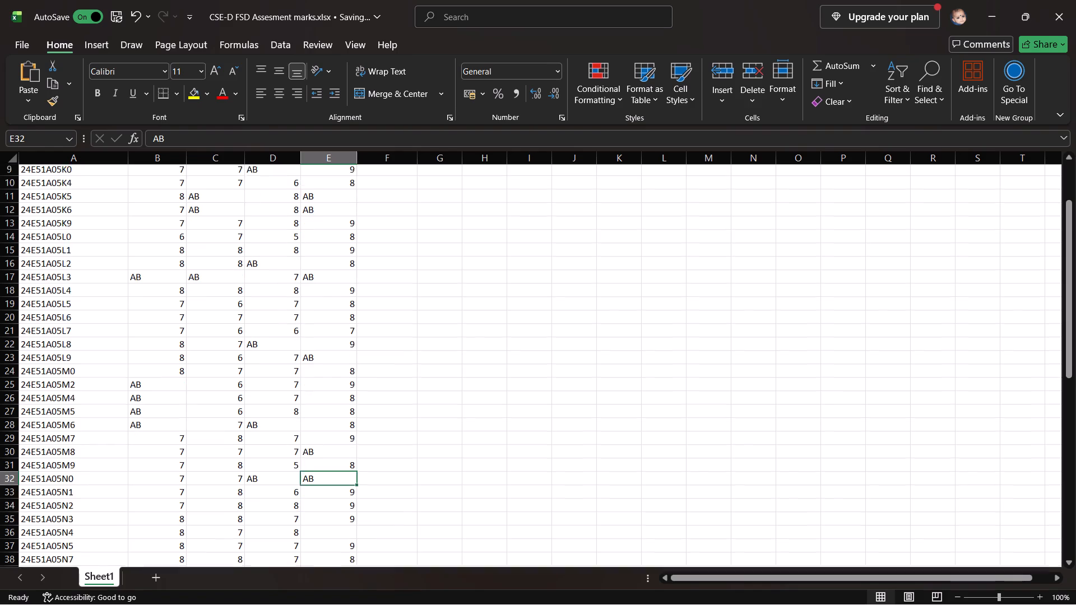
{"action": "scroll", "coordinate": [239, 455], "scroll_direction": "down", "scroll_amount": 1}
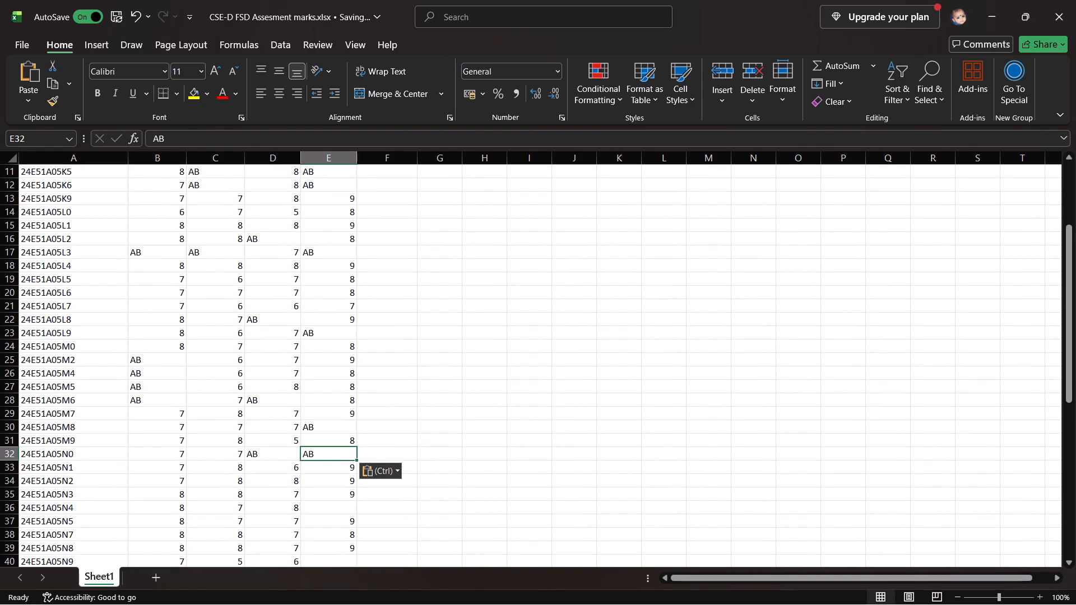
{"action": "scroll", "coordinate": [273, 452], "scroll_direction": "down", "scroll_amount": 1}
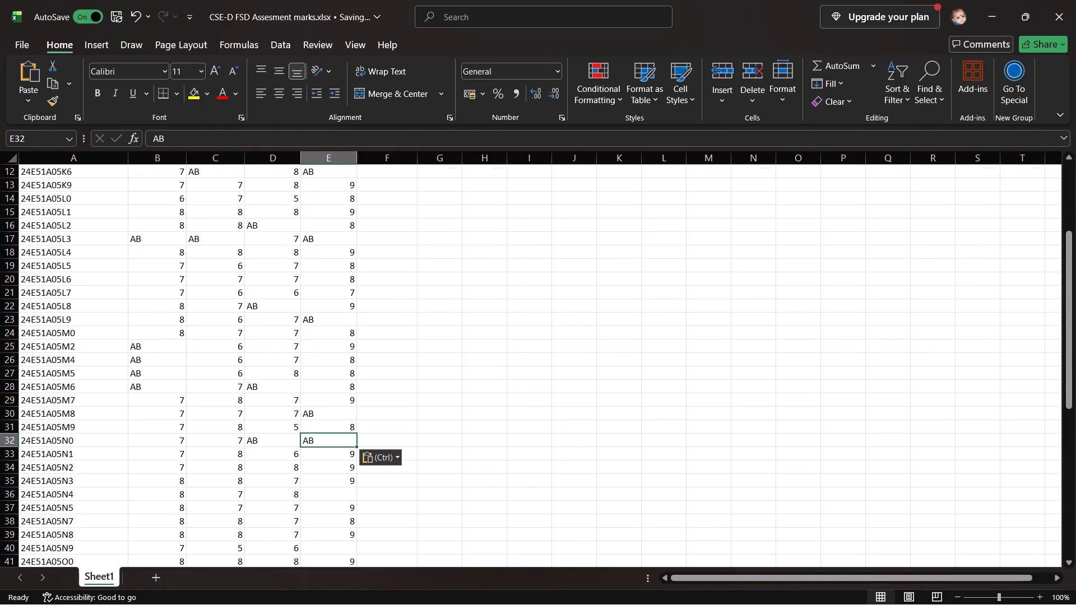
{"action": "left_click", "coordinate": [333, 494]}
{"action": "key", "text": "ctrl+v"}
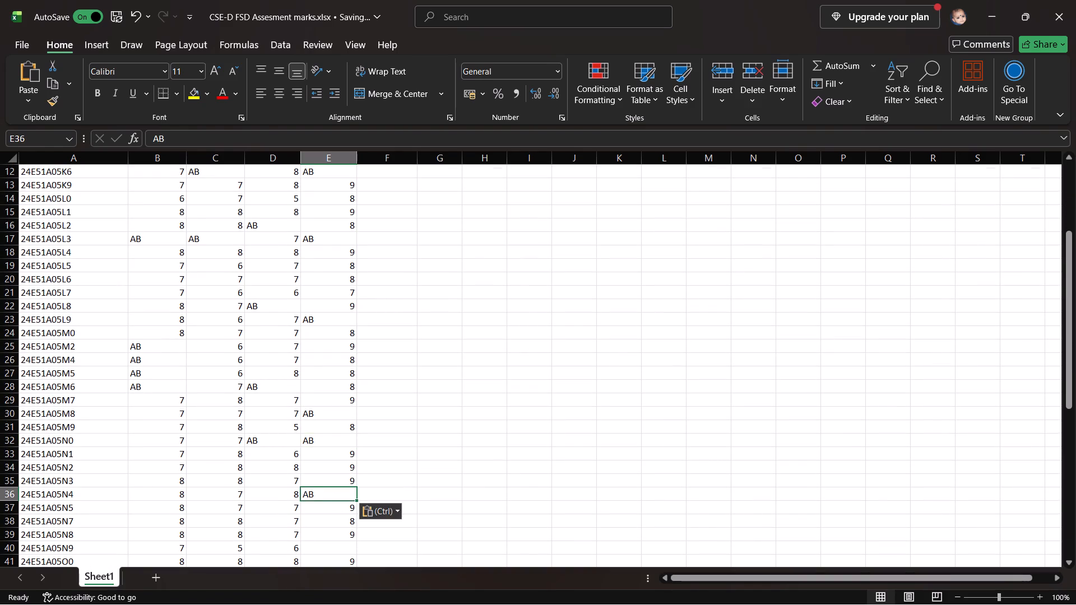
{"action": "scroll", "coordinate": [333, 494], "scroll_direction": "down", "scroll_amount": 1}
{"action": "left_click", "coordinate": [335, 504]}
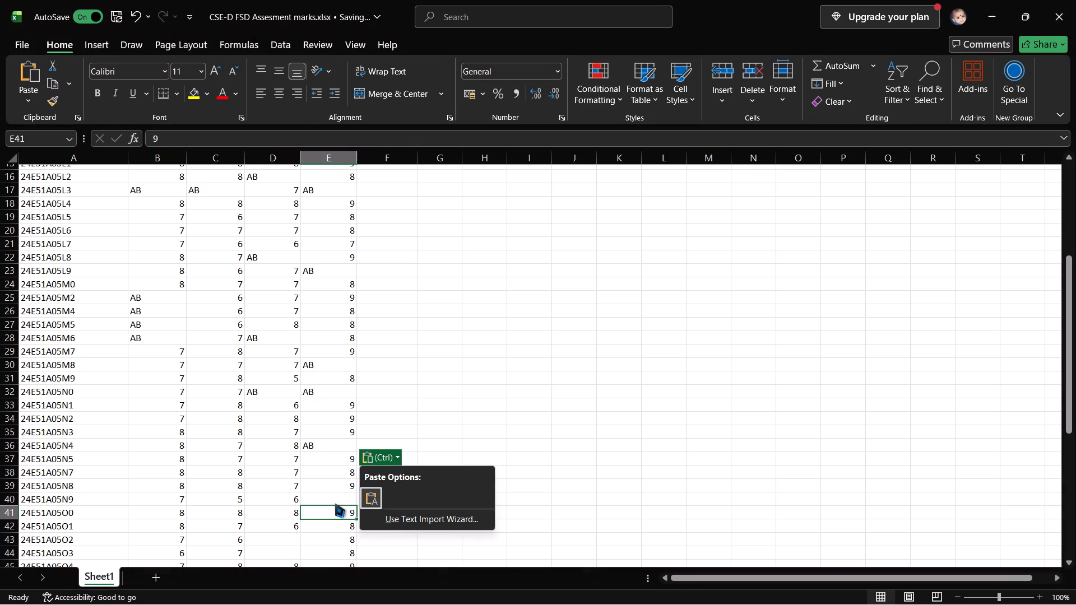
{"action": "left_click", "coordinate": [338, 500]}
{"action": "left_click", "coordinate": [338, 500]}
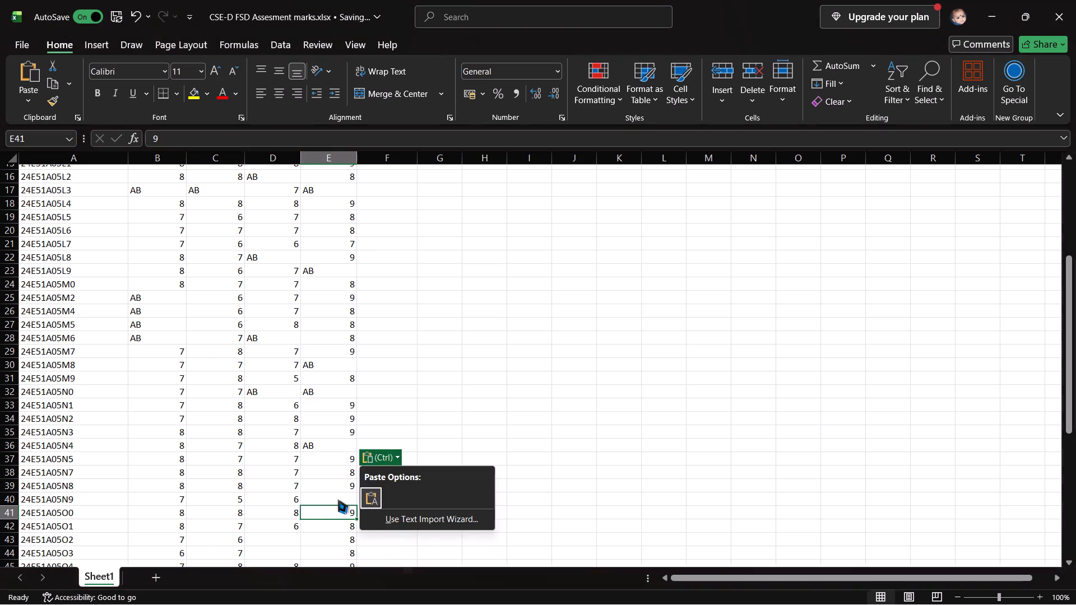
{"action": "left_click", "coordinate": [337, 499]}
{"action": "left_click", "coordinate": [337, 499]}
{"action": "key", "text": "Up"}
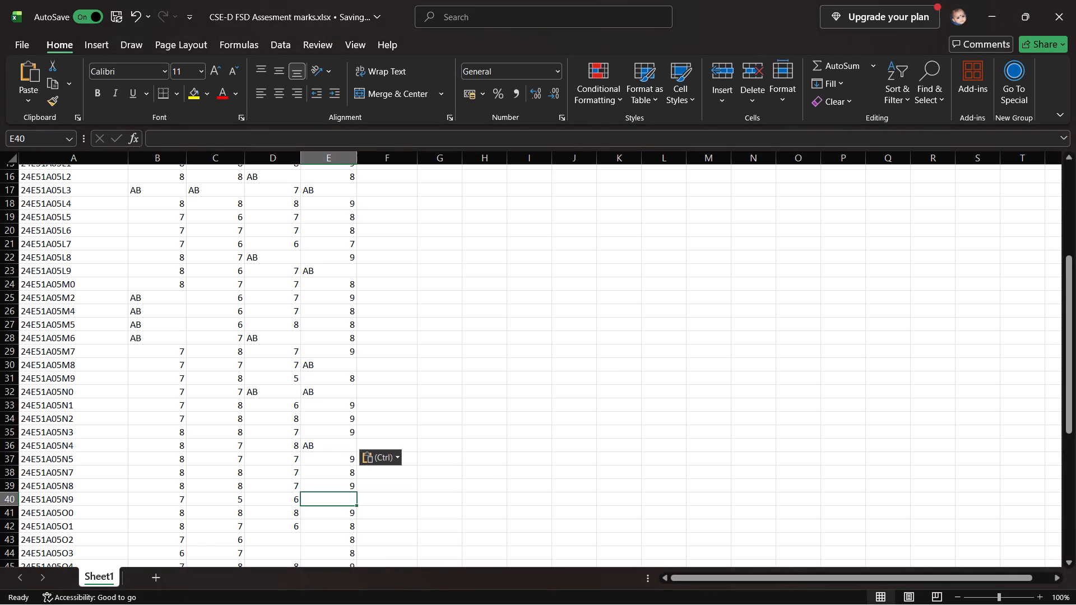
{"action": "key", "text": "ctrl+v"}
Paste AB into the blank Assesment 3 cells D43, D44 and D46.
{"action": "scroll", "coordinate": [337, 499], "scroll_direction": "down", "scroll_amount": 1}
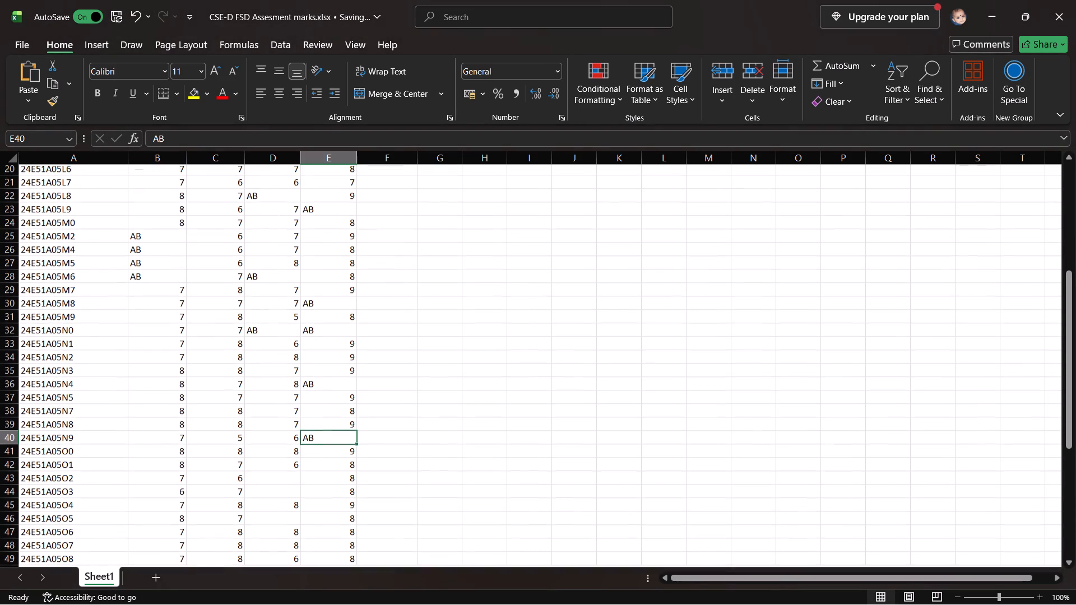
{"action": "left_click", "coordinate": [284, 488]}
{"action": "left_click", "coordinate": [281, 481]}
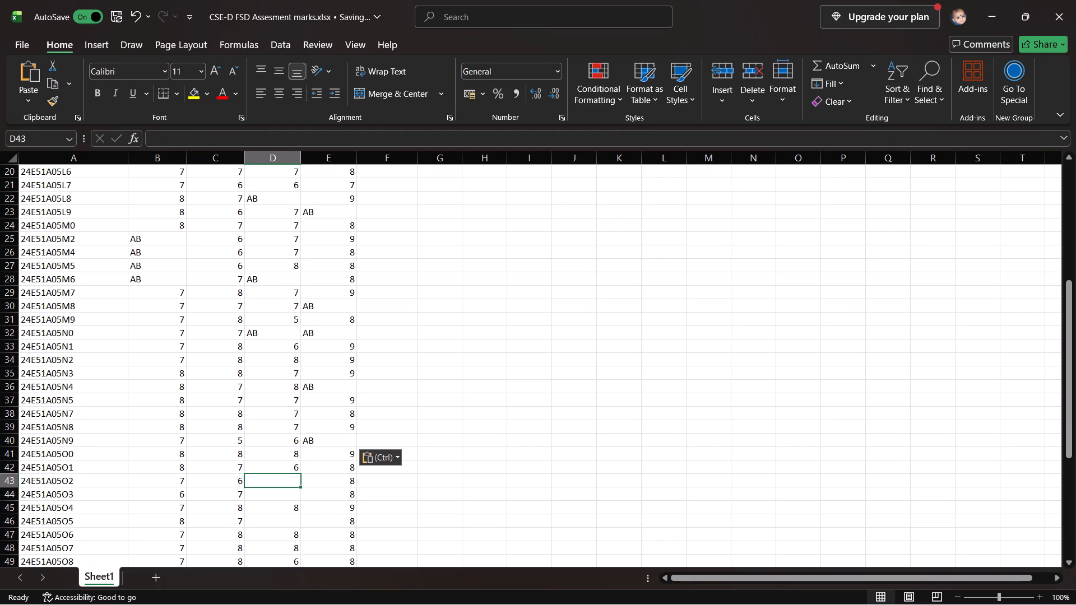
{"action": "key", "text": "ctrl+v"}
{"action": "key", "text": "Down"}
{"action": "key", "text": "ctrl+v"}
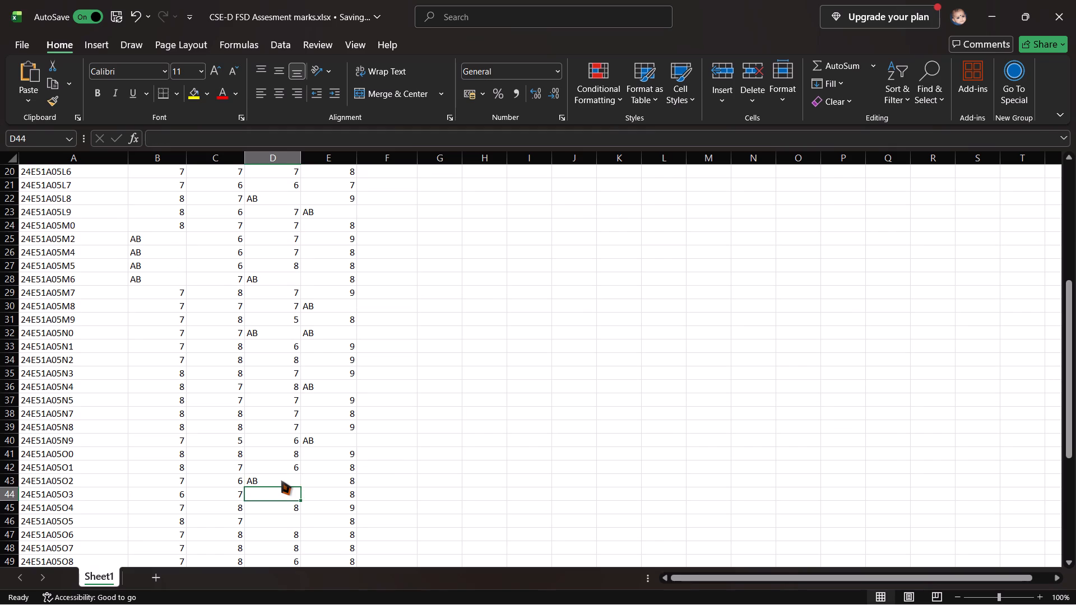
{"action": "key", "text": "Down"}
{"action": "key", "text": "Down"}
{"action": "key", "text": "ctrl+v"}
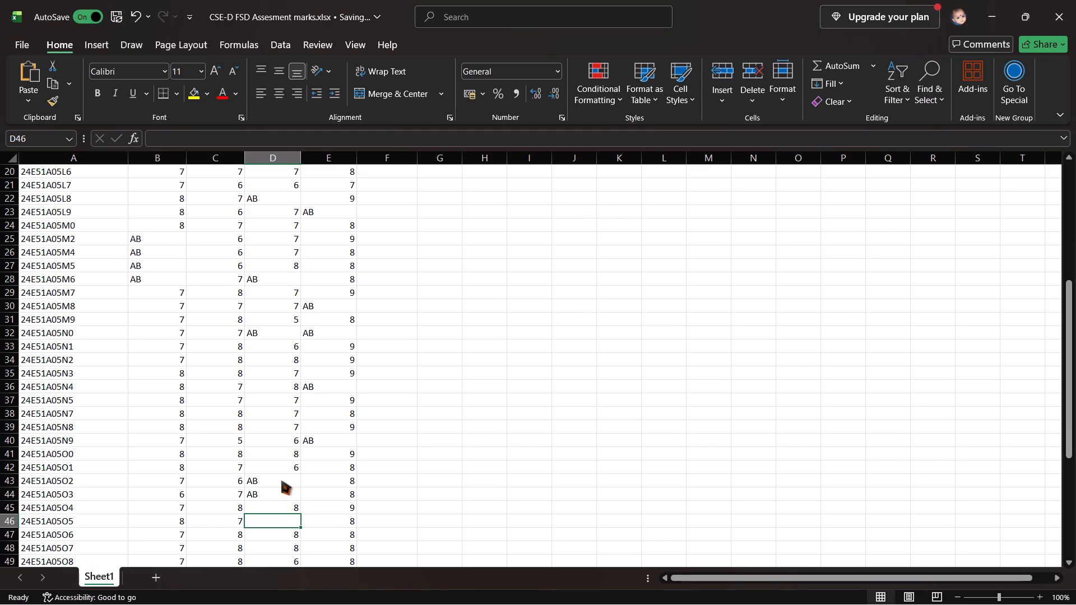
Paste AB into the blank Assesment 2 cell C50.
{"action": "scroll", "coordinate": [281, 481], "scroll_direction": "down", "scroll_amount": 1}
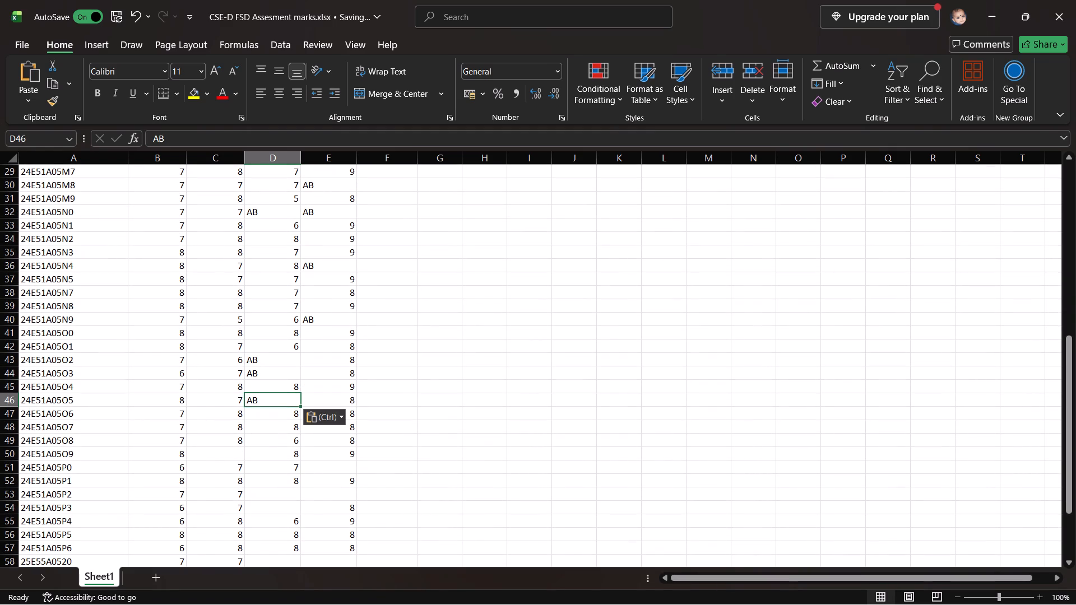
{"action": "left_click", "coordinate": [237, 453]}
{"action": "key", "text": "ctrl+v"}
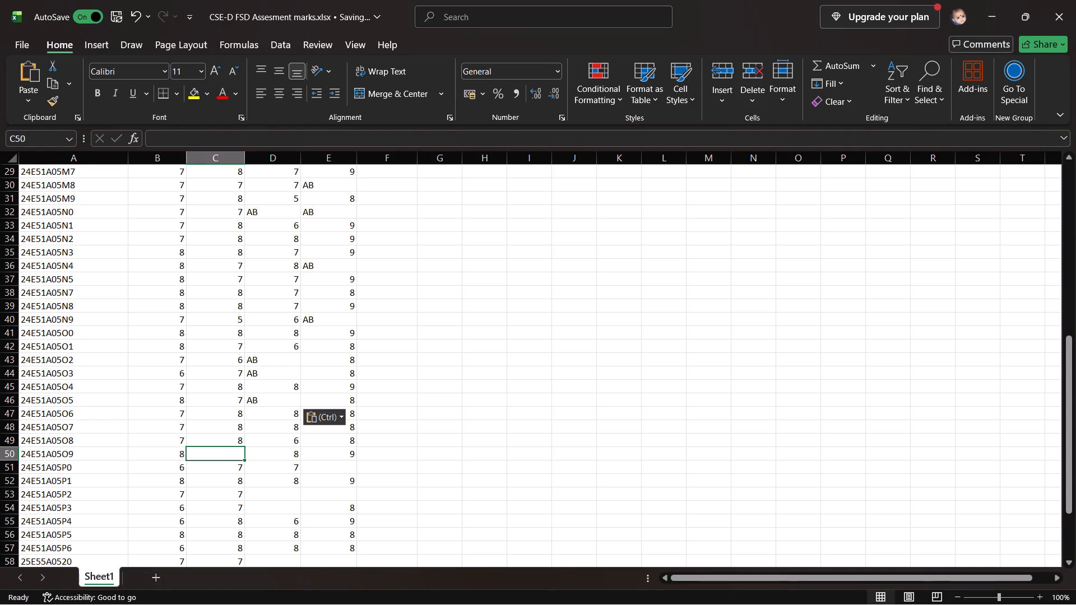
Paste AB into the blank Assesment 3 cells D53 and D54 and the blank Assesment 4 cell E53.
{"action": "key", "text": "Down"}
{"action": "key", "text": "Down"}
{"action": "key", "text": "Right"}
{"action": "key", "text": "Down"}
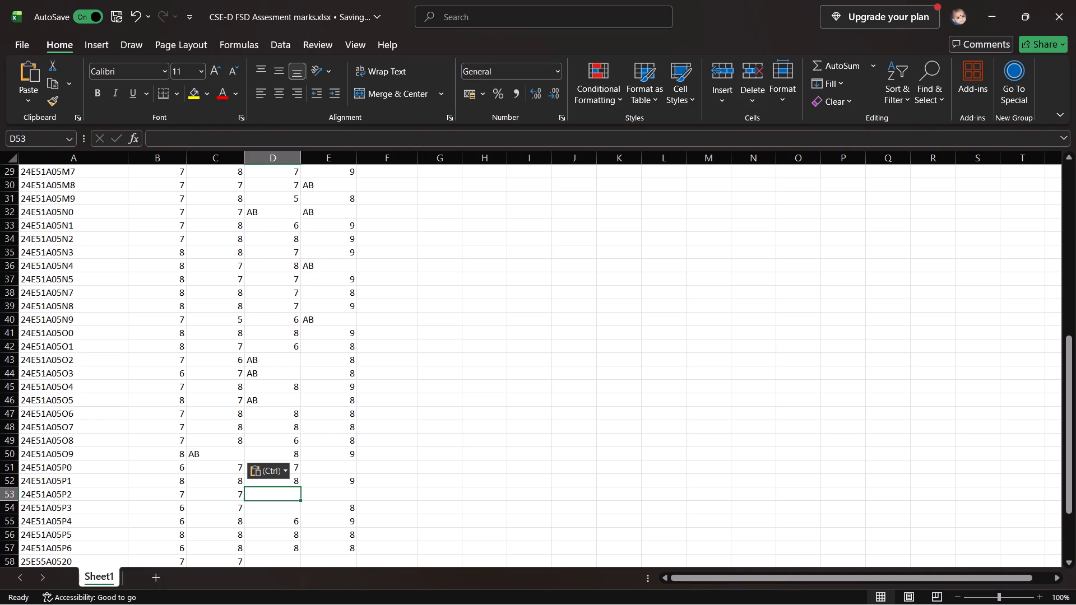
{"action": "key", "text": "ctrl+v"}
{"action": "key", "text": "Down"}
{"action": "key", "text": "ctrl+v"}
{"action": "key", "text": "Up"}
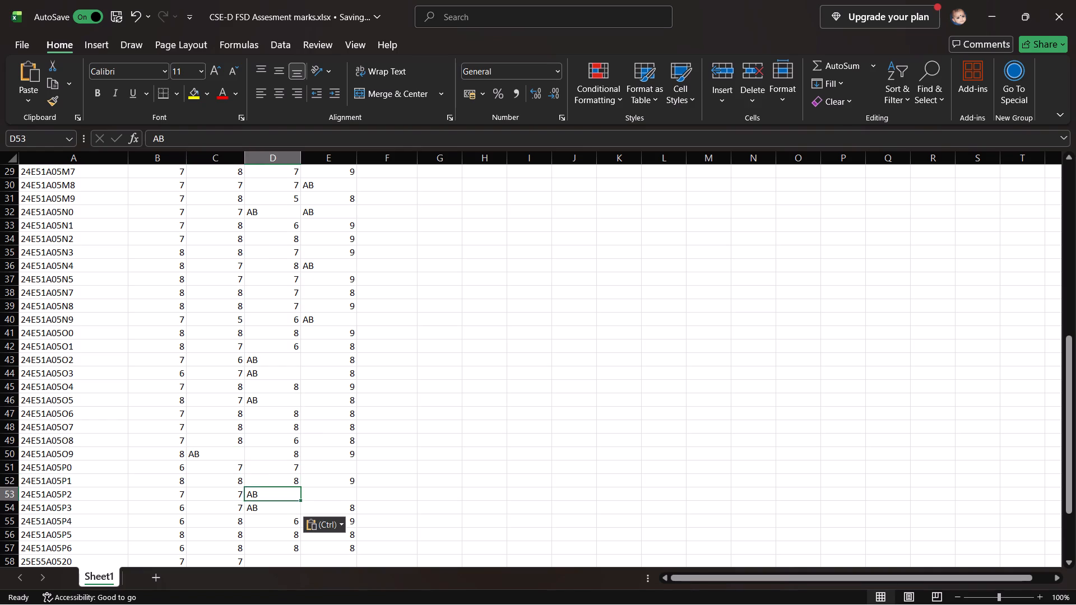
{"action": "key", "text": "Right"}
{"action": "key", "text": "ctrl+v"}
{"action": "scroll", "coordinate": [237, 453], "scroll_direction": "down", "scroll_amount": 1}
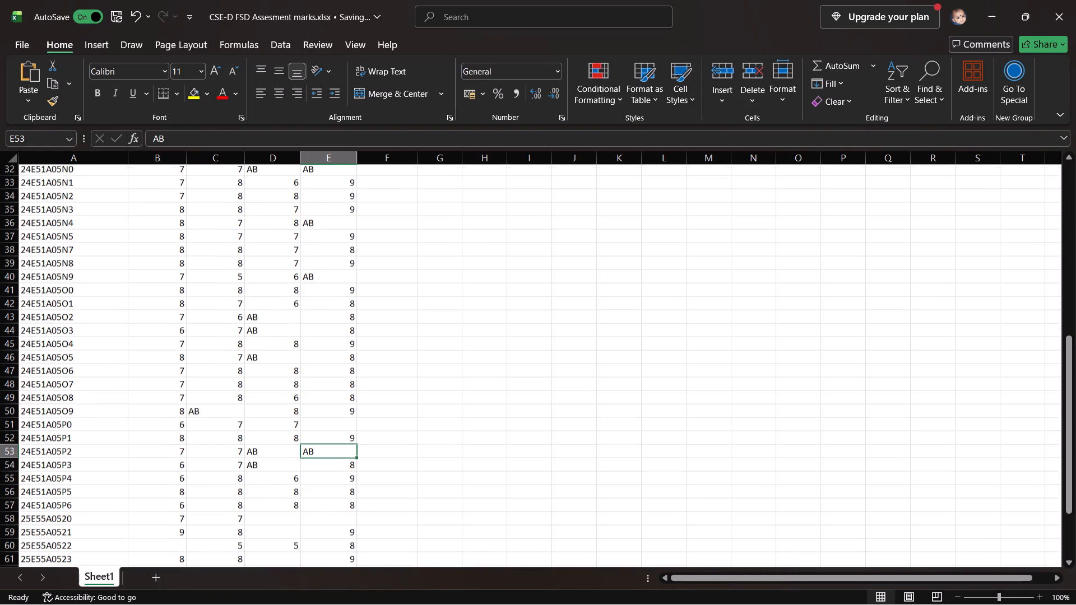
{"action": "scroll", "coordinate": [237, 453], "scroll_direction": "down", "scroll_amount": 1}
{"action": "left_click", "coordinate": [258, 514]}
{"action": "left_click", "coordinate": [265, 513]}
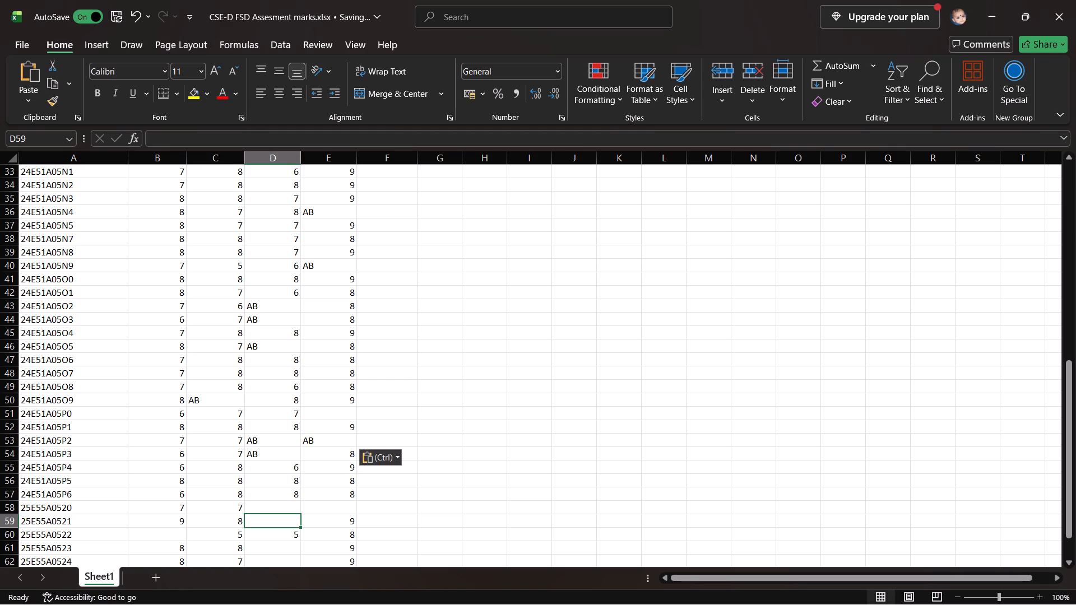
{"action": "left_click", "coordinate": [270, 508]}
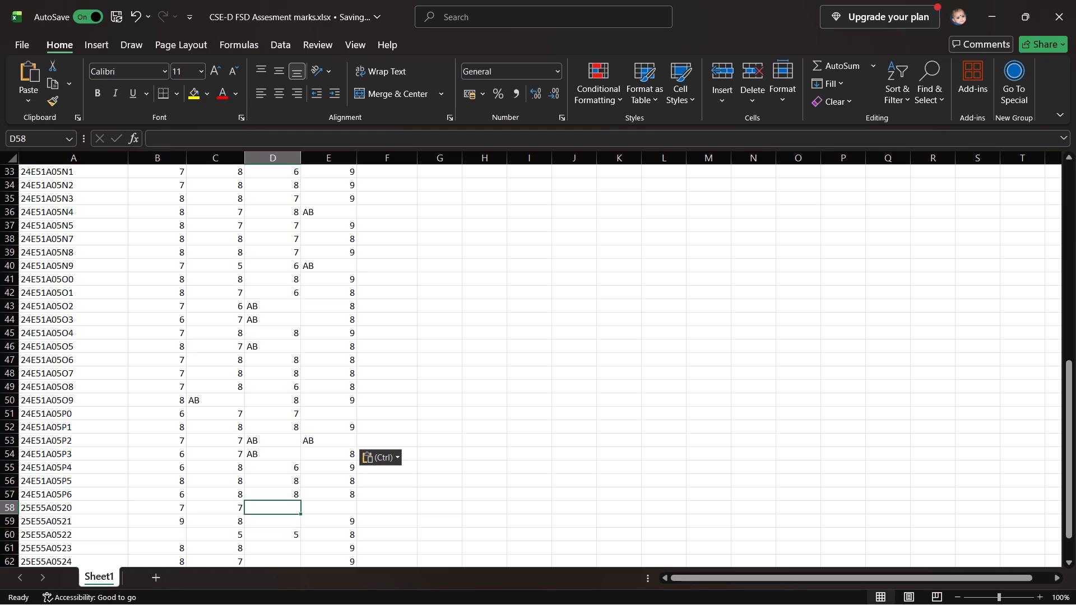
{"action": "key", "text": "ctrl+v"}
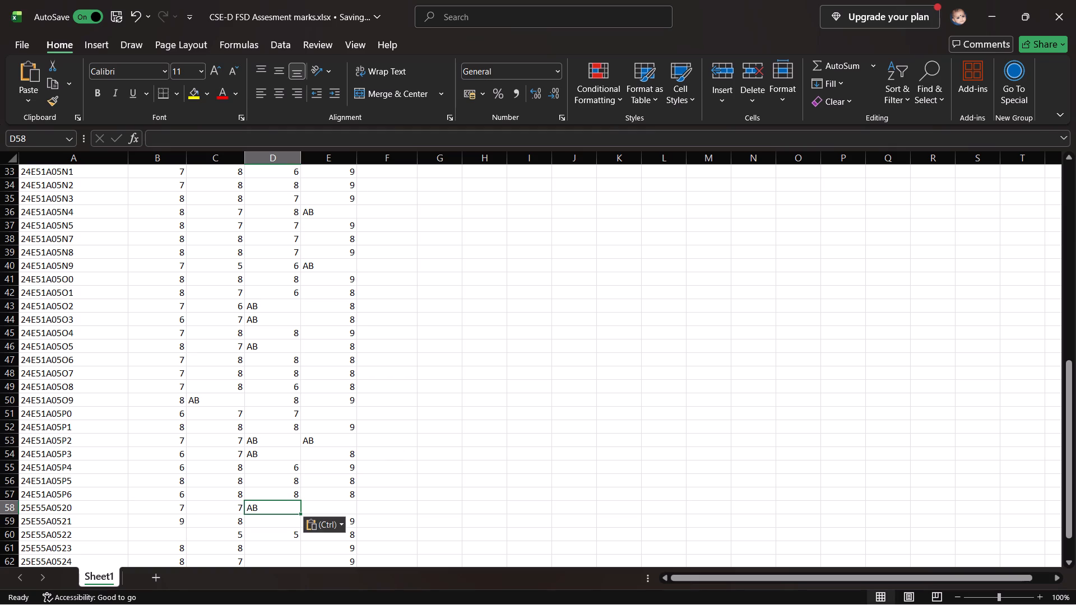
{"action": "key", "text": "Right"}
{"action": "key", "text": "ctrl+v"}
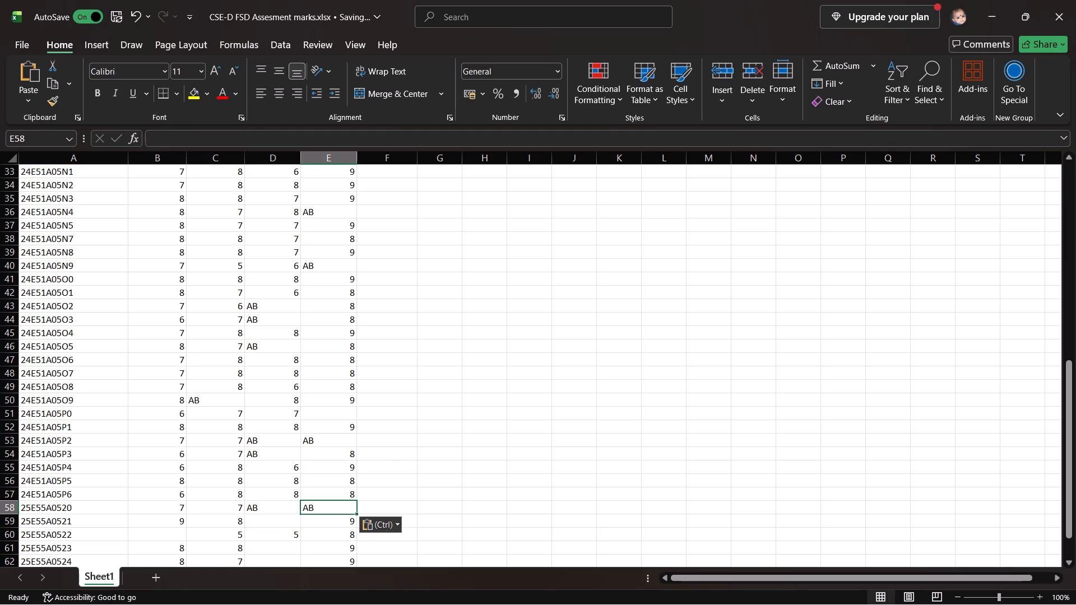
Paste AB into the blank Assesment 3 cells D59, D61 and D62.
{"action": "key", "text": "Down"}
{"action": "key", "text": "Left"}
{"action": "key", "text": "ctrl+v"}
{"action": "key", "text": "Down"}
{"action": "key", "text": "Down"}
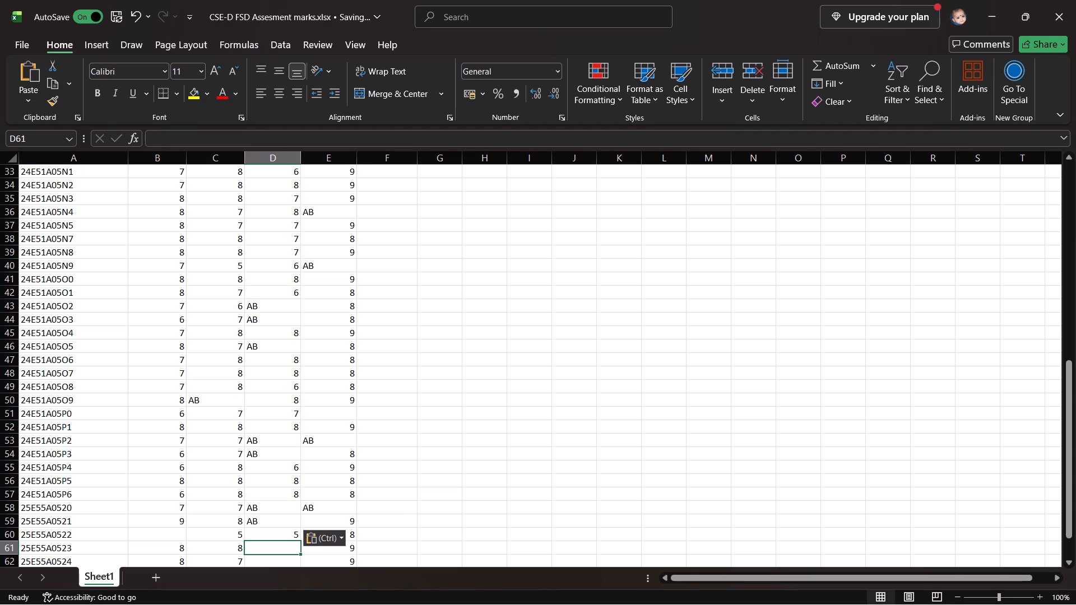
{"action": "key", "text": "ctrl+v"}
{"action": "key", "text": "Down"}
{"action": "key", "text": "ctrl+v"}
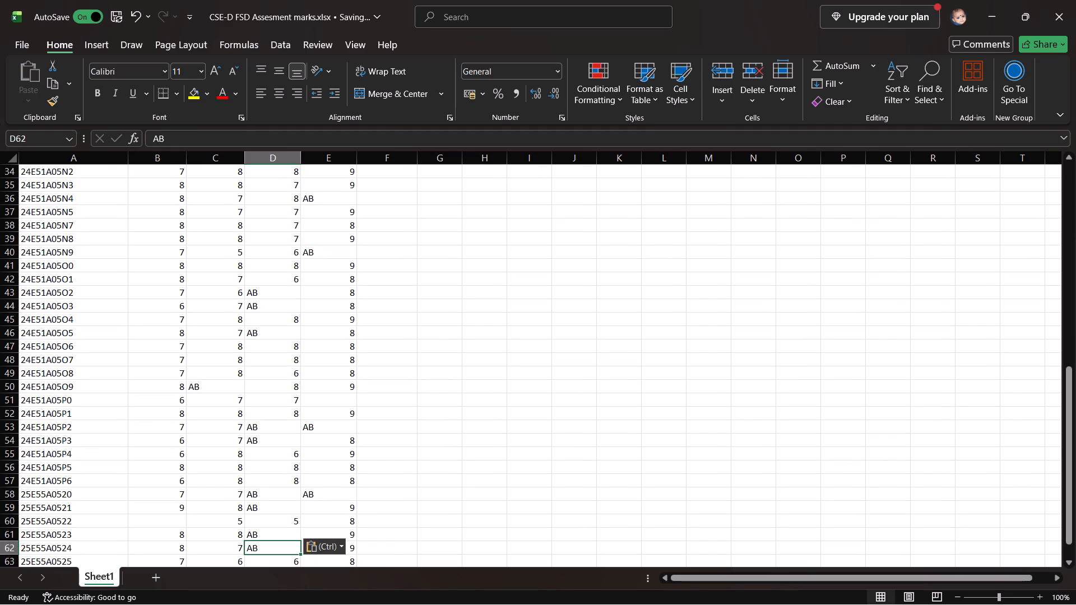
{"action": "key", "text": "Down"}
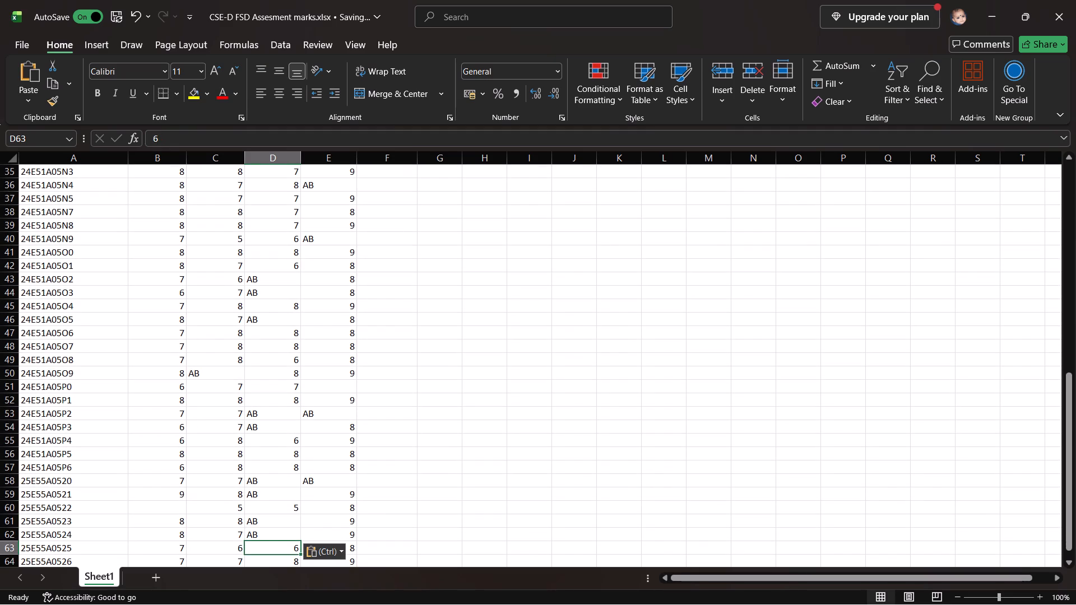
{"action": "key", "text": "Up"}
{"action": "key", "text": "Left"}
{"action": "key", "text": "Left"}
{"action": "key", "text": "Up"}
{"action": "key", "text": "Up"}
{"action": "key", "text": "ctrl+v"}
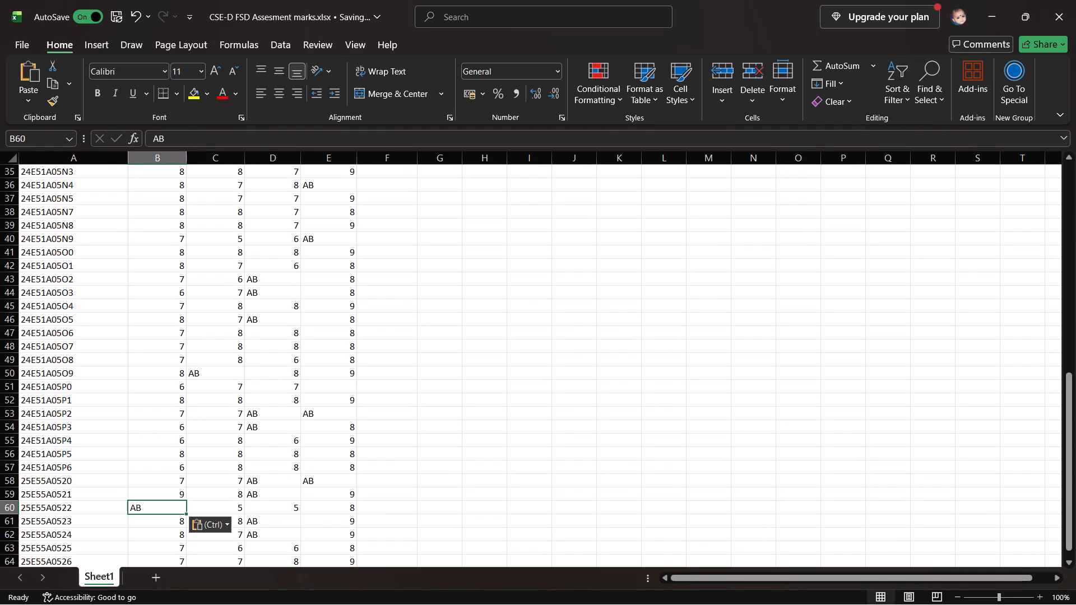
{"action": "key", "text": "Down"}
{"action": "key", "text": "Down"}
{"action": "key", "text": "Down"}
{"action": "key", "text": "Down"}
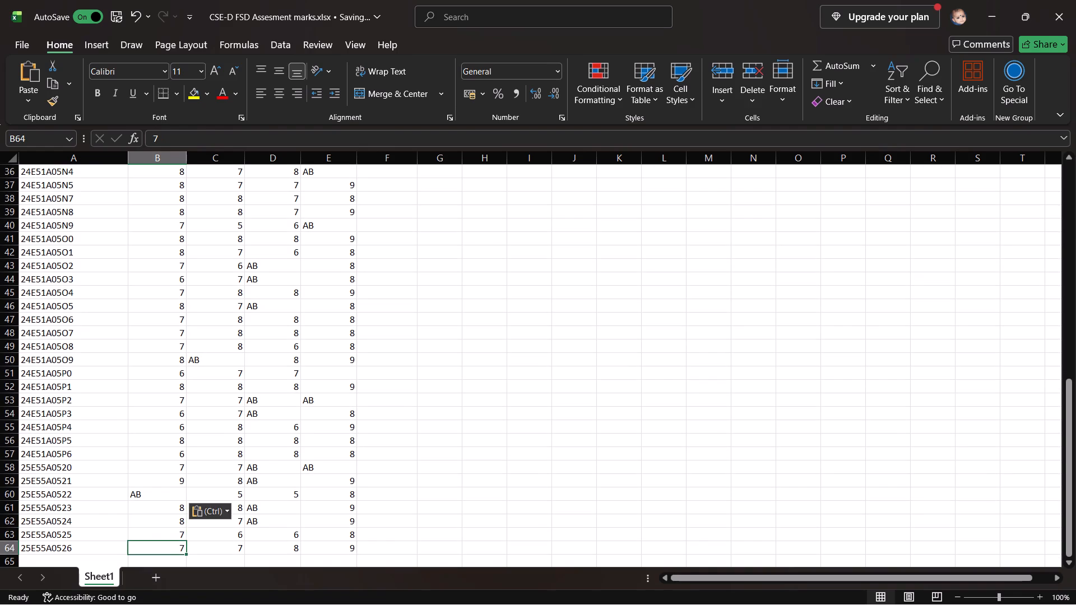
{"action": "key", "text": "Down"}
{"action": "key", "text": "Up"}
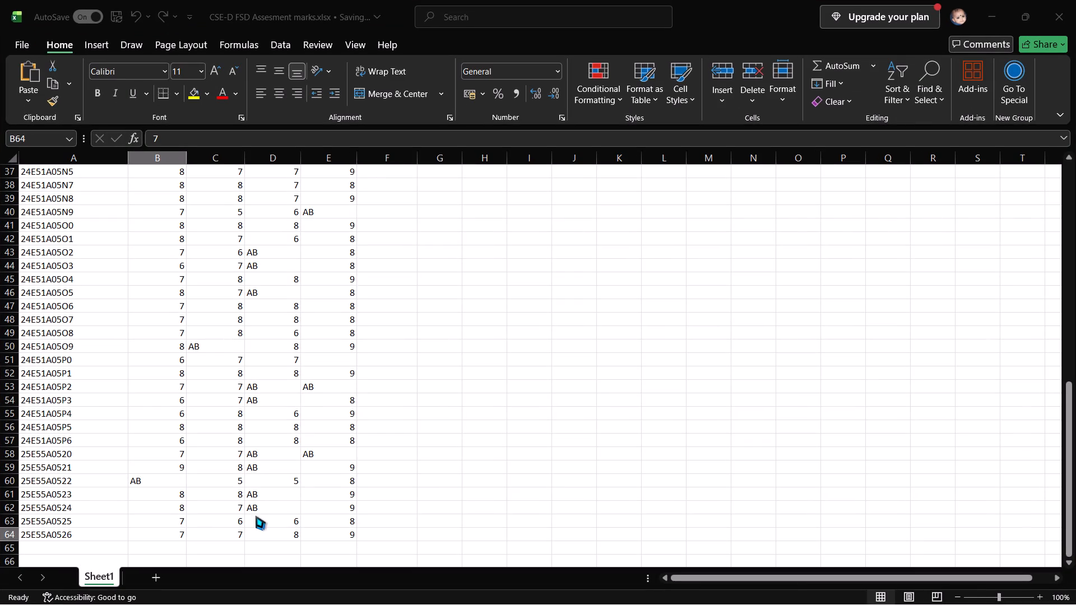
{"action": "left_click", "coordinate": [173, 532]}
{"action": "key", "text": "Up"}
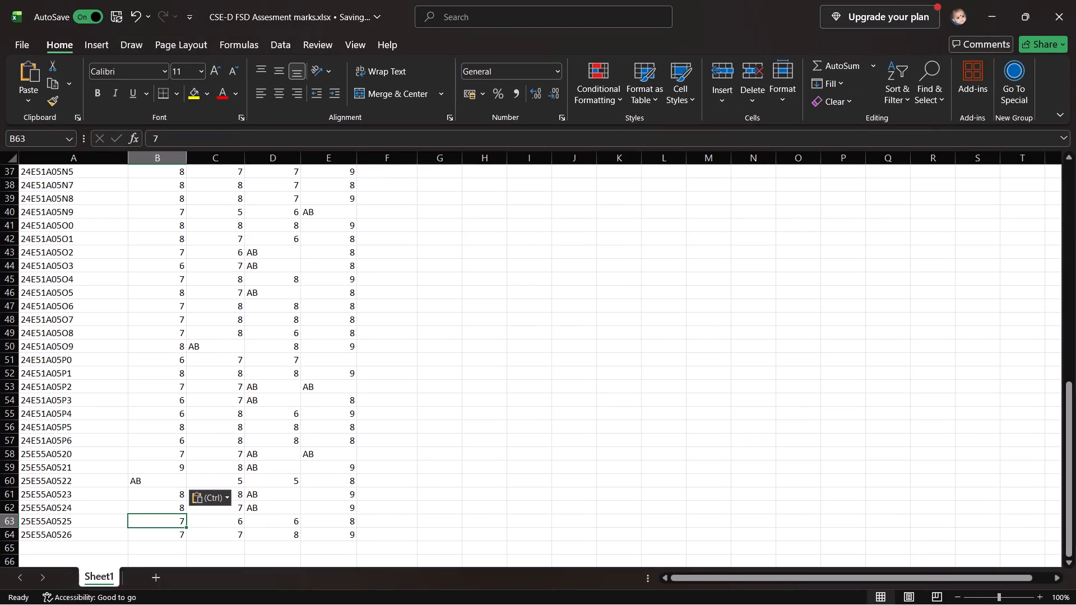
{"action": "key", "text": "Up"}
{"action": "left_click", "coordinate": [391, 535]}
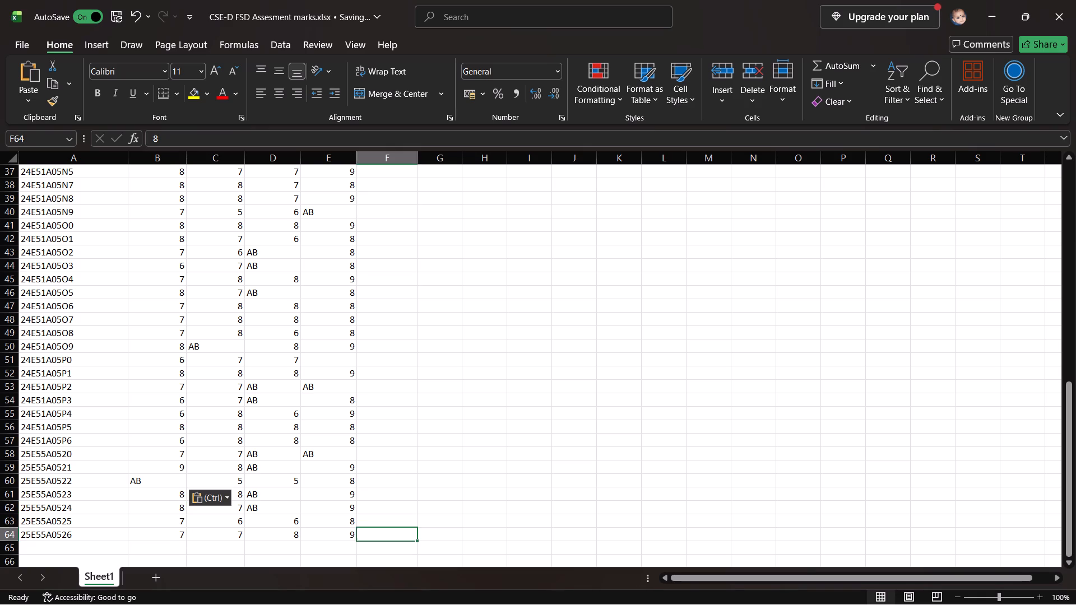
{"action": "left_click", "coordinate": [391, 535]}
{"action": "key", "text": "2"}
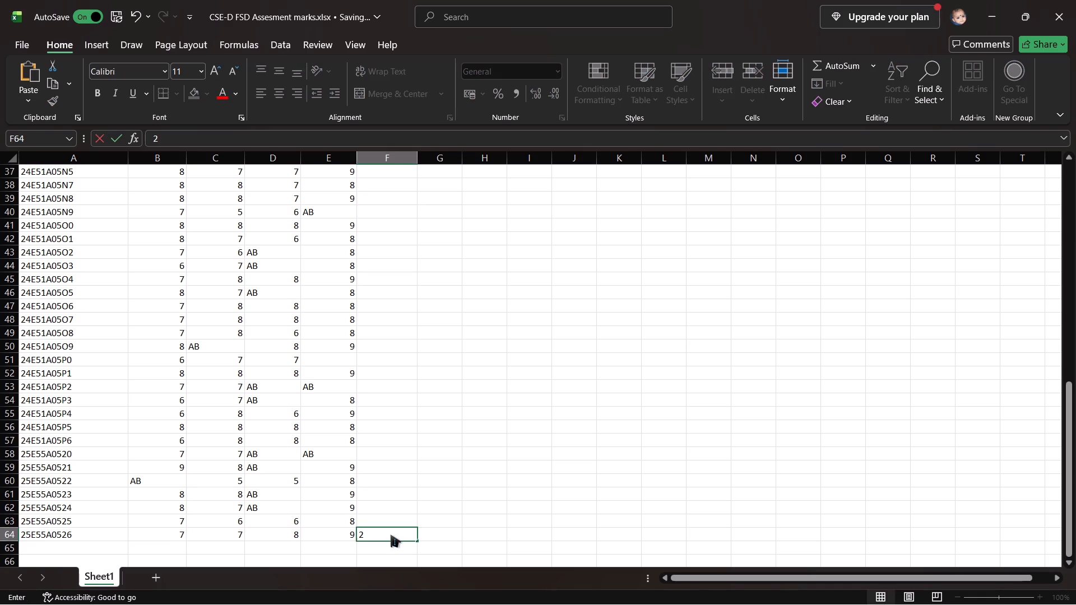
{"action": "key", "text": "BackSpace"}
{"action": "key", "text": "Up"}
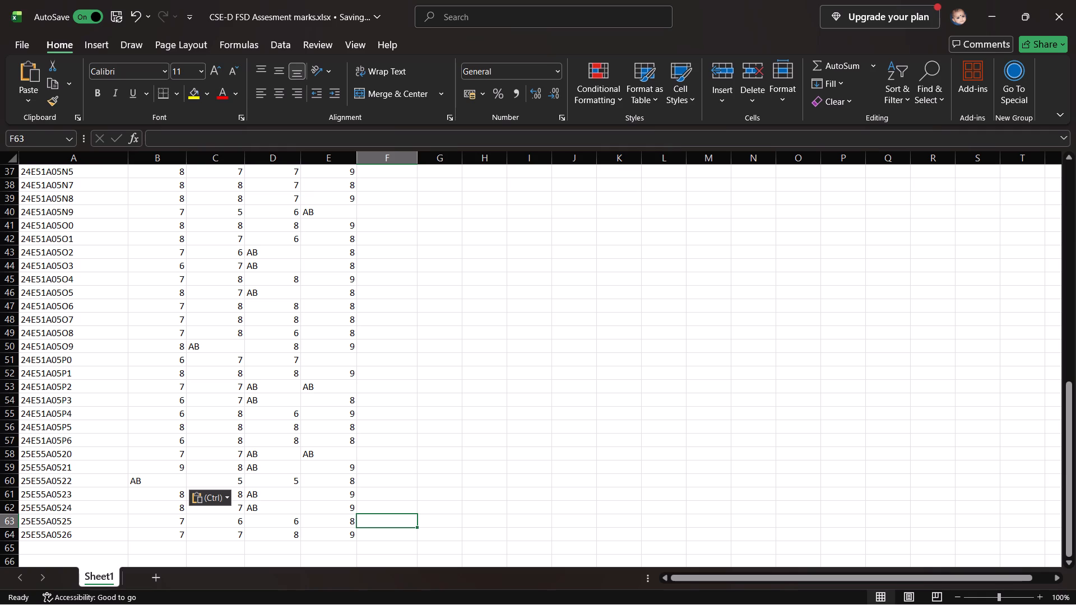
Review the Assesment 1 to 4 marks row by row from row 62 up to the header for remaining blank cells.
{"action": "key", "text": "Up"}
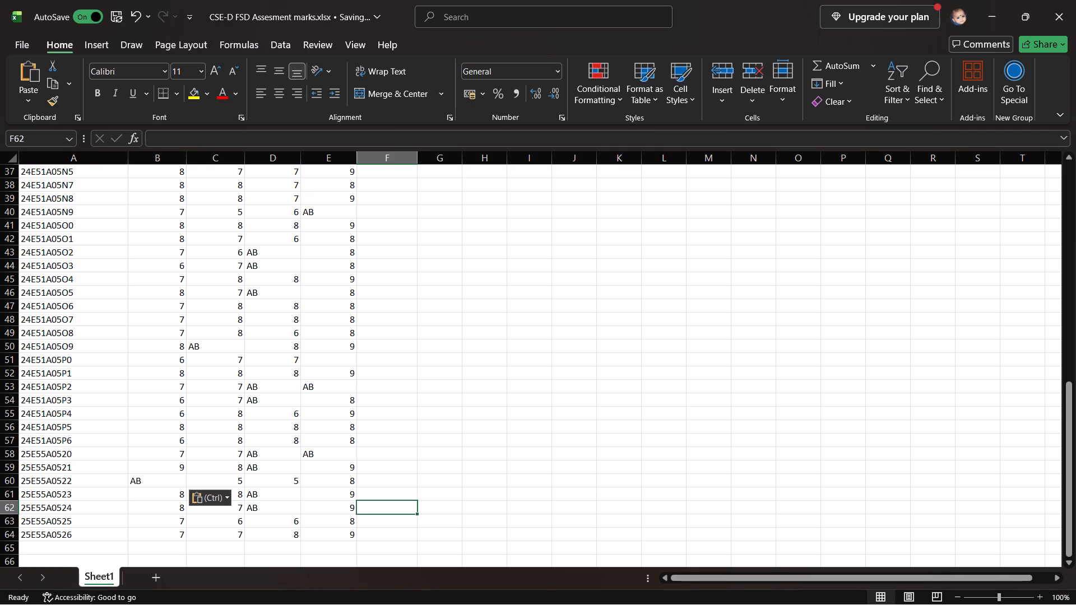
{"action": "key", "text": "Up"}
{"action": "key", "text": "Up"}
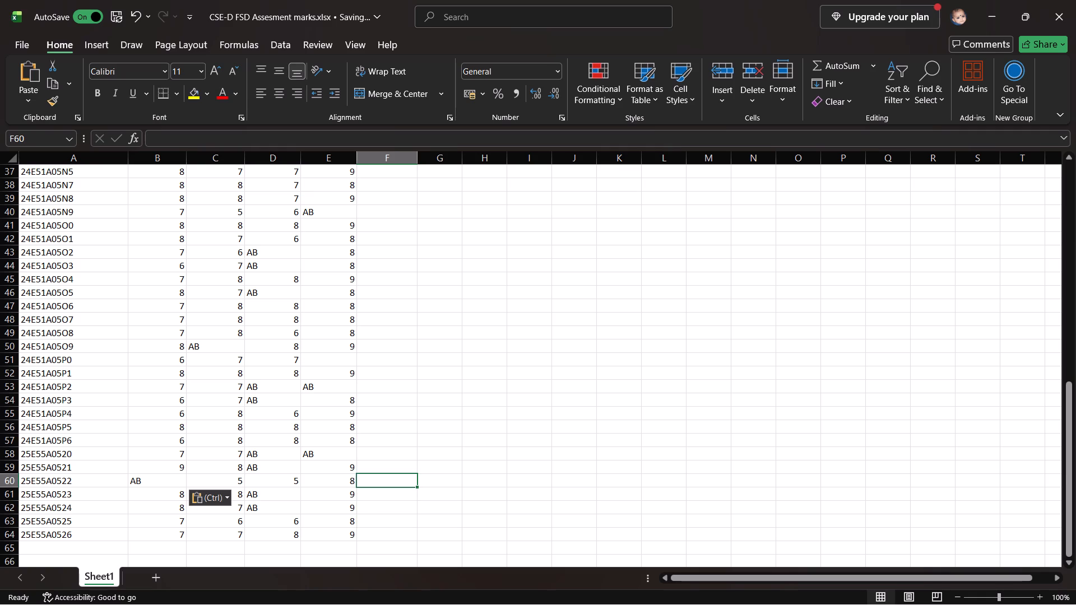
{"action": "key", "text": "Up"}
{"action": "key", "text": "Up"}
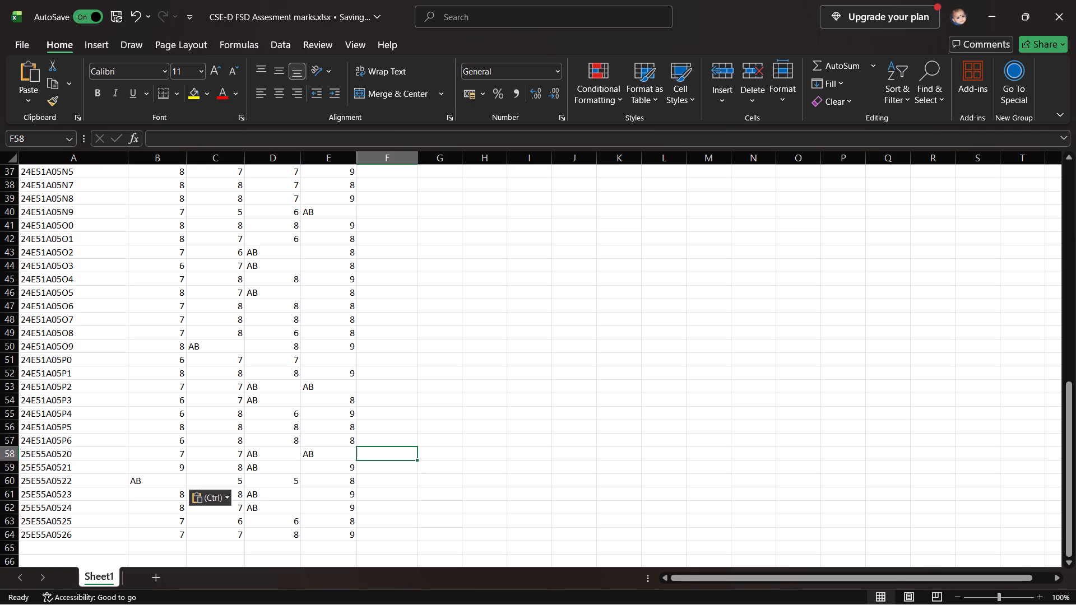
{"action": "key", "text": "Up"}
{"action": "key", "text": "Up"}
{"action": "key", "text": "Up"}
{"action": "key", "text": "Up"}
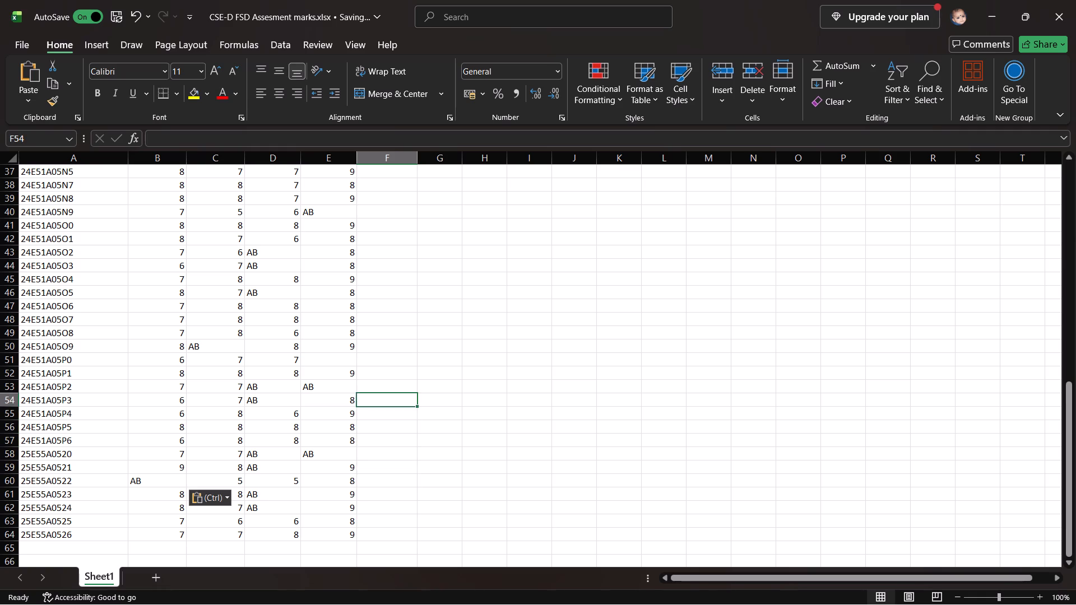
{"action": "key", "text": "Up"}
{"action": "key", "text": "Up"}
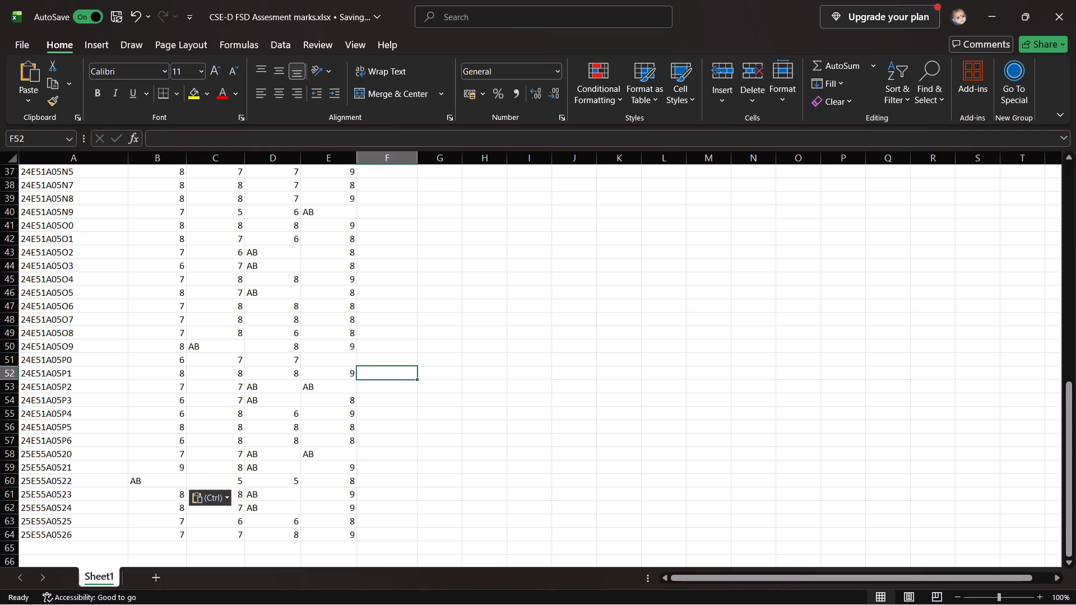
{"action": "key", "text": "Up"}
{"action": "key", "text": "Up"}
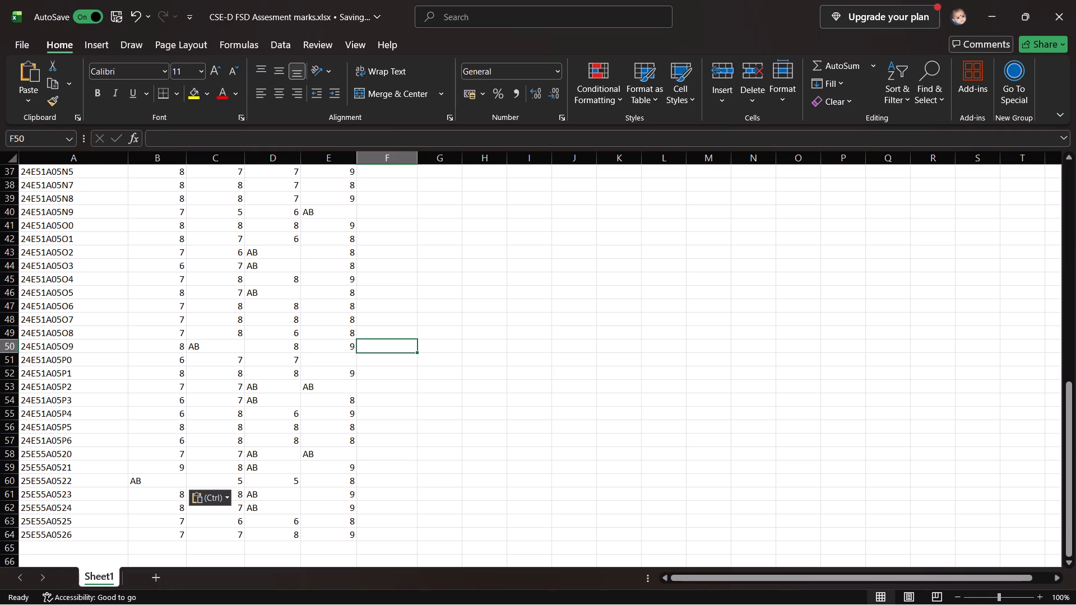
{"action": "key", "text": "Up"}
{"action": "key", "text": "Up"}
{"action": "key", "text": "Up"}
{"action": "key", "text": "Up"}
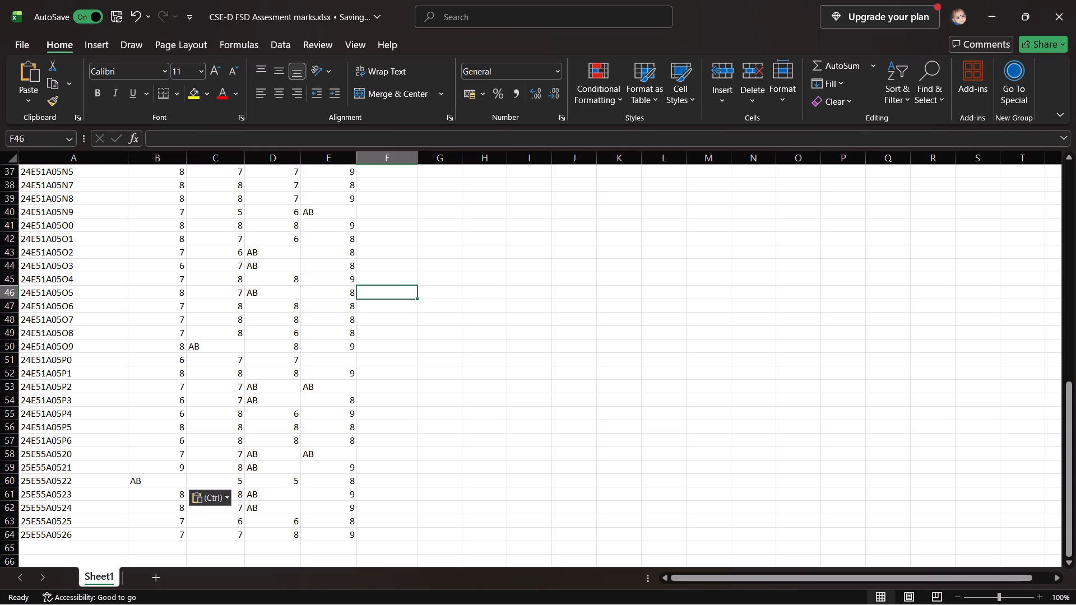
{"action": "key", "text": "Up"}
{"action": "key", "text": "Up"}
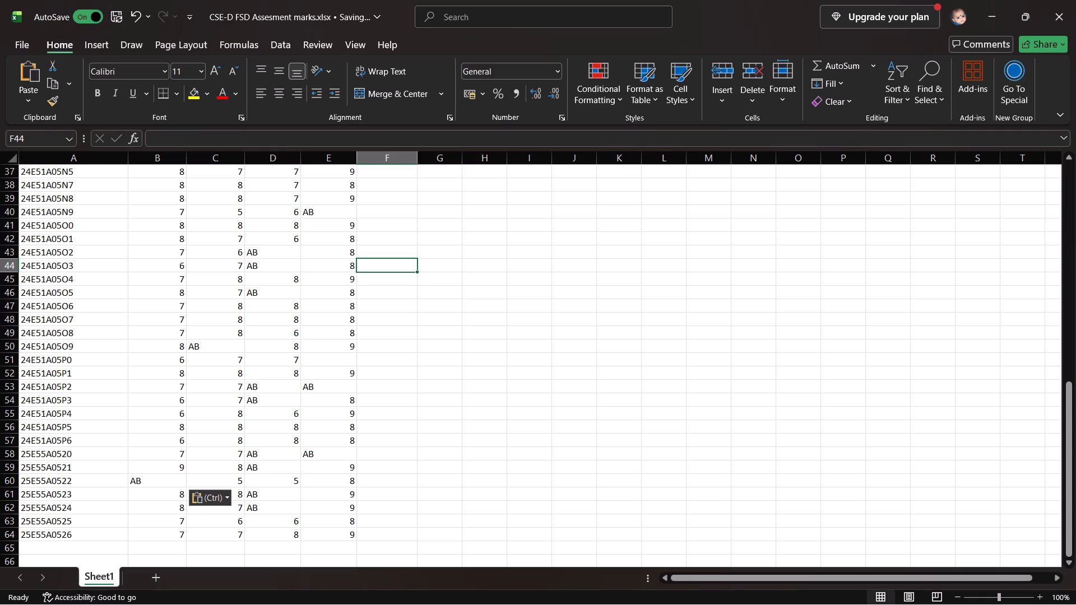
{"action": "key", "text": "Up"}
{"action": "key", "text": "Up"}
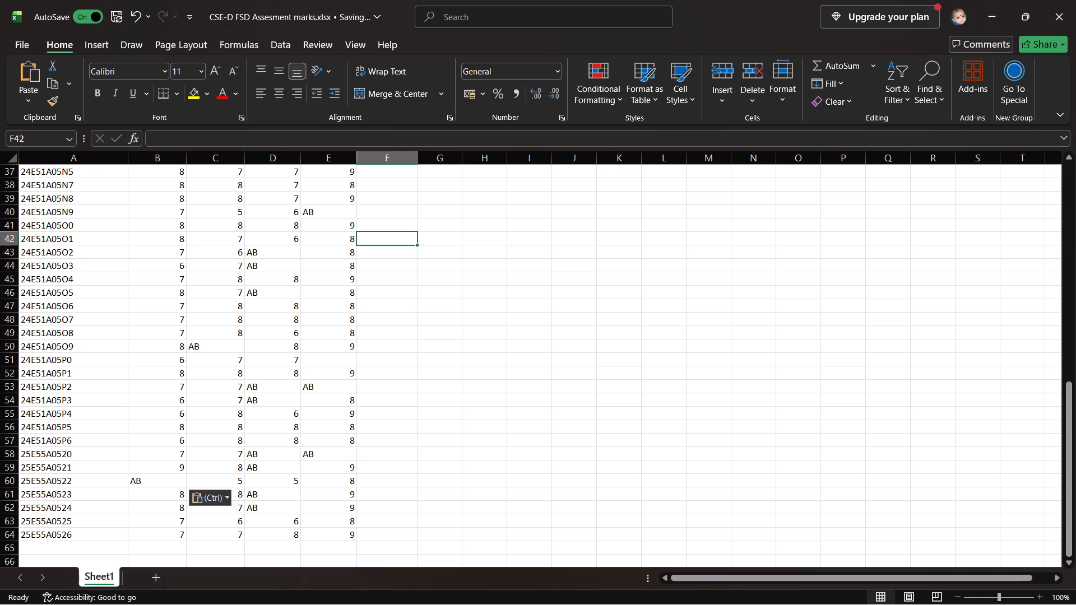
{"action": "key", "text": "Up"}
{"action": "key", "text": "Up"}
{"action": "key", "text": "Up"}
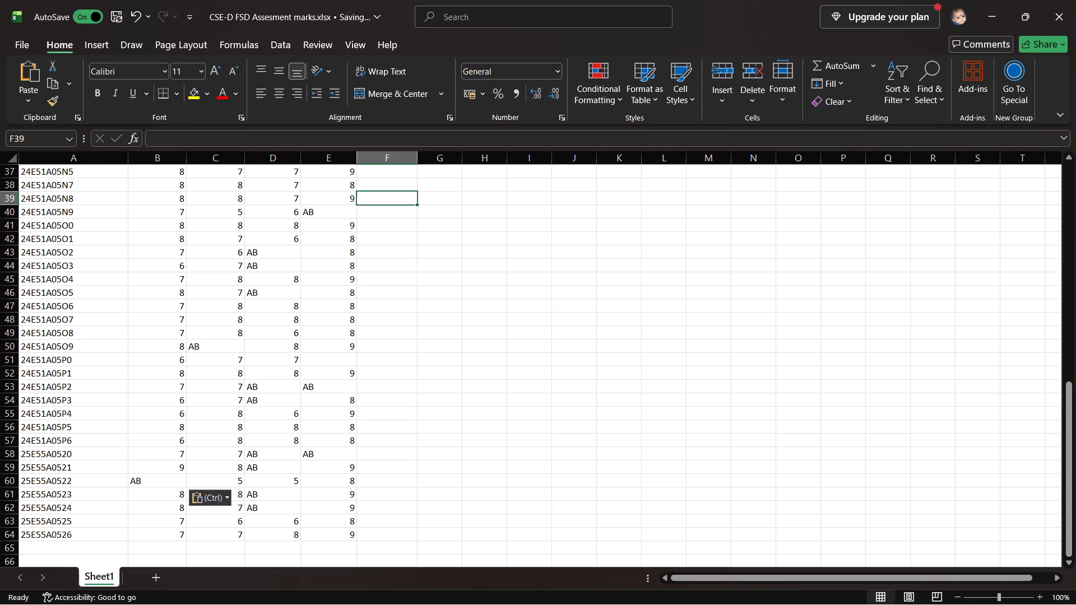
{"action": "key", "text": "Up"}
{"action": "key", "text": "Up"}
{"action": "key", "text": "Up"}
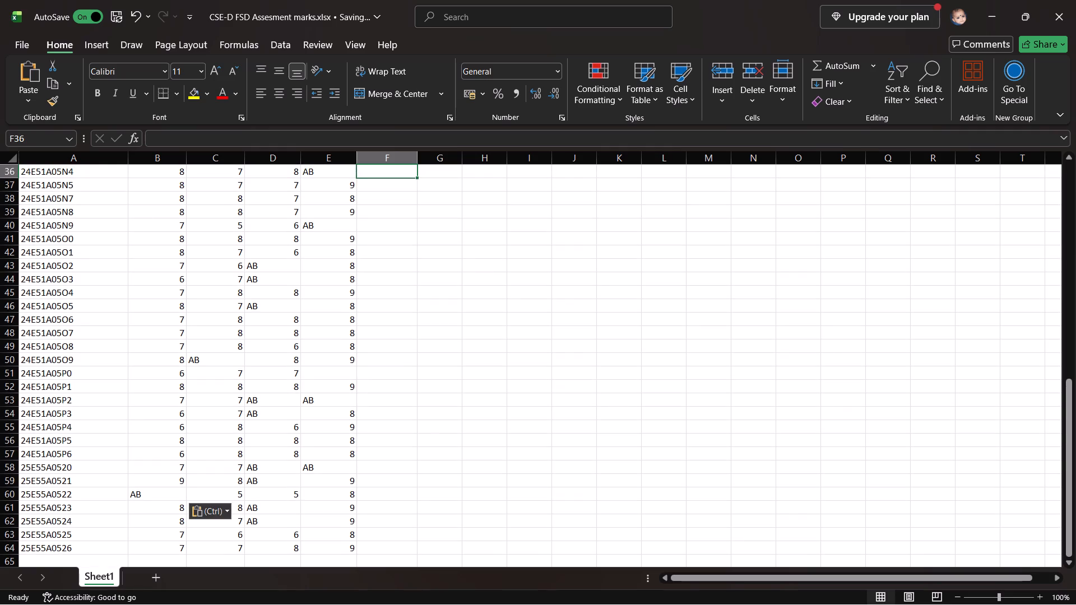
{"action": "key", "text": "Up"}
{"action": "key", "text": "Up"}
{"action": "key", "text": "Up"}
{"action": "key", "text": "Up"}
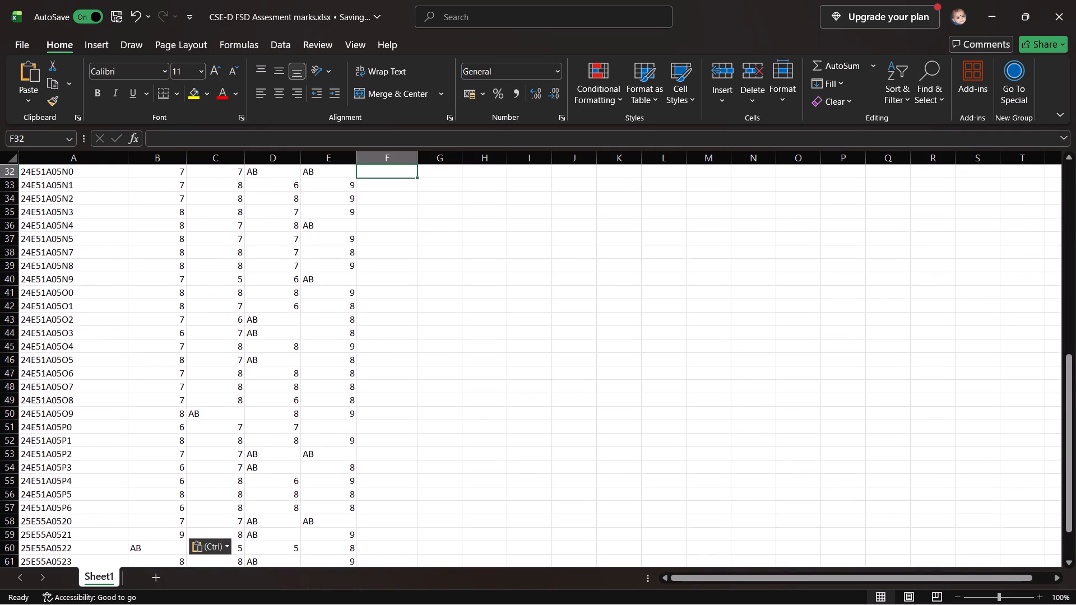
{"action": "key", "text": "Up"}
{"action": "key", "text": "Up"}
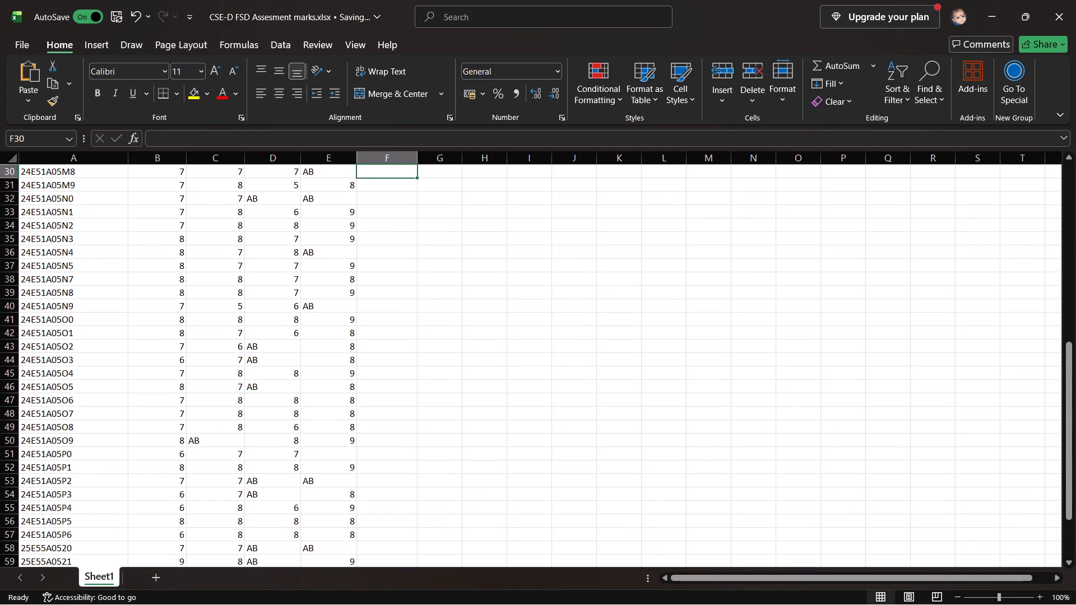
{"action": "key", "text": "Up"}
{"action": "key", "text": "Up"}
{"action": "key", "text": "Up"}
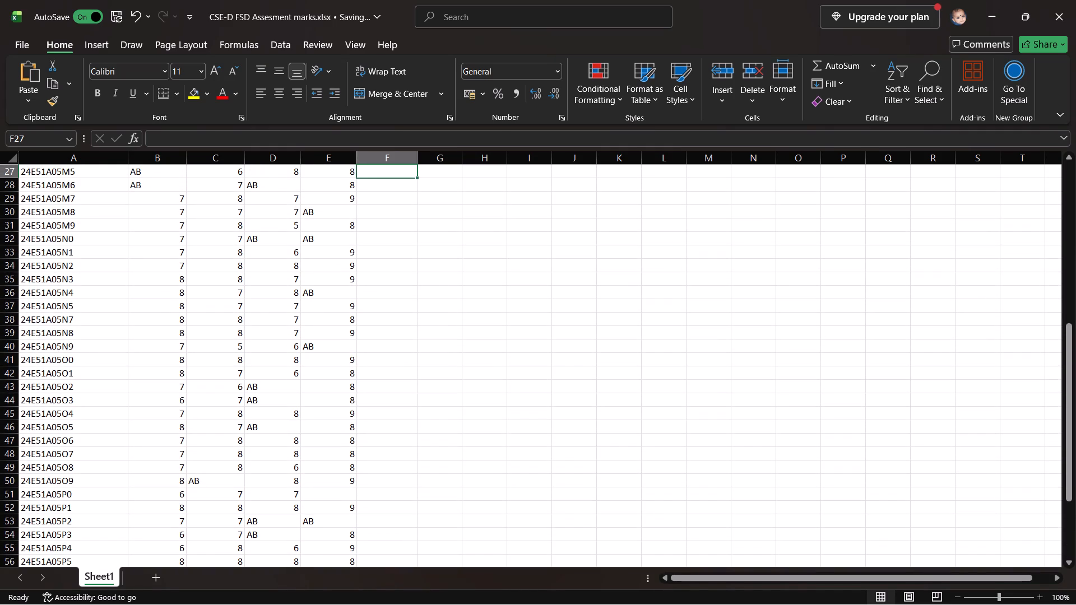
{"action": "key", "text": "Up"}
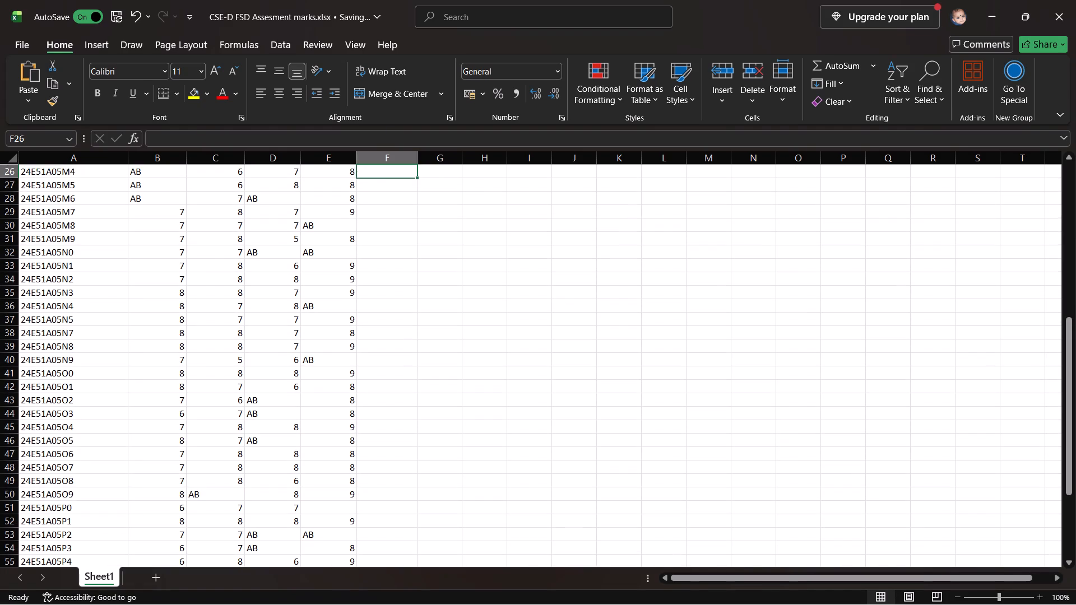
{"action": "key", "text": "Up"}
{"action": "key", "text": "Up"}
{"action": "key", "text": "Up"}
{"action": "key", "text": "Up"}
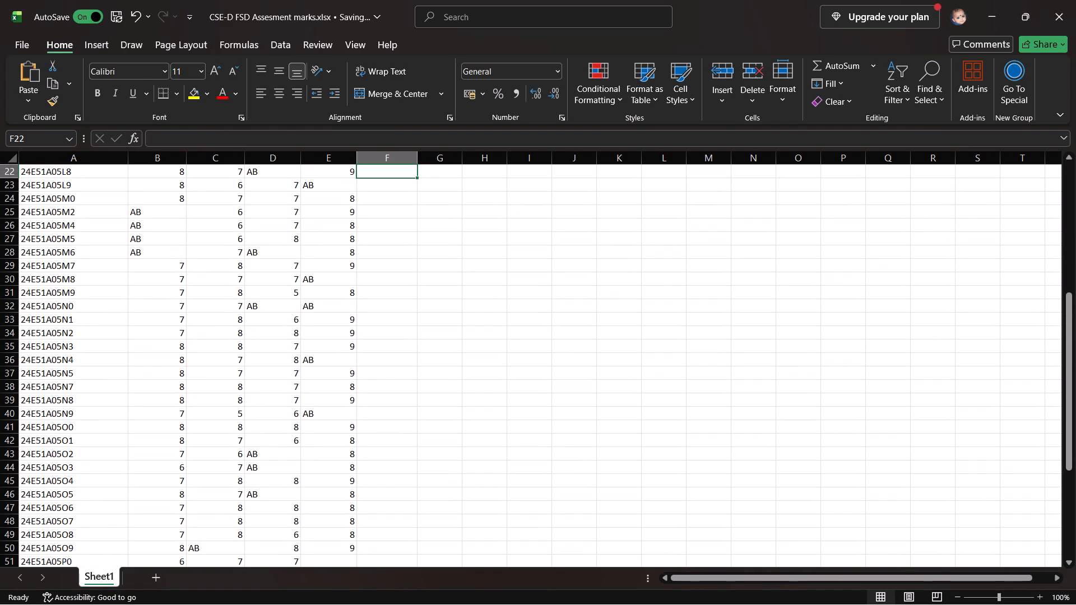
{"action": "key", "text": "Up"}
{"action": "key", "text": "Up"}
{"action": "key", "text": "Up"}
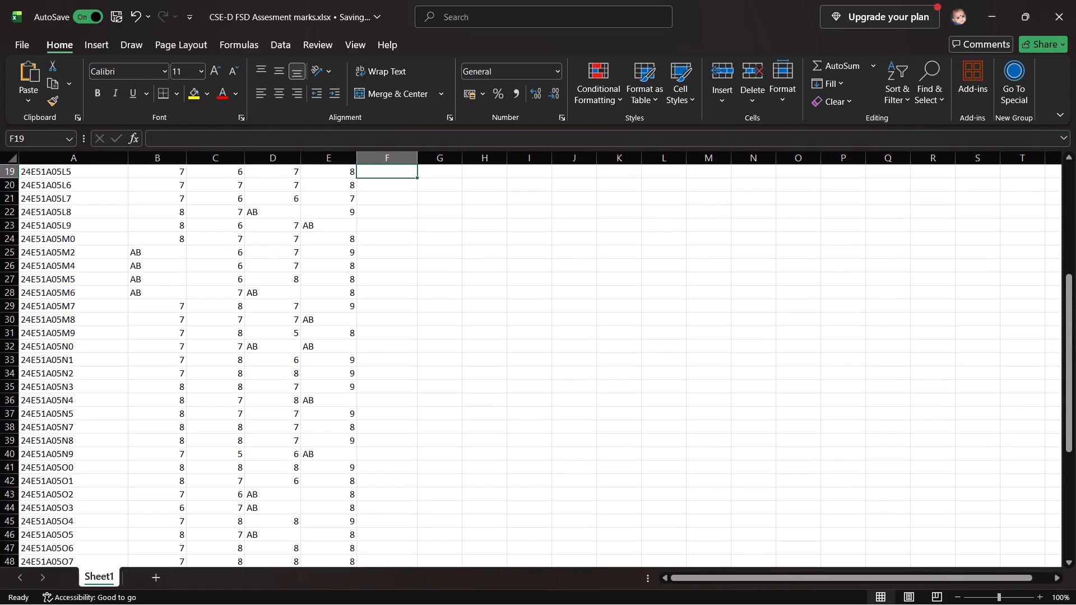
{"action": "key", "text": "Up"}
{"action": "key", "text": "Up"}
{"action": "key", "text": "Up"}
{"action": "key", "text": "Up"}
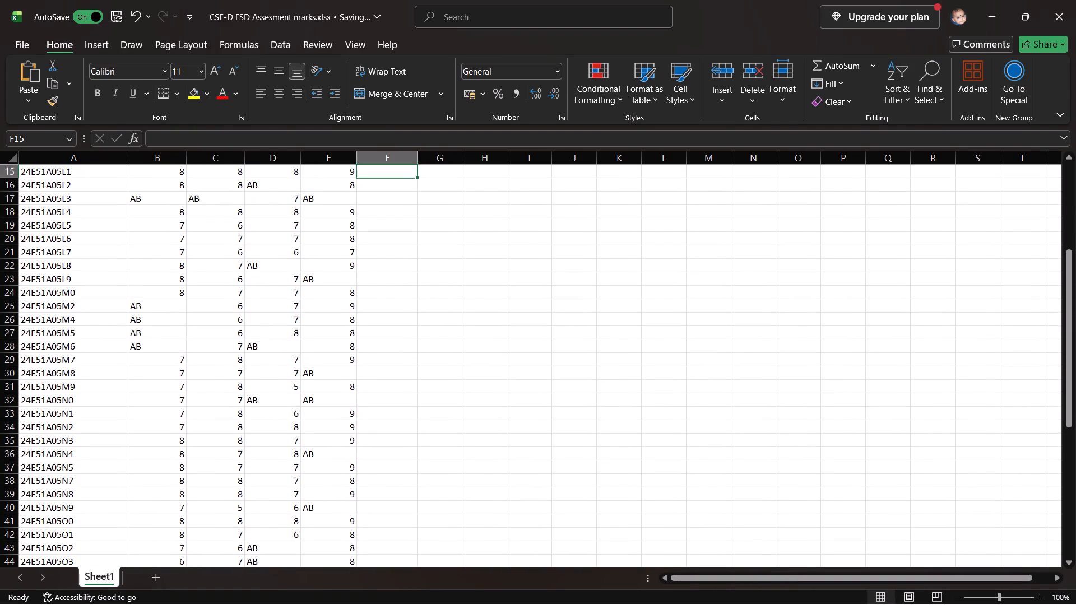
{"action": "key", "text": "Up"}
{"action": "key", "text": "Up"}
{"action": "key", "text": "Up"}
{"action": "key", "text": "Up"}
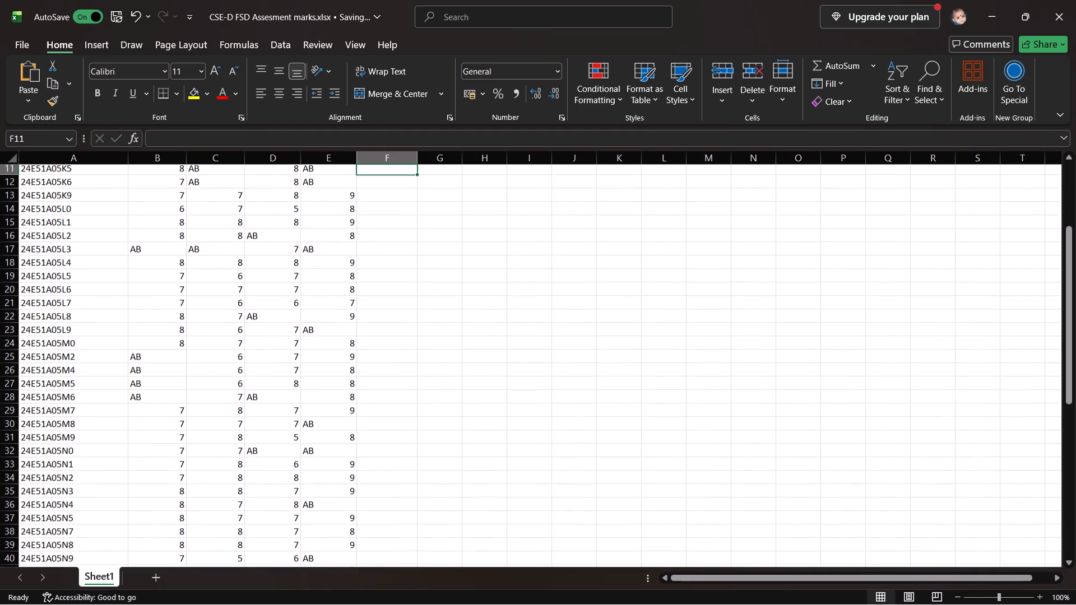
{"action": "key", "text": "Up"}
{"action": "key", "text": "Up"}
{"action": "key", "text": "Up"}
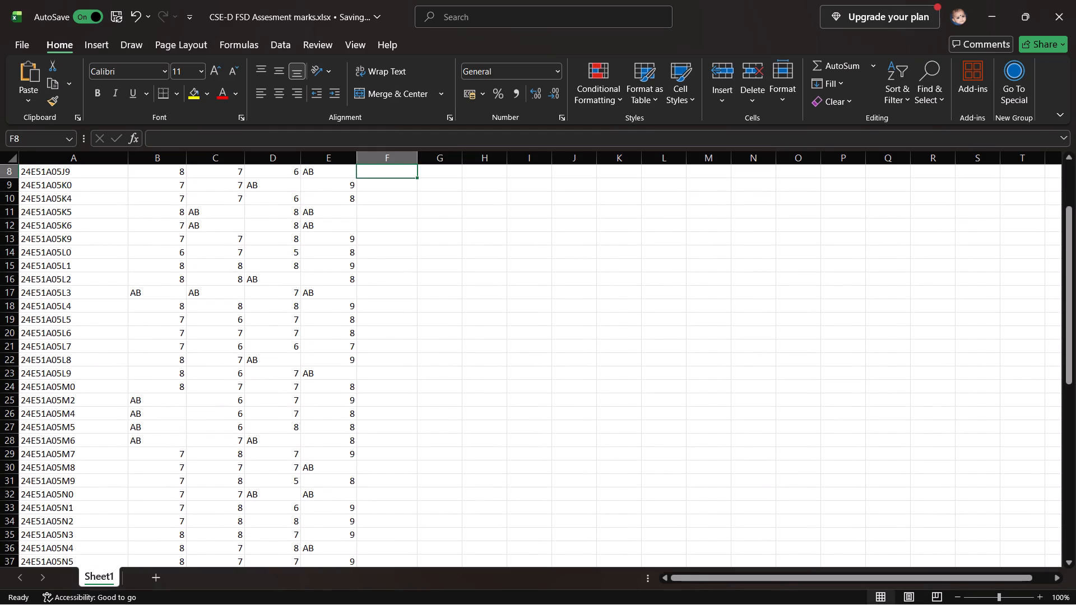
{"action": "key", "text": "Up"}
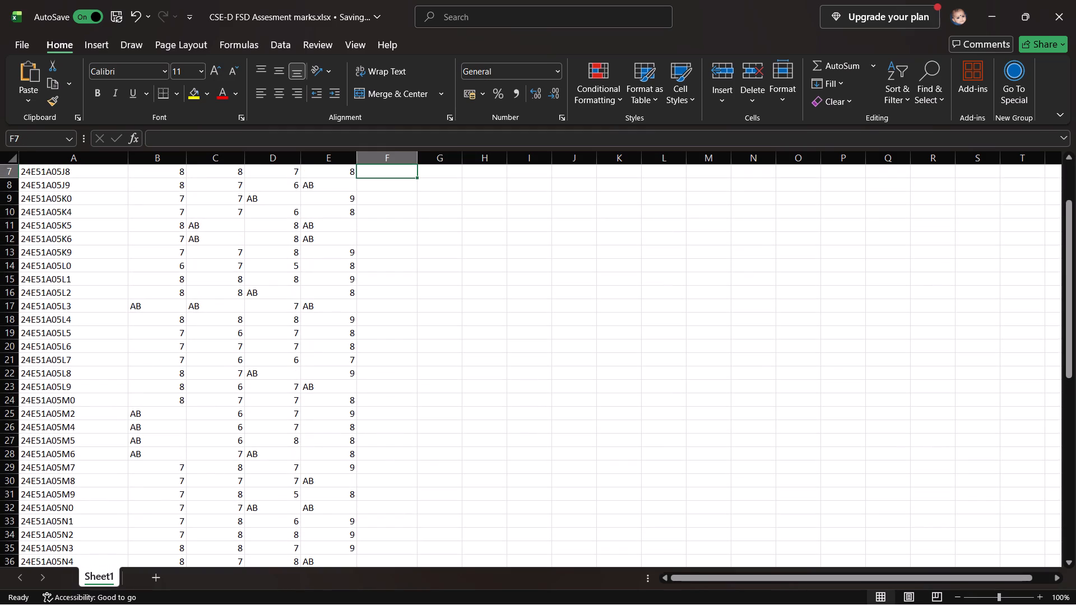
{"action": "key", "text": "Up"}
{"action": "key", "text": "Up"}
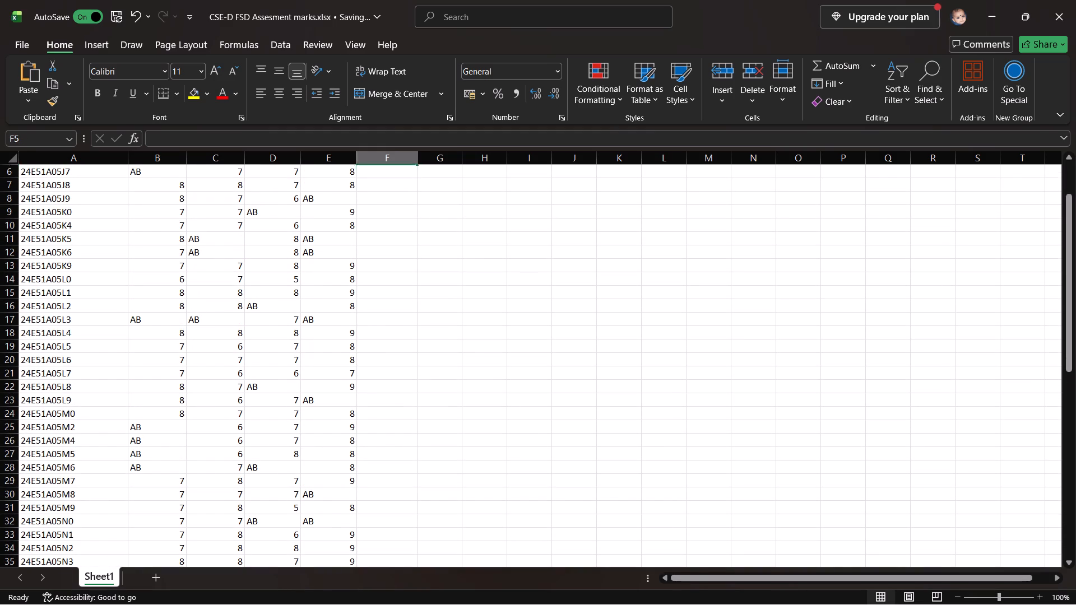
{"action": "key", "text": "Up"}
{"action": "key", "text": "Up"}
{"action": "key", "text": "Up"}
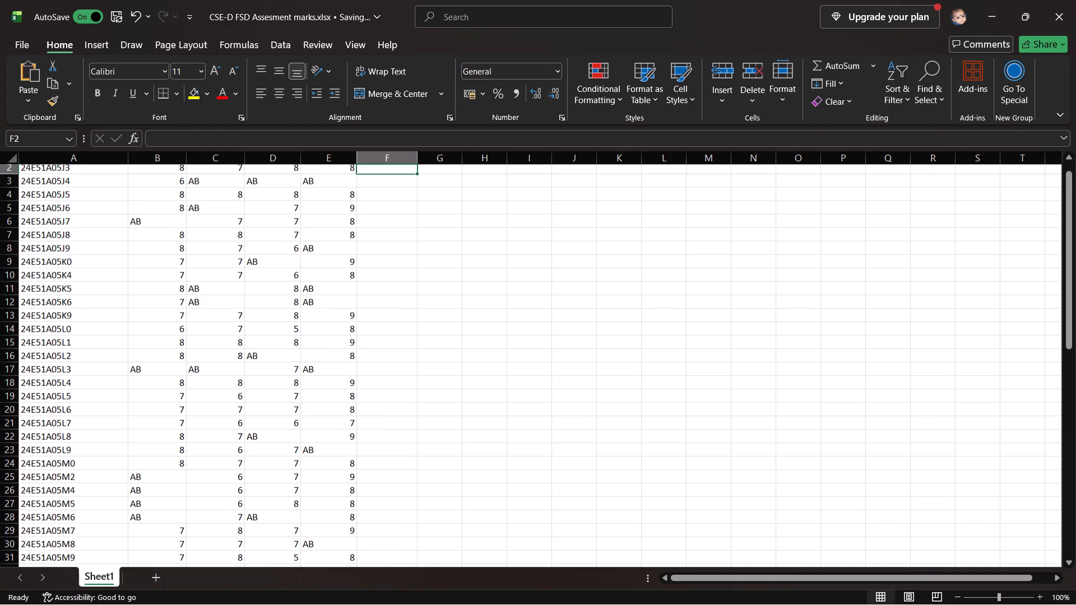
{"action": "key", "text": "Up"}
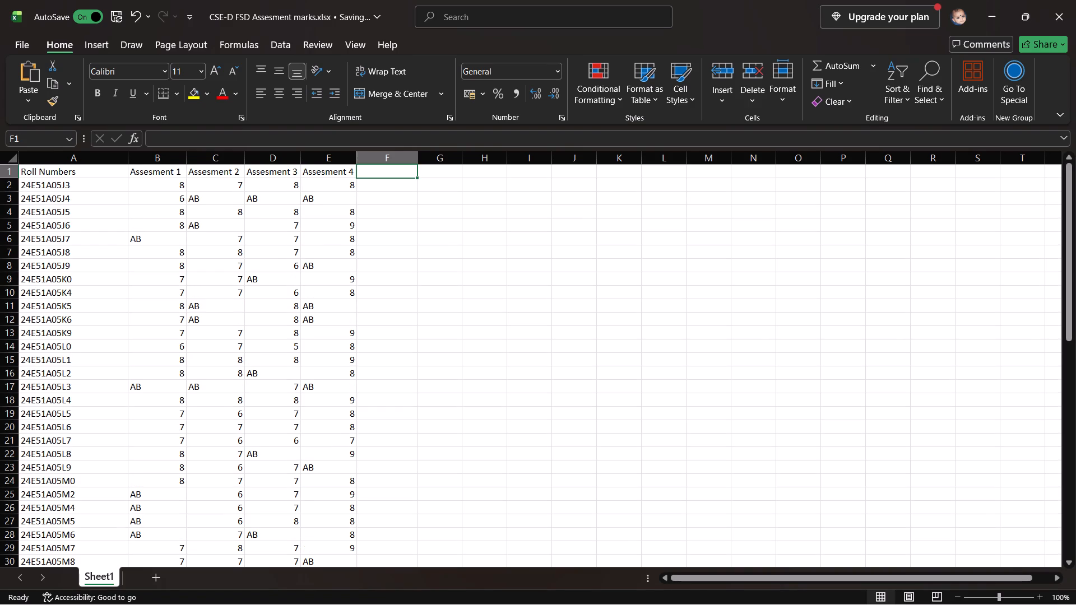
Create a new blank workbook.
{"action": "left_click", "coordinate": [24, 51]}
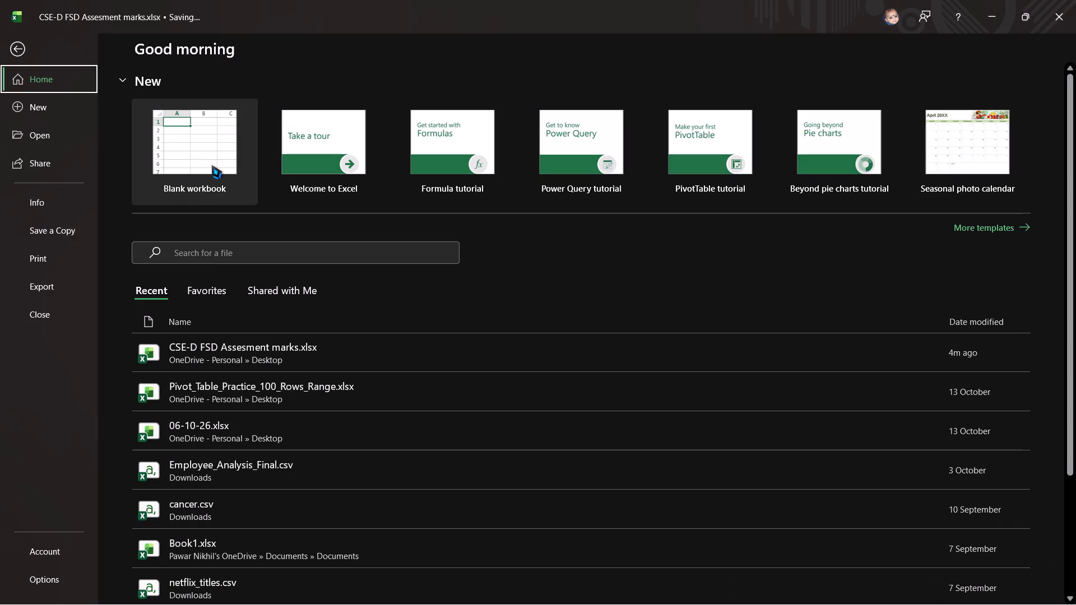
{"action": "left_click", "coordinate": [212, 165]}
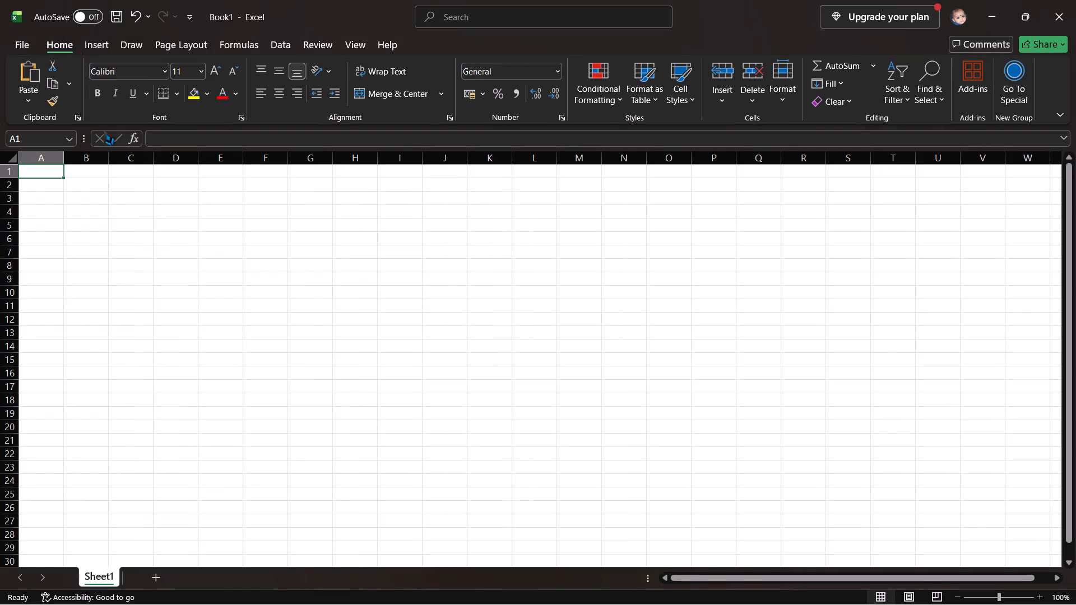
Undo the last AB paste in the Assesment 1 cell B60 of the CSE-D FSD Assesment marks workbook.
{"action": "key", "text": "ctrl+z"}
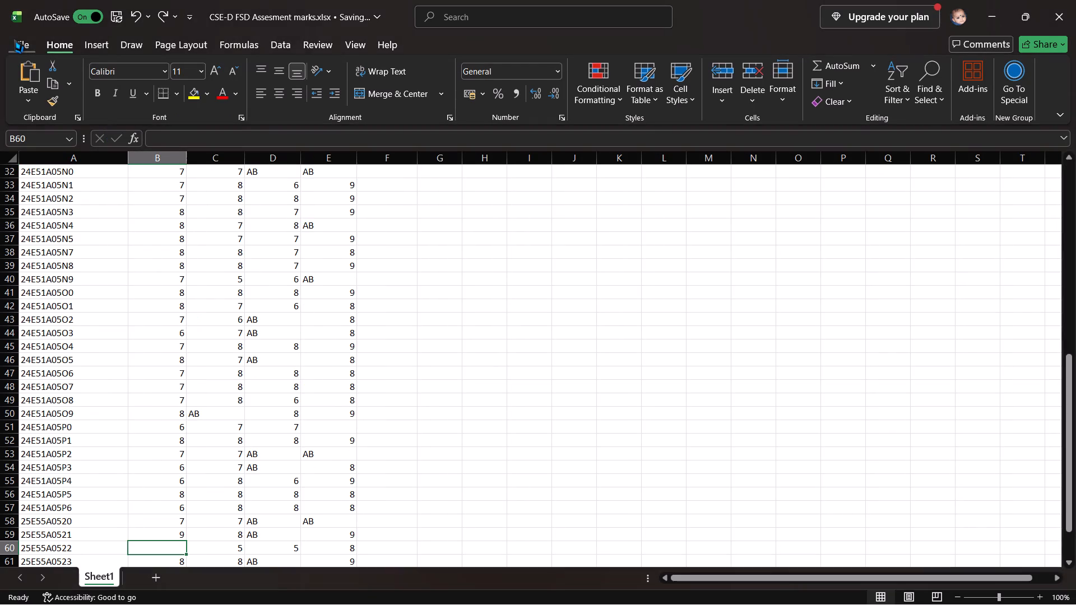
Save a copy of the workbook in the Desktop folder as CSE-D FSD Assesment marks.xlsx, replacing the existing file.
{"action": "scroll", "coordinate": [179, 267], "scroll_direction": "up", "scroll_amount": 4}
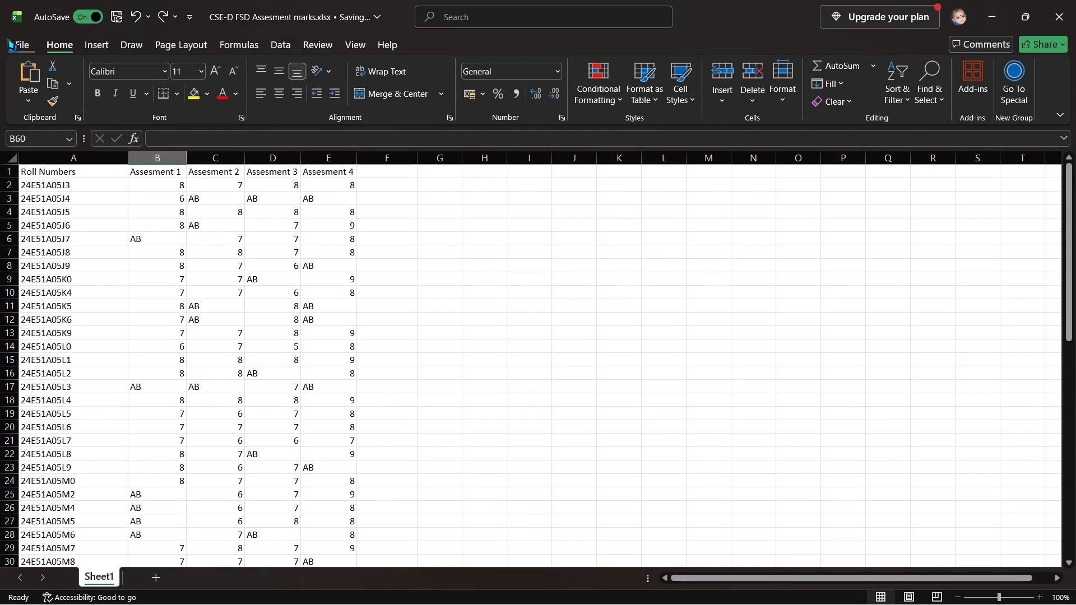
{"action": "left_click", "coordinate": [7, 38]}
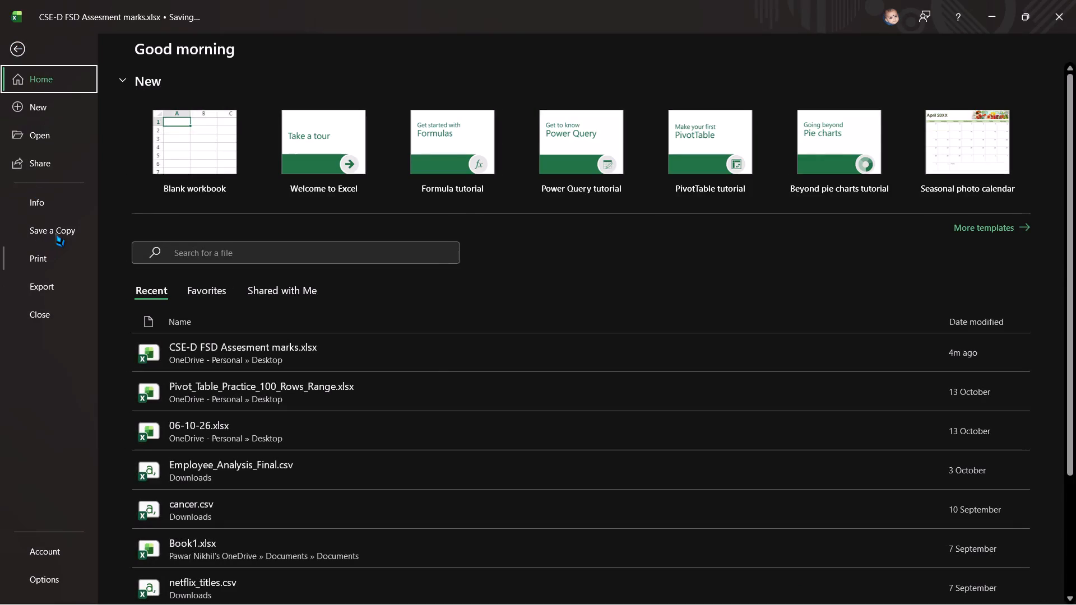
{"action": "left_click", "coordinate": [55, 232]}
{"action": "left_click", "coordinate": [212, 311]}
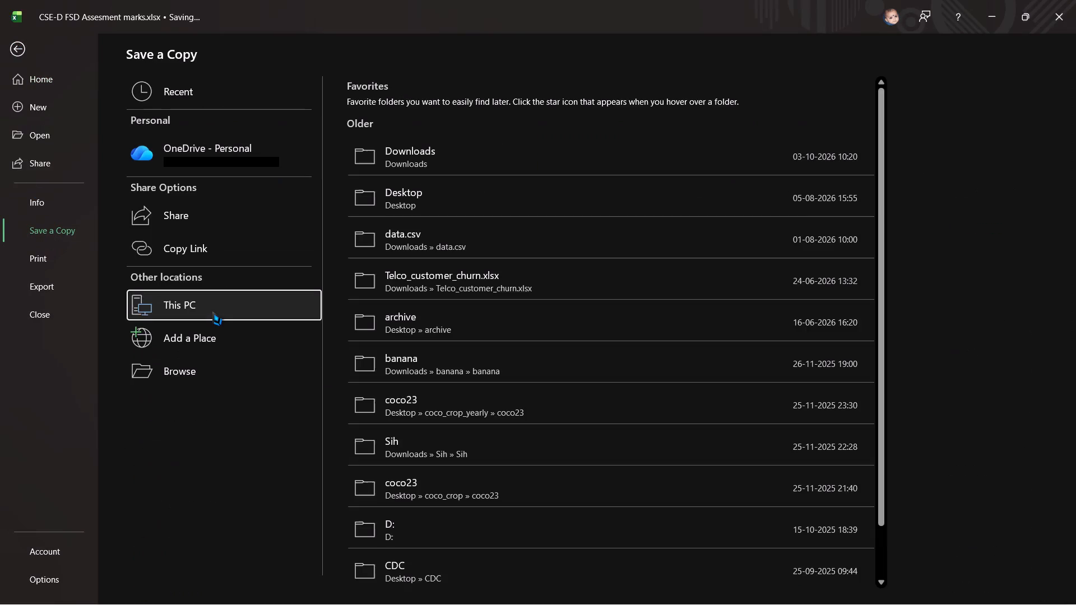
{"action": "left_click", "coordinate": [424, 204]}
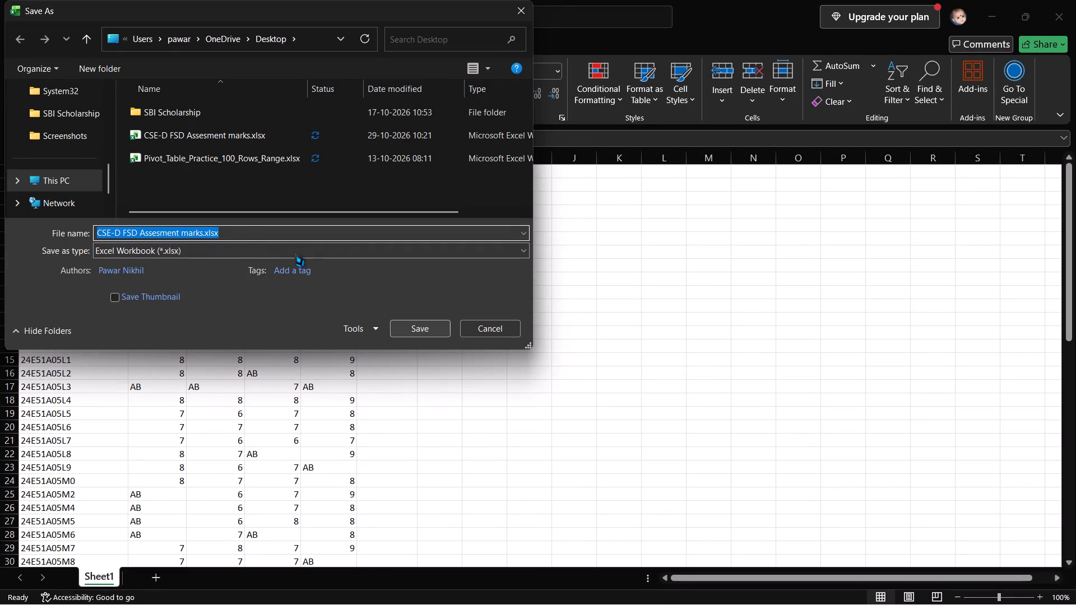
{"action": "left_click", "coordinate": [420, 328]}
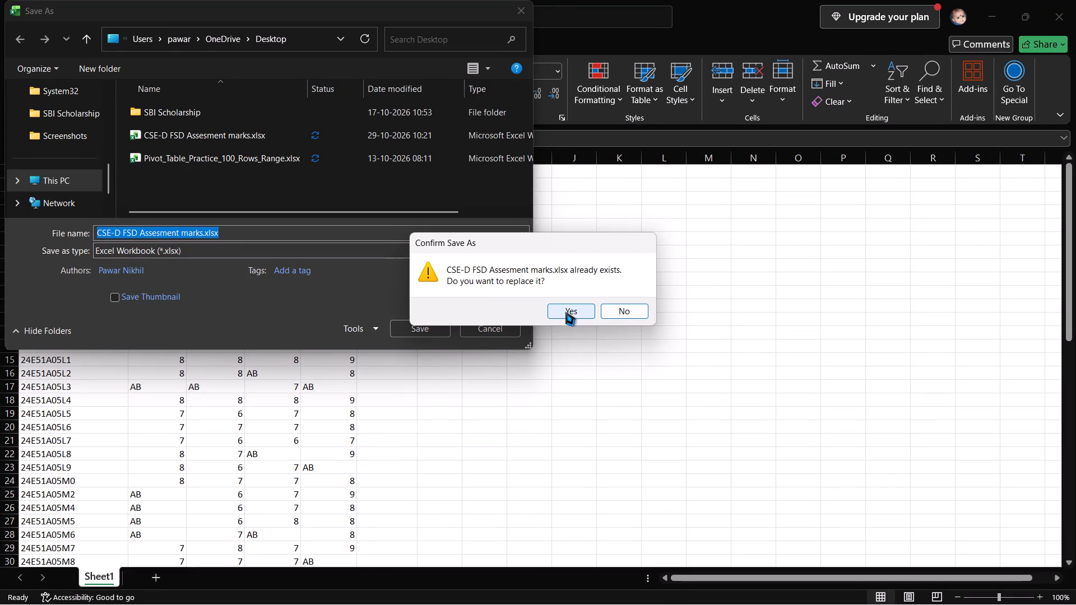
{"action": "left_click", "coordinate": [565, 312]}
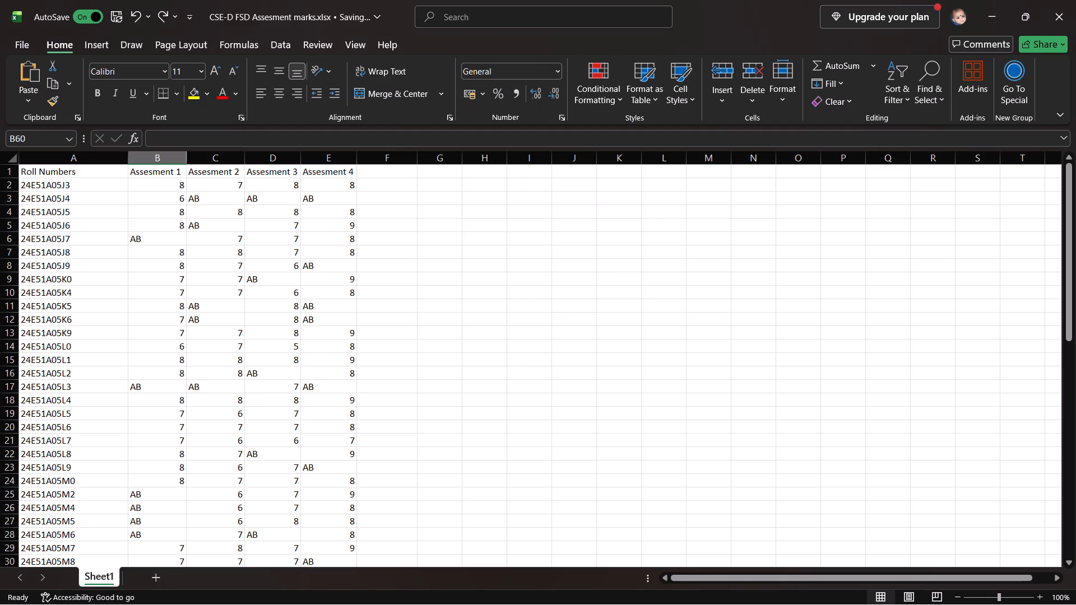
Close the CSE-D FSD Assesment marks workbook.
{"action": "left_click", "coordinate": [1074, 0]}
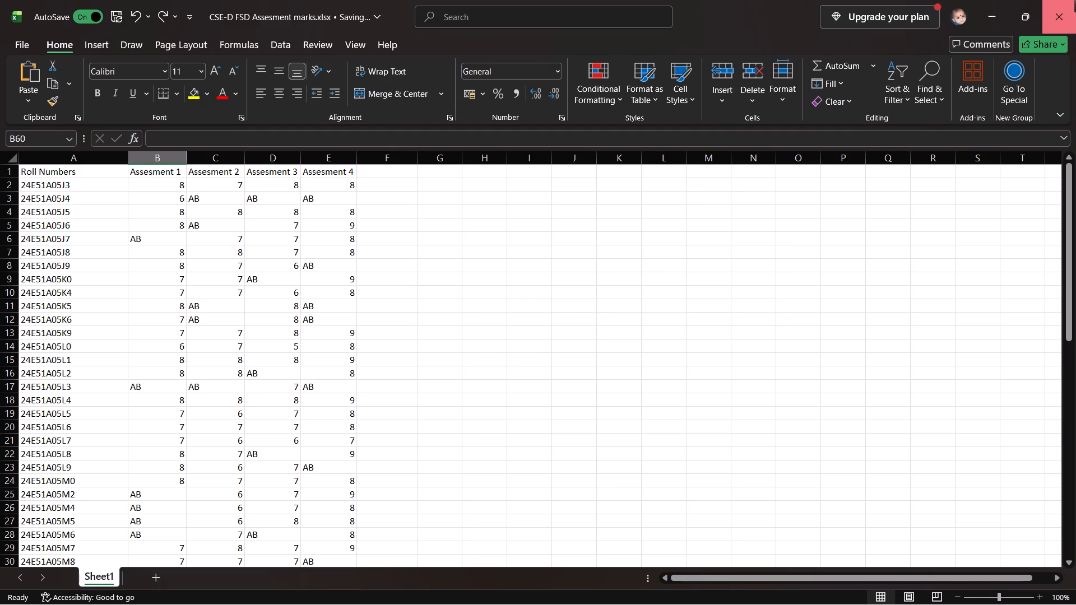
Close the CSE-D FSD Assesment marks workbook window.
{"action": "left_click", "coordinate": [1075, 0]}
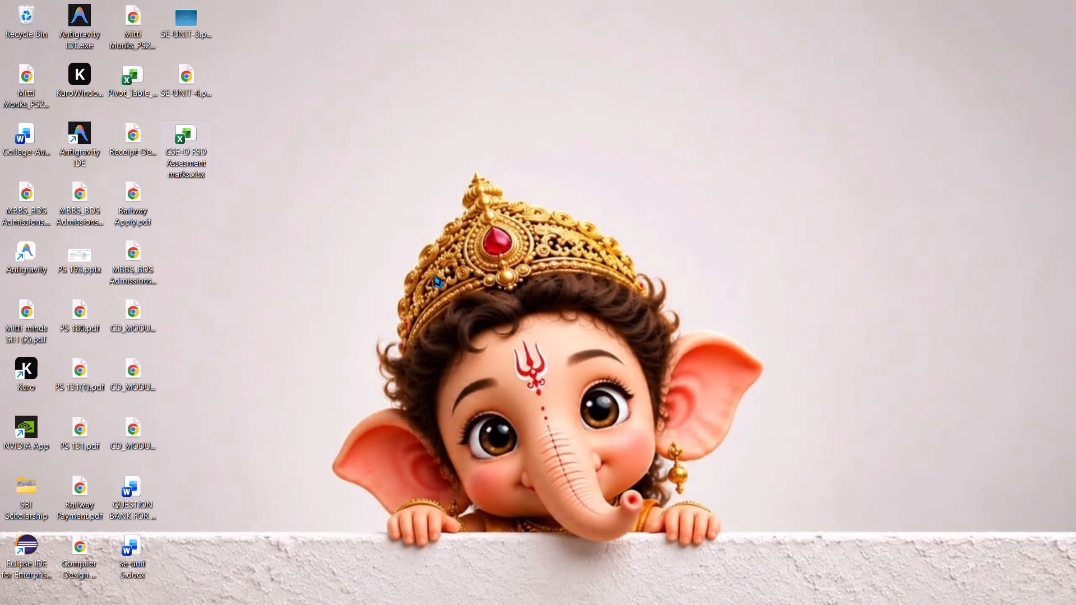
Open CSE-D FSD Assesment marks.xlsx from the Desktop to check the saved marks, and close it again.
{"action": "double_click", "coordinate": [200, 149]}
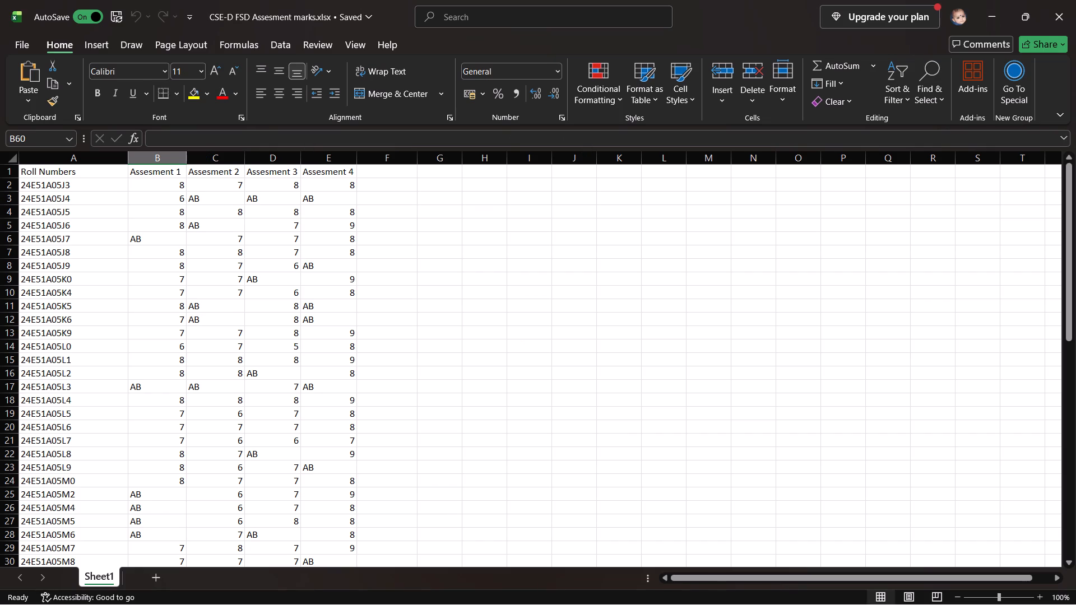
{"action": "left_click", "coordinate": [1075, 0]}
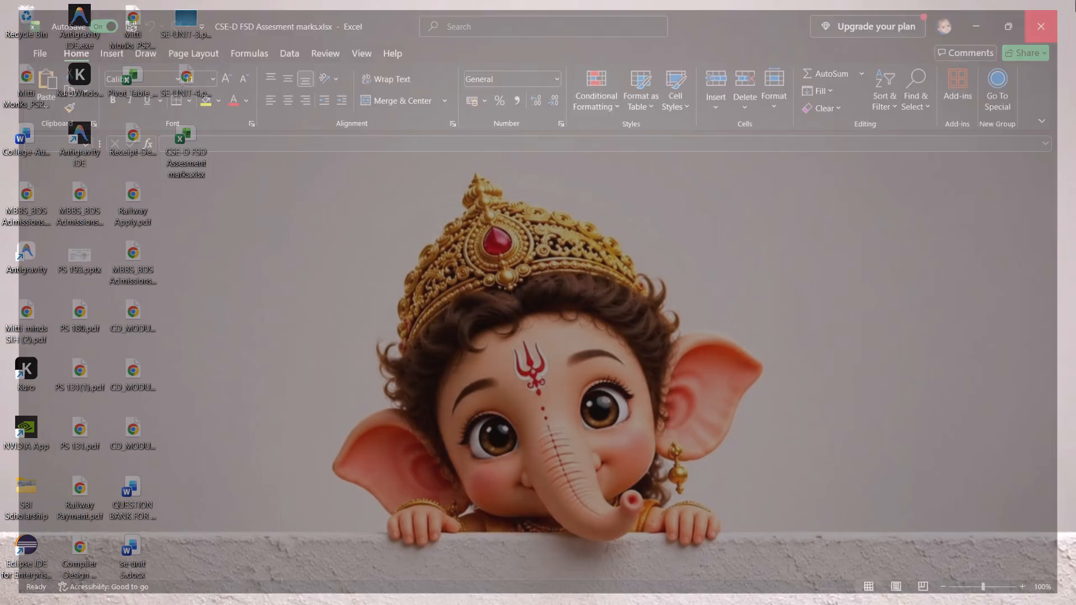